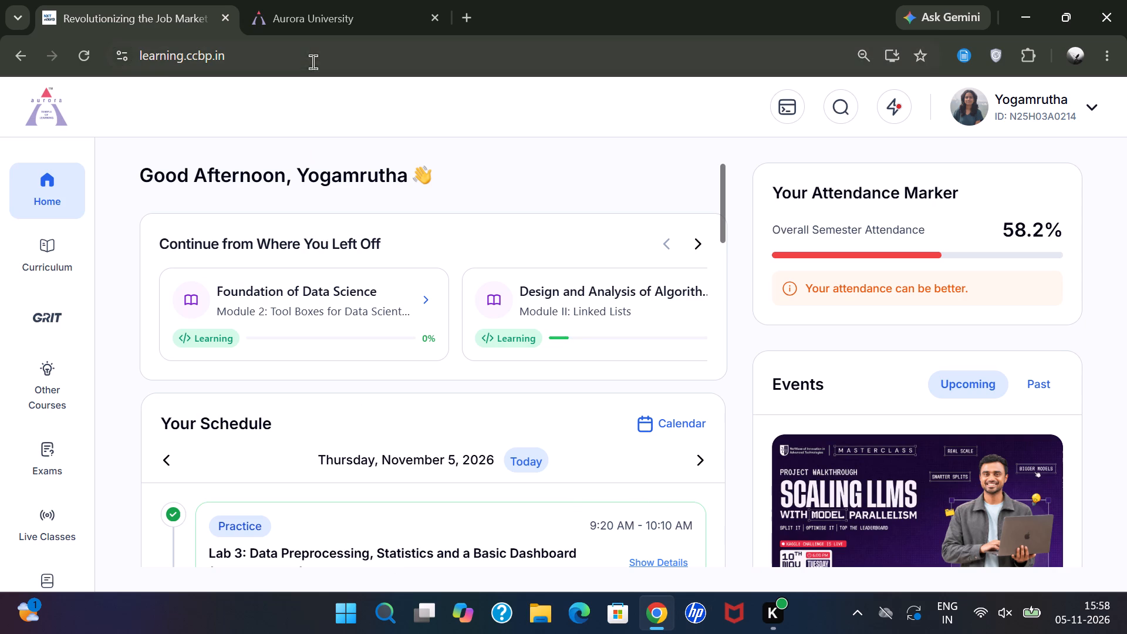
Open the Assignment_format document from the recent files in File Explorer and go to its Importing Modules section.
{"action": "left_click", "coordinate": [311, 40]}
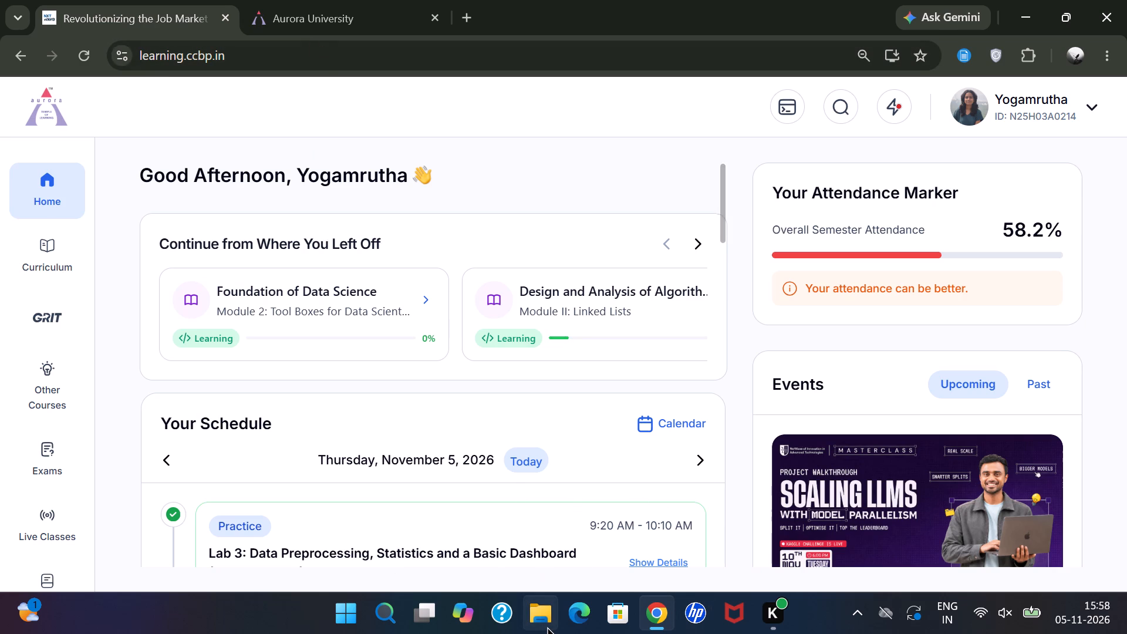
{"action": "left_click", "coordinate": [547, 626]}
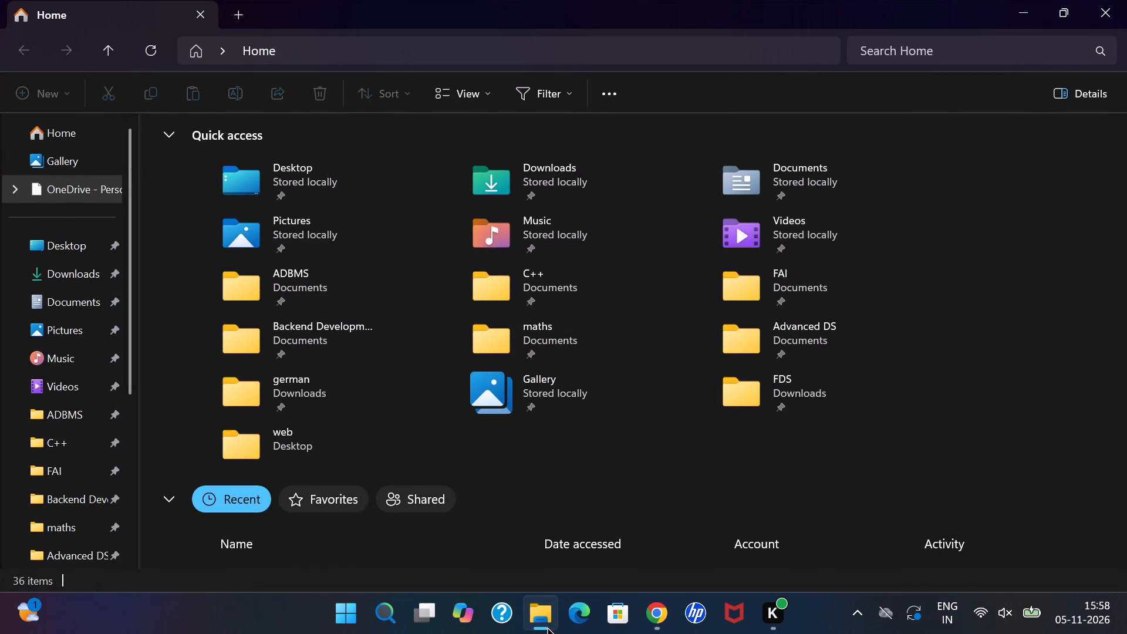
{"action": "scroll", "coordinate": [547, 626], "scroll_direction": "down", "scroll_amount": 5}
{"action": "scroll", "coordinate": [444, 427], "scroll_direction": "down", "scroll_amount": 3}
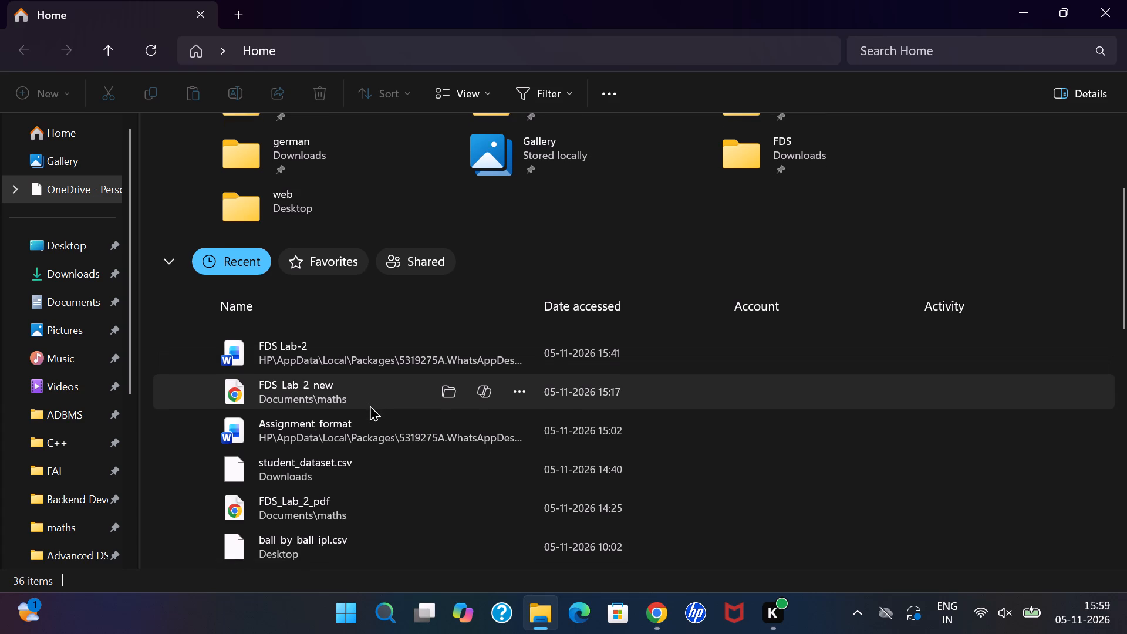
{"action": "double_click", "coordinate": [373, 420]}
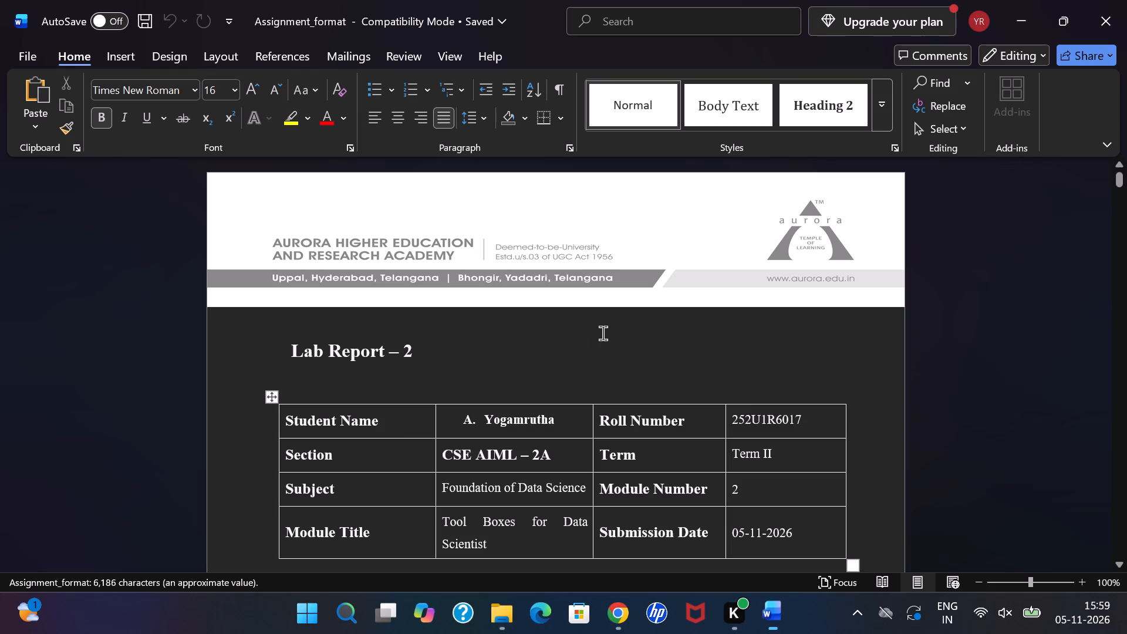
{"action": "scroll", "coordinate": [600, 340], "scroll_direction": "down", "scroll_amount": 3}
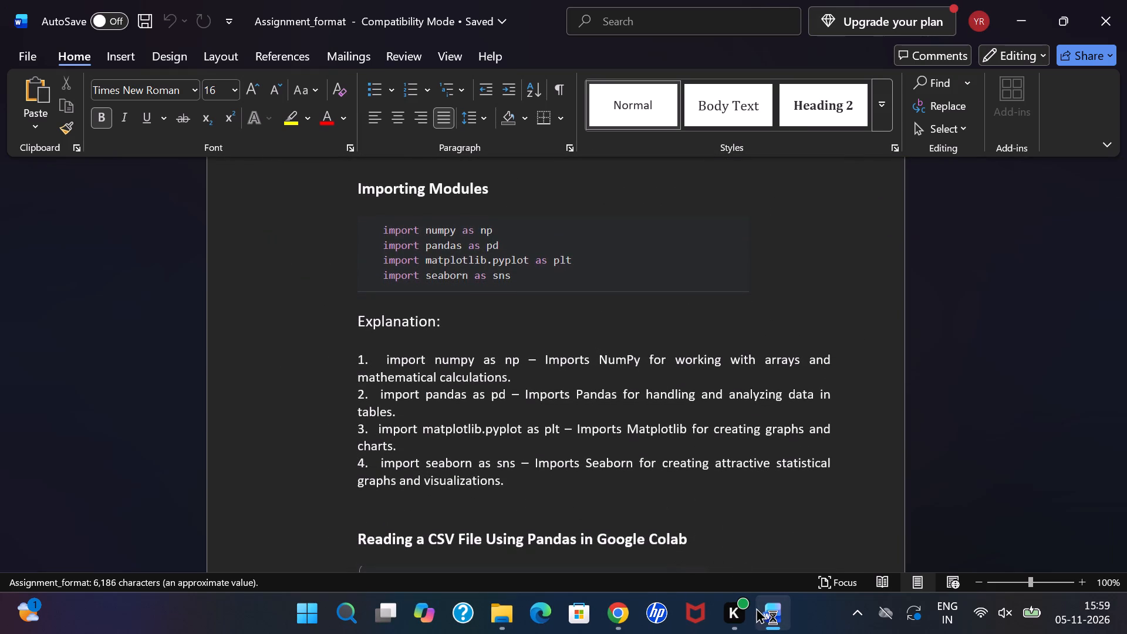
In a new Chrome tab, search for google colab, open Google Colab and load the recent notebook fds_2_cls.
{"action": "left_click", "coordinate": [620, 613]}
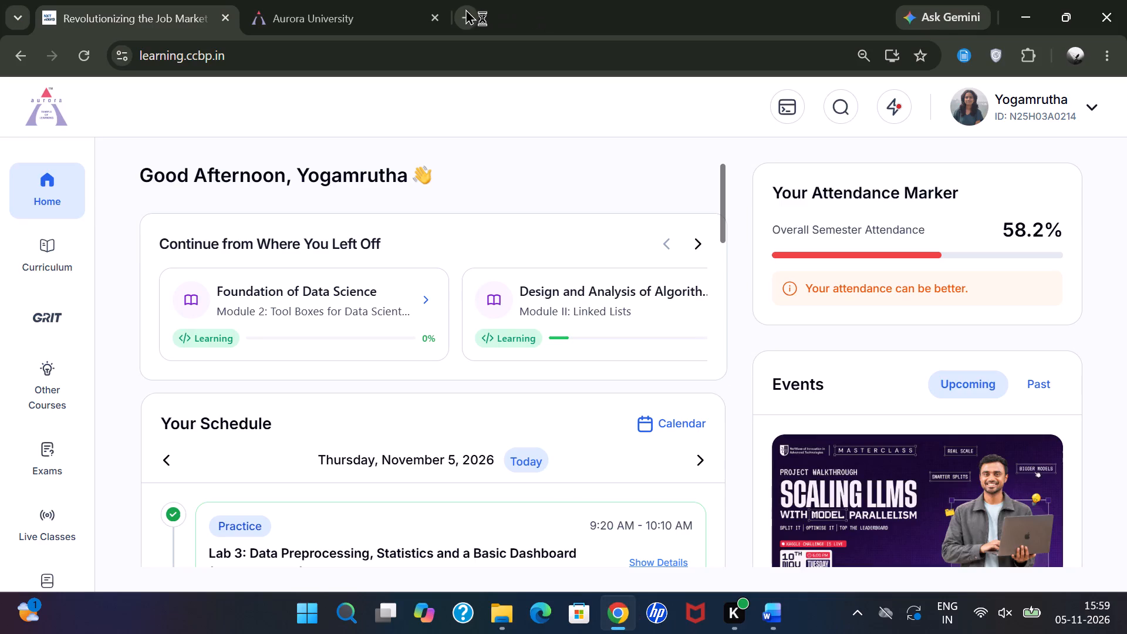
{"action": "left_click", "coordinate": [467, 9]}
{"action": "left_click", "coordinate": [469, 46]}
{"action": "type", "text": "goo"}
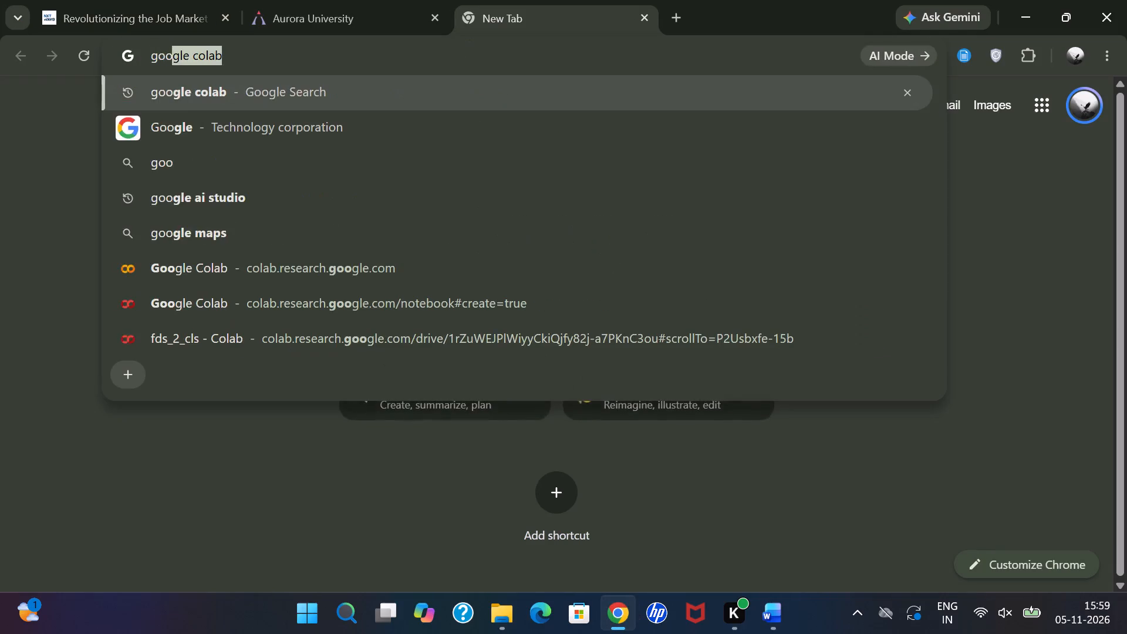
{"action": "key", "text": "Return"}
{"action": "left_click", "coordinate": [190, 260]}
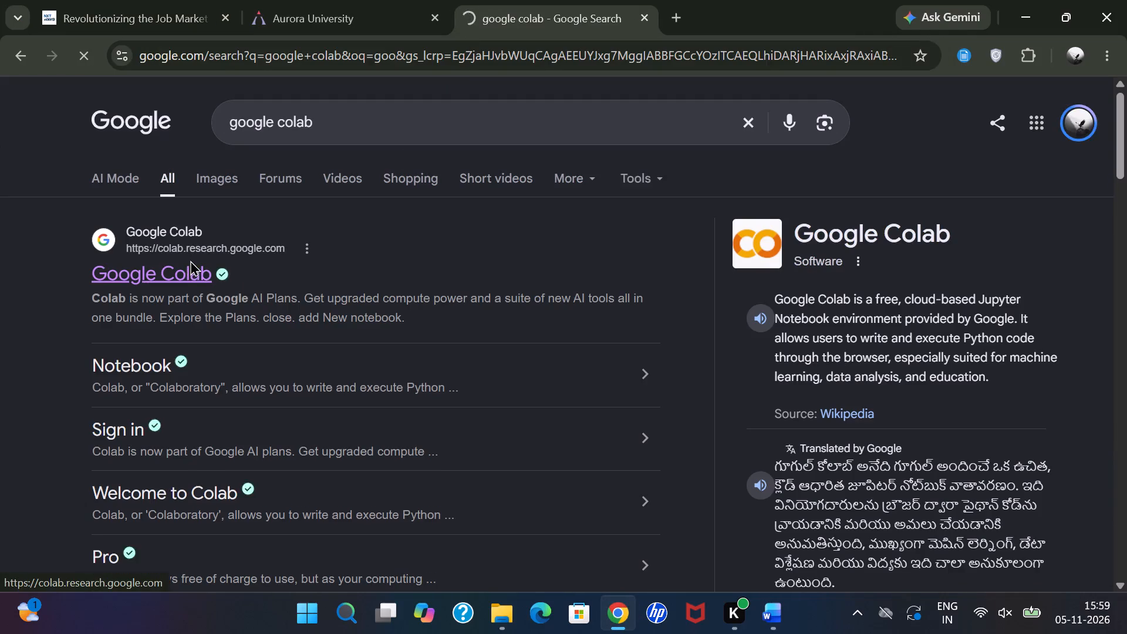
{"action": "scroll", "coordinate": [302, 352], "scroll_direction": "down", "scroll_amount": 1}
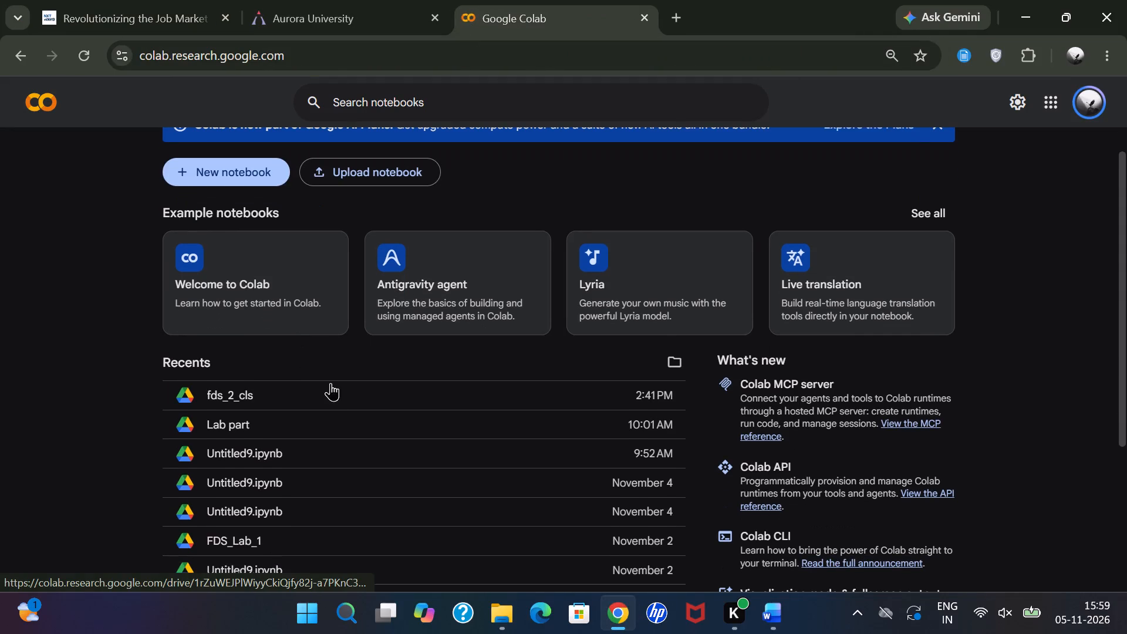
{"action": "double_click", "coordinate": [335, 395]}
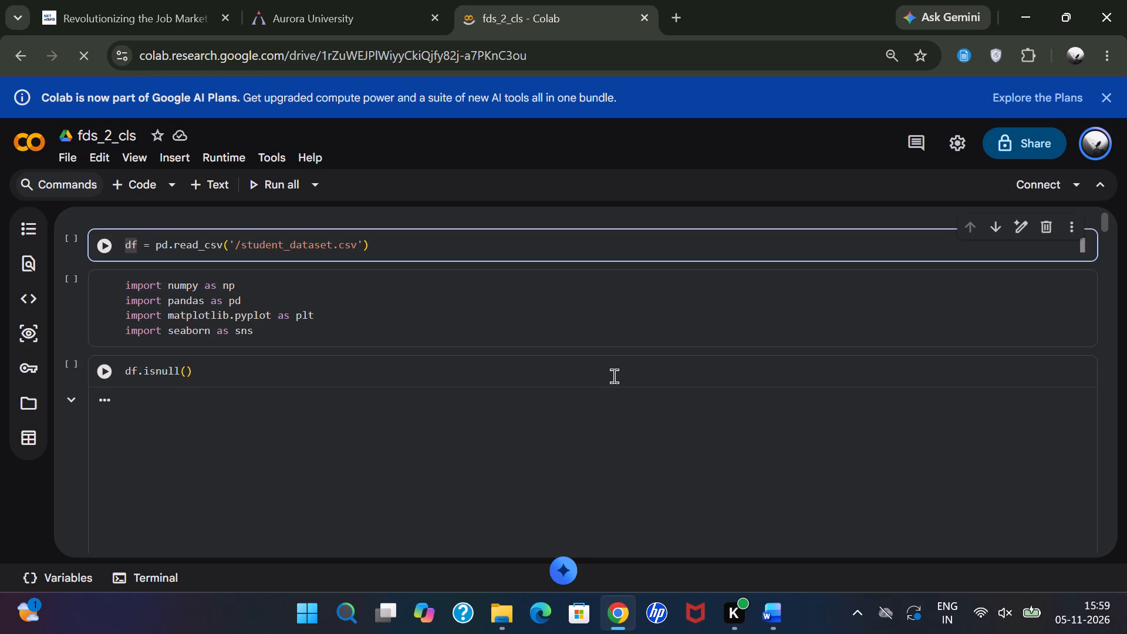
Replace the code picture under Importing Modules in the Word report with a full-width screenshot of the notebook header and import cell.
{"action": "scroll", "coordinate": [614, 376], "scroll_direction": "down", "scroll_amount": 1}
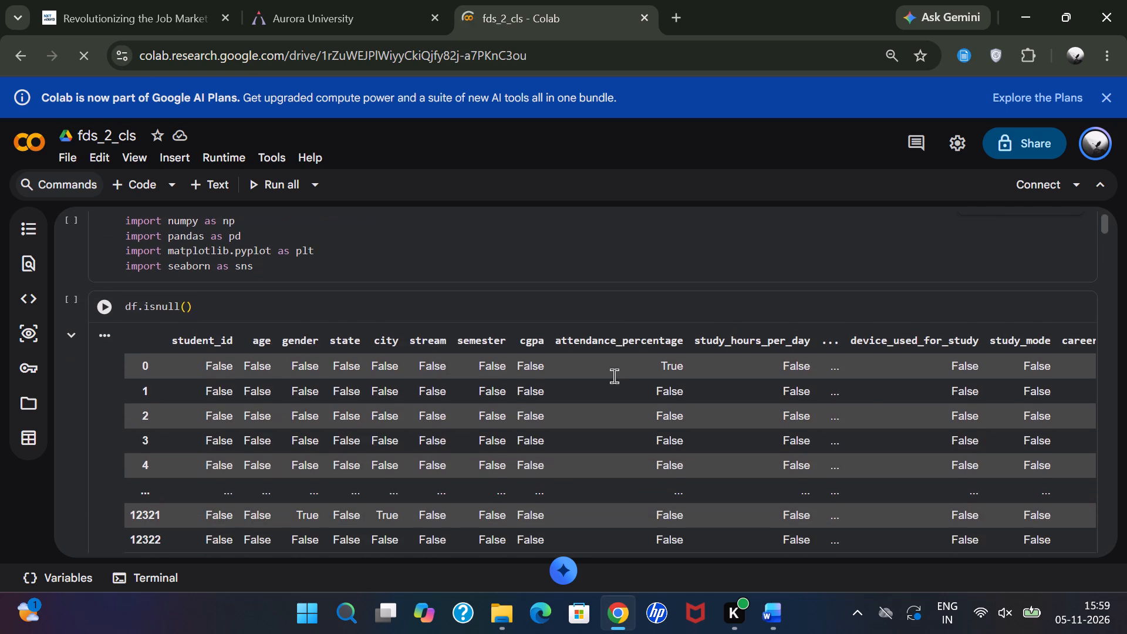
{"action": "scroll", "coordinate": [614, 376], "scroll_direction": "down", "scroll_amount": 3}
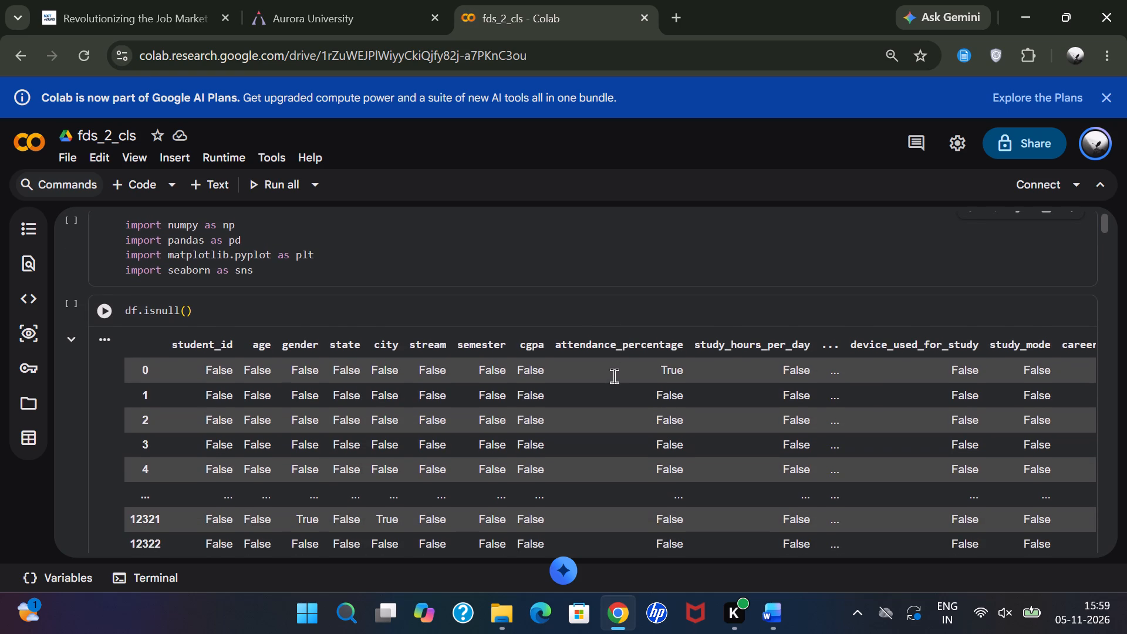
{"action": "scroll", "coordinate": [614, 376], "scroll_direction": "down", "scroll_amount": 1}
{"action": "key", "text": "Print"}
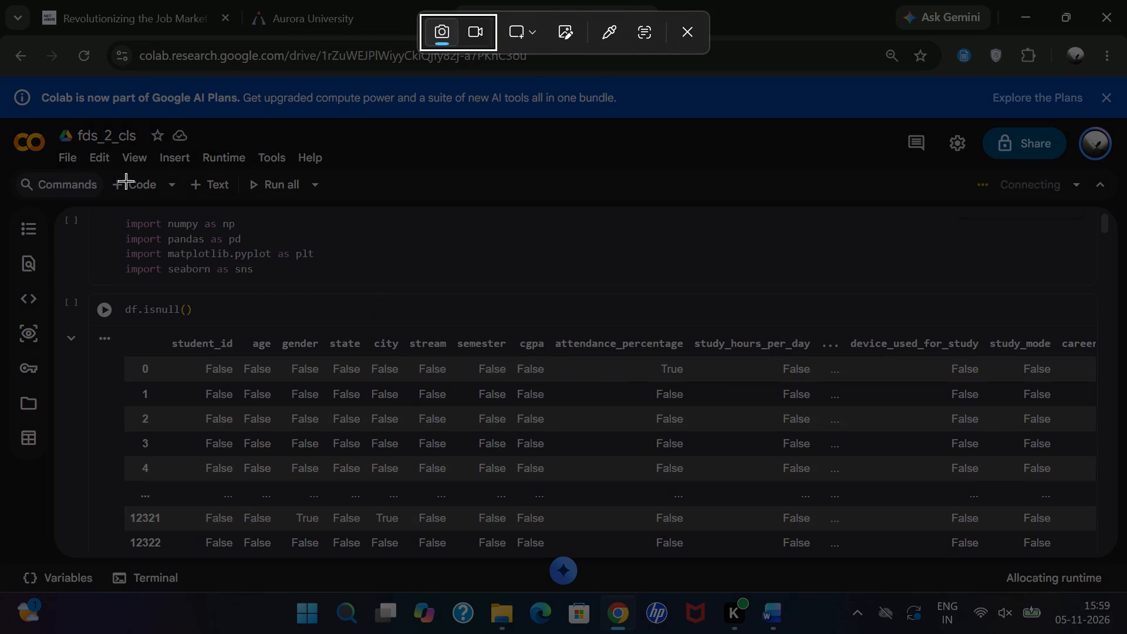
{"action": "left_click_drag", "start_coordinate": [1, 118], "coordinate": [886, 301]}
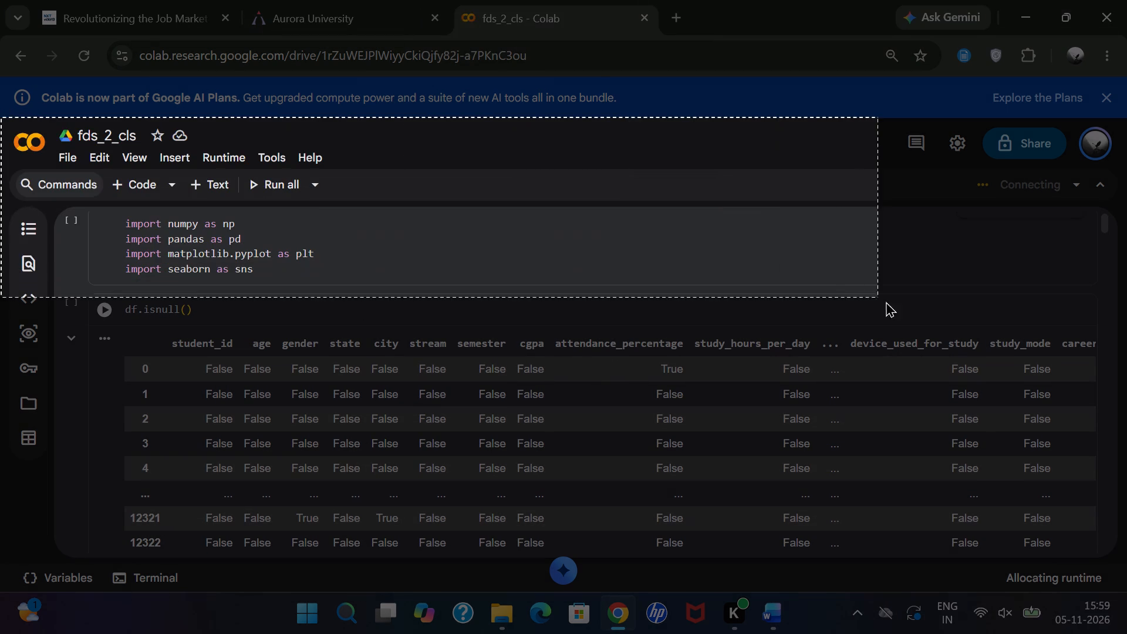
{"action": "left_click_drag", "start_coordinate": [886, 301], "coordinate": [1111, 294]}
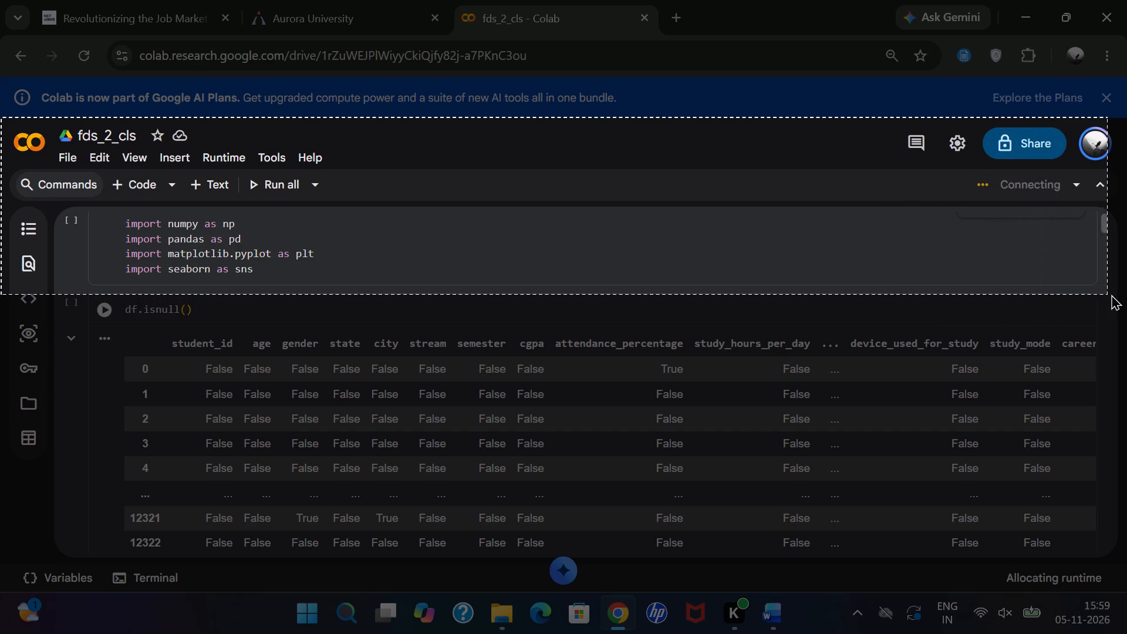
{"action": "left_click_drag", "start_coordinate": [1111, 294], "coordinate": [1126, 292]}
{"action": "left_click", "coordinate": [774, 615]}
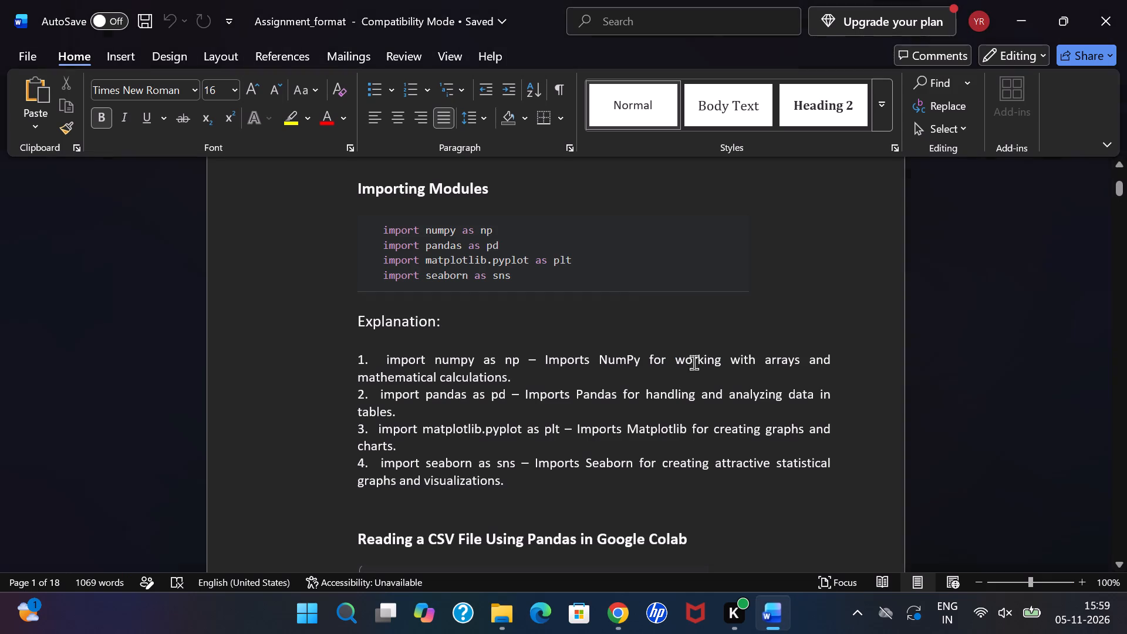
{"action": "left_click", "coordinate": [632, 285]}
{"action": "key", "text": "BackSpace"}
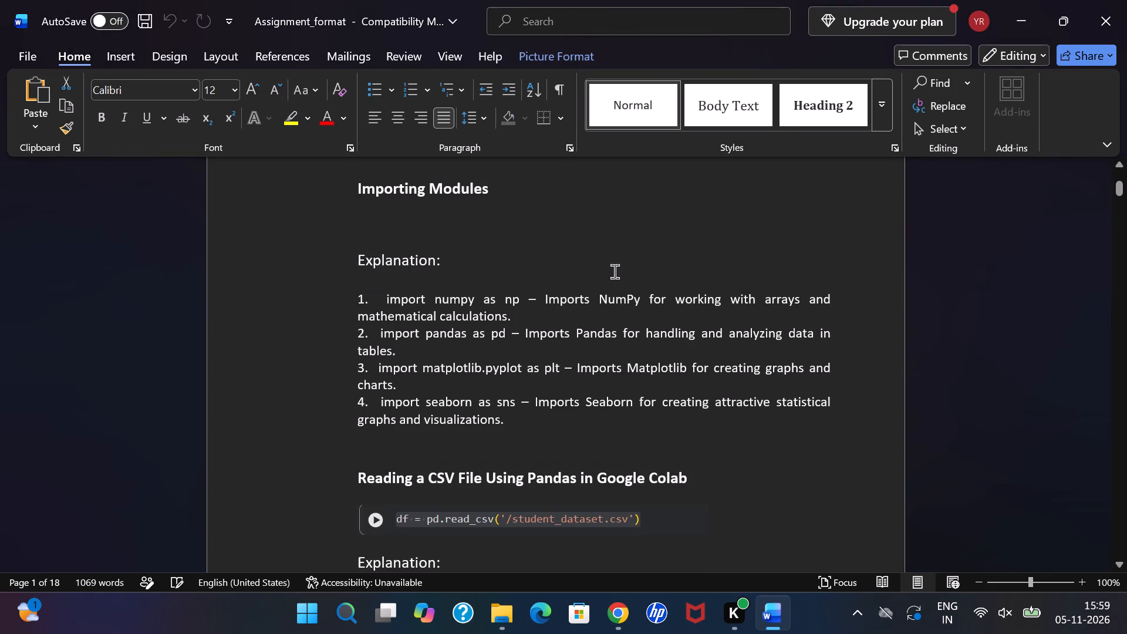
{"action": "key", "text": "ctrl+v"}
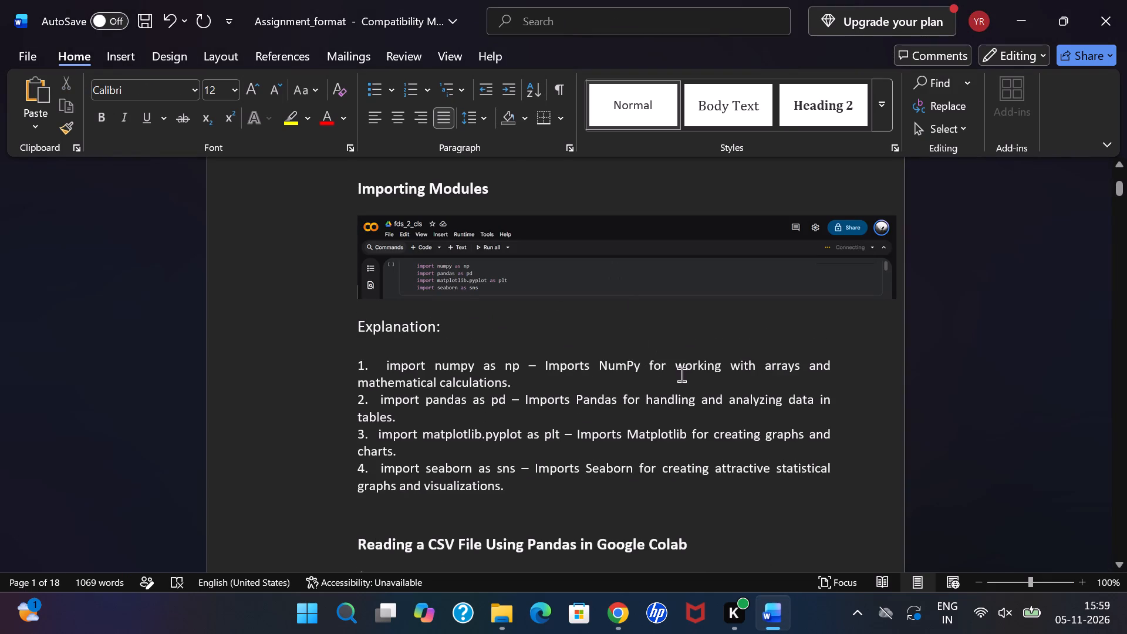
Replace the code picture under Reading a CSV File Using Pandas with a full-width screenshot of the notebook header and pd.read_csv cell.
{"action": "scroll", "coordinate": [632, 360], "scroll_direction": "down", "scroll_amount": 1}
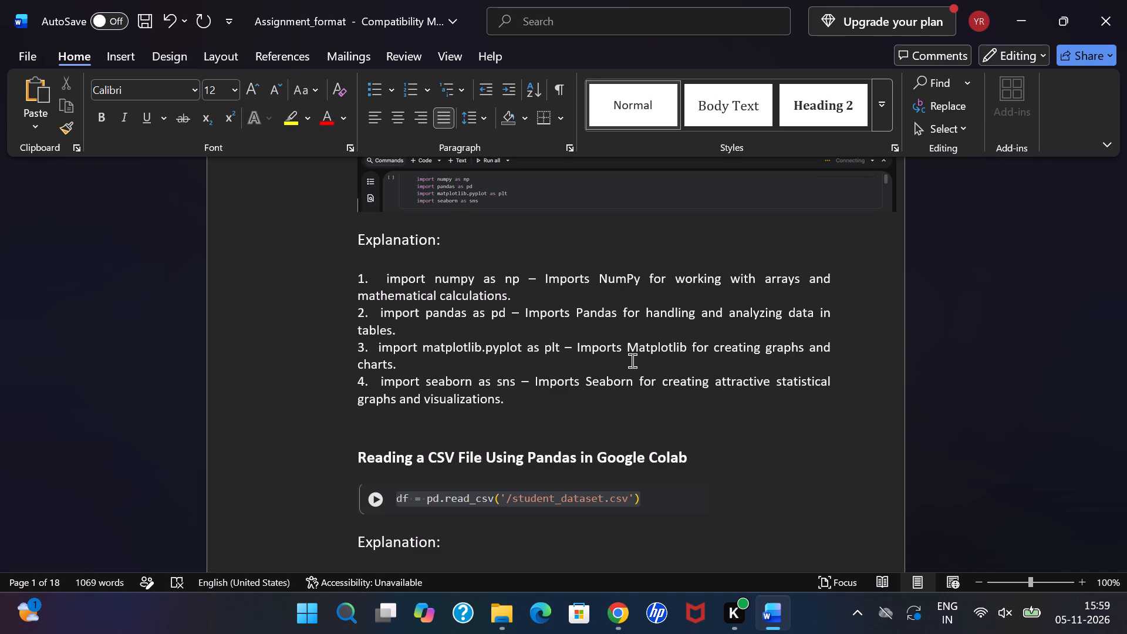
{"action": "scroll", "coordinate": [632, 360], "scroll_direction": "down", "scroll_amount": 1}
{"action": "left_click", "coordinate": [617, 608]}
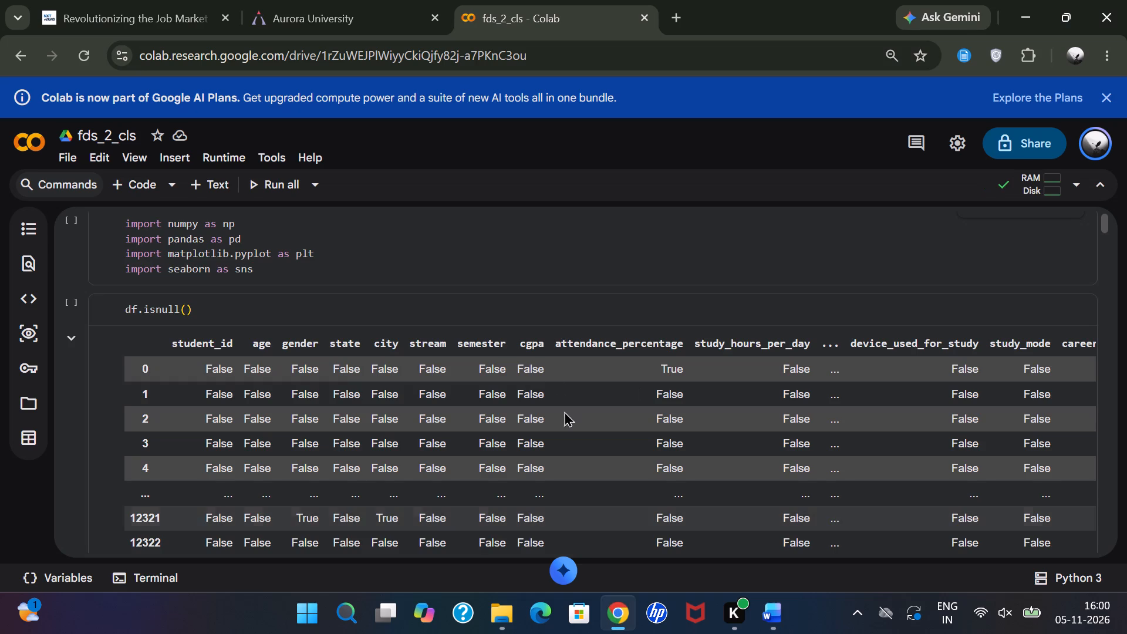
{"action": "scroll", "coordinate": [553, 373], "scroll_direction": "up", "scroll_amount": 2}
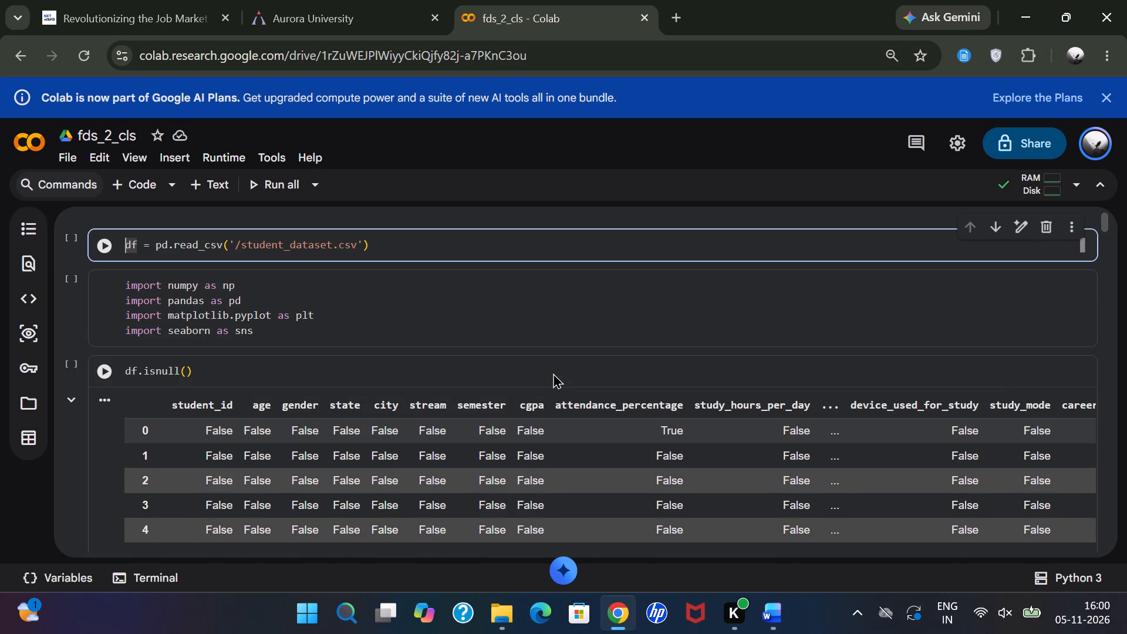
{"action": "key", "text": "Print"}
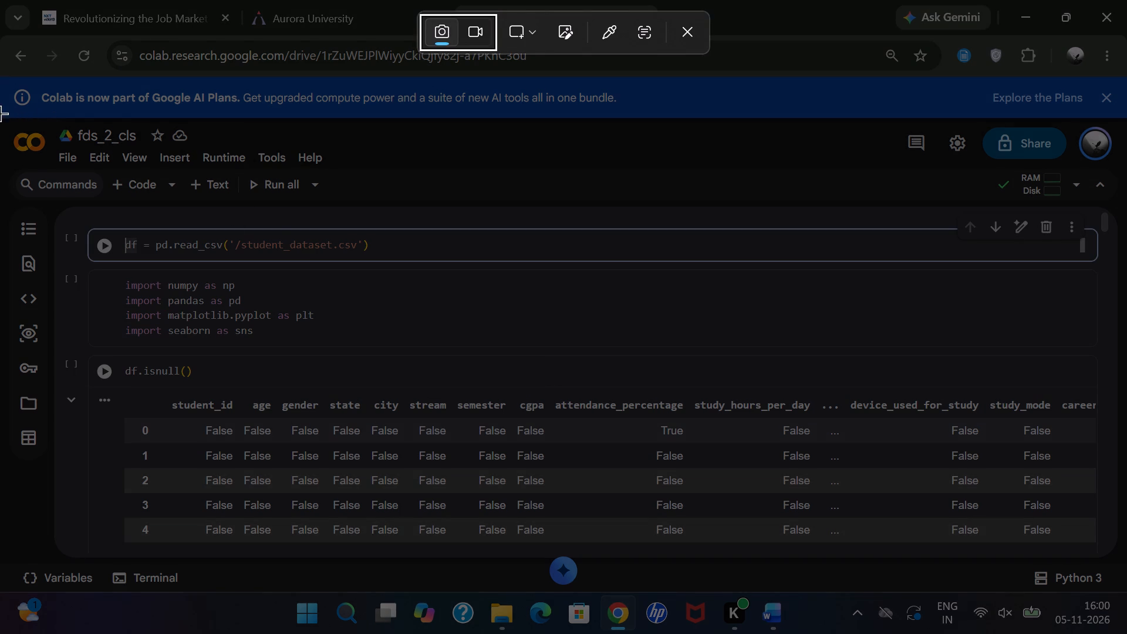
{"action": "left_click_drag", "start_coordinate": [0, 120], "coordinate": [1047, 263]}
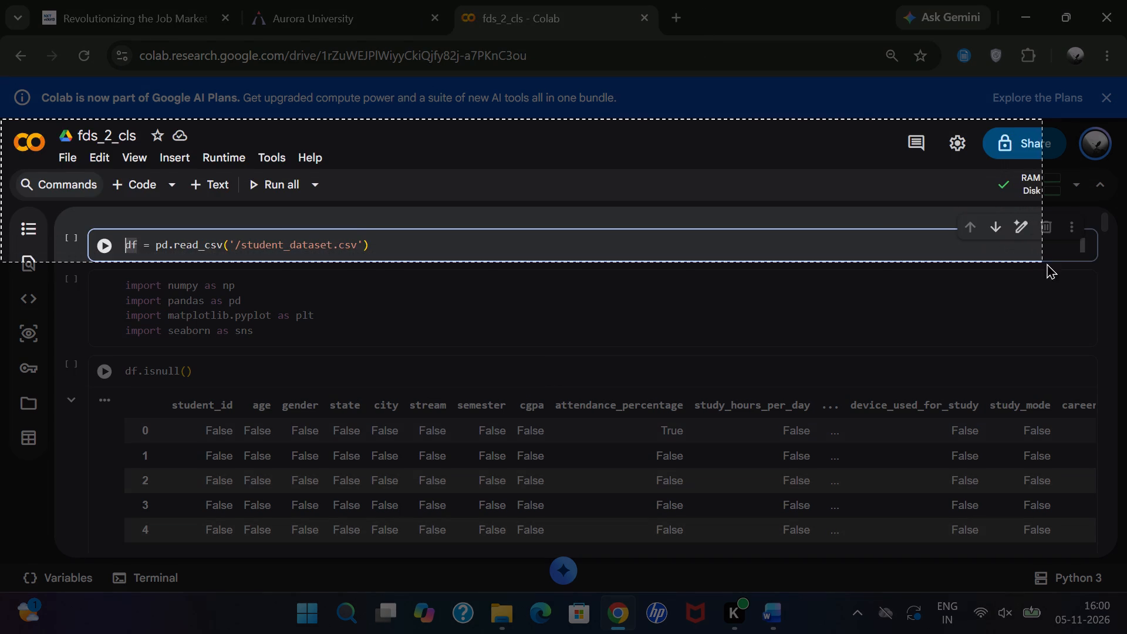
{"action": "left_click_drag", "start_coordinate": [1047, 263], "coordinate": [1126, 264]}
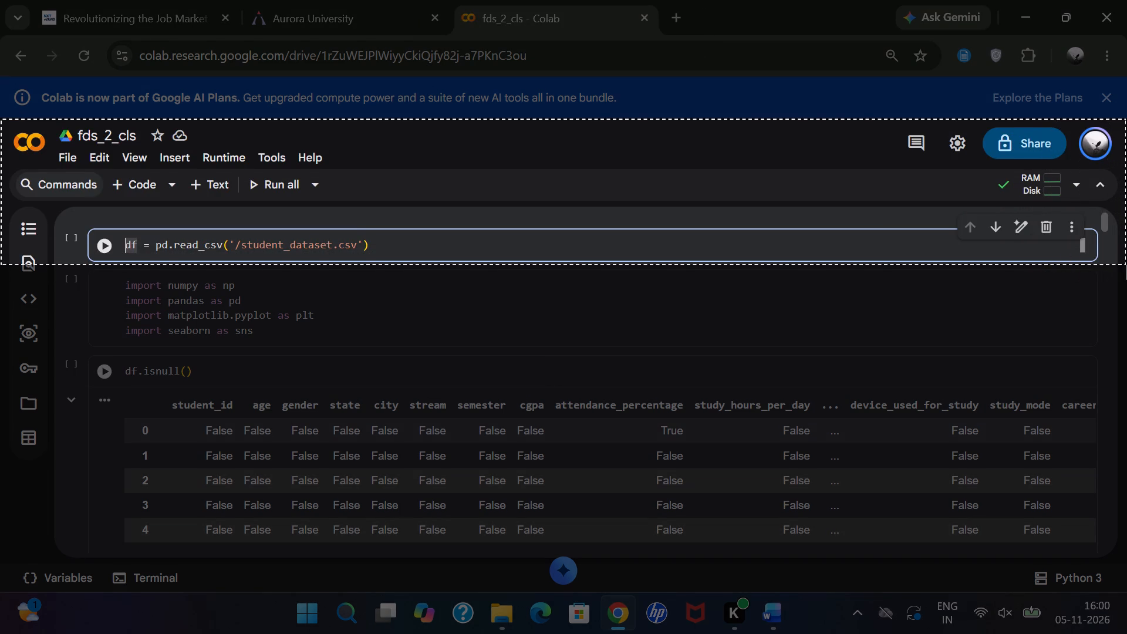
{"action": "left_click_drag", "start_coordinate": [1126, 264], "coordinate": [1126, 262]}
{"action": "left_click", "coordinate": [775, 629]}
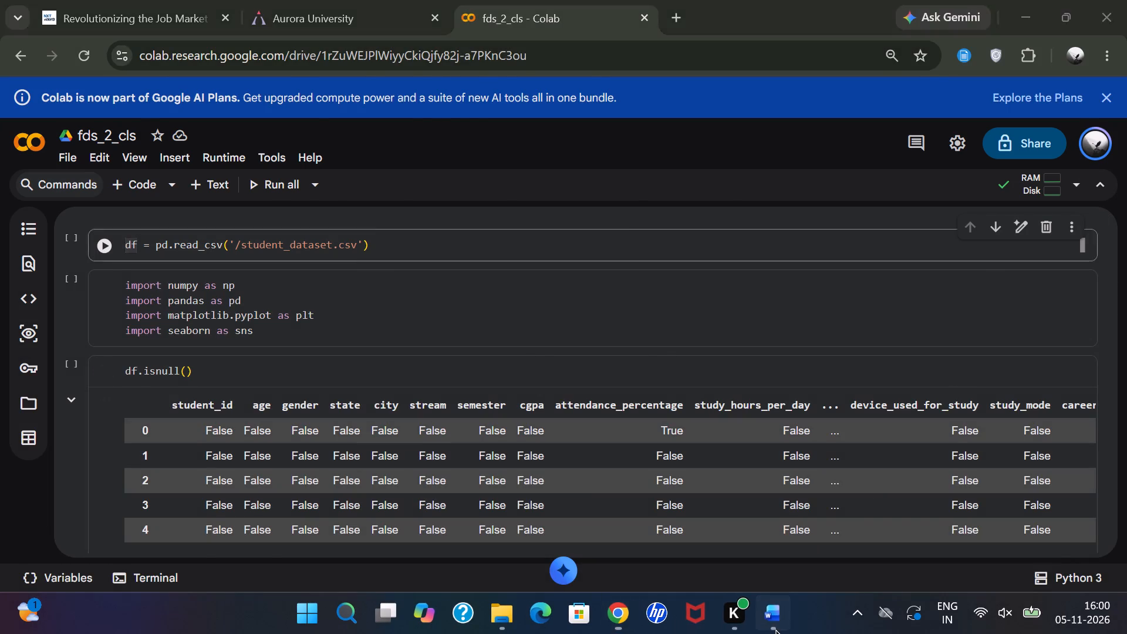
{"action": "left_click", "coordinate": [595, 397]}
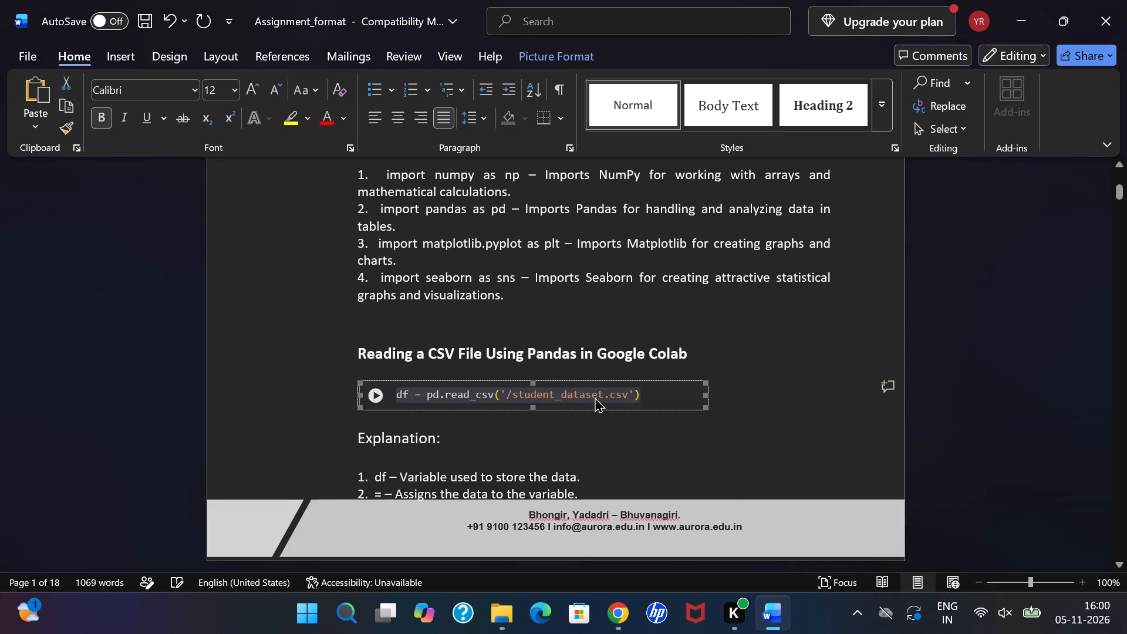
{"action": "key", "text": "BackSpace"}
{"action": "key", "text": "ctrl+v"}
Replace the code picture under Checking Missing Values in the Word report with a full-width screenshot of the notebook header and df.isnull() cell.
{"action": "scroll", "coordinate": [595, 397], "scroll_direction": "down", "scroll_amount": 1}
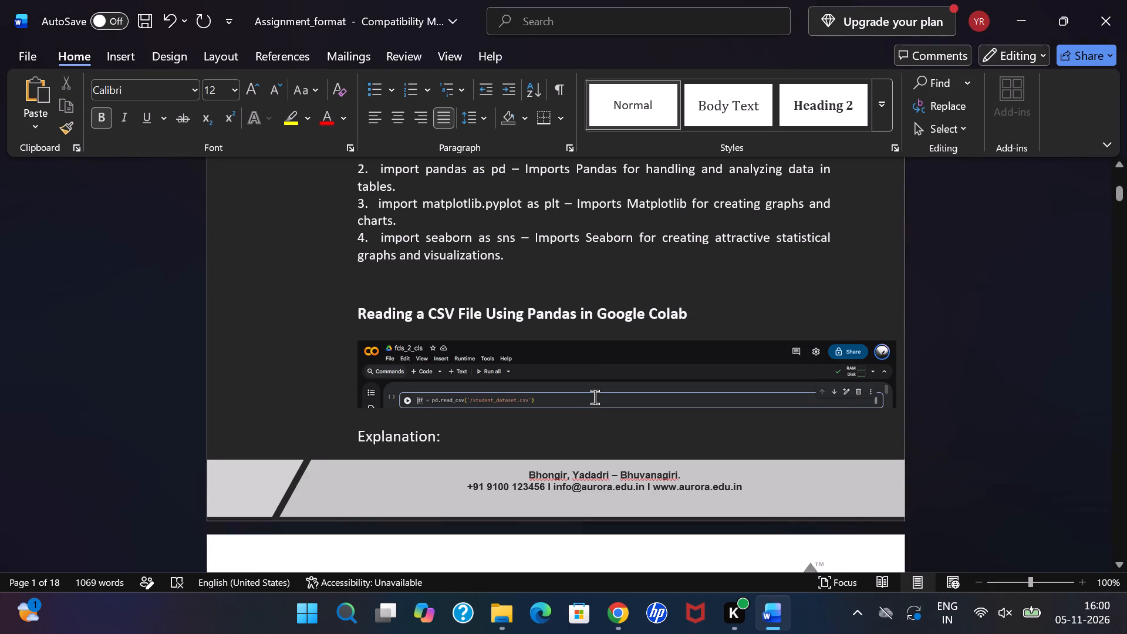
{"action": "scroll", "coordinate": [595, 397], "scroll_direction": "down", "scroll_amount": 7}
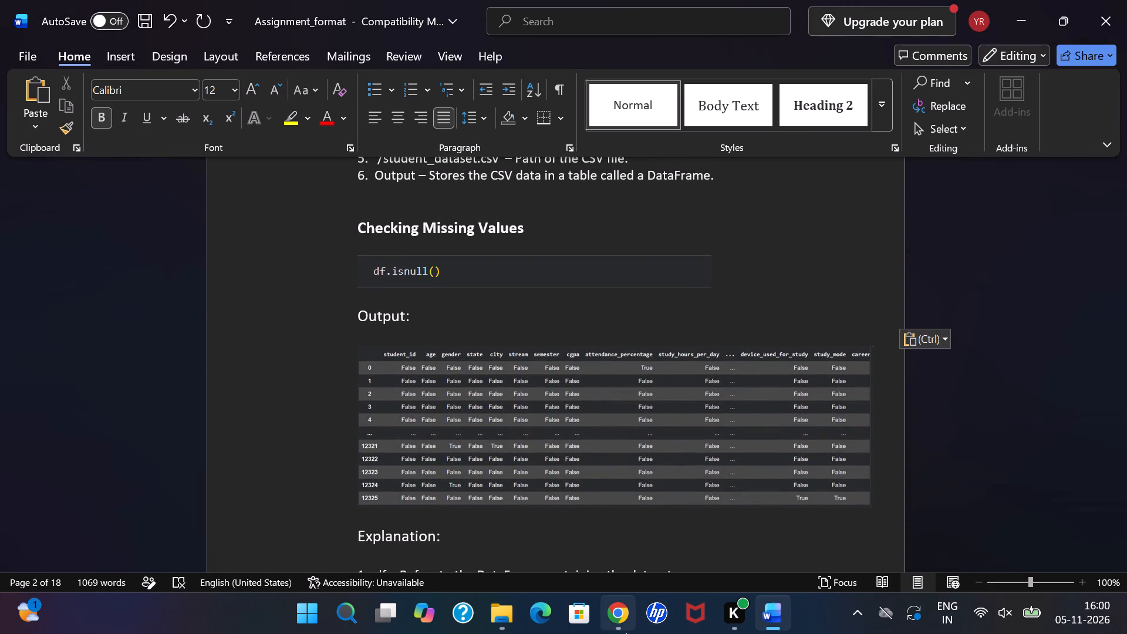
{"action": "left_click", "coordinate": [626, 632]}
{"action": "scroll", "coordinate": [591, 312], "scroll_direction": "down", "scroll_amount": 1}
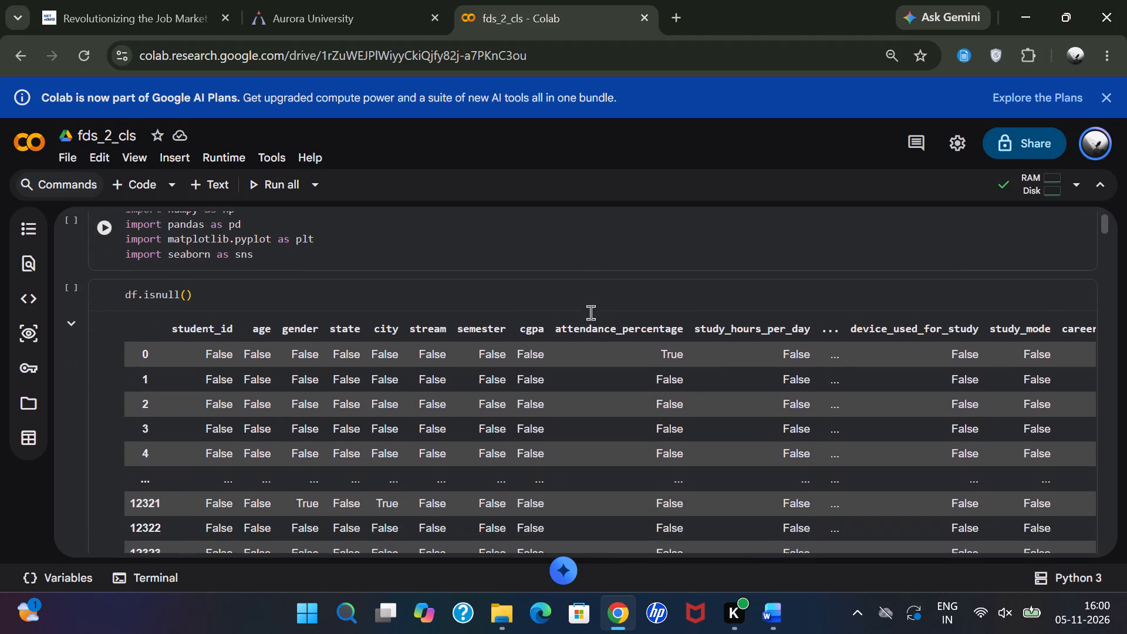
{"action": "scroll", "coordinate": [591, 312], "scroll_direction": "down", "scroll_amount": 3}
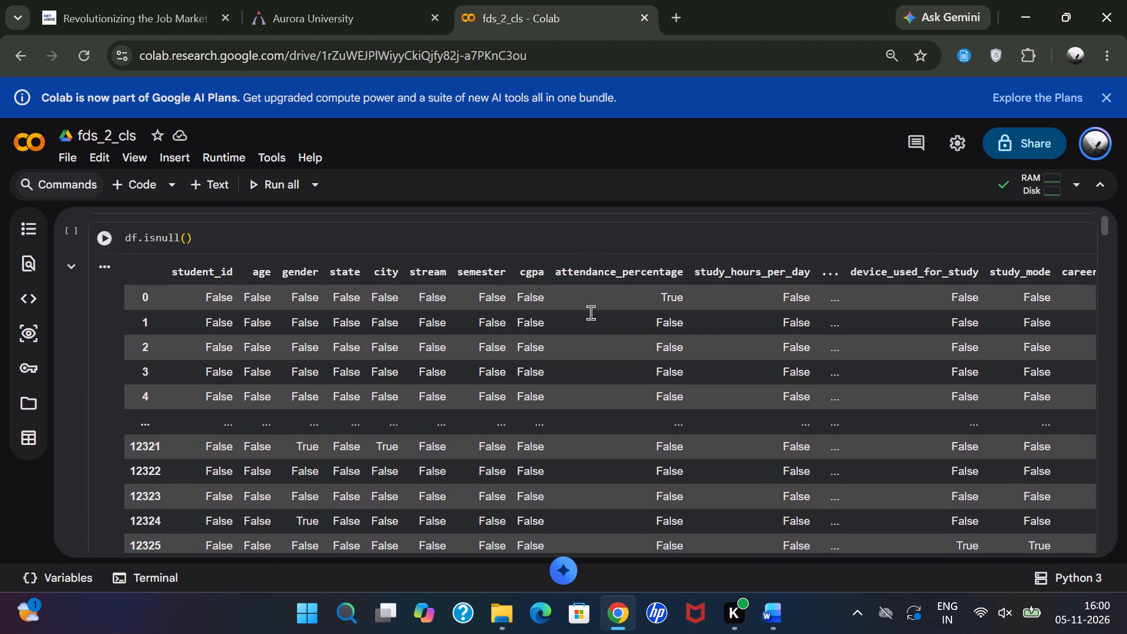
{"action": "key", "text": "Print"}
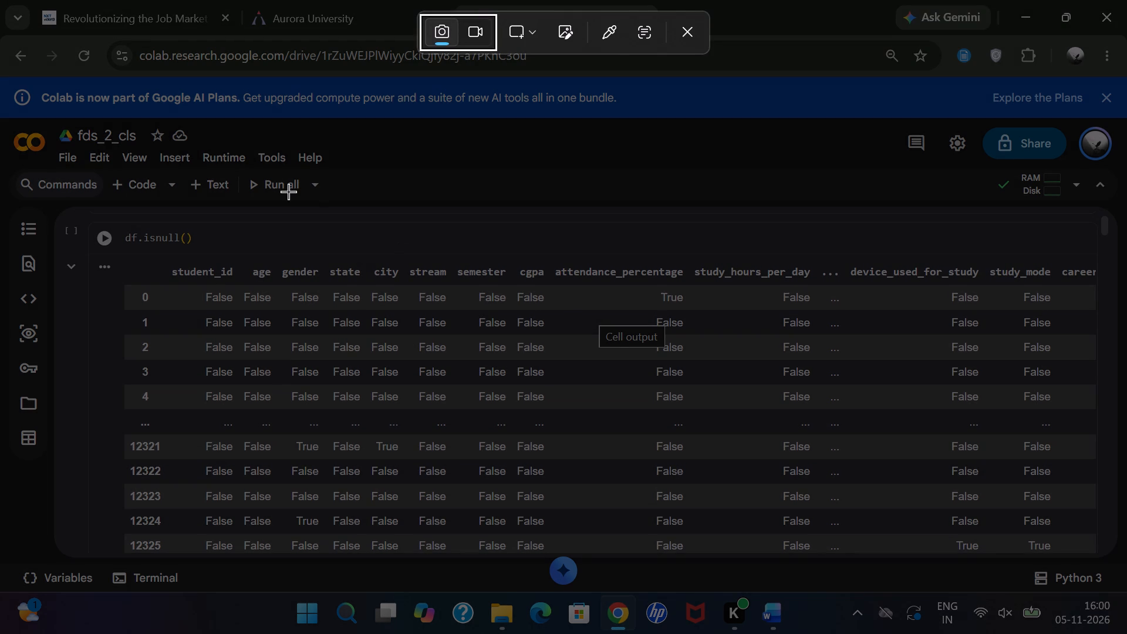
{"action": "left_click_drag", "start_coordinate": [0, 117], "coordinate": [284, 176]}
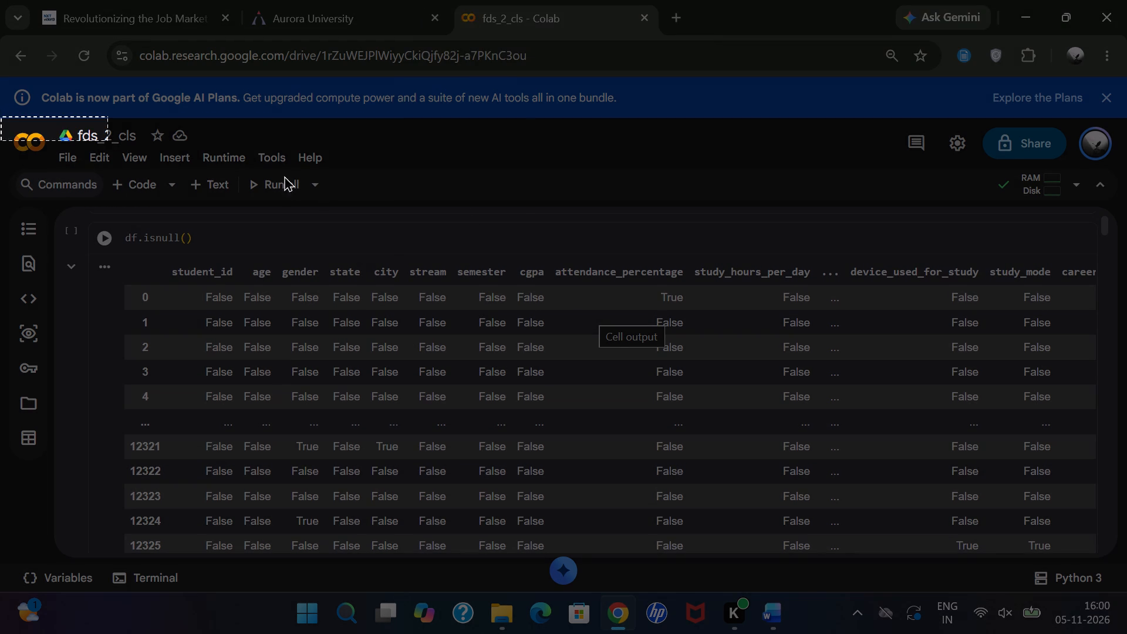
{"action": "left_click_drag", "start_coordinate": [284, 176], "coordinate": [1126, 255]}
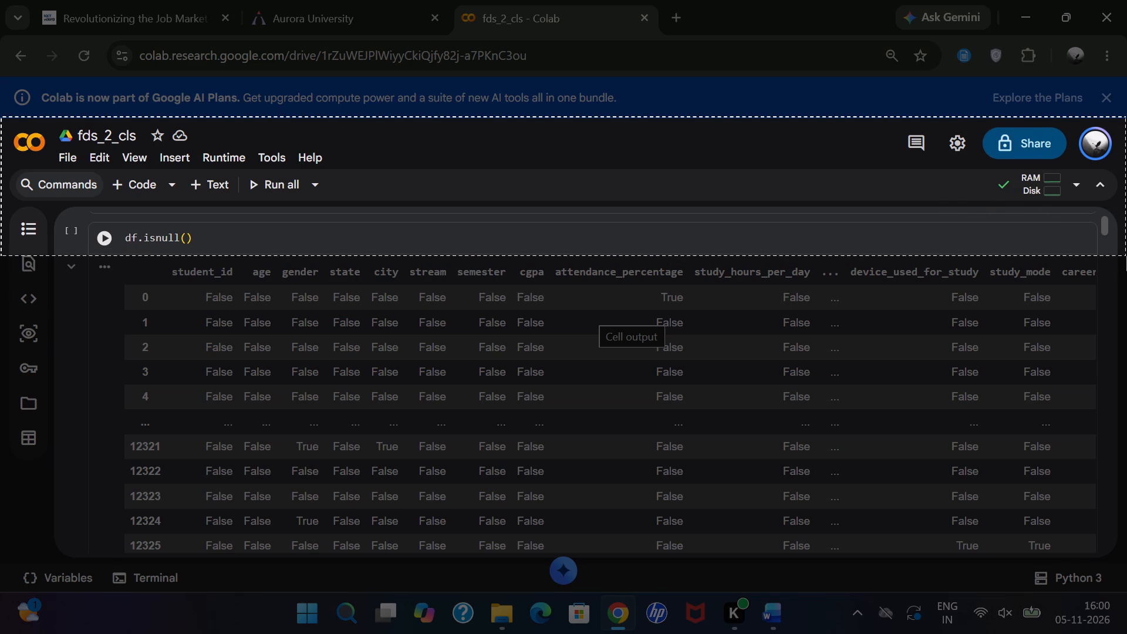
{"action": "left_click_drag", "start_coordinate": [1126, 255], "coordinate": [1126, 257]}
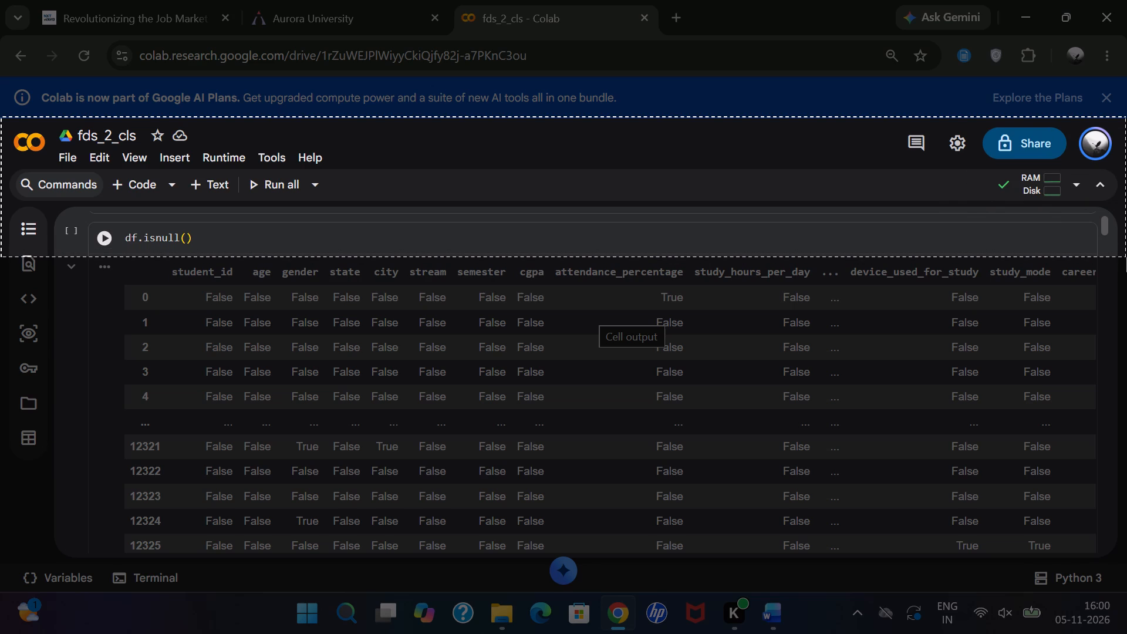
{"action": "left_click_drag", "start_coordinate": [1126, 257], "coordinate": [1126, 259]}
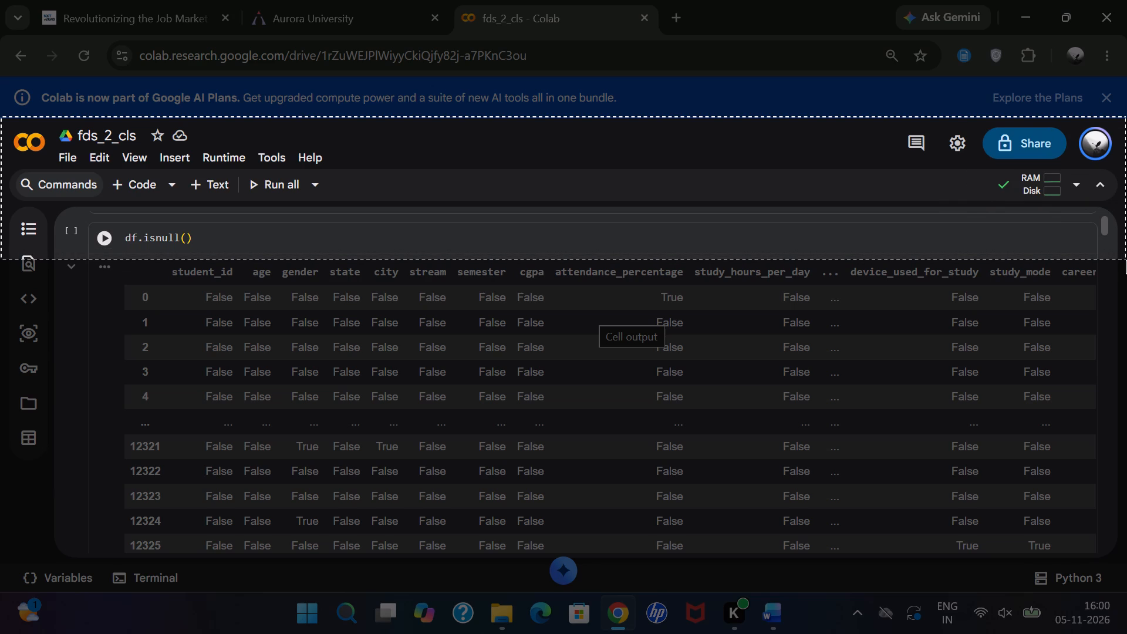
{"action": "left_click_drag", "start_coordinate": [1126, 259], "coordinate": [1126, 258]}
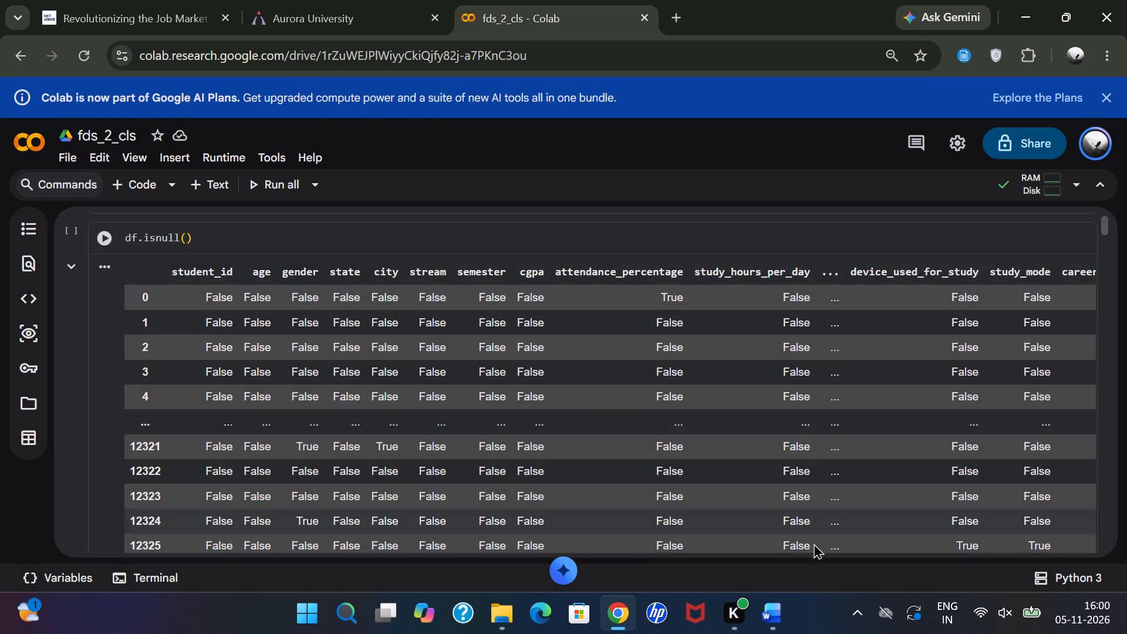
{"action": "left_click", "coordinate": [781, 622]}
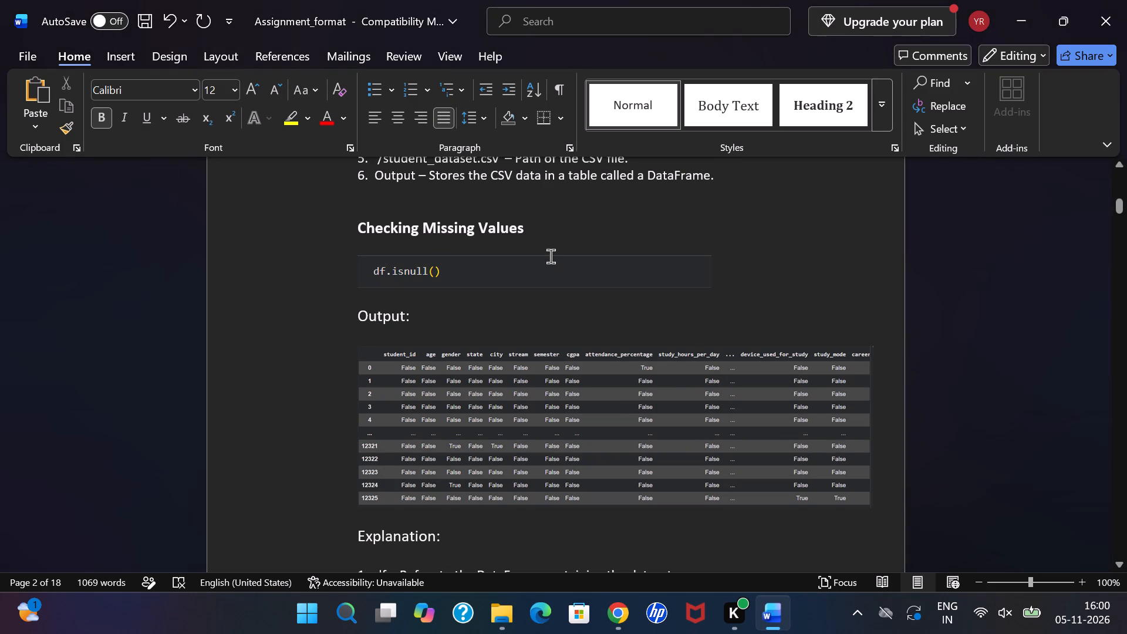
{"action": "left_click", "coordinate": [555, 271]}
{"action": "key", "text": "BackSpace"}
{"action": "key", "text": "ctrl+v"}
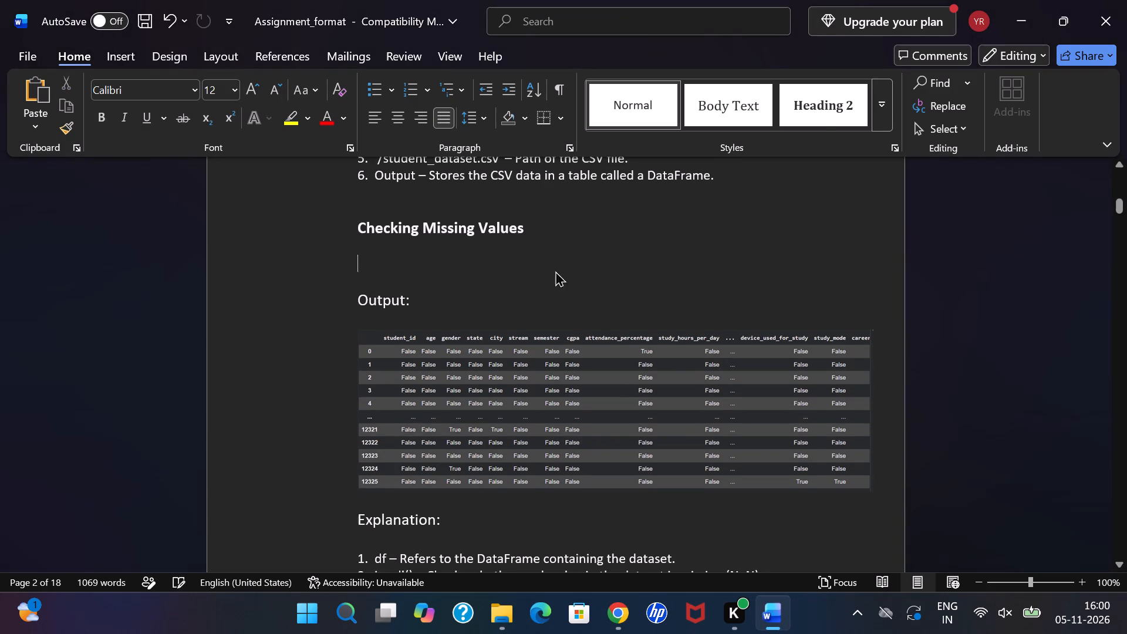
Select the code picture under Counting Missing Values in Each Column, and bring the notebook's df.isnull().sum() cell up beneath its header in Chrome.
{"action": "scroll", "coordinate": [584, 370], "scroll_direction": "down", "scroll_amount": 1}
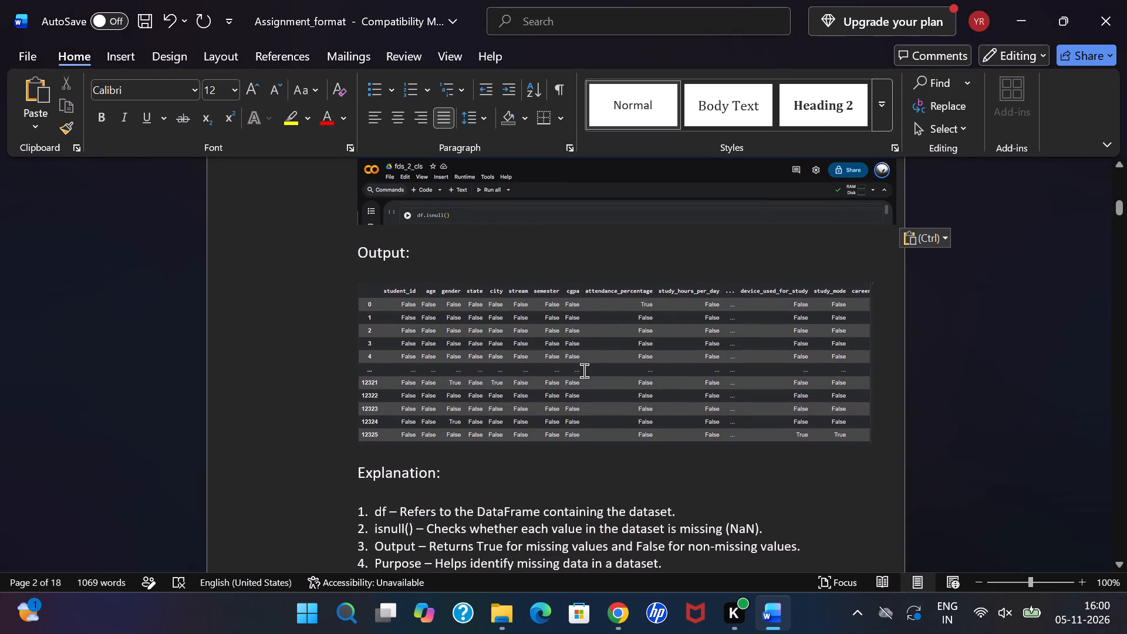
{"action": "scroll", "coordinate": [584, 370], "scroll_direction": "down", "scroll_amount": 3}
{"action": "left_click", "coordinate": [595, 372]}
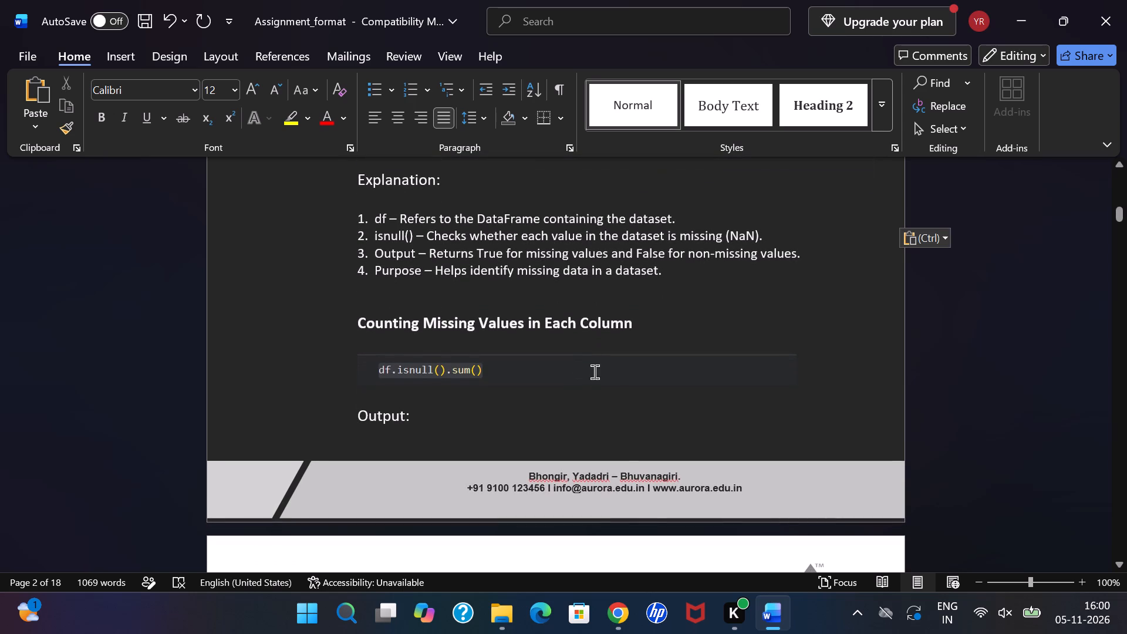
{"action": "left_click", "coordinate": [618, 607]}
{"action": "scroll", "coordinate": [581, 317], "scroll_direction": "down", "scroll_amount": 3}
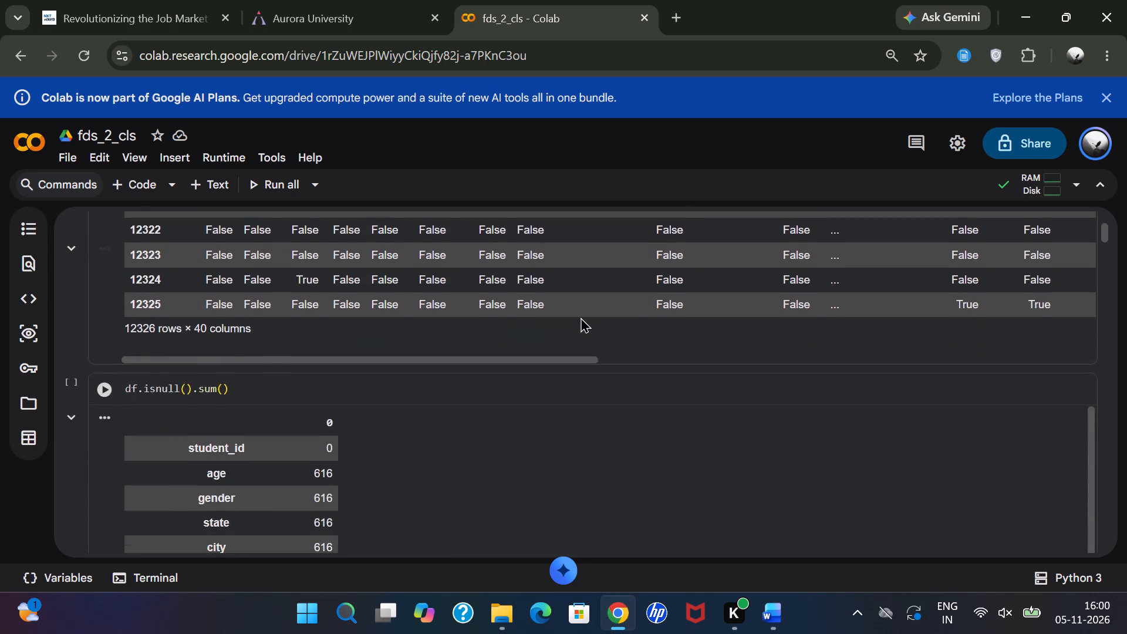
{"action": "scroll", "coordinate": [581, 317], "scroll_direction": "down", "scroll_amount": 1}
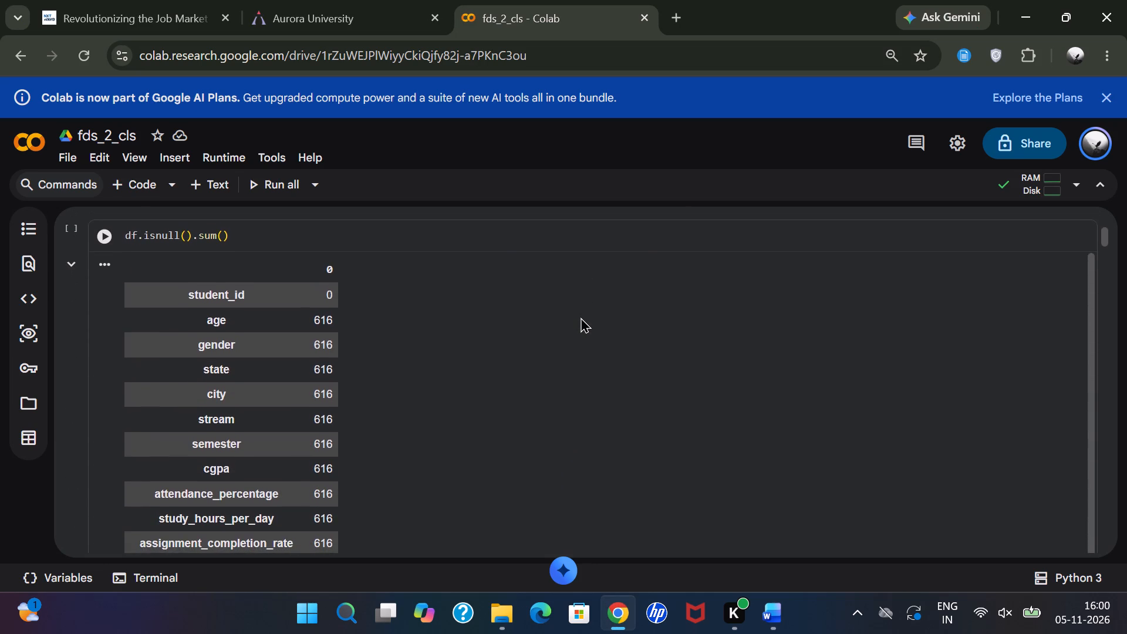
{"action": "scroll", "coordinate": [581, 317], "scroll_direction": "down", "scroll_amount": 1}
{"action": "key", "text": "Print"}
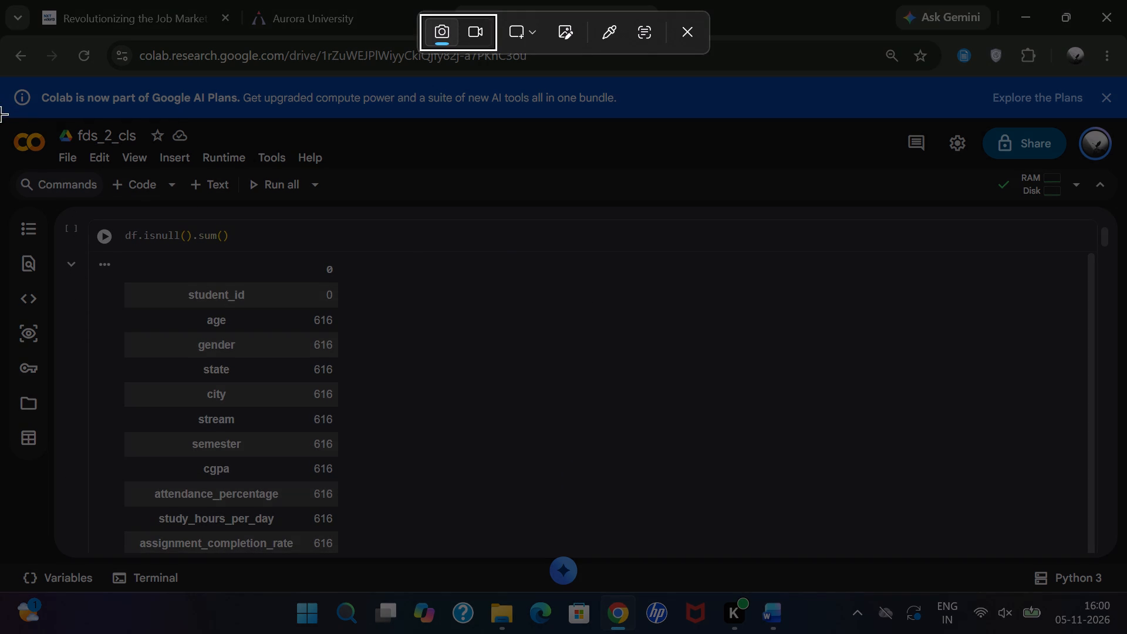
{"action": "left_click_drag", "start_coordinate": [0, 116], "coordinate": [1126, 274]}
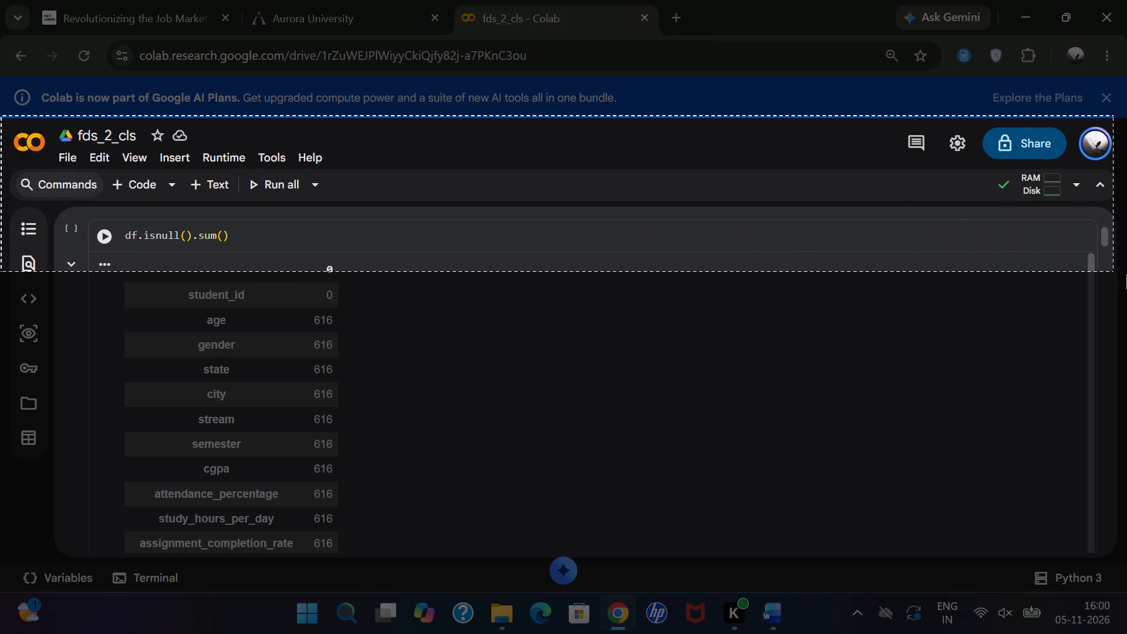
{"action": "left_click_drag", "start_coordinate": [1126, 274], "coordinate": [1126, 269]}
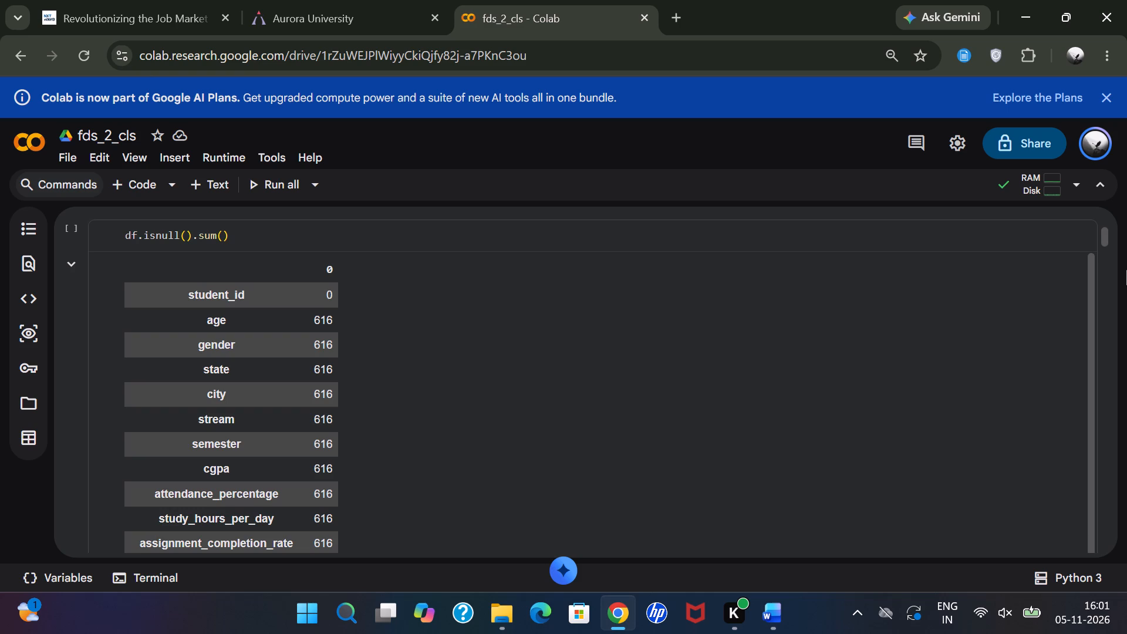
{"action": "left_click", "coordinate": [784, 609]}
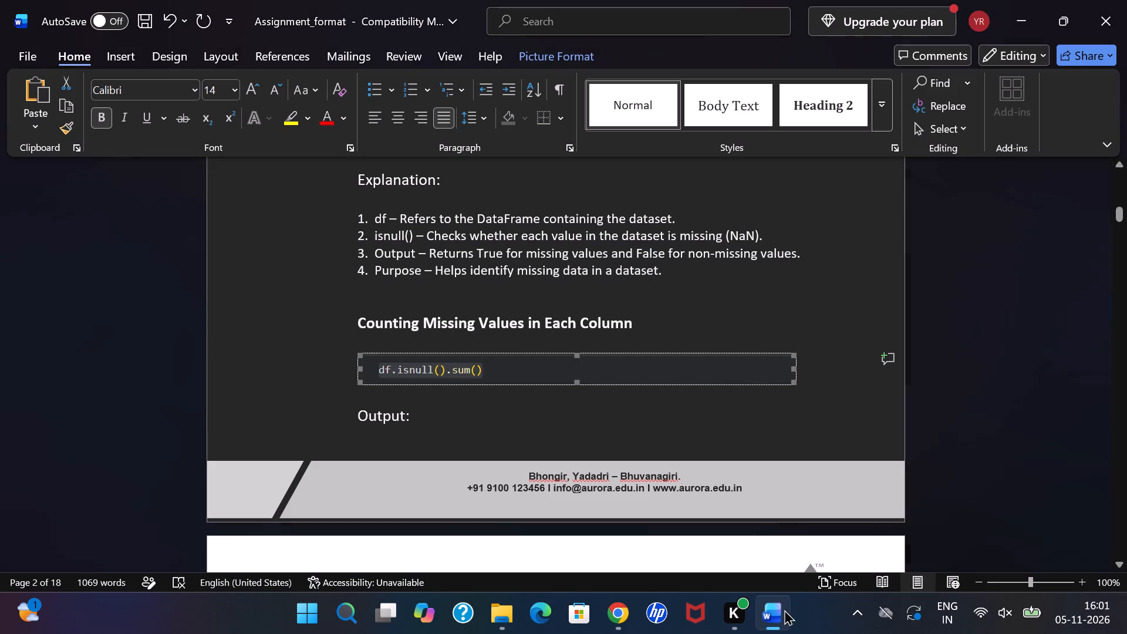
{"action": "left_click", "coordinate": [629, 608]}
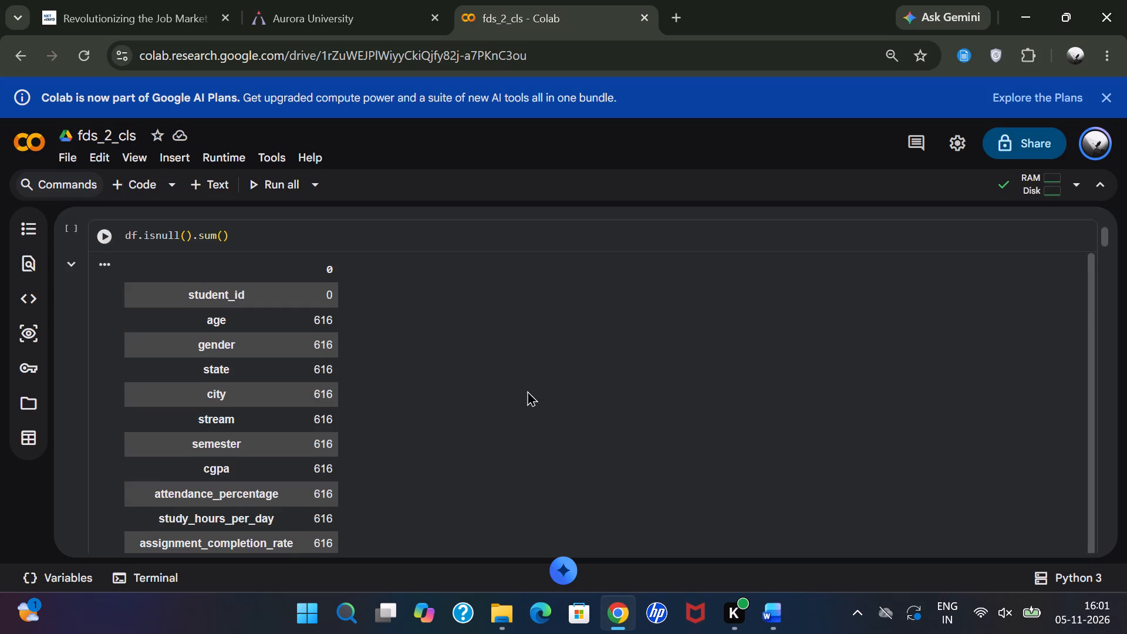
Replace the selected code picture in the Word report with a full-width screenshot of the notebook header and df.isnull().sum() cell, without its output.
{"action": "key", "text": "Print"}
{"action": "left_click_drag", "start_coordinate": [0, 116], "coordinate": [657, 232]}
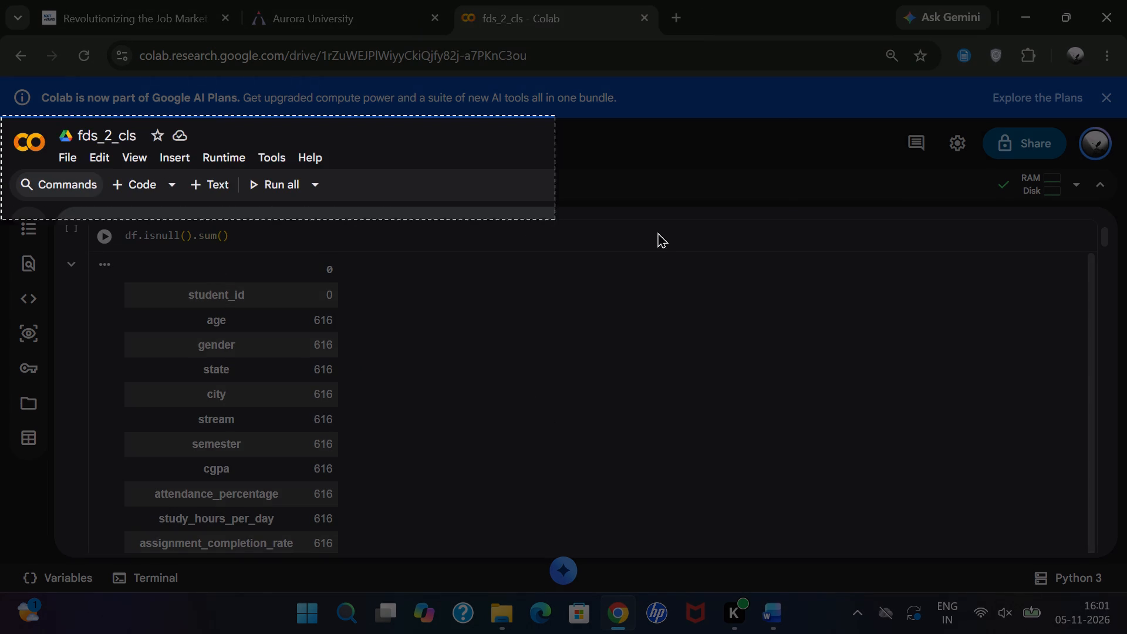
{"action": "left_click_drag", "start_coordinate": [657, 232], "coordinate": [1126, 263]}
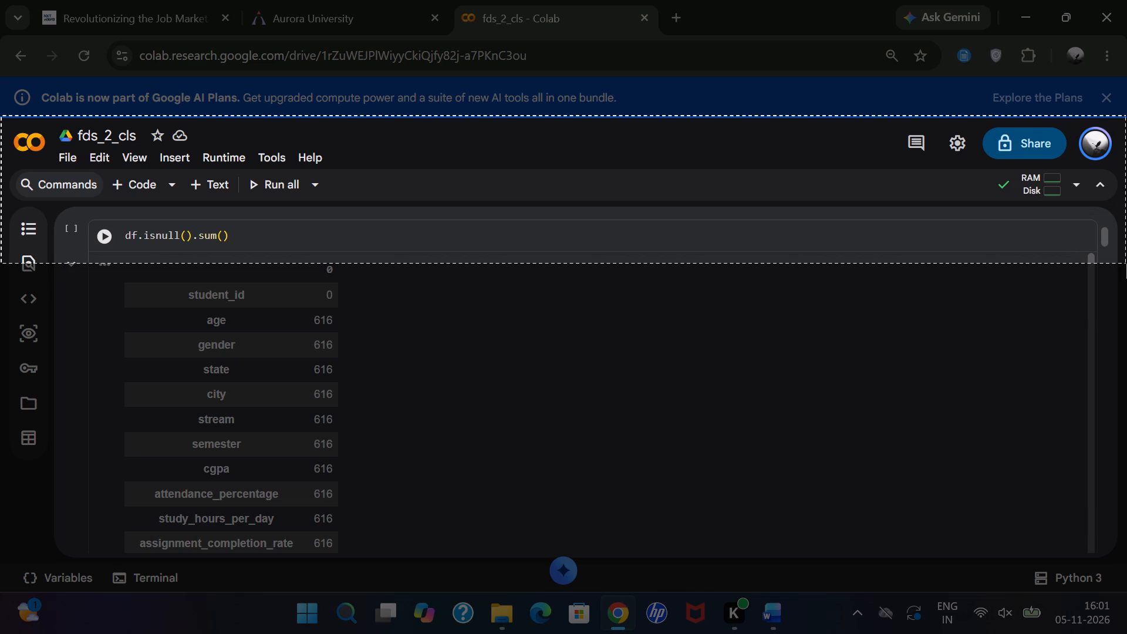
{"action": "left_click_drag", "start_coordinate": [1126, 263], "coordinate": [1126, 262]}
{"action": "left_click", "coordinate": [790, 614]}
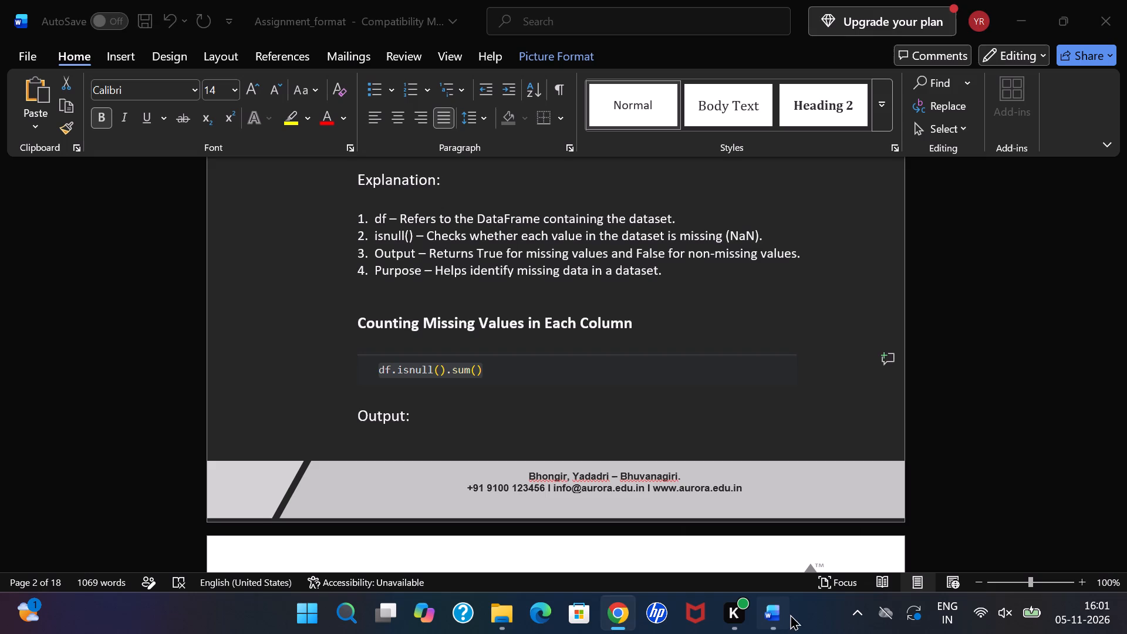
{"action": "key", "text": "BackSpace"}
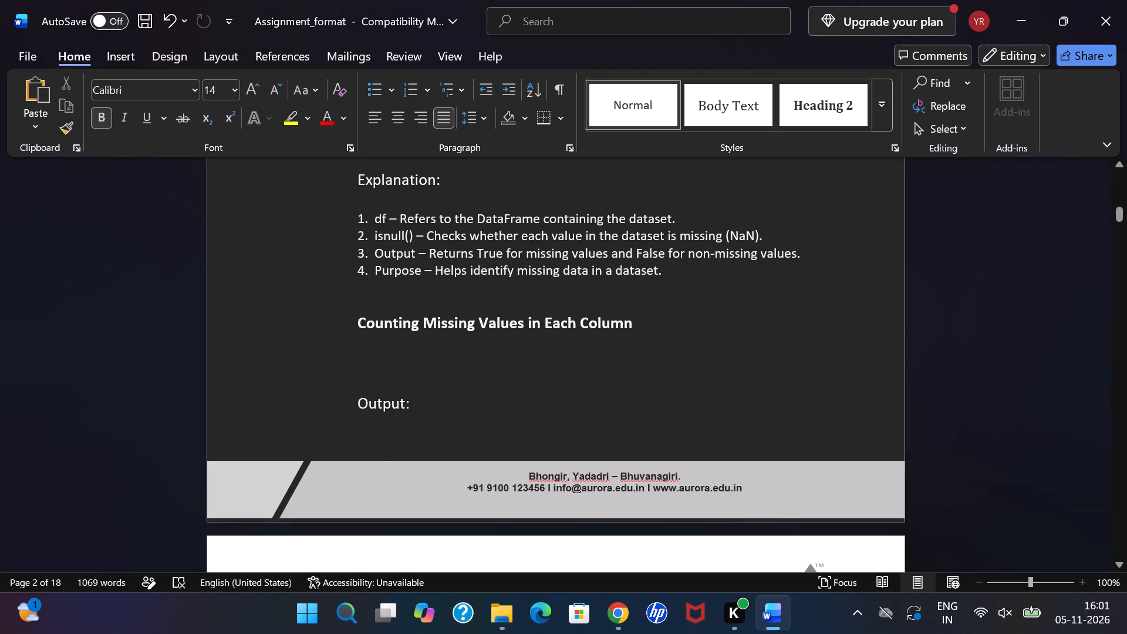
{"action": "key", "text": "ctrl+v"}
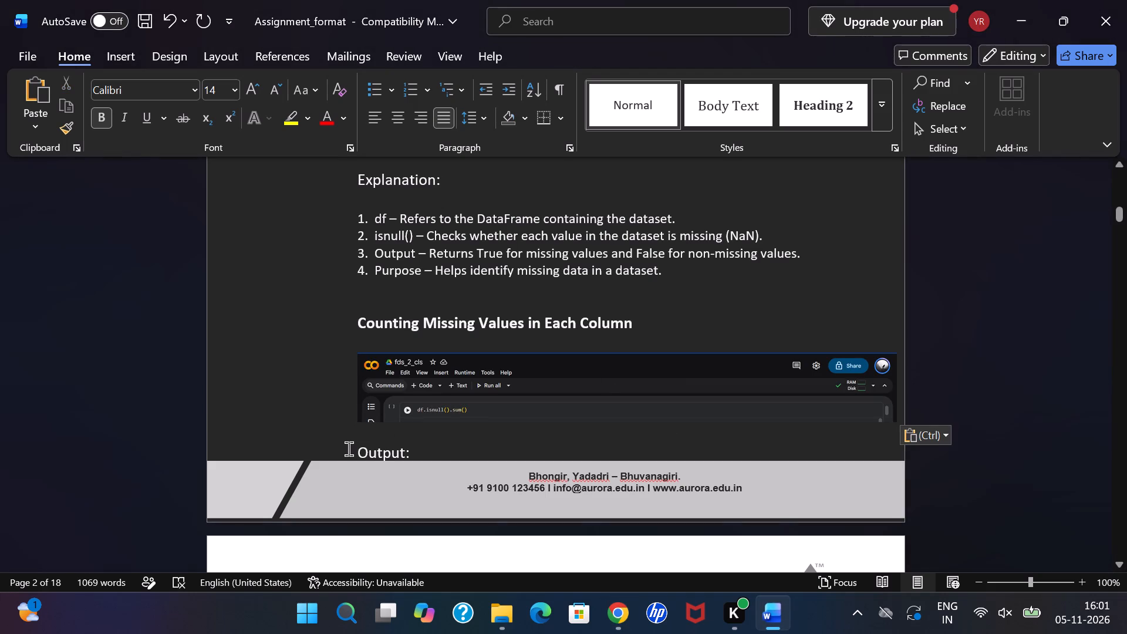
Move the Output label of Counting Missing Values in Each Column to the next page by inserting two blank lines before it.
{"action": "left_click", "coordinate": [349, 451]}
{"action": "key", "text": "Return"}
{"action": "key", "text": "Return"}
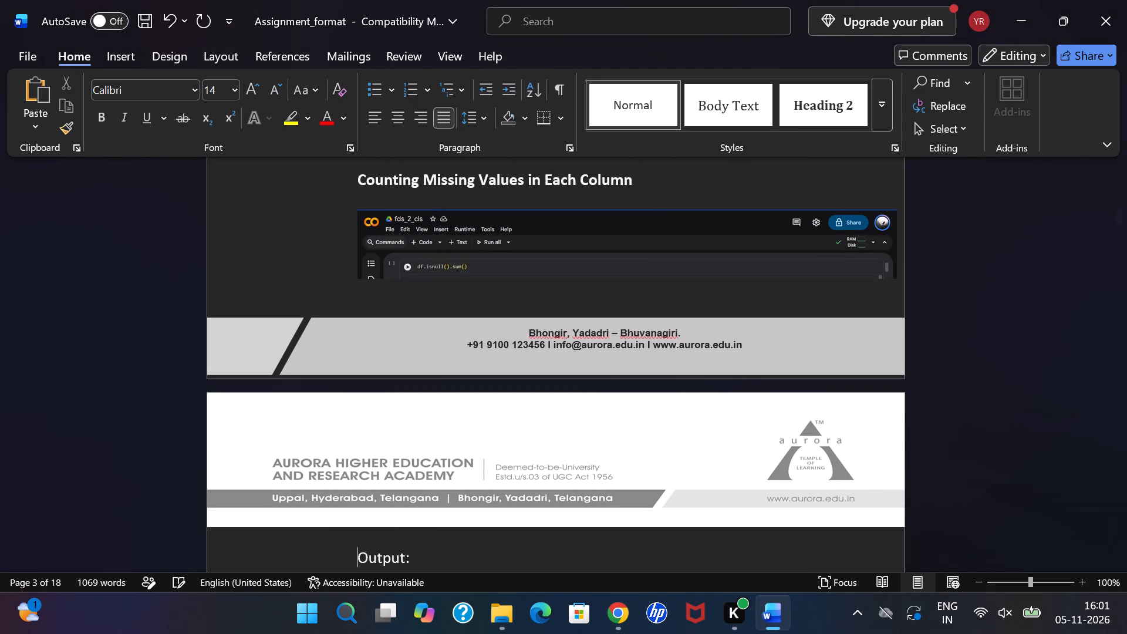
Capture a full-width screenshot of the notebook header and the df.shape cell in Chrome, leaving out the cell's output.
{"action": "scroll", "coordinate": [349, 451], "scroll_direction": "down", "scroll_amount": 2}
{"action": "scroll", "coordinate": [441, 457], "scroll_direction": "down", "scroll_amount": 2}
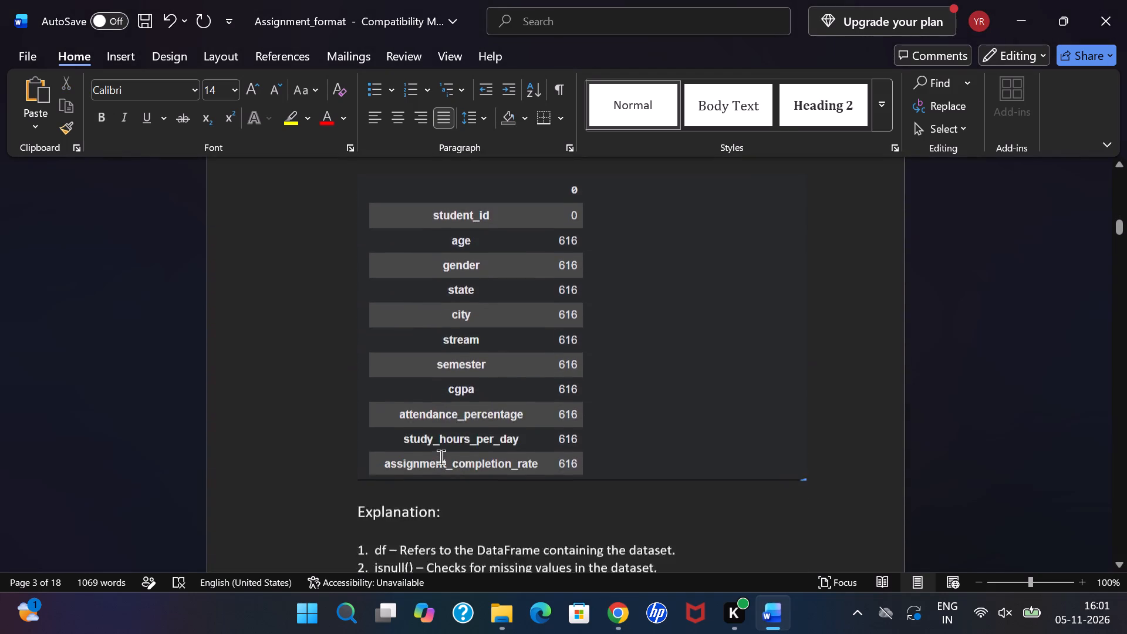
{"action": "scroll", "coordinate": [441, 457], "scroll_direction": "down", "scroll_amount": 2}
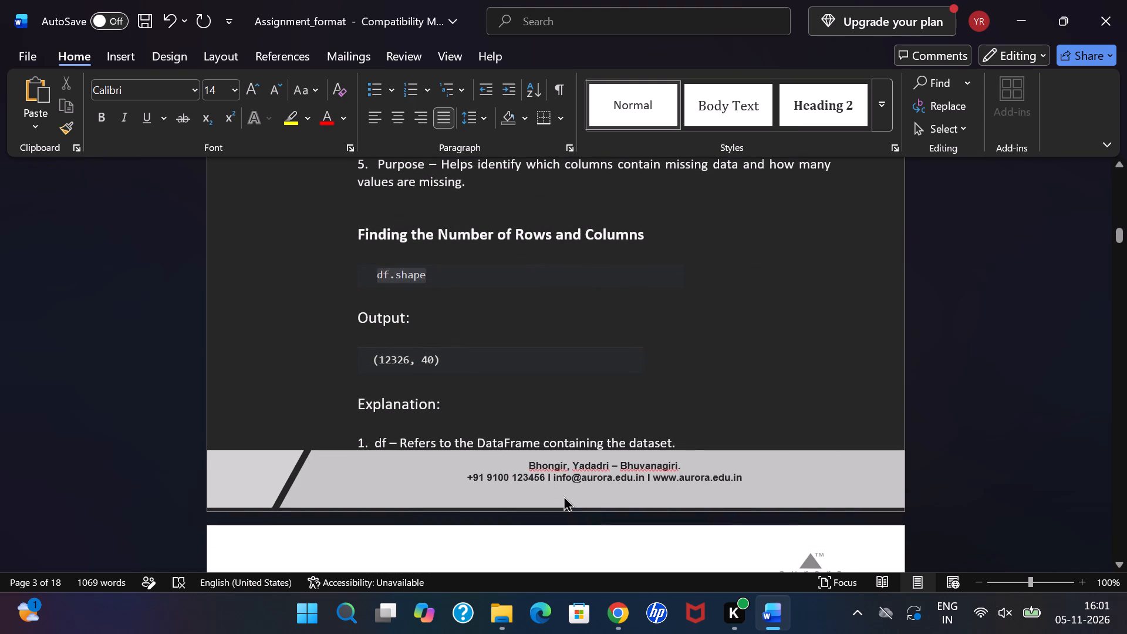
{"action": "left_click", "coordinate": [626, 609]}
{"action": "scroll", "coordinate": [591, 299], "scroll_direction": "down", "scroll_amount": 2}
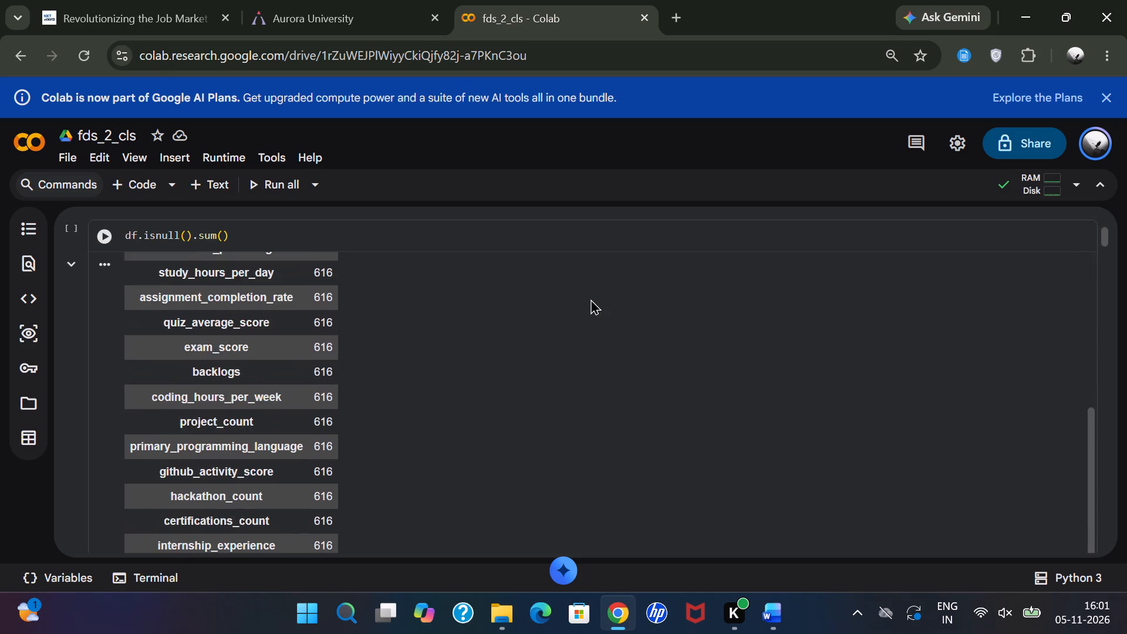
{"action": "scroll", "coordinate": [591, 299], "scroll_direction": "down", "scroll_amount": 4}
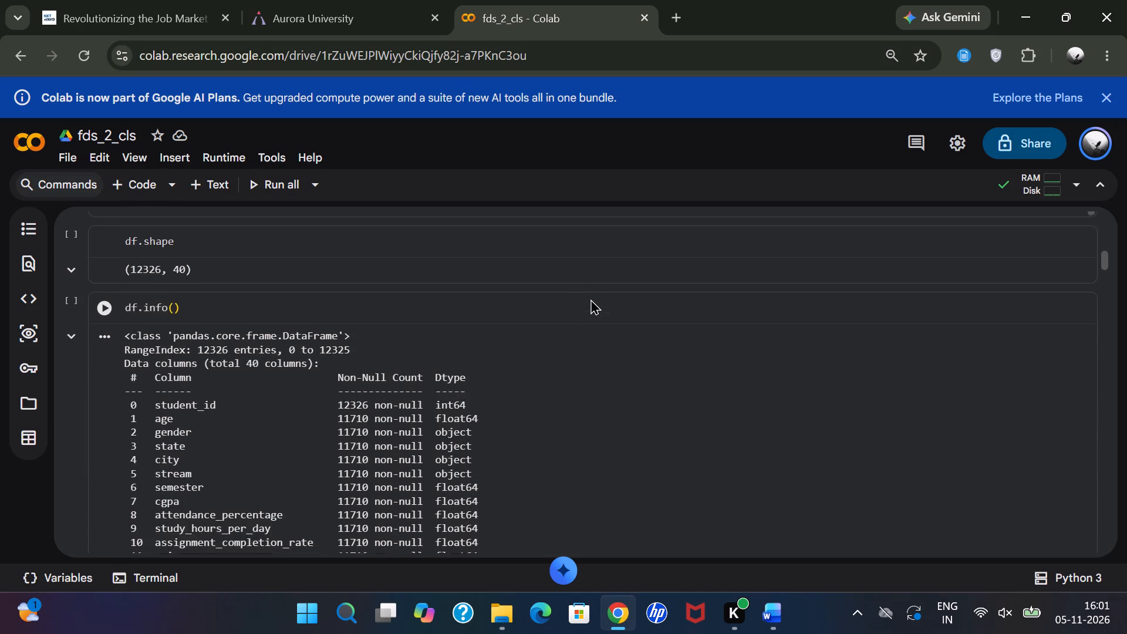
{"action": "scroll", "coordinate": [591, 299], "scroll_direction": "down", "scroll_amount": 1}
{"action": "key", "text": "Print"}
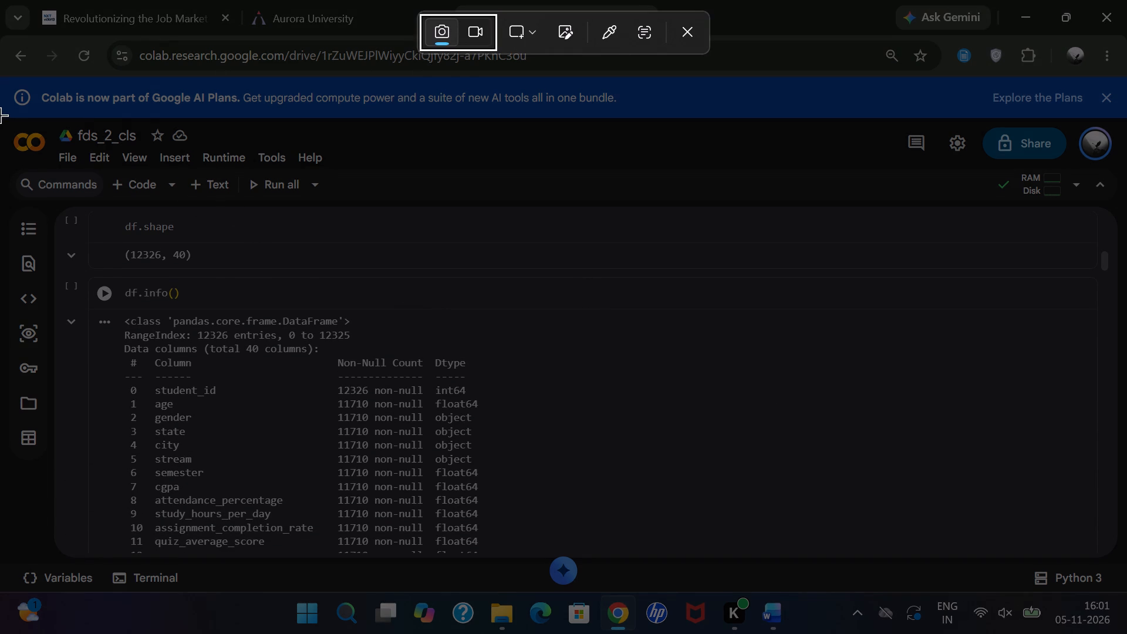
{"action": "left_click_drag", "start_coordinate": [0, 115], "coordinate": [1113, 270]}
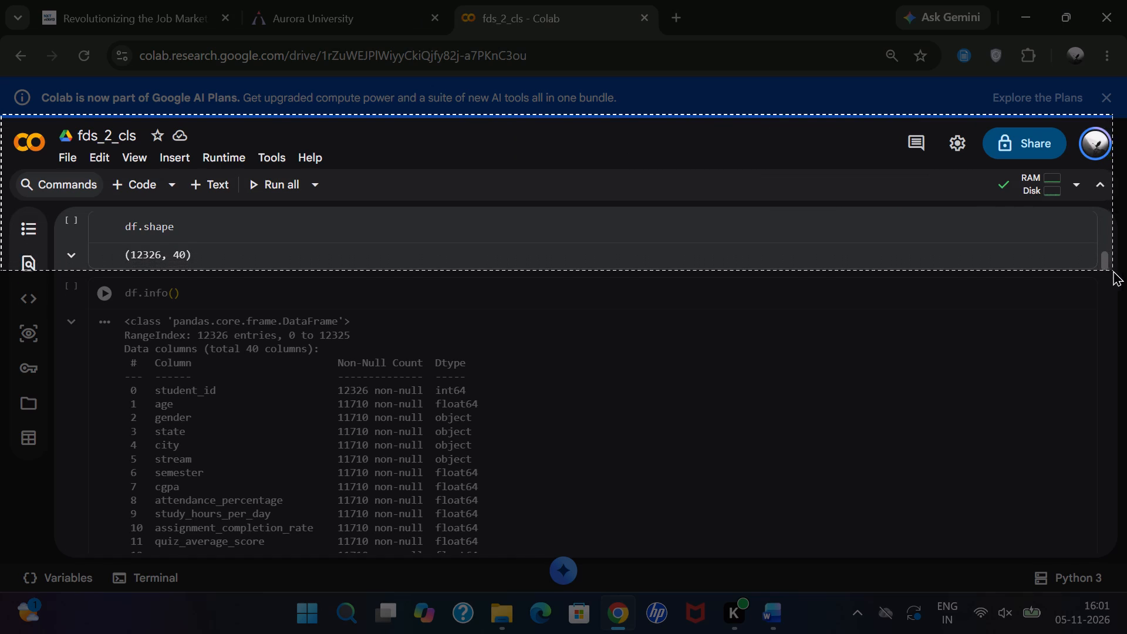
{"action": "left_click_drag", "start_coordinate": [1113, 270], "coordinate": [1126, 251]}
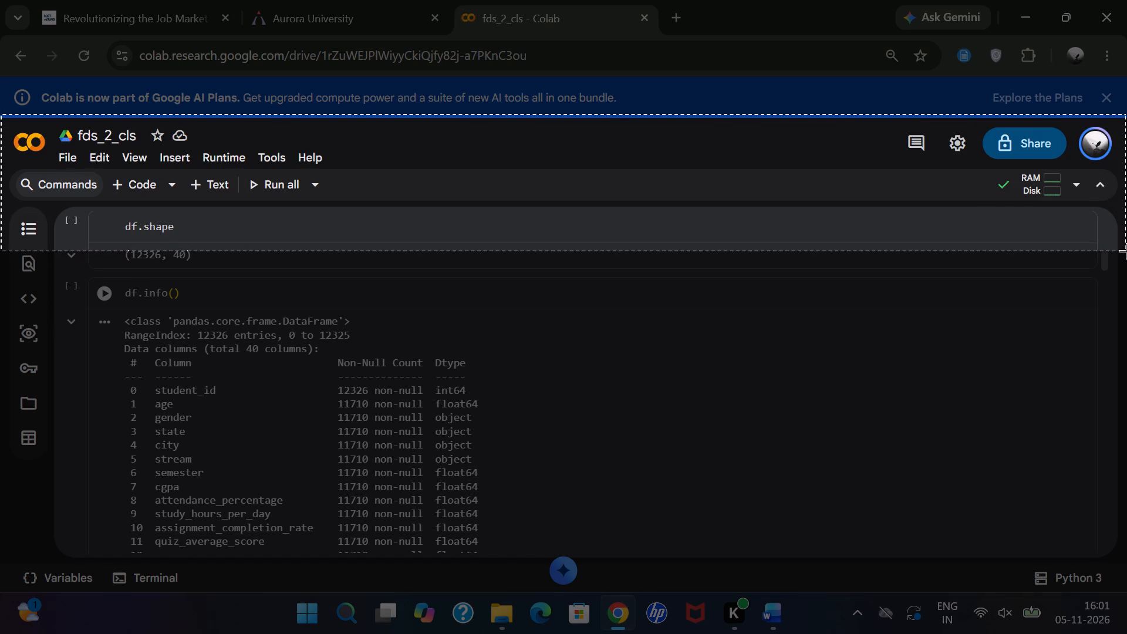
{"action": "left_click_drag", "start_coordinate": [1126, 251], "coordinate": [1126, 248]}
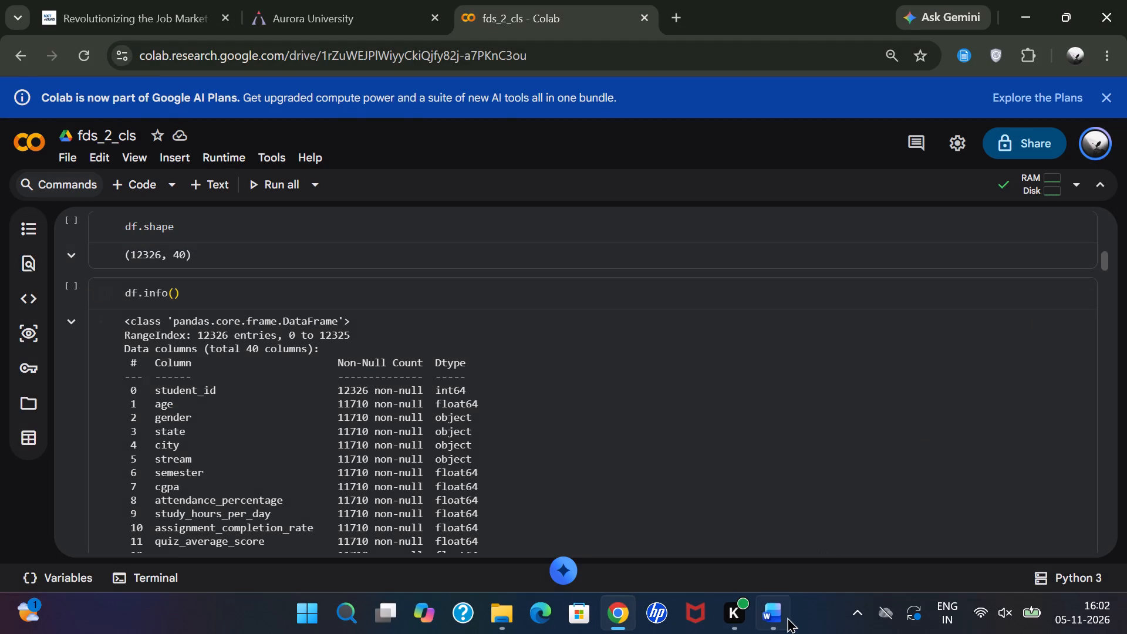
Replace the code picture under Finding the Number of Rows and Columns in the Word report with the captured df.shape screenshot.
{"action": "left_click", "coordinate": [787, 617]}
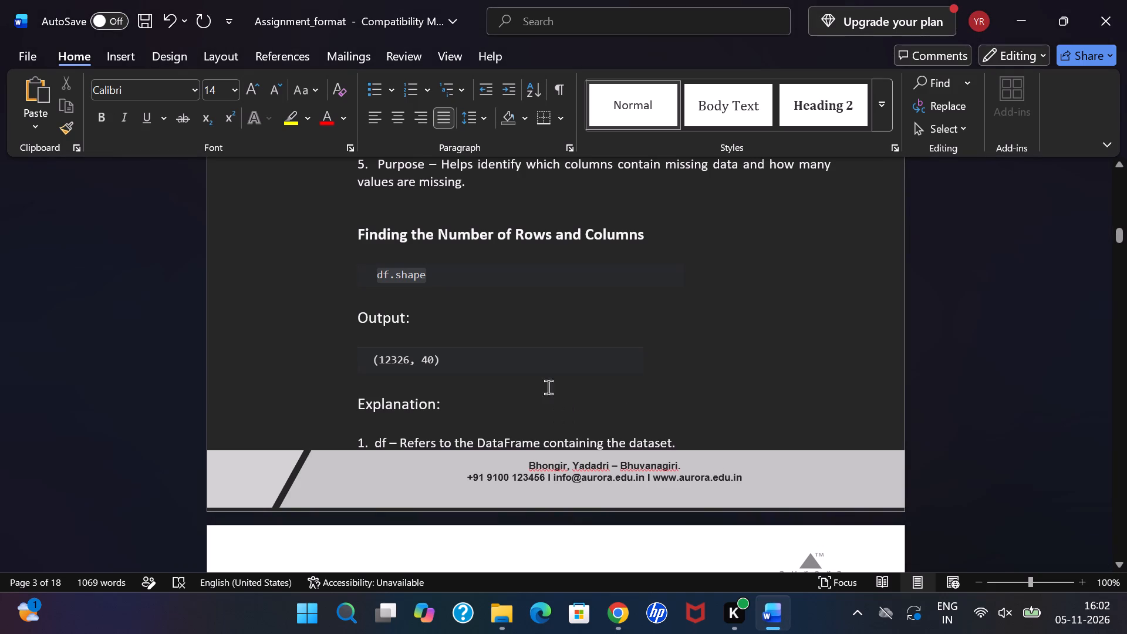
{"action": "left_click", "coordinate": [522, 281]}
{"action": "key", "text": "BackSpace"}
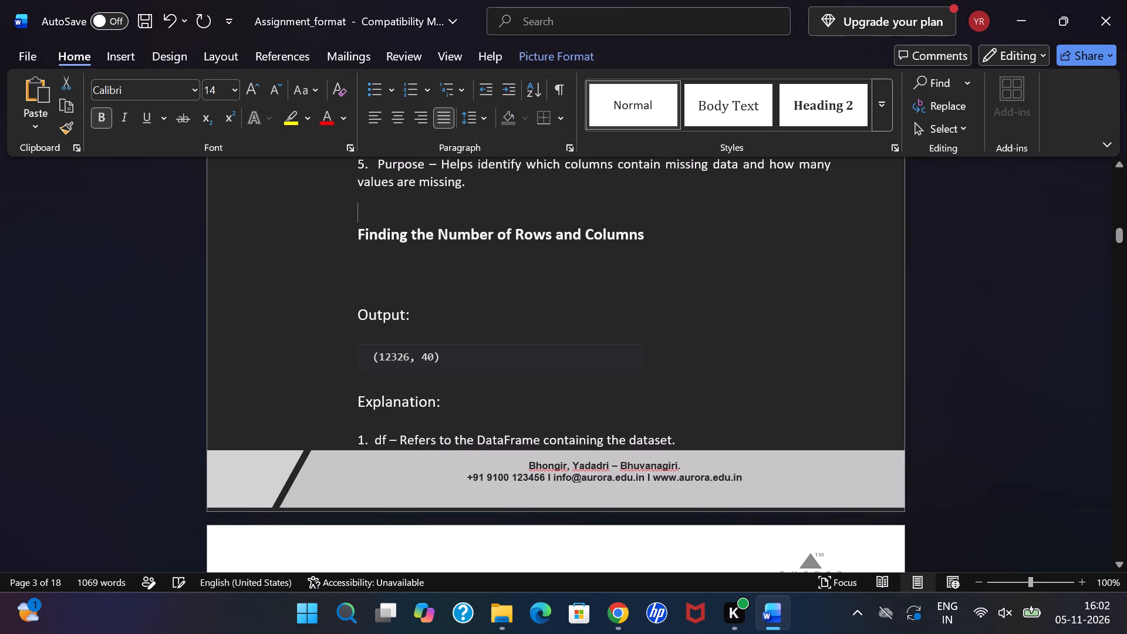
{"action": "key", "text": "ctrl+v"}
Move the Explanation label of Finding the Number of Rows and Columns to the next page by inserting a blank line before it.
{"action": "scroll", "coordinate": [561, 326], "scroll_direction": "down", "scroll_amount": 1}
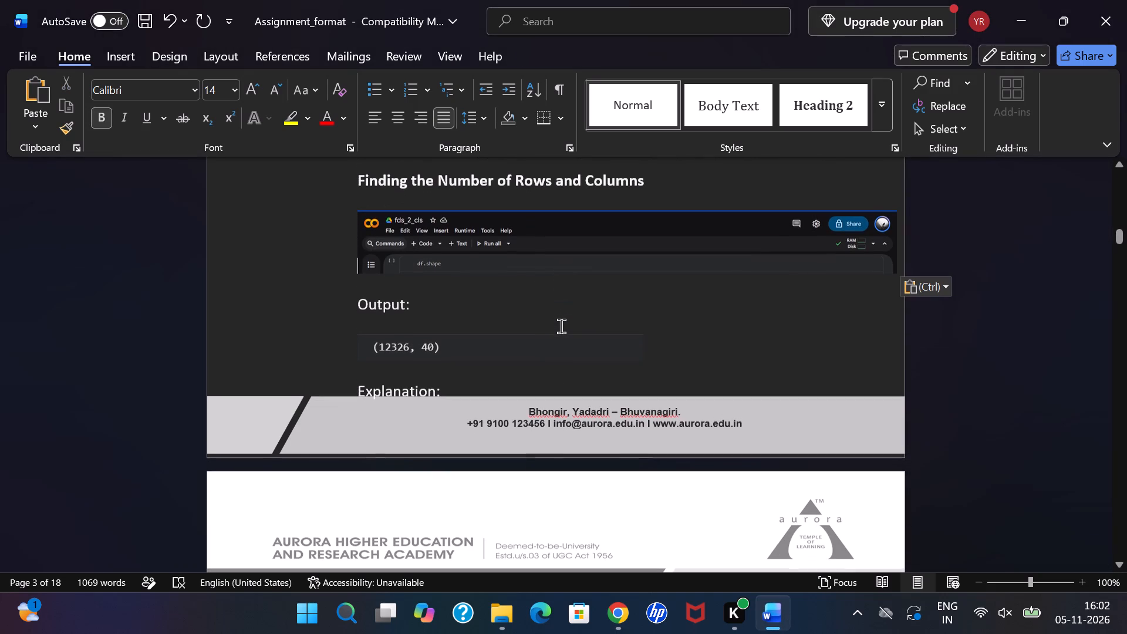
{"action": "left_click", "coordinate": [349, 376]}
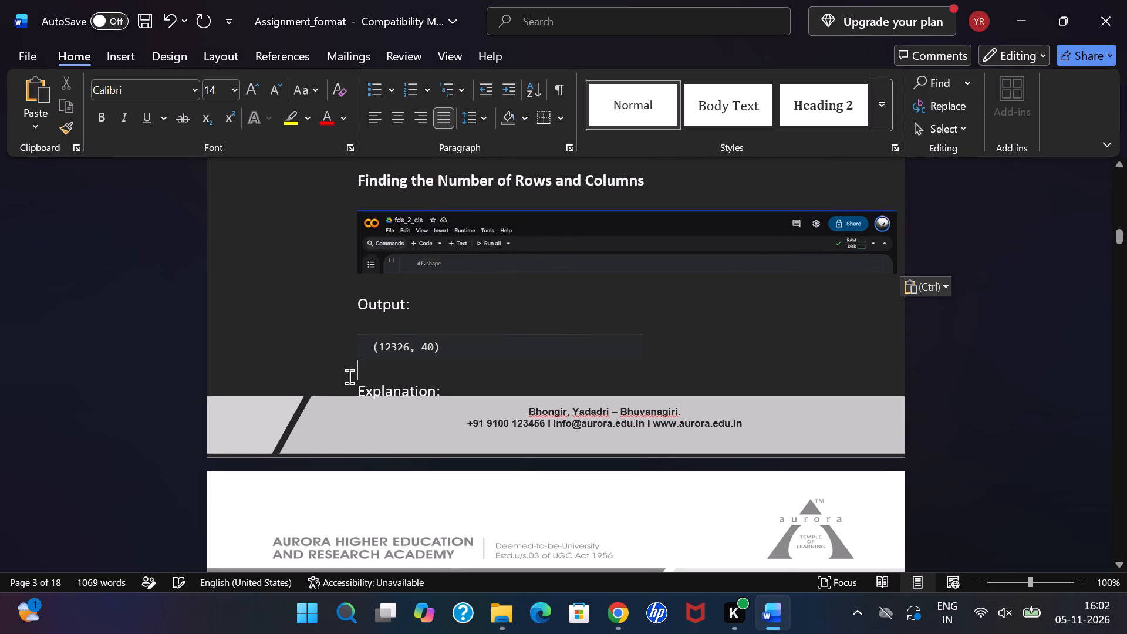
{"action": "key", "text": "Return"}
Replace the code picture under Displaying Dataset Information with a full-width Chrome screenshot of the notebook header and df.info() cell, without its output.
{"action": "scroll", "coordinate": [445, 404], "scroll_direction": "down", "scroll_amount": 1}
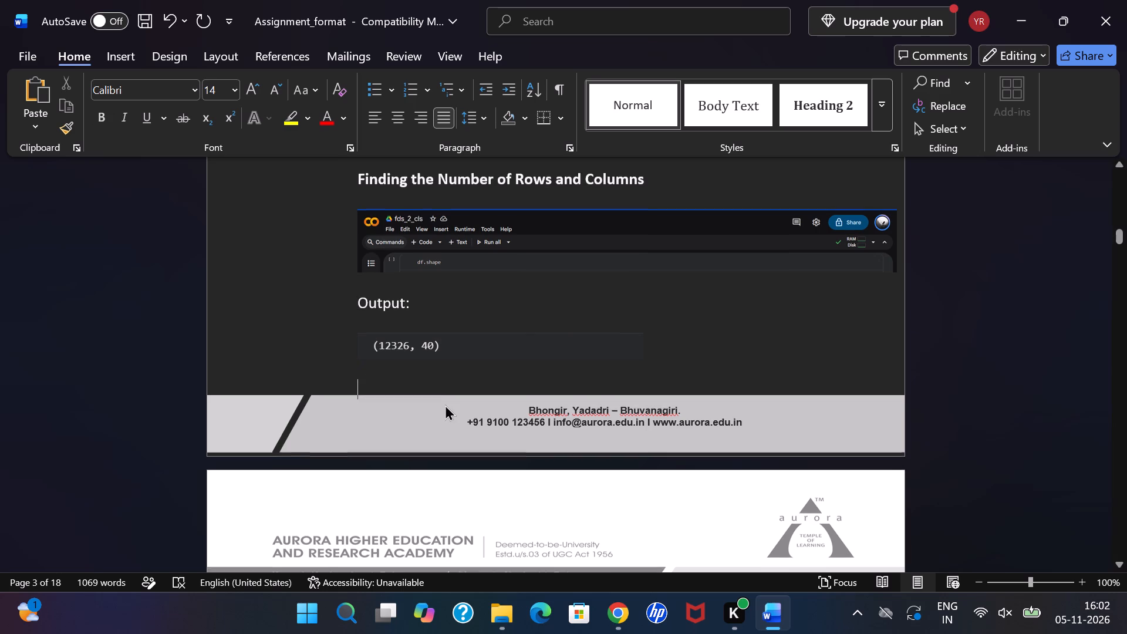
{"action": "scroll", "coordinate": [445, 404], "scroll_direction": "down", "scroll_amount": 3}
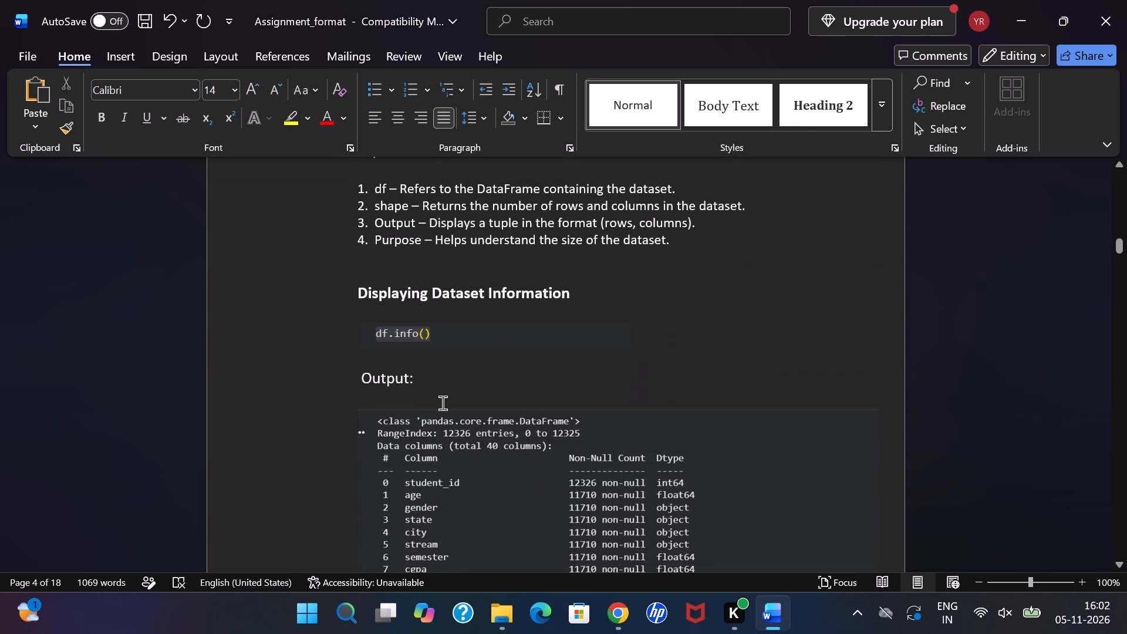
{"action": "left_click", "coordinate": [618, 619]}
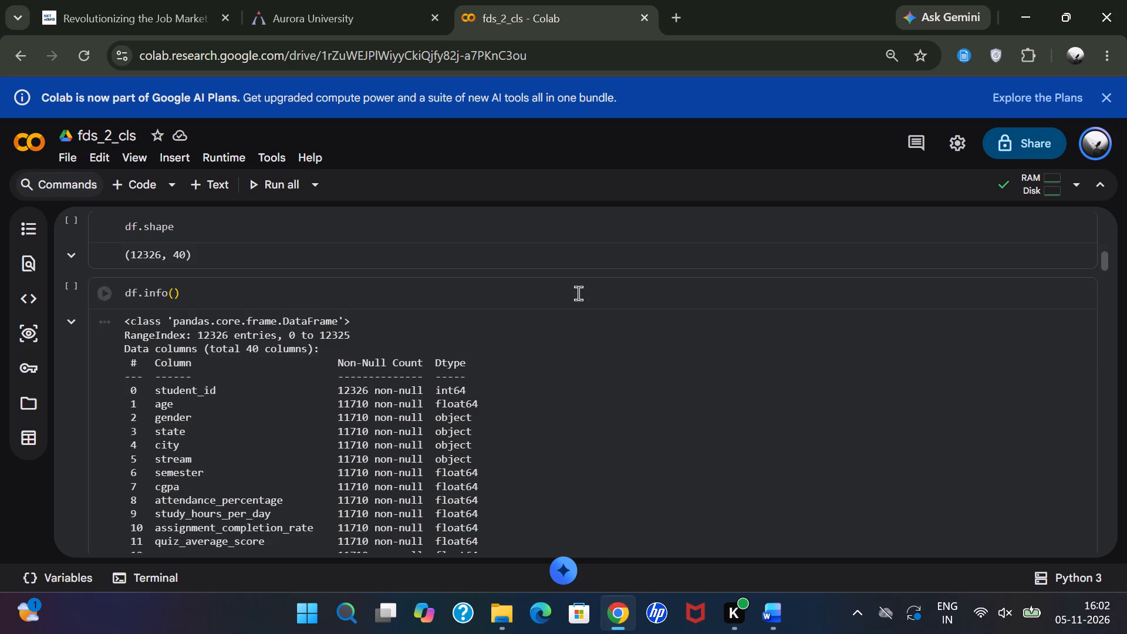
{"action": "scroll", "coordinate": [578, 292], "scroll_direction": "down", "scroll_amount": 1}
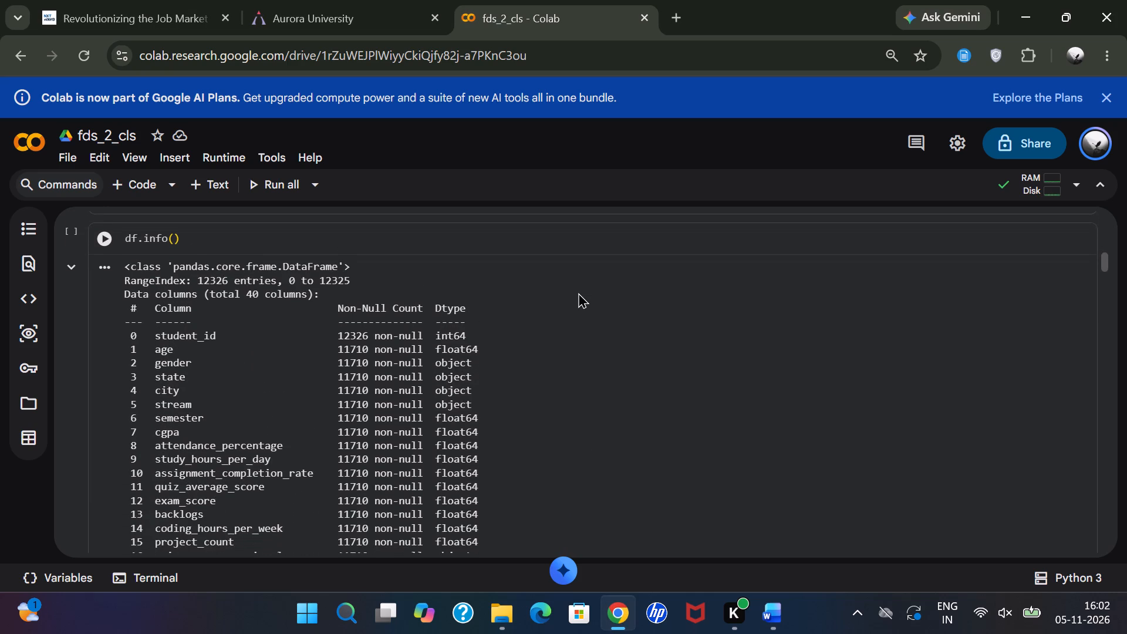
{"action": "key", "text": "Print"}
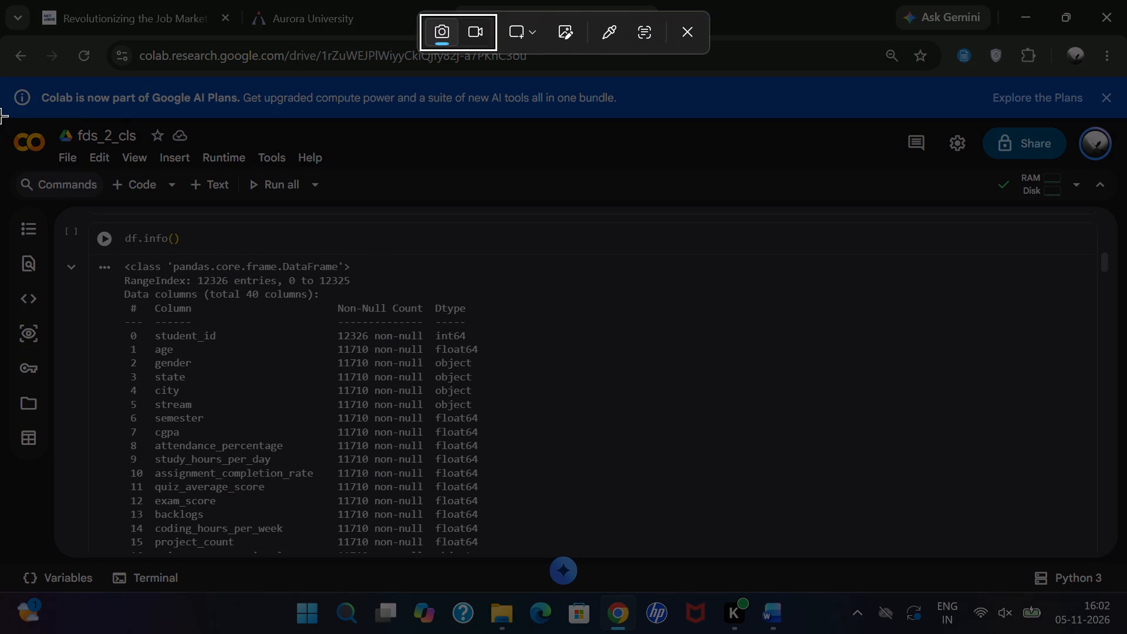
{"action": "left_click_drag", "start_coordinate": [0, 119], "coordinate": [1126, 268]}
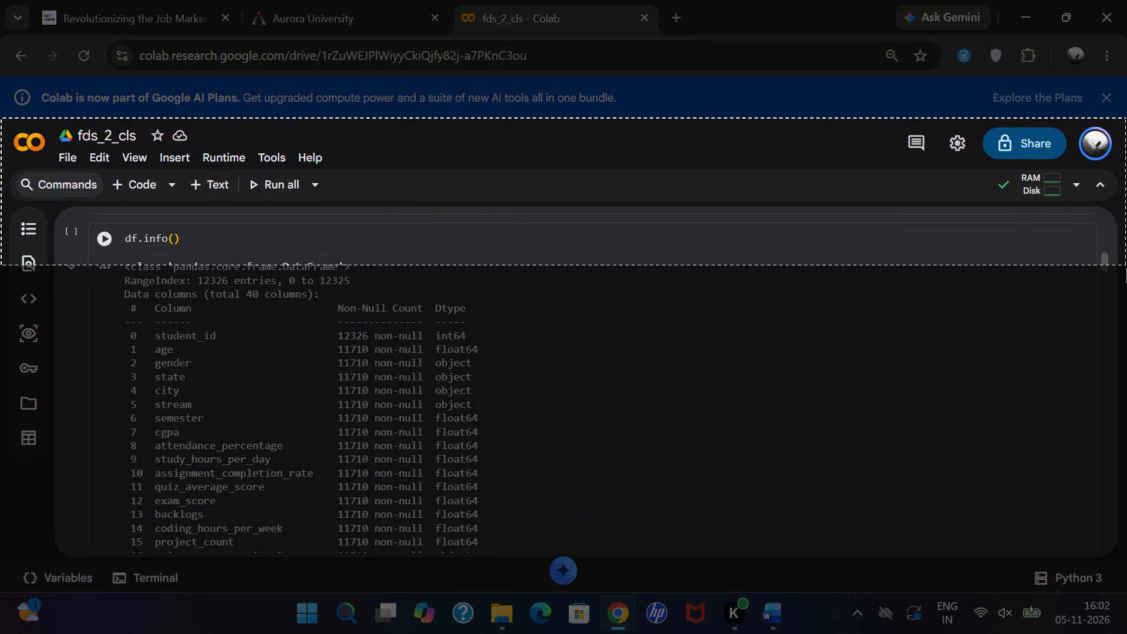
{"action": "left_click_drag", "start_coordinate": [1126, 268], "coordinate": [1126, 262]}
{"action": "left_click", "coordinate": [784, 633]}
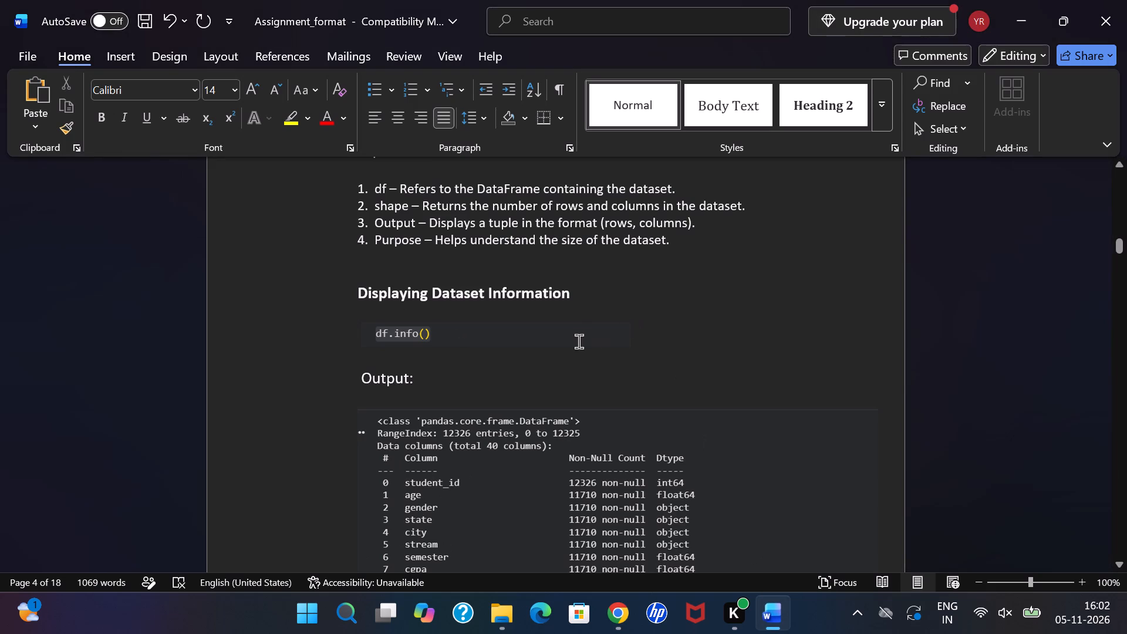
{"action": "left_click", "coordinate": [573, 339]}
{"action": "key", "text": "BackSpace"}
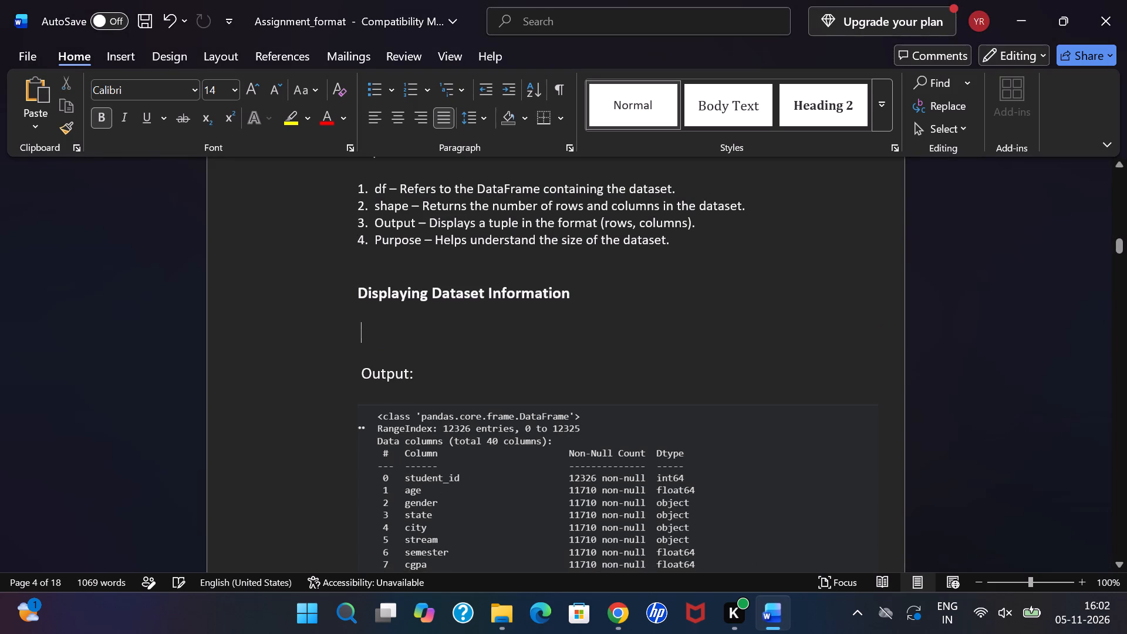
{"action": "key", "text": "ctrl+v"}
Delete the surplus blank lines above the Removing Missing Values heading in the Word report.
{"action": "scroll", "coordinate": [579, 379], "scroll_direction": "down", "scroll_amount": 1}
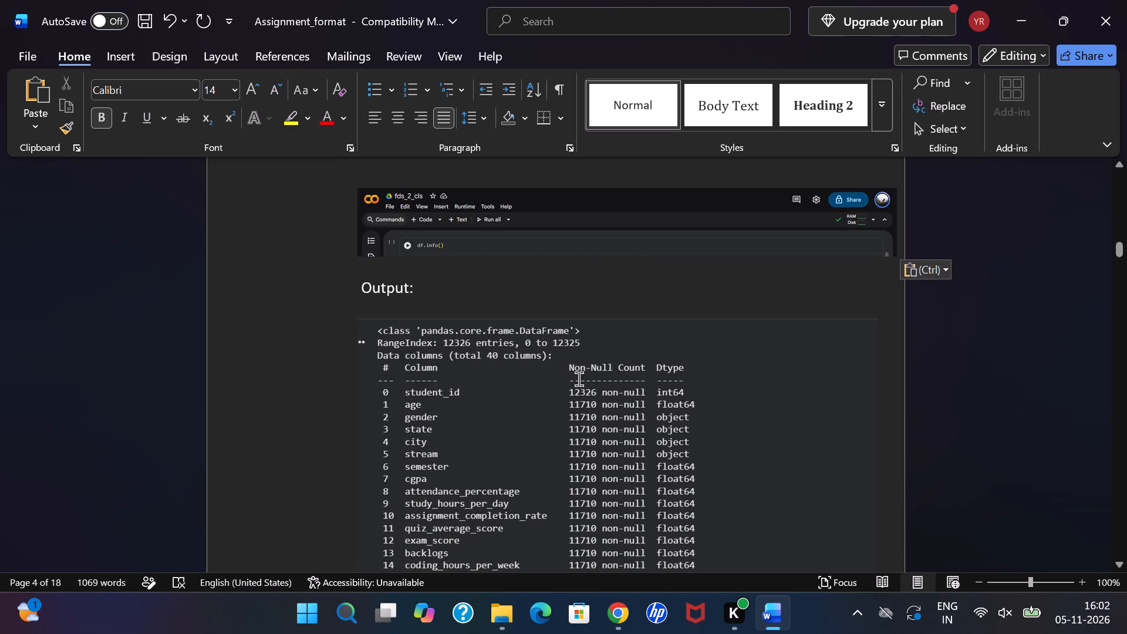
{"action": "scroll", "coordinate": [579, 379], "scroll_direction": "down", "scroll_amount": 4}
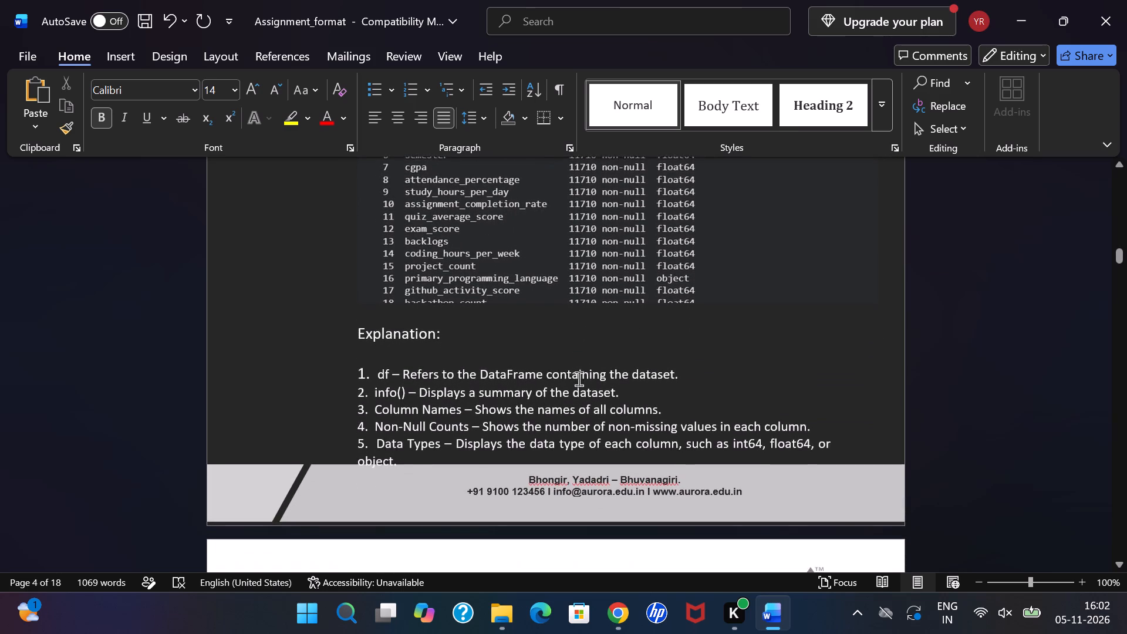
{"action": "scroll", "coordinate": [579, 379], "scroll_direction": "down", "scroll_amount": 1}
{"action": "scroll", "coordinate": [579, 379], "scroll_direction": "right", "scroll_amount": 1}
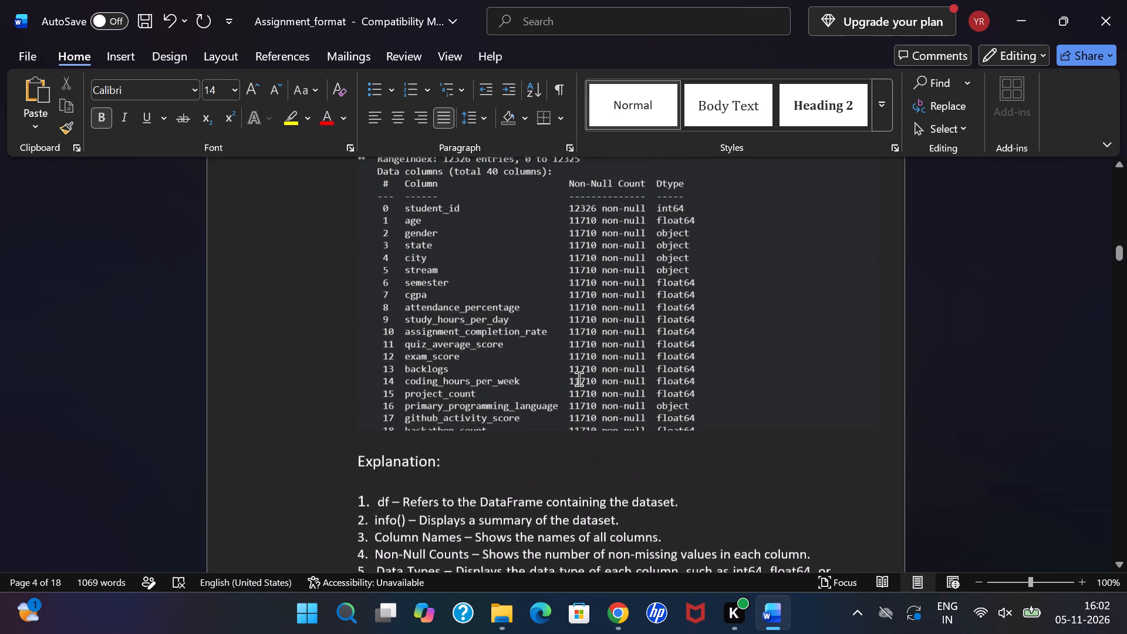
{"action": "scroll", "coordinate": [579, 379], "scroll_direction": "right", "scroll_amount": 1}
{"action": "scroll", "coordinate": [579, 379], "scroll_direction": "down", "scroll_amount": 1}
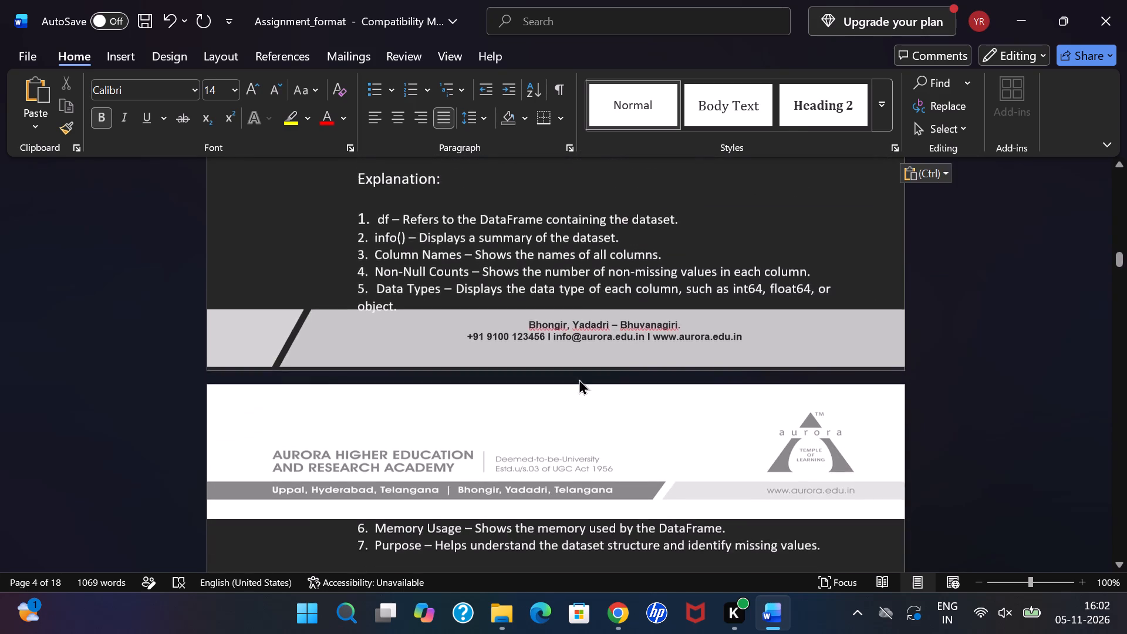
{"action": "scroll", "coordinate": [579, 379], "scroll_direction": "down", "scroll_amount": 2}
{"action": "left_click", "coordinate": [515, 362]}
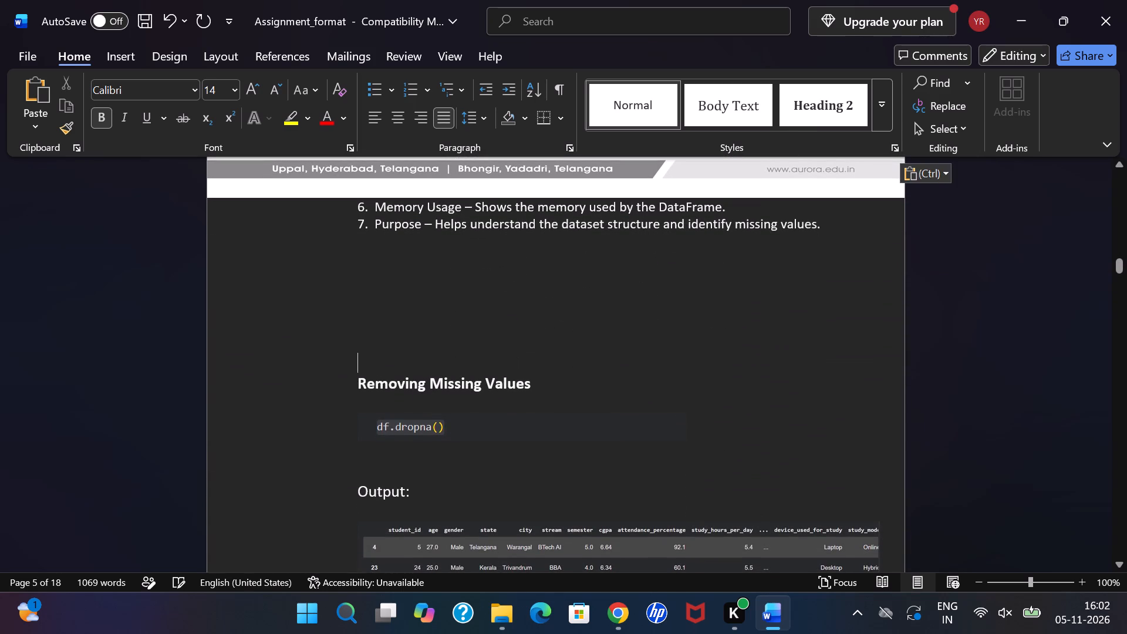
{"action": "key", "text": "BackSpace"}
{"action": "key", "text": "BackSpace"}
{"action": "key", "text": "BackSpace"}
{"action": "key", "text": "BackSpace"}
{"action": "key", "text": "BackSpace"}
{"action": "key", "text": "BackSpace"}
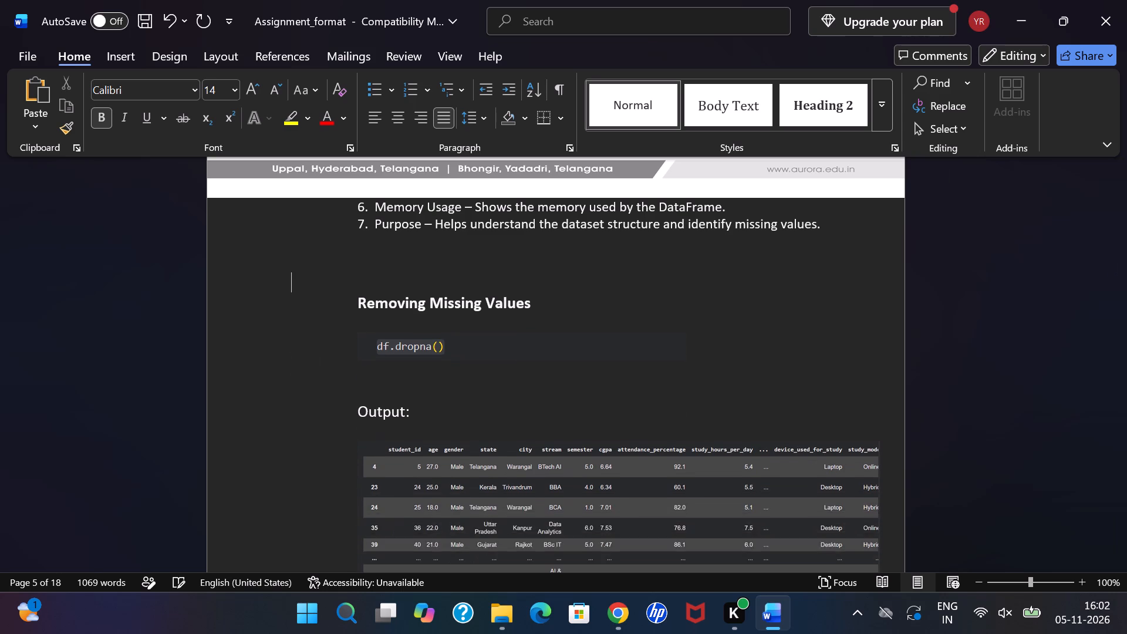
{"action": "key", "text": "BackSpace"}
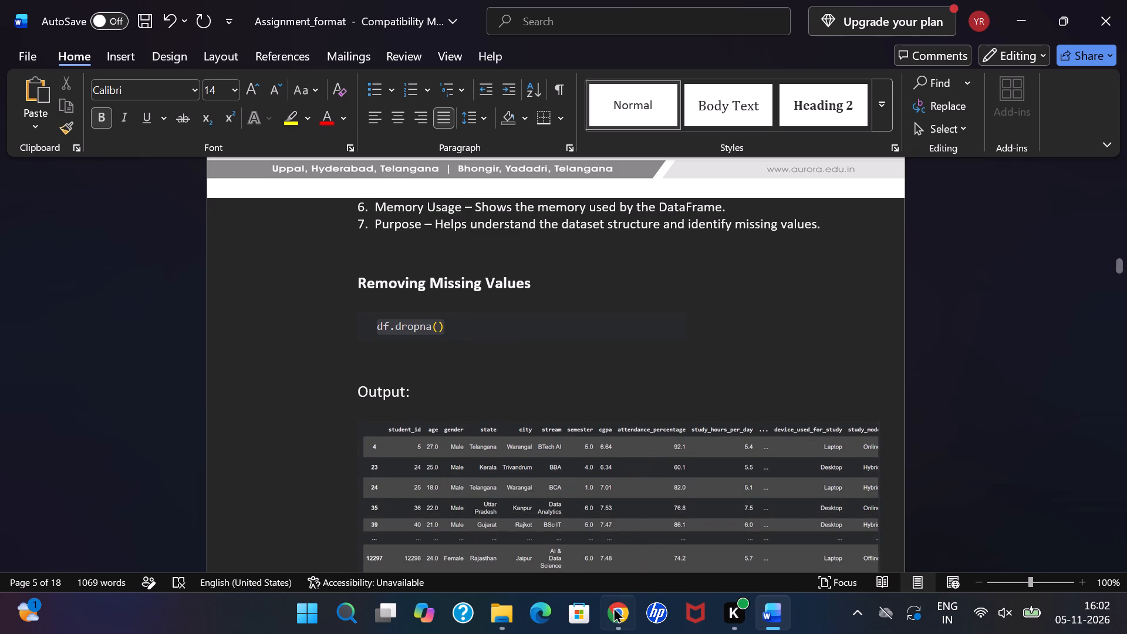
Bring the notebook's df.dropna() cell up beneath the notebook header in Chrome.
{"action": "left_click", "coordinate": [613, 608]}
{"action": "scroll", "coordinate": [595, 356], "scroll_direction": "down", "scroll_amount": 1}
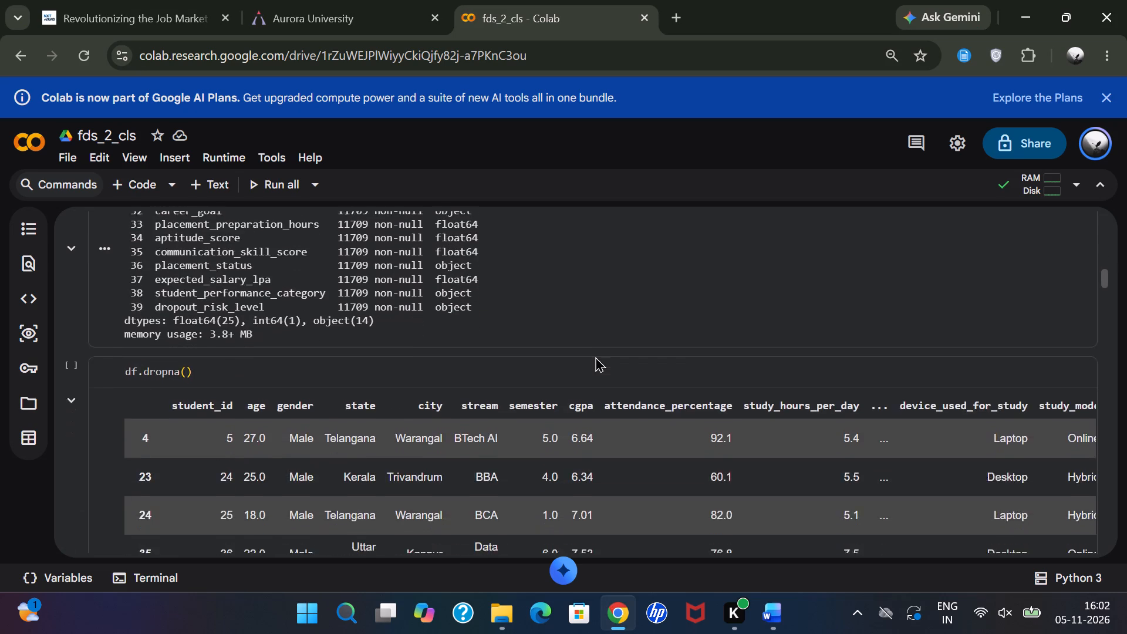
{"action": "scroll", "coordinate": [595, 356], "scroll_direction": "down", "scroll_amount": 2}
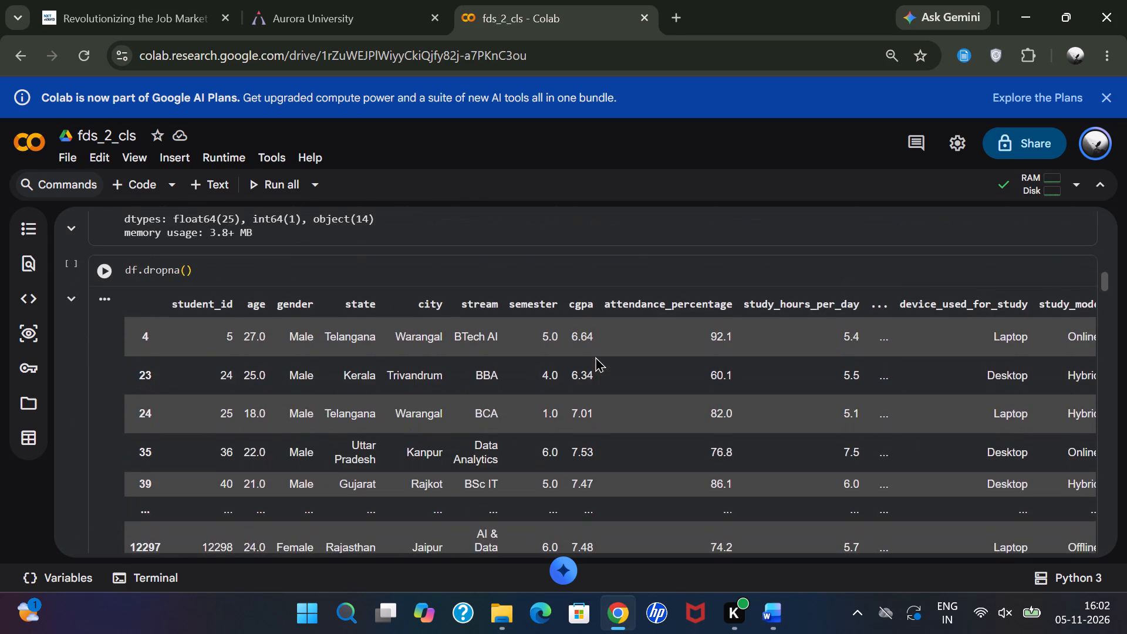
{"action": "scroll", "coordinate": [595, 356], "scroll_direction": "down", "scroll_amount": 2}
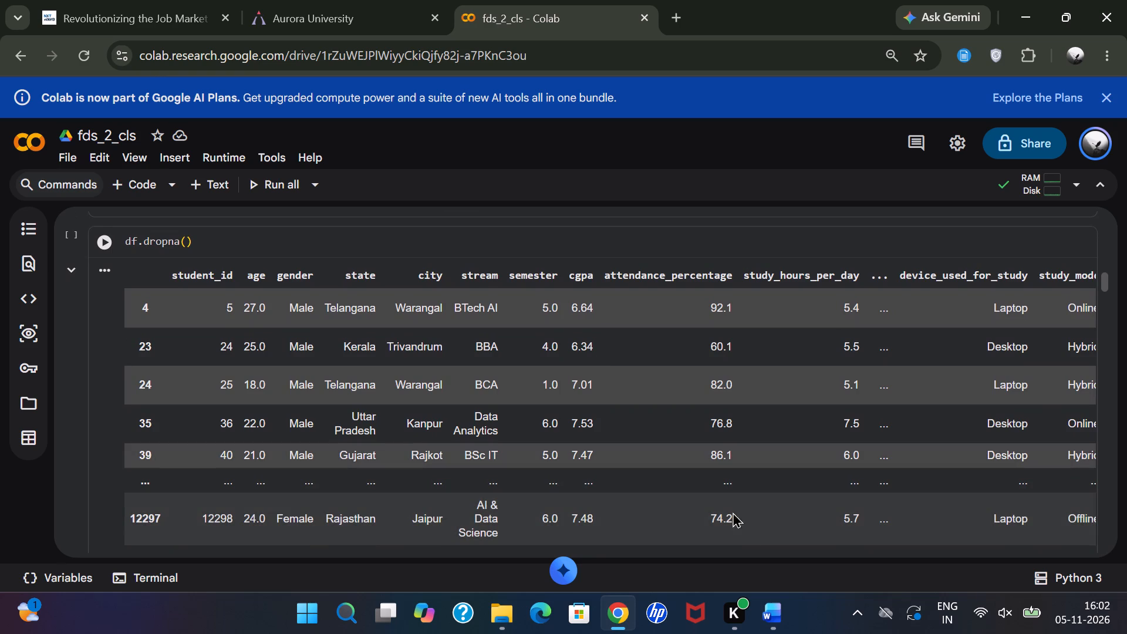
In the Word report, delete the df.isnull() code picture, the Output label and the output table picture under Checking Missing Values.
{"action": "left_click", "coordinate": [783, 623]}
{"action": "scroll", "coordinate": [706, 410], "scroll_direction": "up", "scroll_amount": 2}
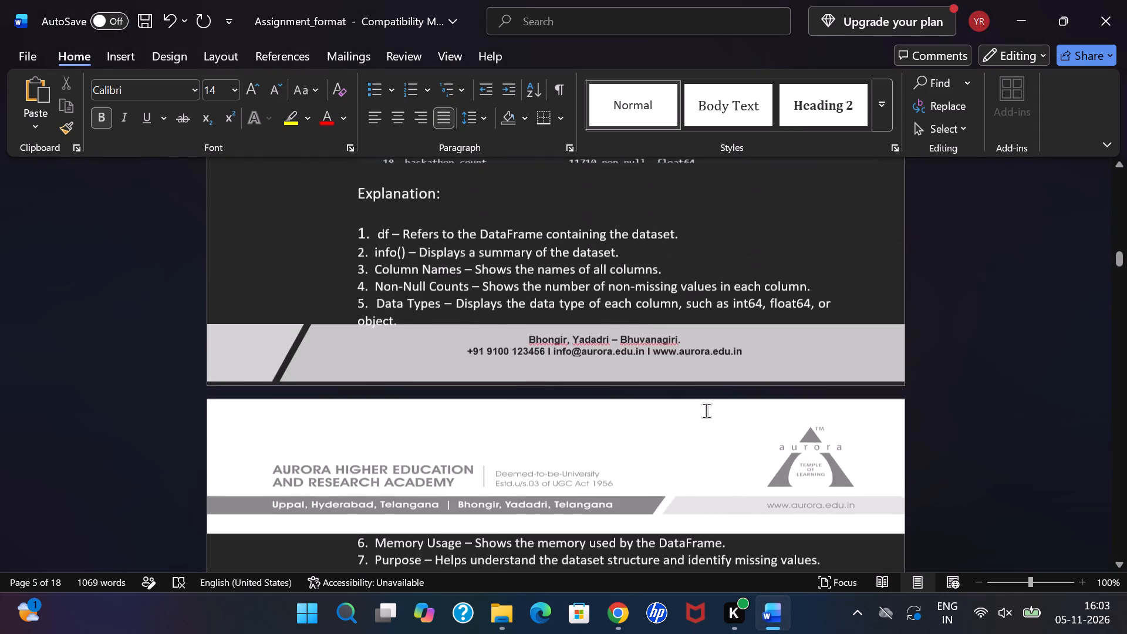
{"action": "scroll", "coordinate": [706, 410], "scroll_direction": "up", "scroll_amount": 2}
{"action": "scroll", "coordinate": [658, 414], "scroll_direction": "up", "scroll_amount": 7}
{"action": "scroll", "coordinate": [658, 414], "scroll_direction": "down", "scroll_amount": 1}
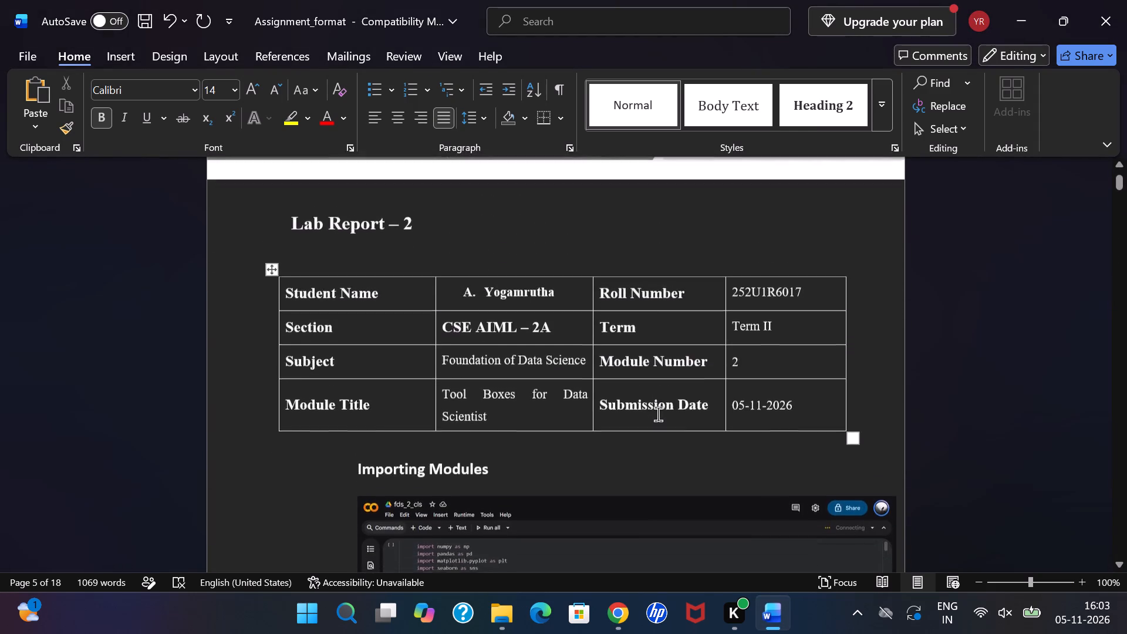
{"action": "scroll", "coordinate": [658, 414], "scroll_direction": "down", "scroll_amount": 4}
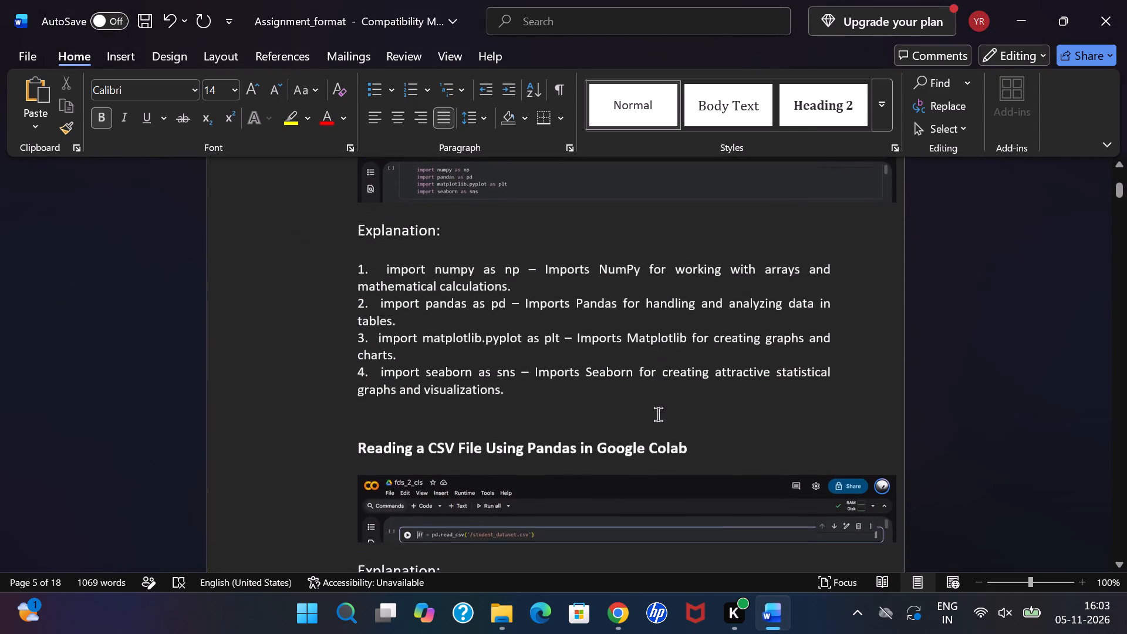
{"action": "scroll", "coordinate": [658, 414], "scroll_direction": "down", "scroll_amount": 5}
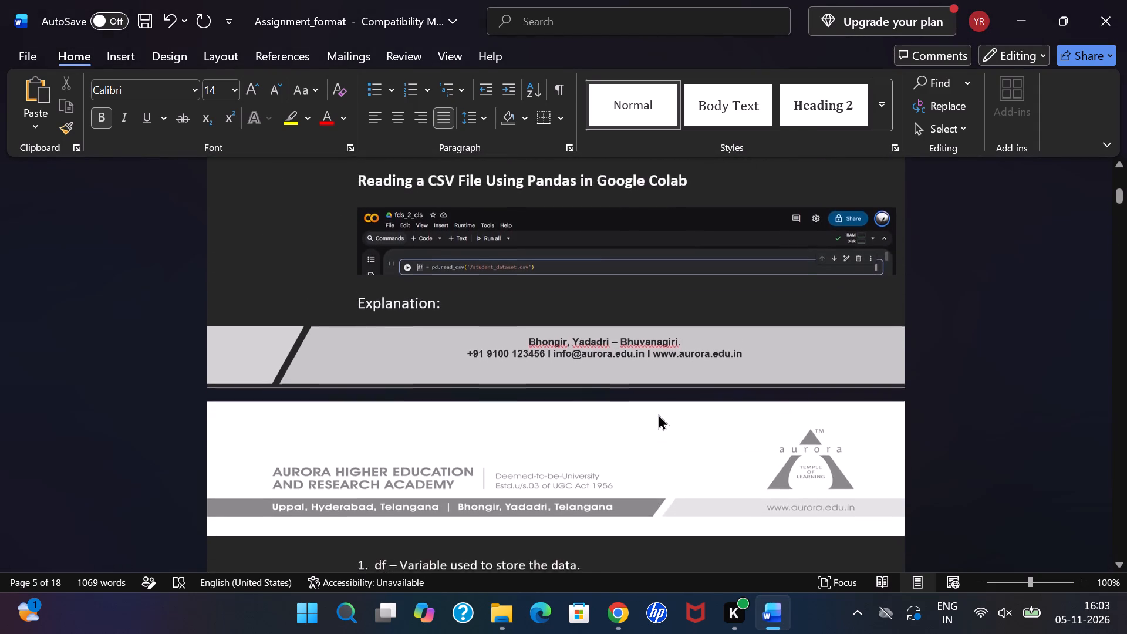
{"action": "scroll", "coordinate": [658, 414], "scroll_direction": "down", "scroll_amount": 5}
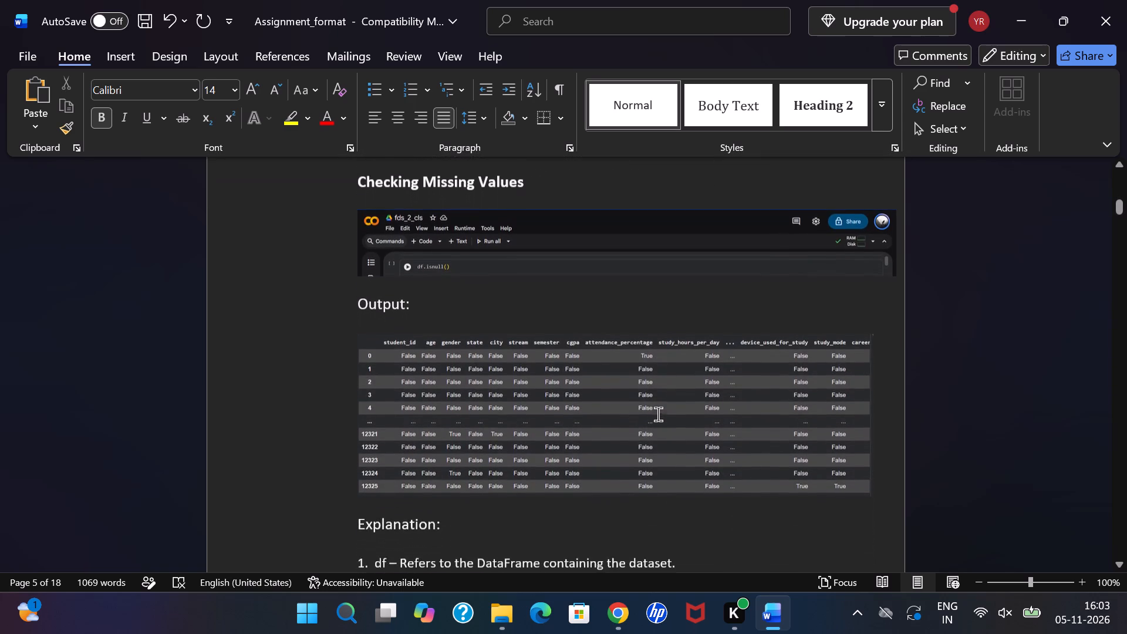
{"action": "scroll", "coordinate": [658, 414], "scroll_direction": "down", "scroll_amount": 1}
{"action": "scroll", "coordinate": [879, 466], "scroll_direction": "up", "scroll_amount": 1}
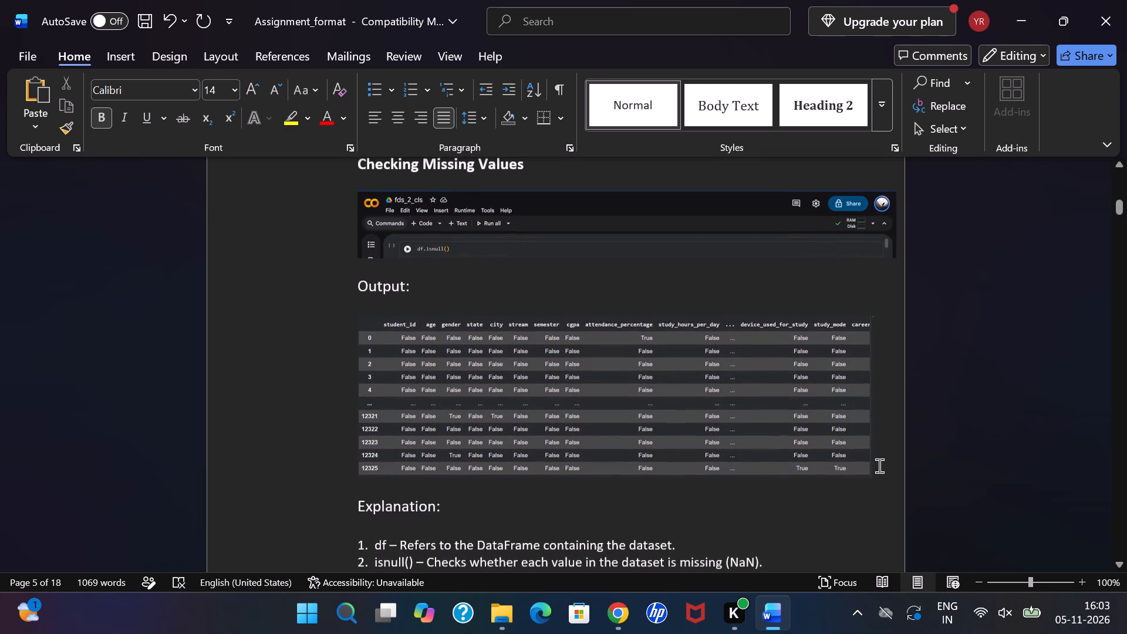
{"action": "scroll", "coordinate": [879, 466], "scroll_direction": "up", "scroll_amount": 1}
{"action": "left_click_drag", "start_coordinate": [881, 485], "coordinate": [349, 180]}
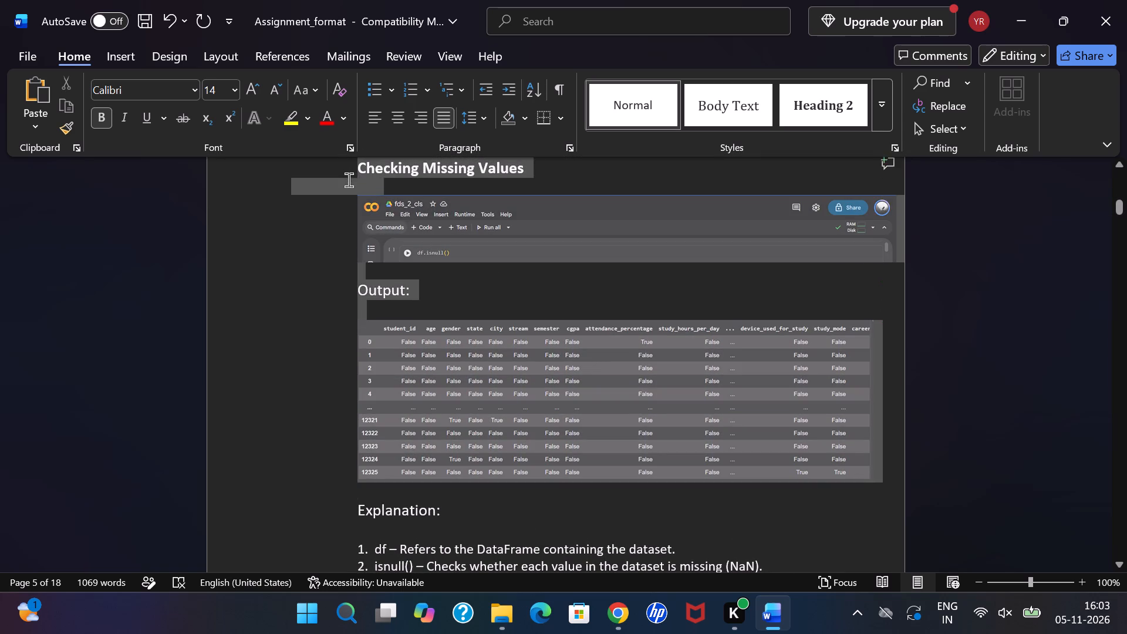
{"action": "left_click_drag", "start_coordinate": [349, 180], "coordinate": [361, 211]}
{"action": "key", "text": "BackSpace"}
{"action": "scroll", "coordinate": [539, 288], "scroll_direction": "up", "scroll_amount": 1}
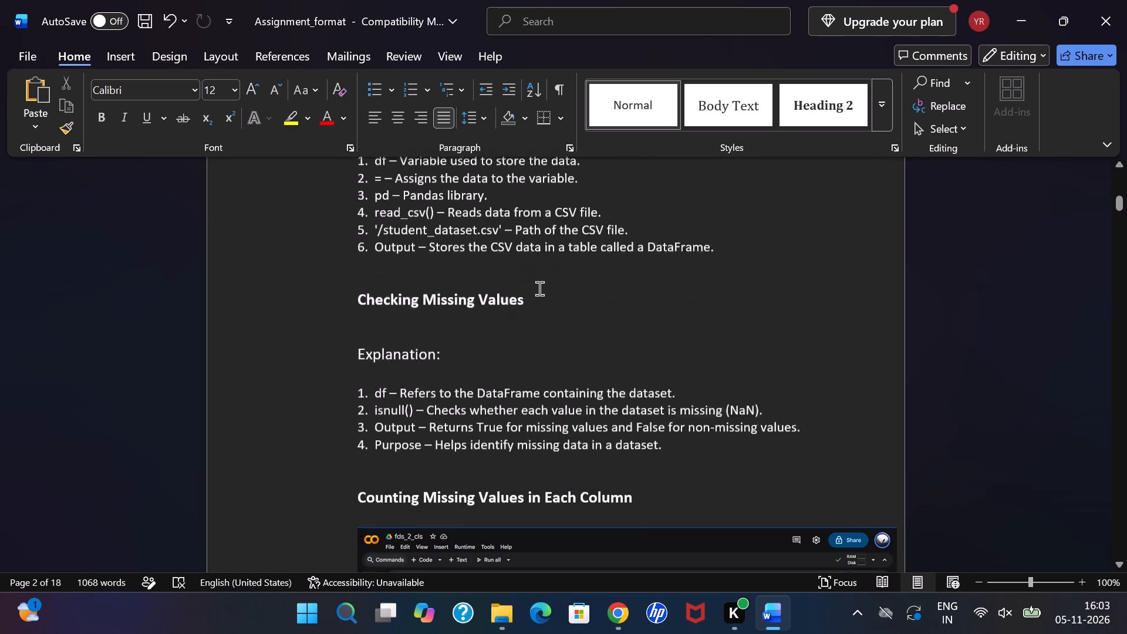
{"action": "scroll", "coordinate": [539, 288], "scroll_direction": "up", "scroll_amount": 1}
In Chrome, capture a full-width screenshot of the fds_2_cls notebook header with the df.isnull() cell and its output table through row 12325.
{"action": "left_click", "coordinate": [606, 596]}
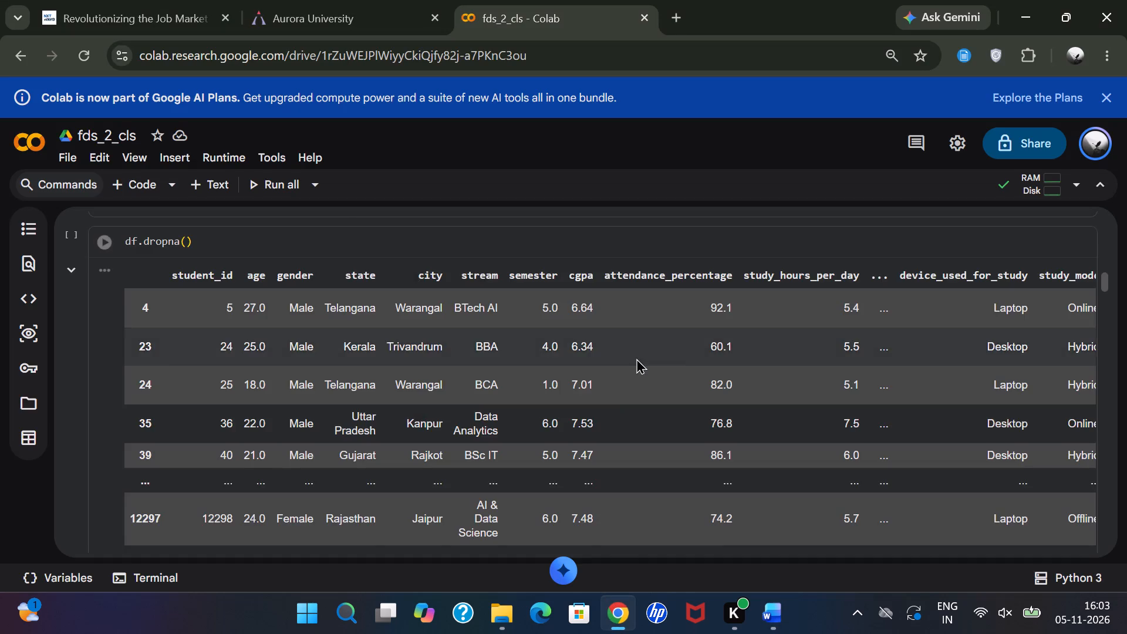
{"action": "scroll", "coordinate": [636, 358], "scroll_direction": "up", "scroll_amount": 11}
{"action": "scroll", "coordinate": [636, 358], "scroll_direction": "down", "scroll_amount": 4}
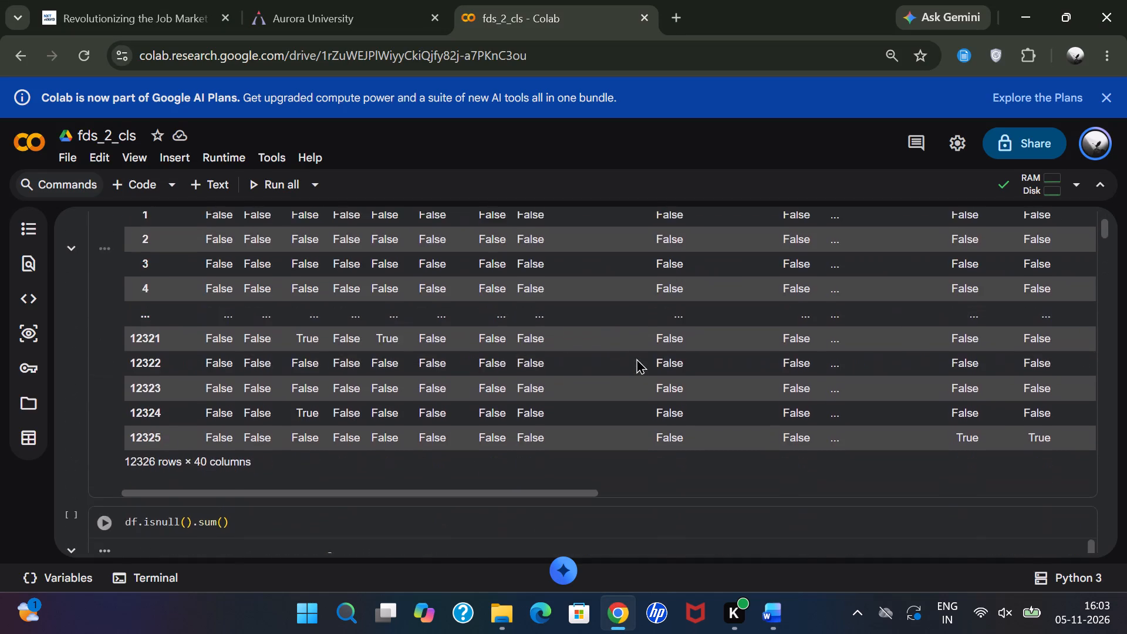
{"action": "scroll", "coordinate": [636, 376], "scroll_direction": "up", "scroll_amount": 1}
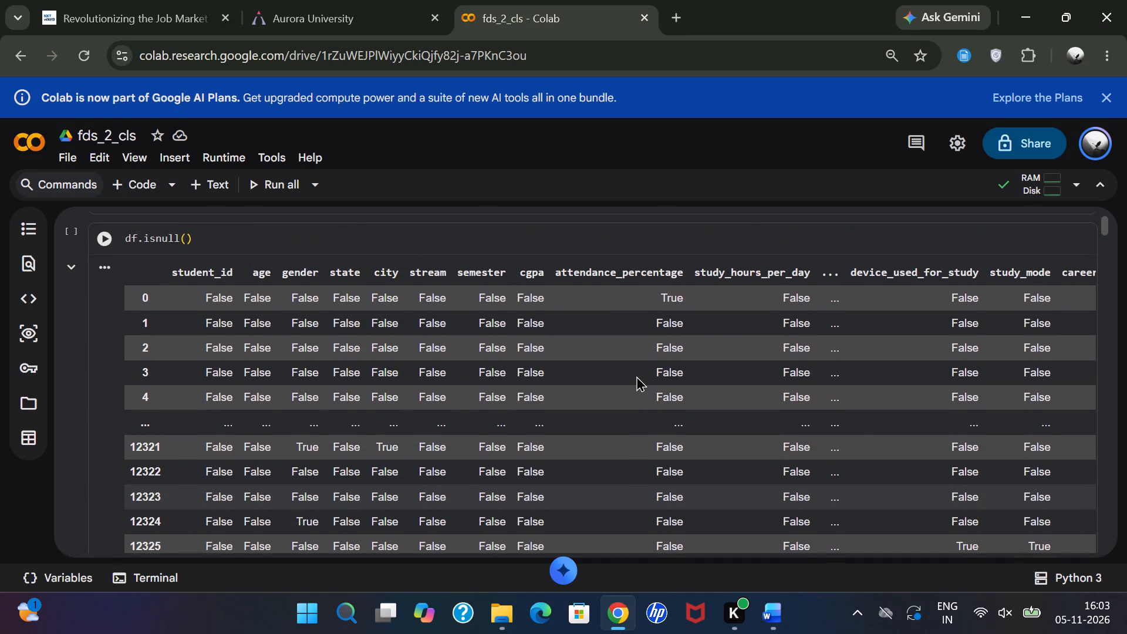
{"action": "key", "text": "Print"}
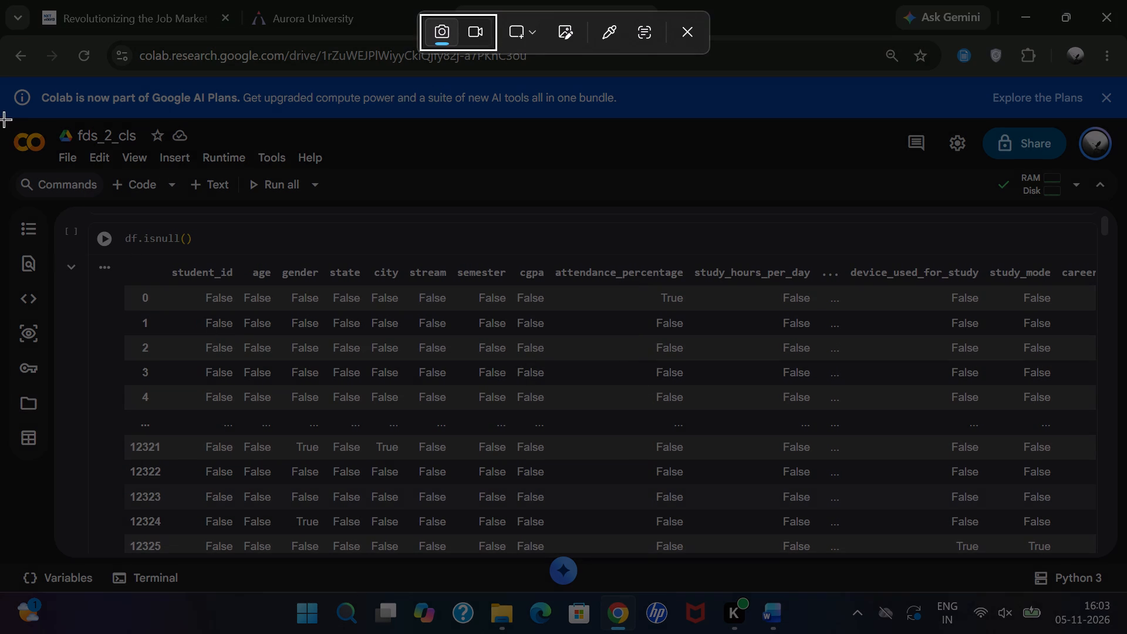
{"action": "scroll", "coordinate": [0, 116], "scroll_direction": "right", "scroll_amount": 7}
{"action": "left_click_drag", "start_coordinate": [0, 117], "coordinate": [1059, 558]}
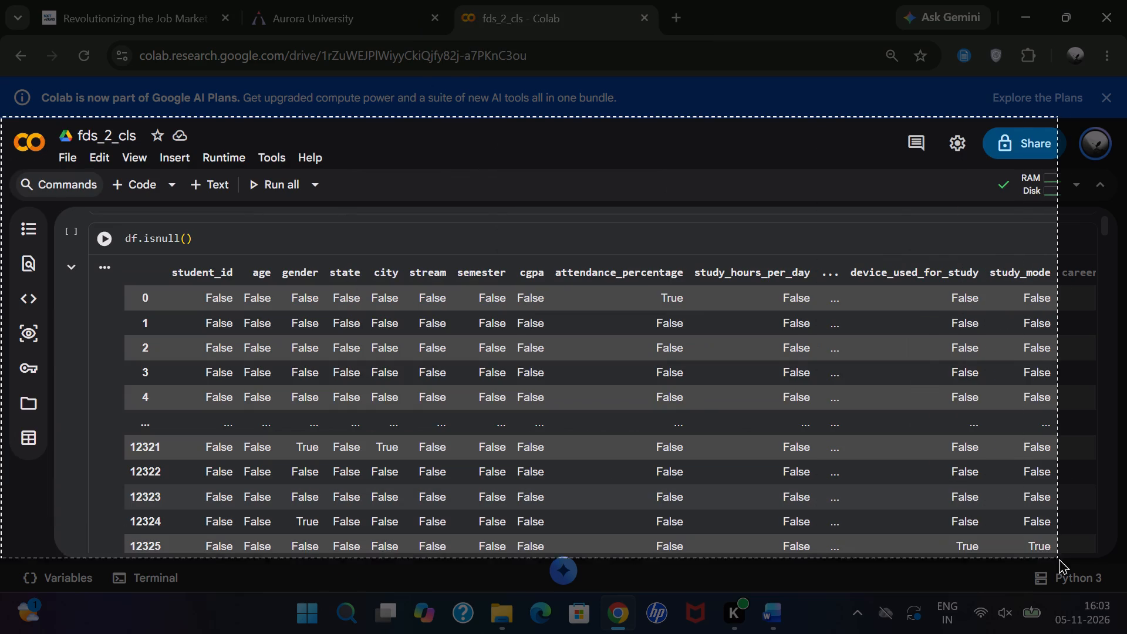
{"action": "left_click_drag", "start_coordinate": [1059, 558], "coordinate": [1126, 569]}
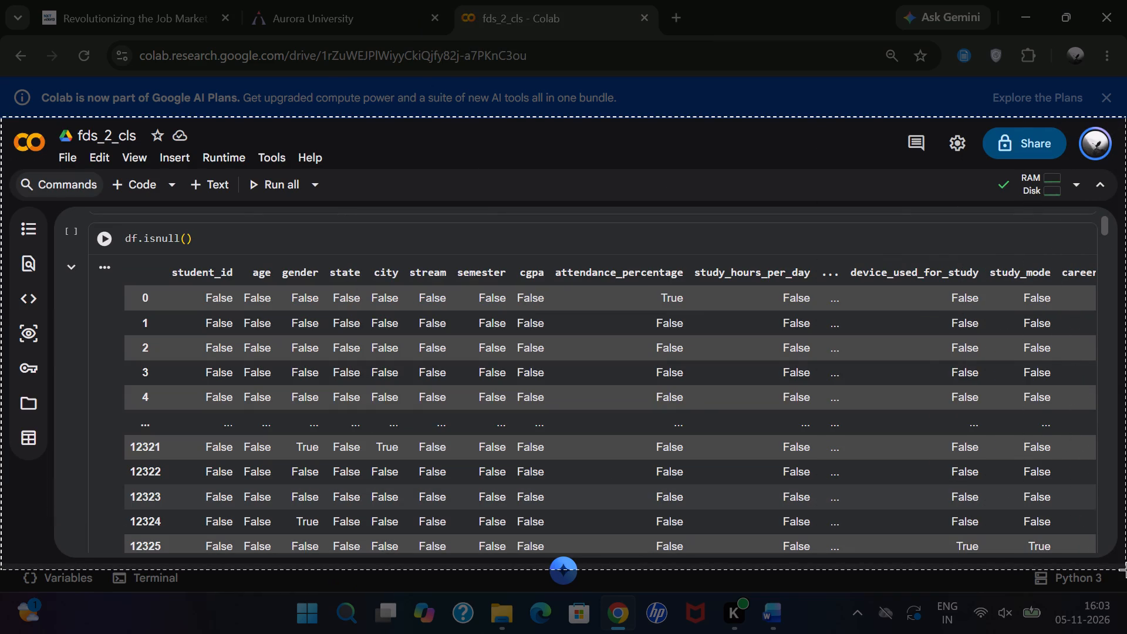
{"action": "left_click_drag", "start_coordinate": [1126, 569], "coordinate": [1126, 567]}
Paste the df.isnull() screenshot under Checking Missing Values in the Word report and add a line break after it, before Explanation.
{"action": "left_click", "coordinate": [787, 613]}
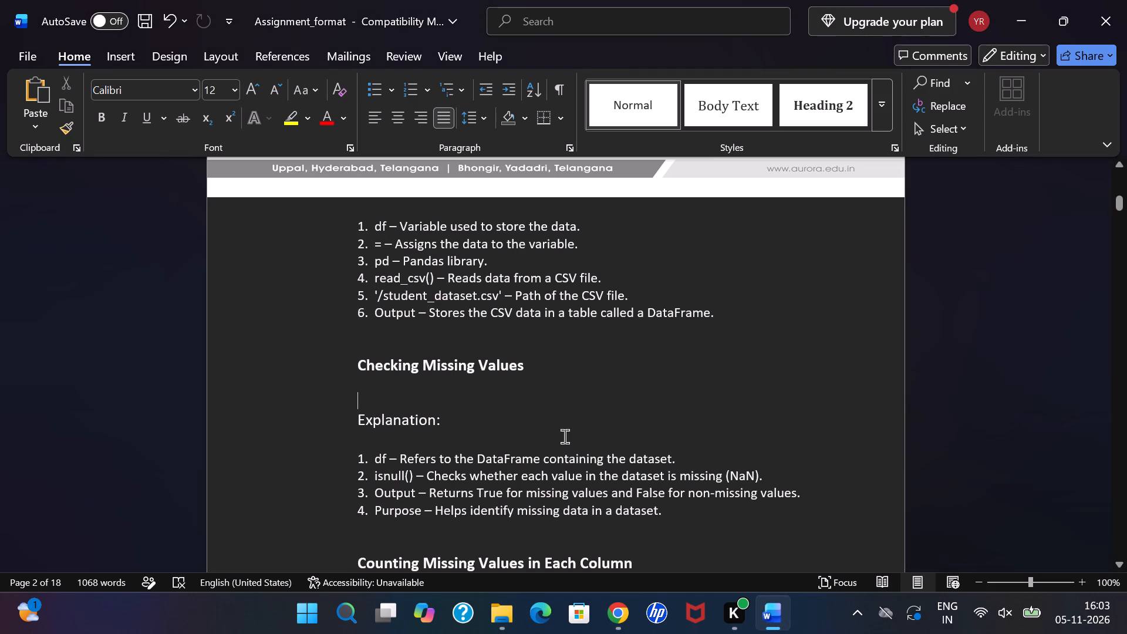
{"action": "left_click", "coordinate": [565, 436], "text": "ctrl"}
{"action": "key", "text": "ctrl+v"}
{"action": "scroll", "coordinate": [565, 436], "scroll_direction": "down", "scroll_amount": 1}
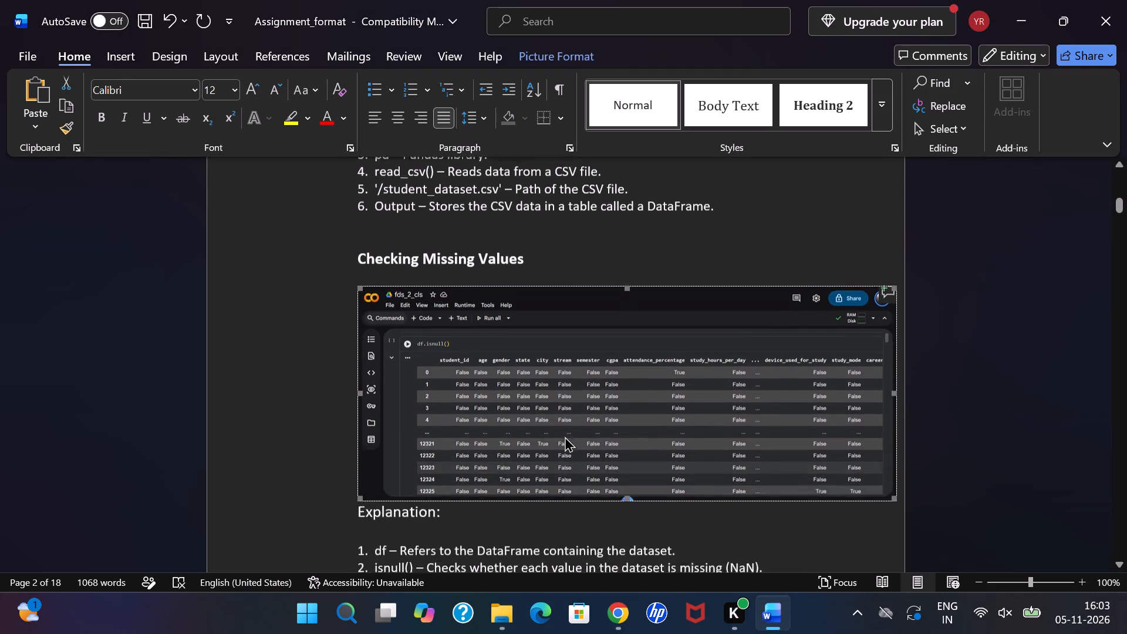
{"action": "scroll", "coordinate": [565, 436], "scroll_direction": "down", "scroll_amount": 1}
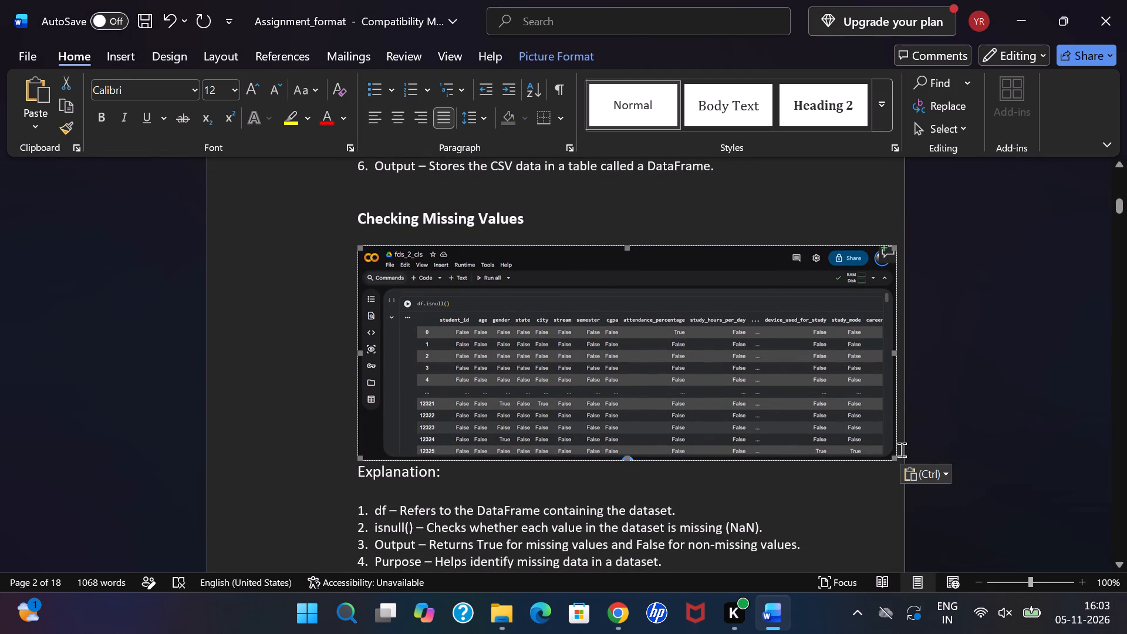
{"action": "left_click", "coordinate": [902, 450]}
{"action": "key", "text": "Return"}
Replace the code picture, Output label and output picture under Counting Missing Values in Each Column with blank lines.
{"action": "scroll", "coordinate": [902, 450], "scroll_direction": "down", "scroll_amount": 4}
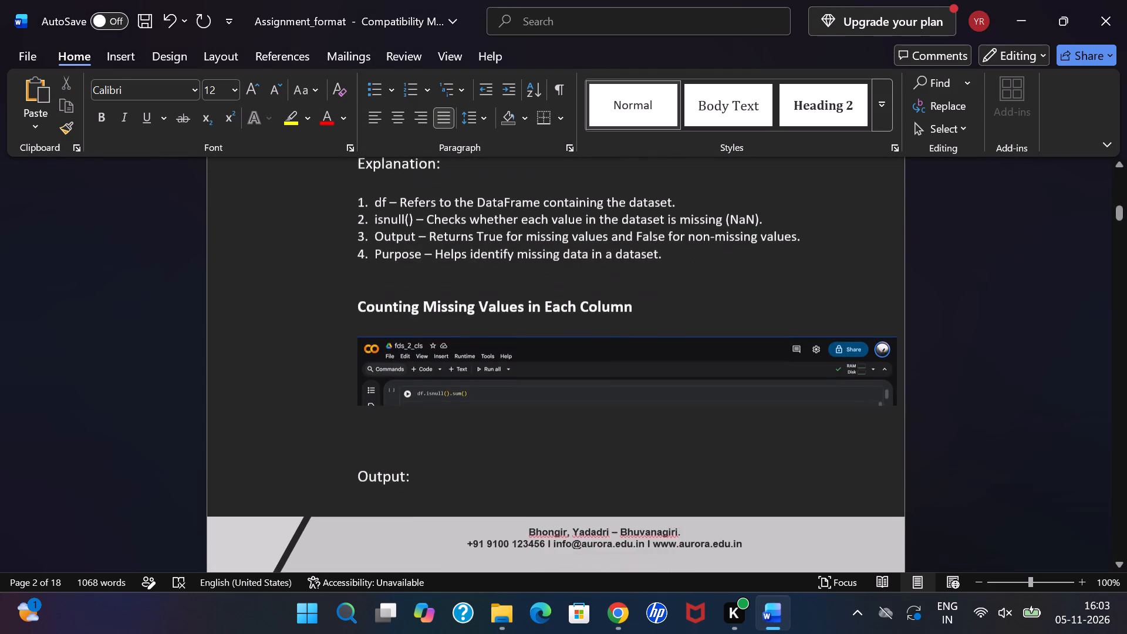
{"action": "left_click_drag", "start_coordinate": [349, 331], "coordinate": [421, 574]}
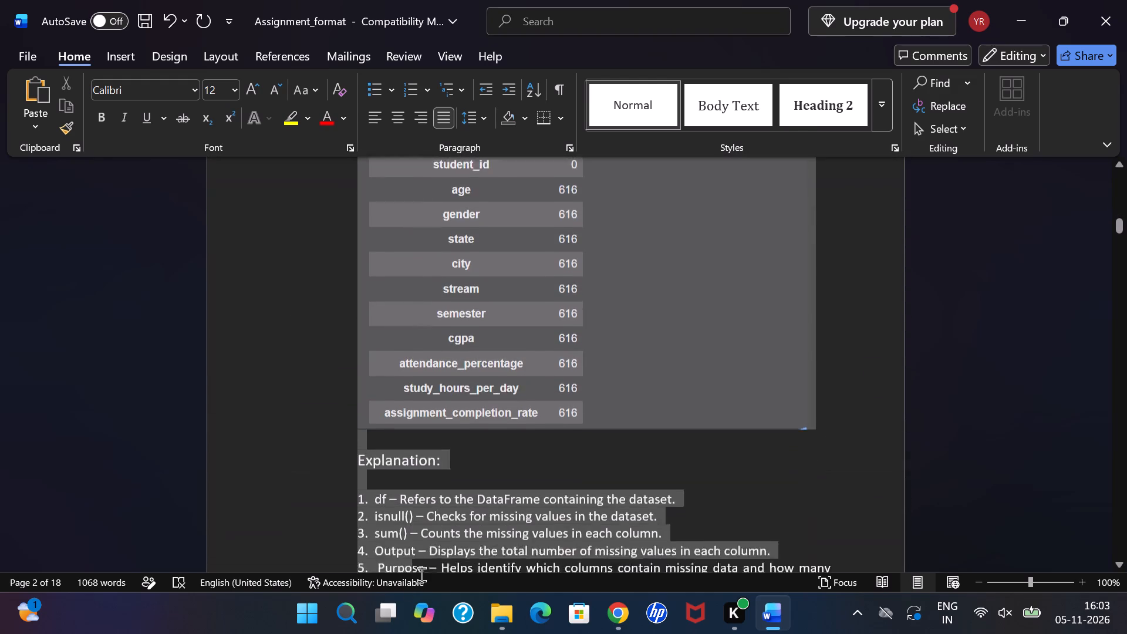
{"action": "left_click_drag", "start_coordinate": [421, 574], "coordinate": [662, 346]}
{"action": "key", "text": "BackSpace"}
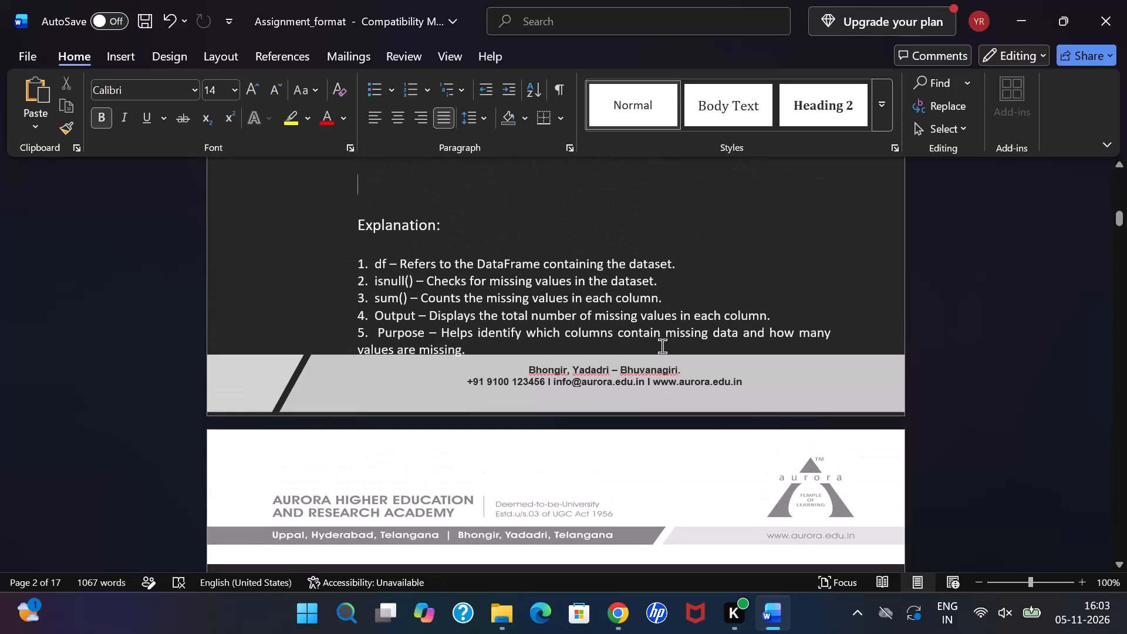
{"action": "key", "text": "BackSpace"}
{"action": "key", "text": "BackSpace"}
{"action": "key", "text": "BackSpace"}
{"action": "scroll", "coordinate": [662, 346], "scroll_direction": "up", "scroll_amount": 1}
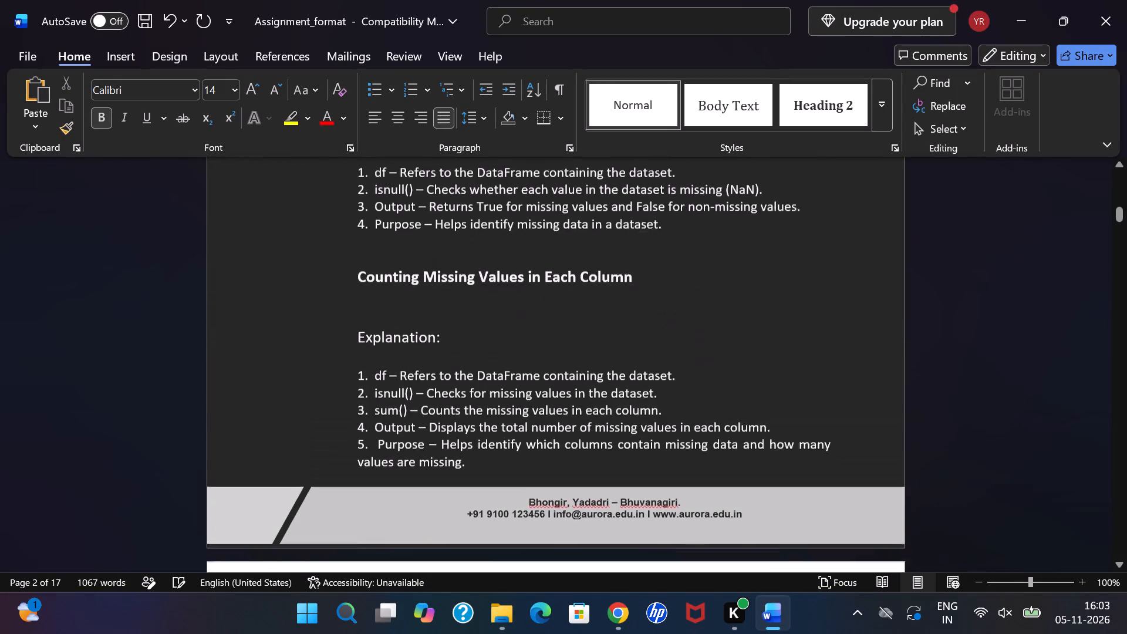
{"action": "scroll", "coordinate": [662, 346], "scroll_direction": "up", "scroll_amount": 1}
{"action": "key", "text": "Tab"}
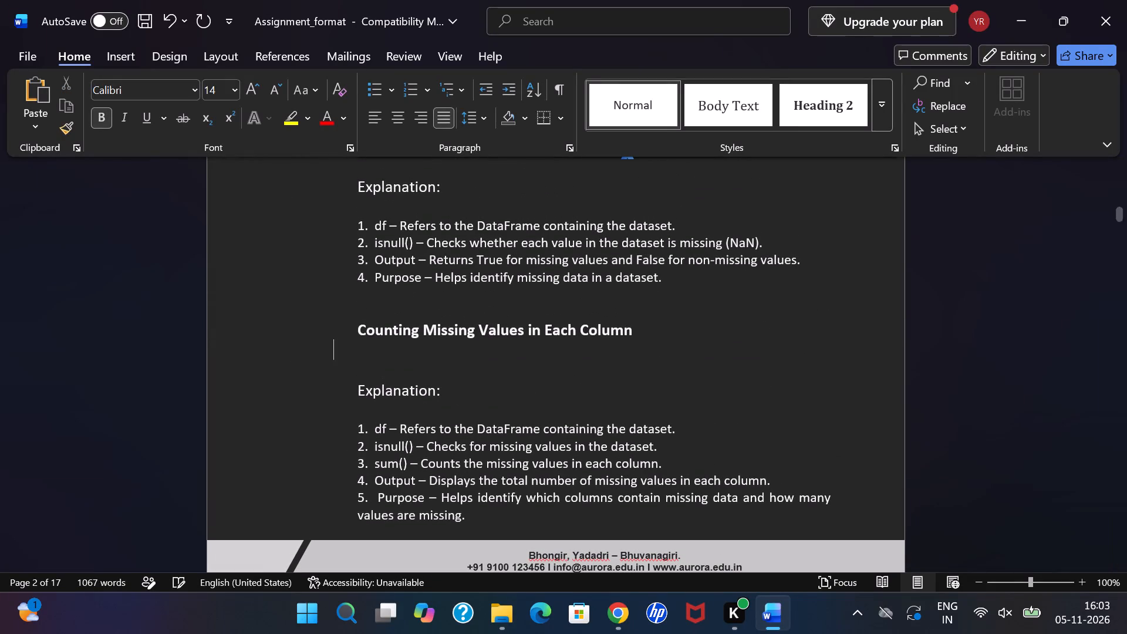
{"action": "key", "text": "Tab"}
{"action": "key", "text": "Return"}
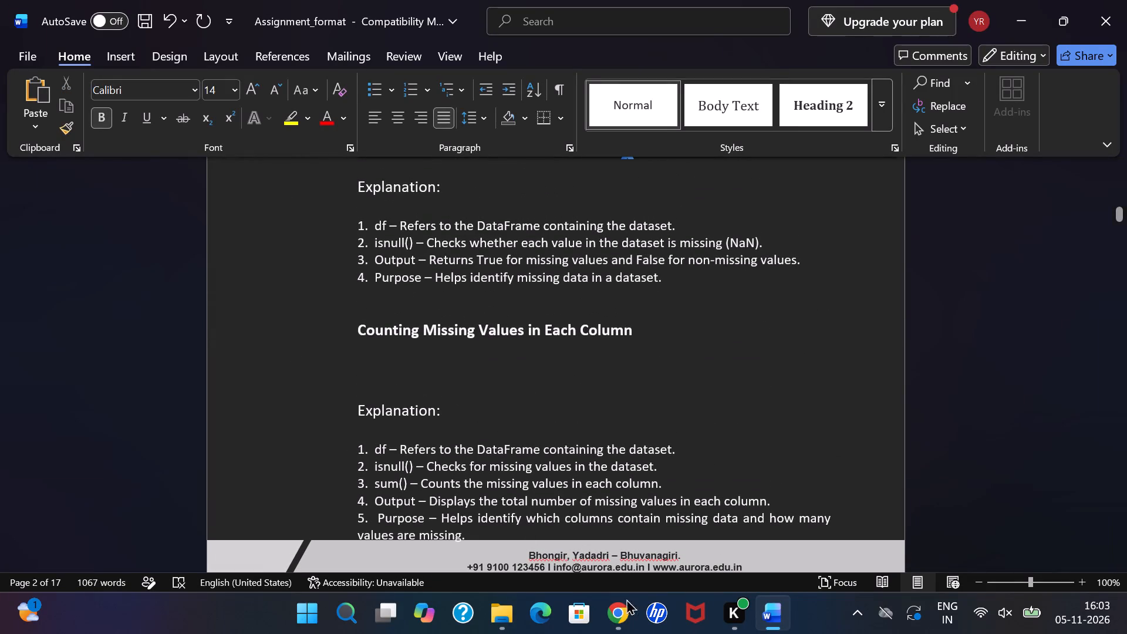
In Chrome, capture a full-width screenshot of the notebook header with the df.isnull().sum() cell and its output from student_id through assignment_completion_rate.
{"action": "left_click", "coordinate": [629, 616]}
{"action": "scroll", "coordinate": [620, 417], "scroll_direction": "down", "scroll_amount": 4}
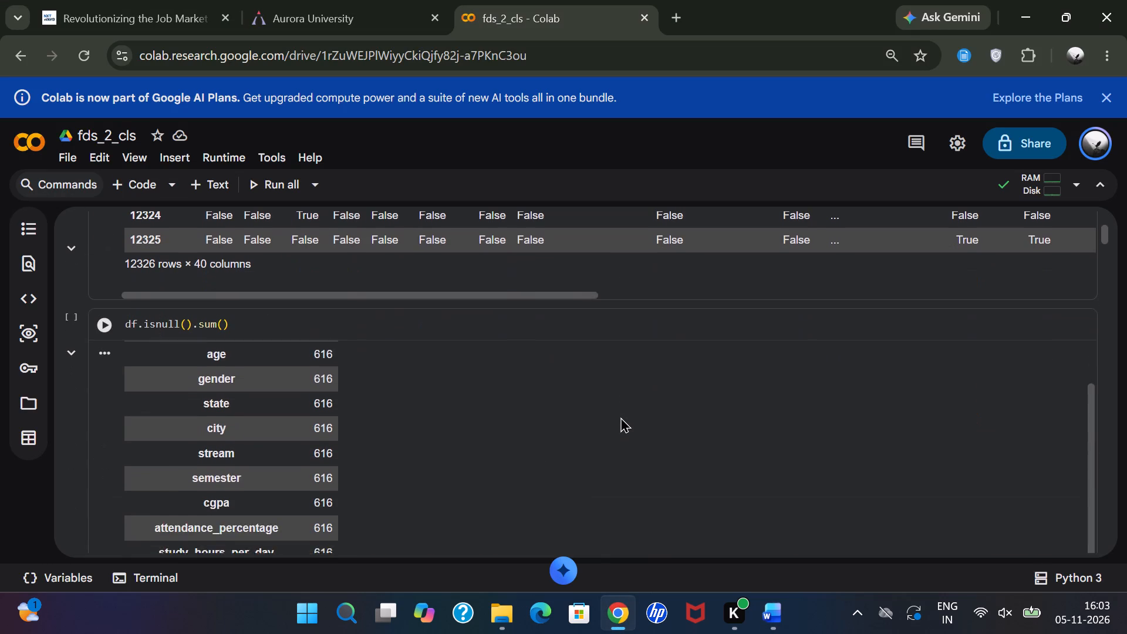
{"action": "scroll", "coordinate": [629, 300], "scroll_direction": "down", "scroll_amount": 1}
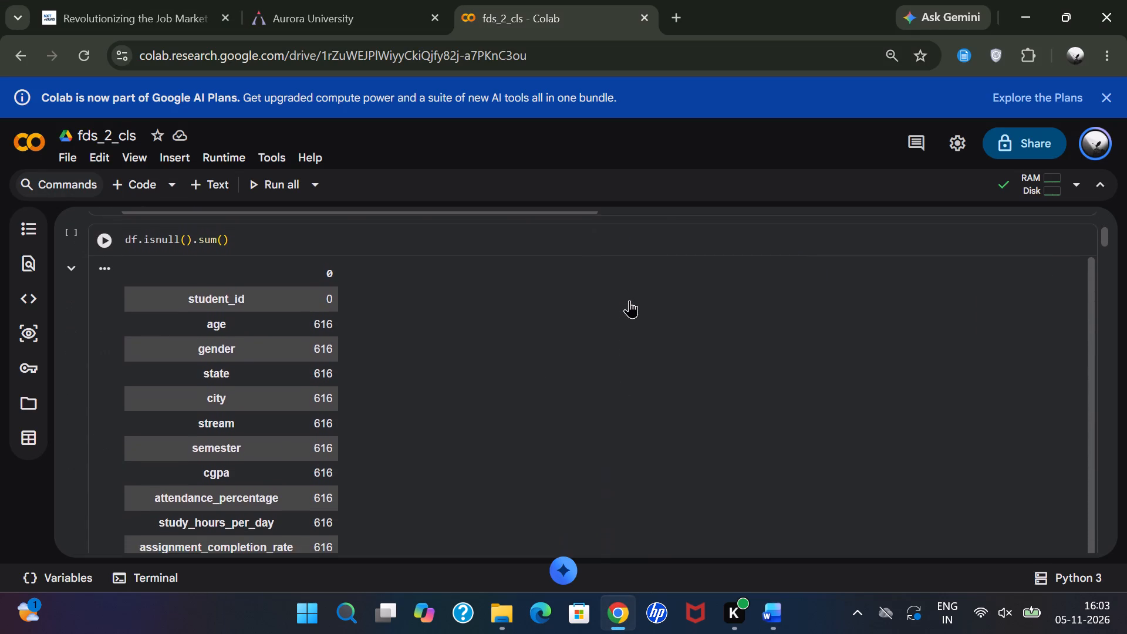
{"action": "scroll", "coordinate": [629, 300], "scroll_direction": "down", "scroll_amount": 1}
{"action": "key", "text": "Print"}
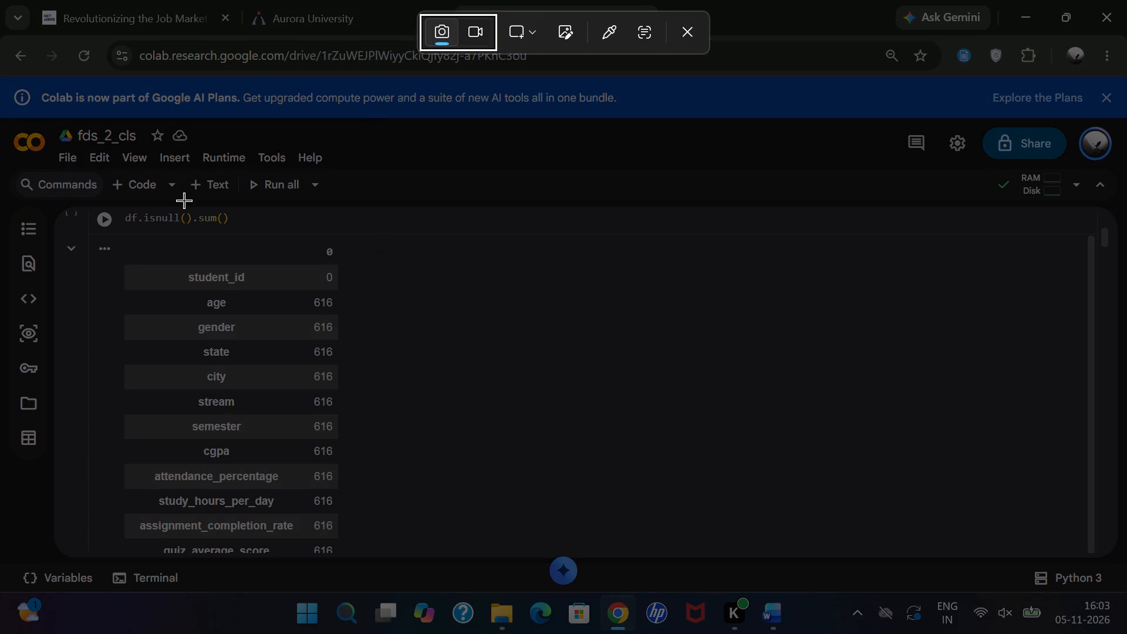
{"action": "left_click", "coordinate": [0, 117]}
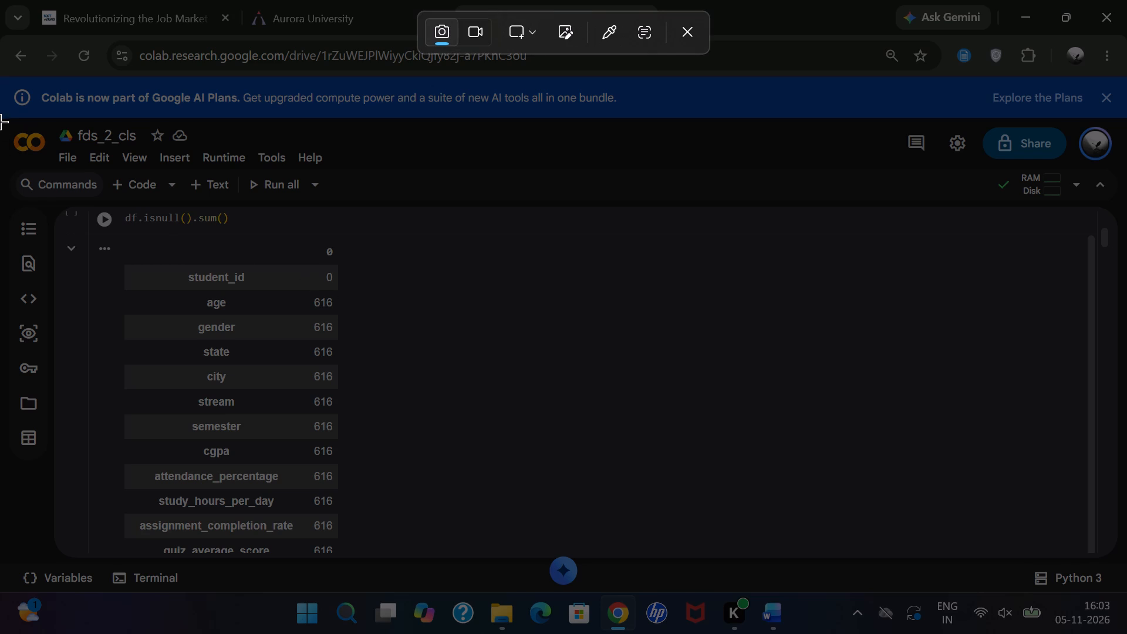
{"action": "left_click_drag", "start_coordinate": [0, 120], "coordinate": [900, 494]}
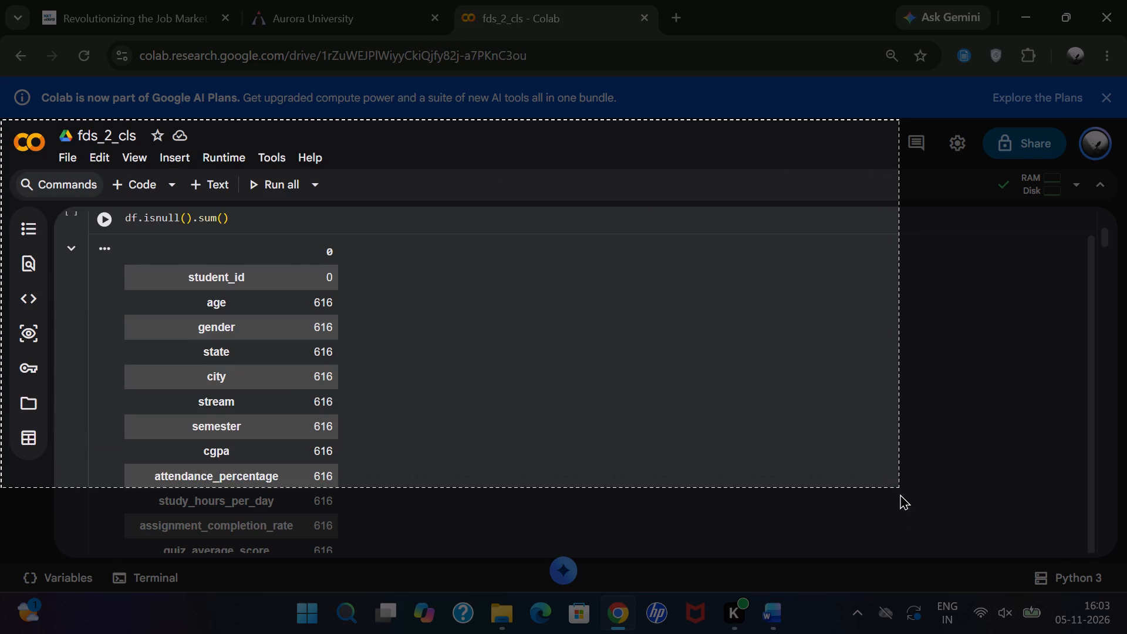
{"action": "left_click_drag", "start_coordinate": [900, 494], "coordinate": [1120, 558]}
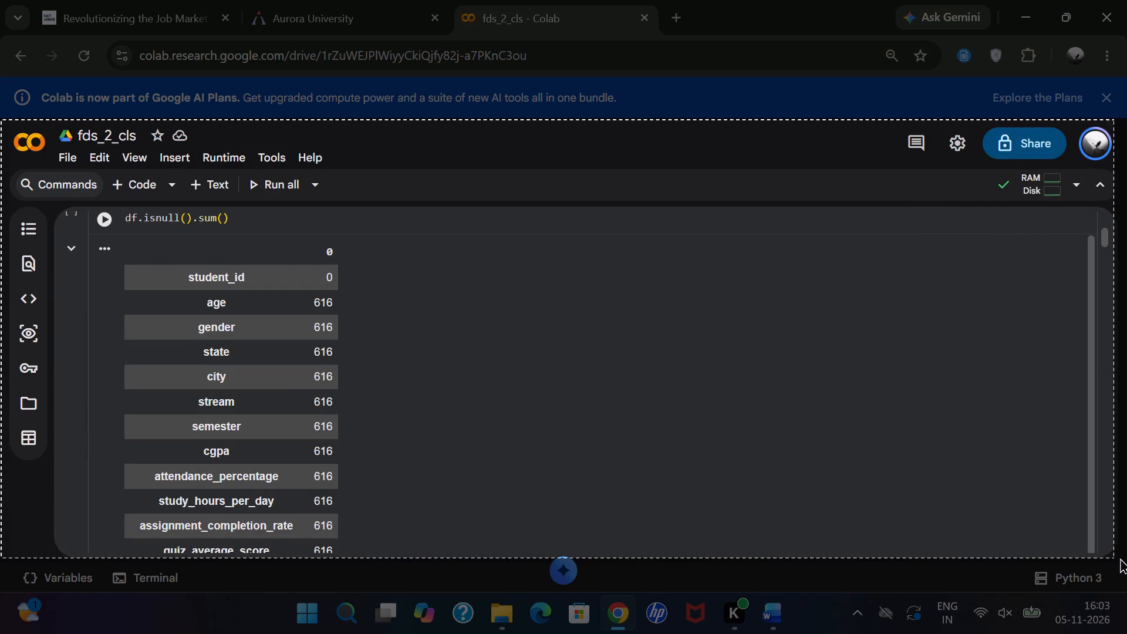
{"action": "left_click_drag", "start_coordinate": [1120, 558], "coordinate": [1126, 558]}
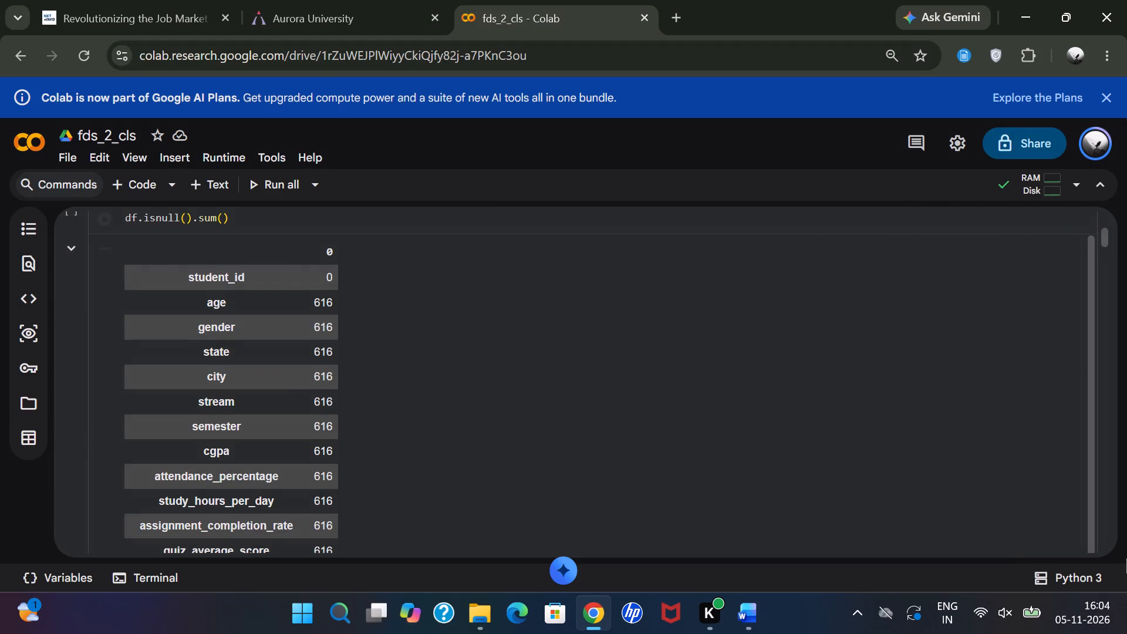
Paste the df.isnull().sum() screenshot, indented, under Counting Missing Values in Each Column in the Word report.
{"action": "left_click", "coordinate": [778, 626]}
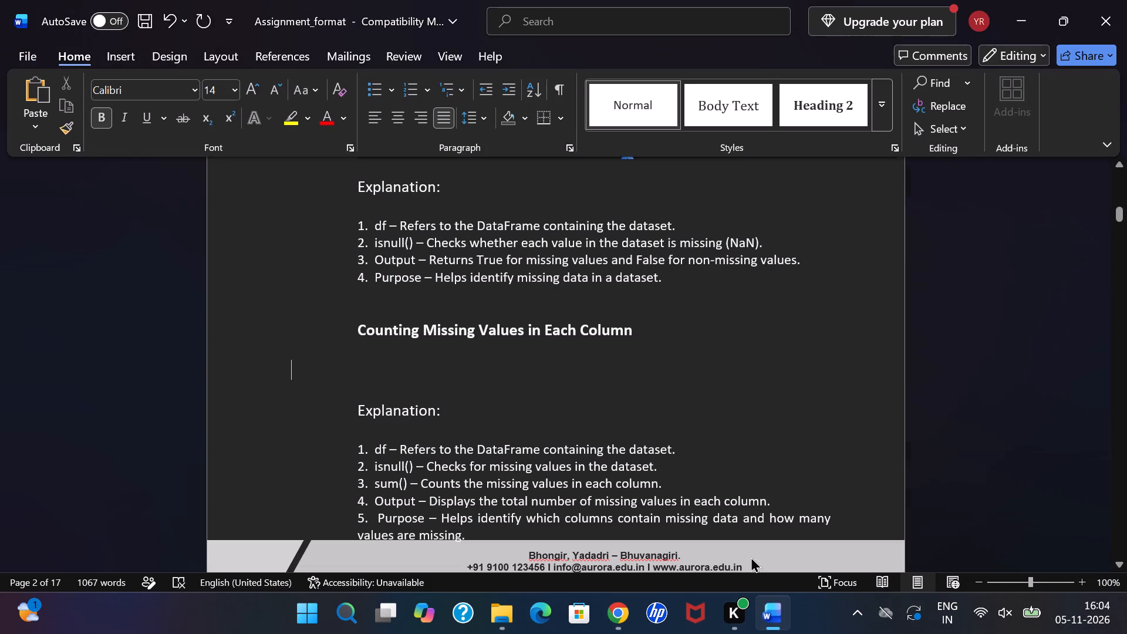
{"action": "key", "text": "Tab"}
{"action": "key", "text": "Tab"}
{"action": "key", "text": "ctrl+v"}
Insert blank lines above the Counting Missing Values in Each Column heading to move it onto the next page.
{"action": "scroll", "coordinate": [493, 408], "scroll_direction": "up", "scroll_amount": 1}
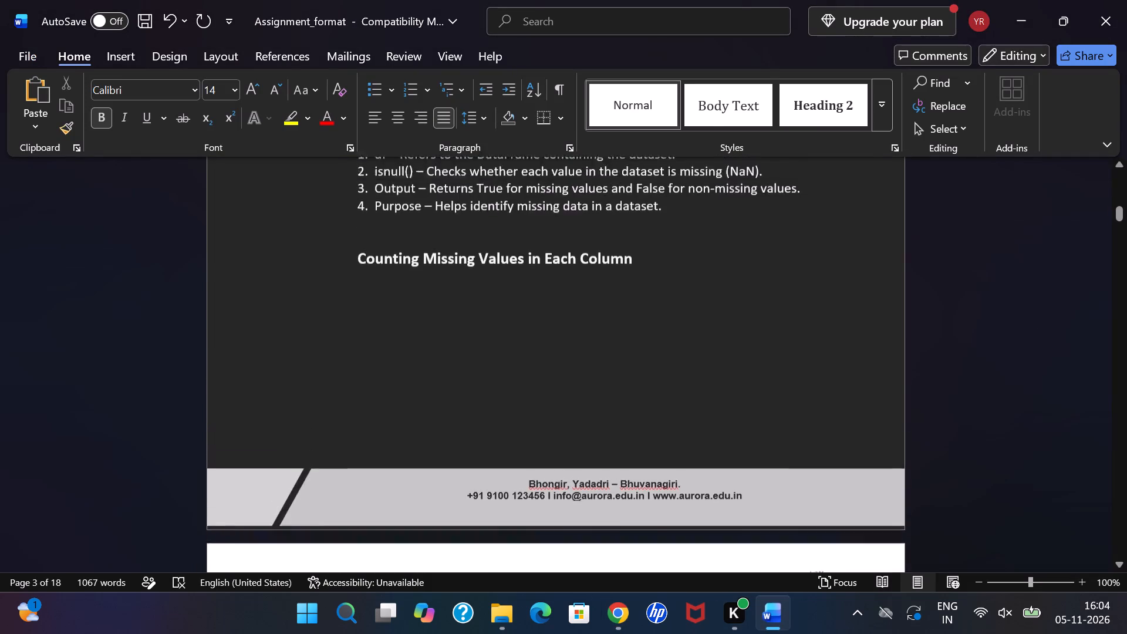
{"action": "scroll", "coordinate": [493, 408], "scroll_direction": "up", "scroll_amount": 1}
{"action": "left_click", "coordinate": [339, 306]}
{"action": "key", "text": "Return"}
{"action": "key", "text": "Return"}
{"action": "key", "text": "Return"}
{"action": "key", "text": "Return"}
{"action": "key", "text": "Return"}
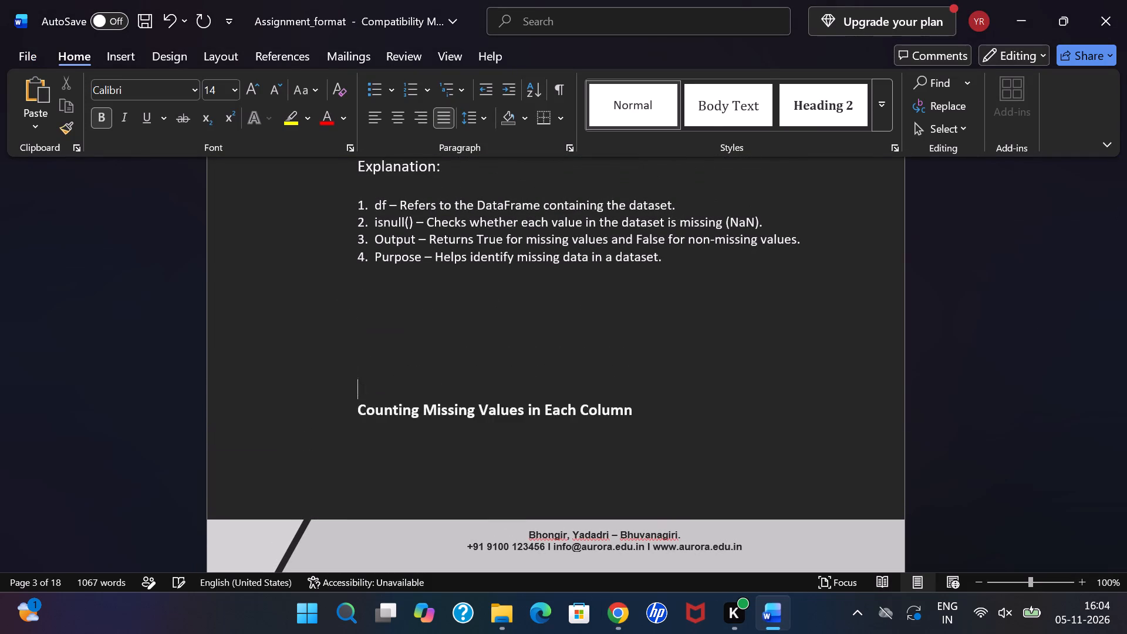
{"action": "key", "text": "Return"}
{"action": "key", "text": "Return"}
{"action": "key", "text": "Return"}
{"action": "key", "text": "Return"}
{"action": "key", "text": "Return"}
{"action": "key", "text": "Return"}
{"action": "key", "text": "Return"}
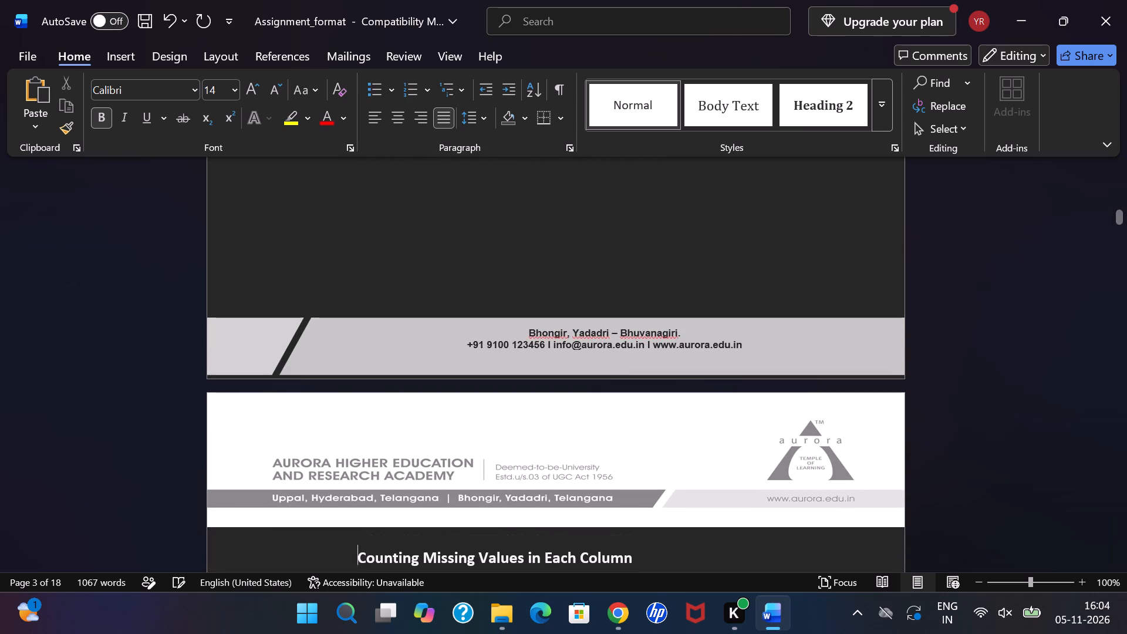
Remove the extra blank lines between the Counting Missing Values in Each Column heading and its df.isnull().sum() screenshot.
{"action": "scroll", "coordinate": [339, 306], "scroll_direction": "down", "scroll_amount": 2}
{"action": "left_click", "coordinate": [376, 341]}
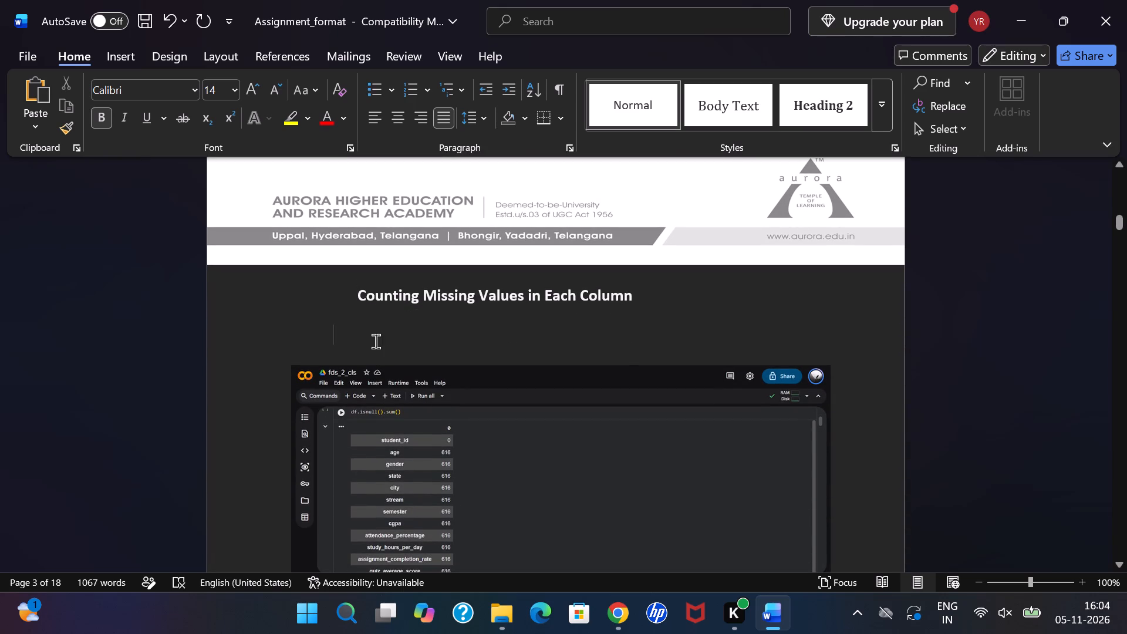
{"action": "key", "text": "BackSpace"}
{"action": "key", "text": "BackSpace"}
{"action": "key", "text": "BackSpace"}
{"action": "key", "text": "BackSpace"}
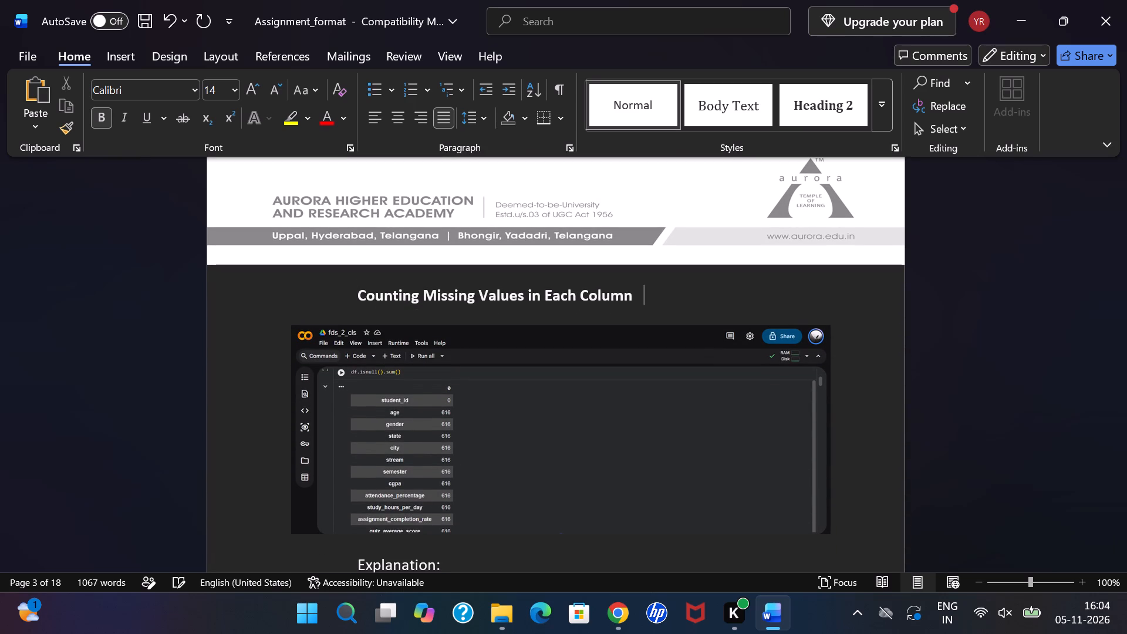
Delete the code picture, Output label and output picture under Finding the Number of Rows and Columns.
{"action": "scroll", "coordinate": [376, 341], "scroll_direction": "down", "scroll_amount": 1}
{"action": "scroll", "coordinate": [428, 386], "scroll_direction": "down", "scroll_amount": 1}
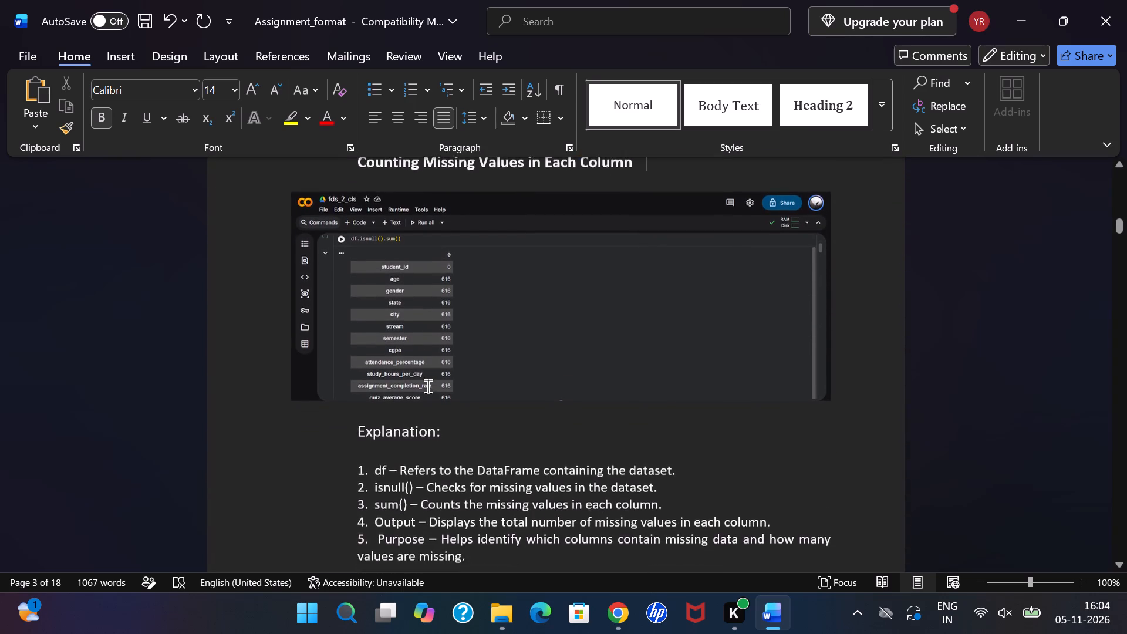
{"action": "scroll", "coordinate": [428, 386], "scroll_direction": "down", "scroll_amount": 2}
{"action": "scroll", "coordinate": [609, 390], "scroll_direction": "down", "scroll_amount": 1}
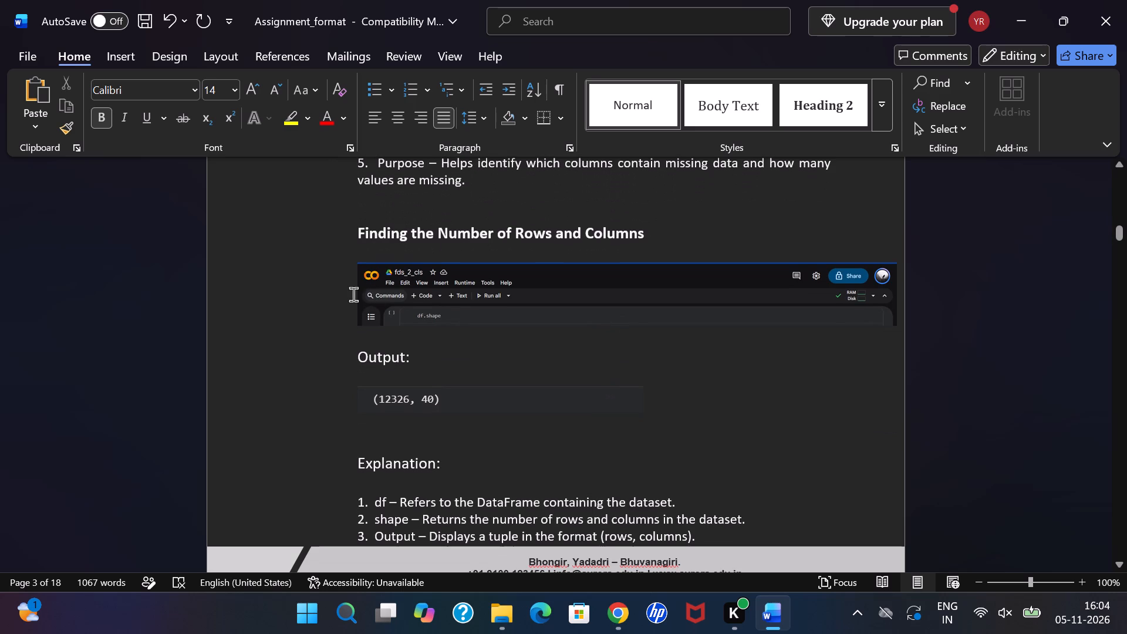
{"action": "left_click_drag", "start_coordinate": [356, 270], "coordinate": [645, 405]}
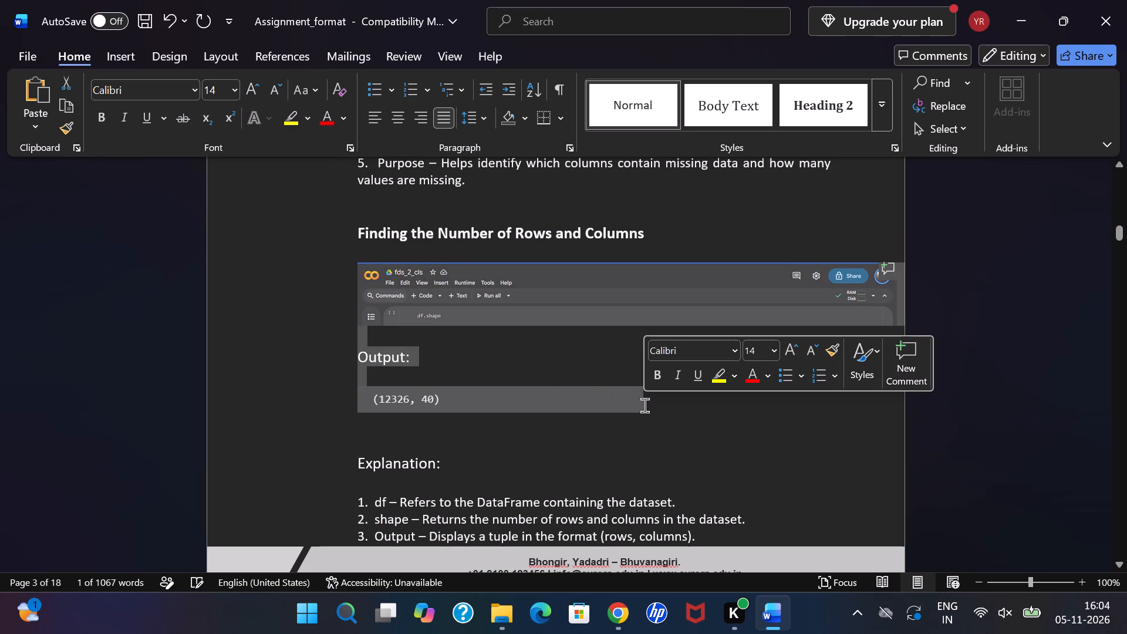
{"action": "key", "text": "BackSpace"}
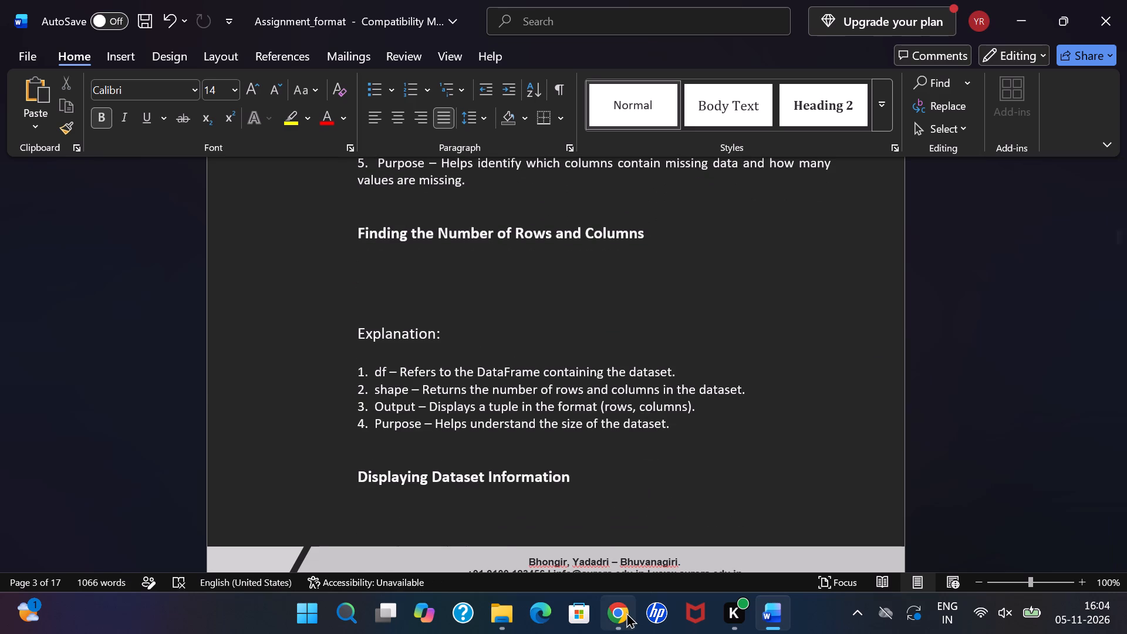
In Chrome, capture a full-width screenshot of the fds_2_cls notebook header with the df.shape cell and its output.
{"action": "left_click", "coordinate": [626, 612]}
{"action": "scroll", "coordinate": [625, 346], "scroll_direction": "down", "scroll_amount": 4}
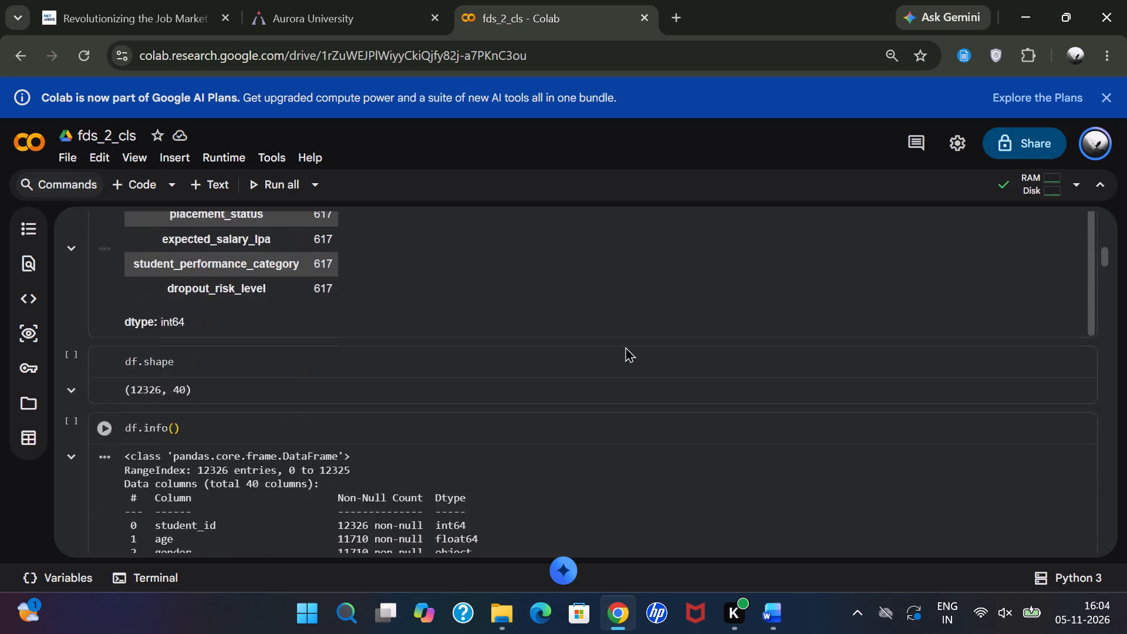
{"action": "scroll", "coordinate": [625, 346], "scroll_direction": "down", "scroll_amount": 2}
{"action": "scroll", "coordinate": [625, 346], "scroll_direction": "right", "scroll_amount": 1}
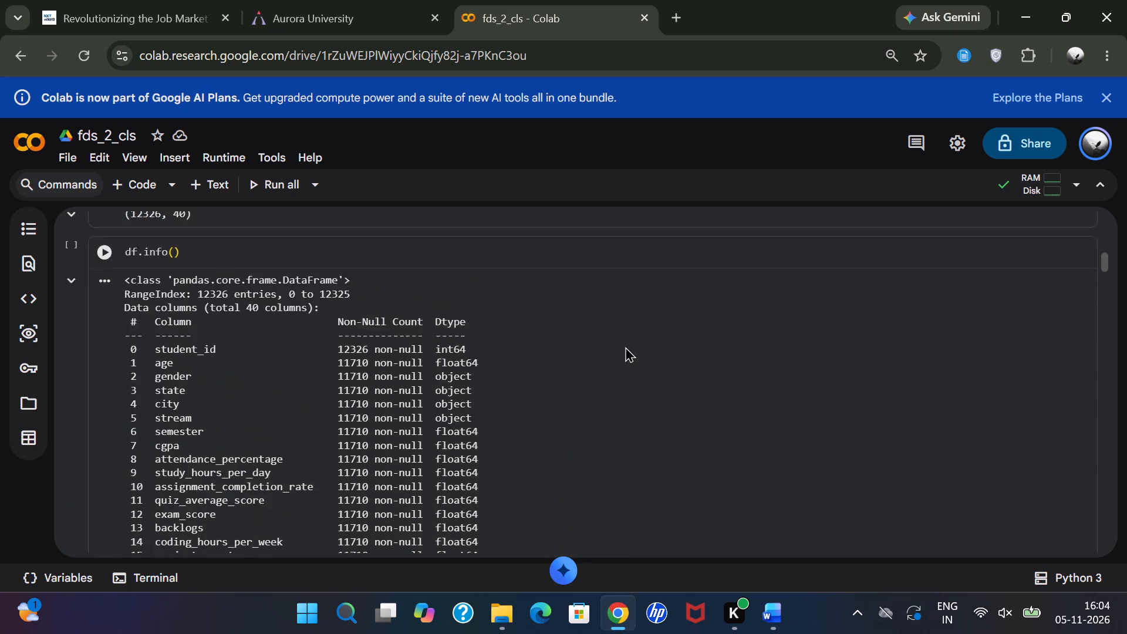
{"action": "scroll", "coordinate": [625, 346], "scroll_direction": "right", "scroll_amount": 1}
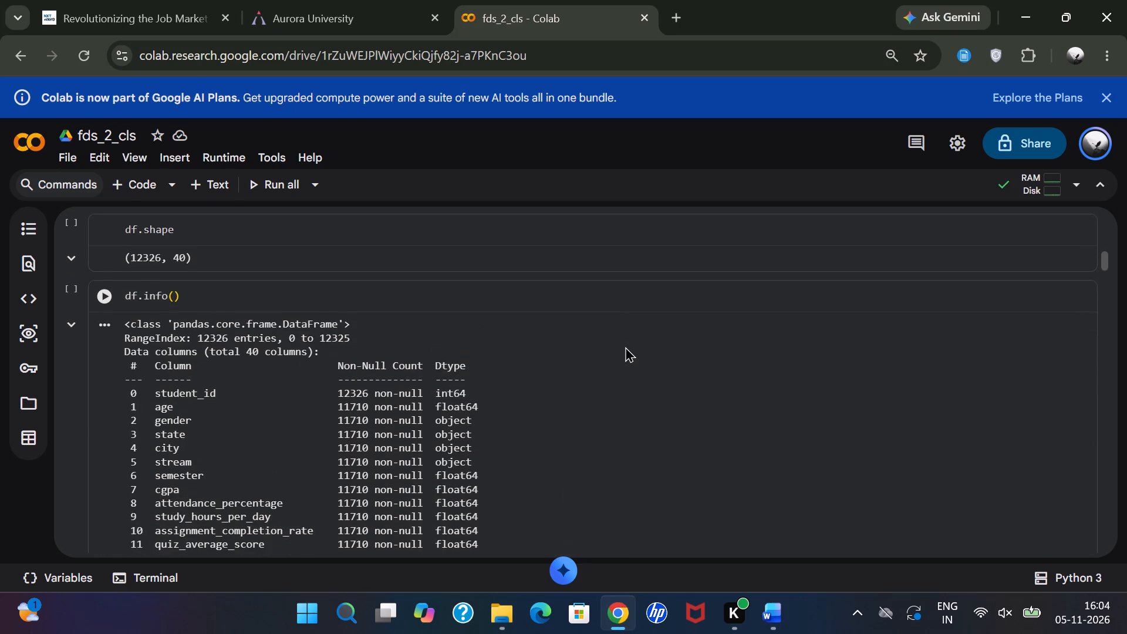
{"action": "key", "text": "Print"}
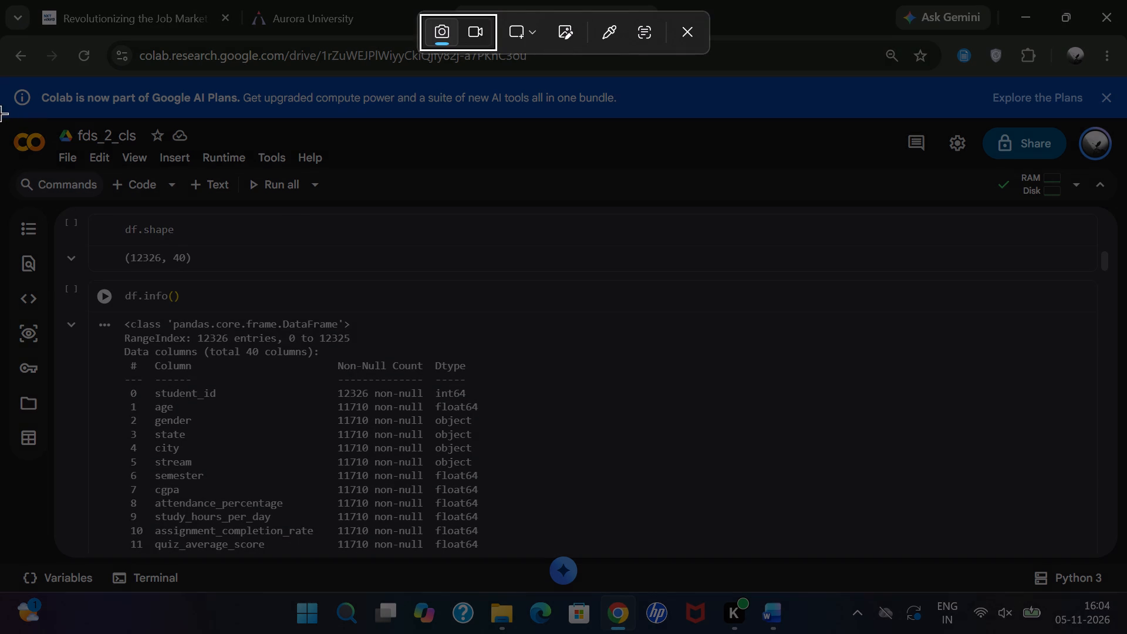
{"action": "left_click_drag", "start_coordinate": [0, 120], "coordinate": [1102, 281]}
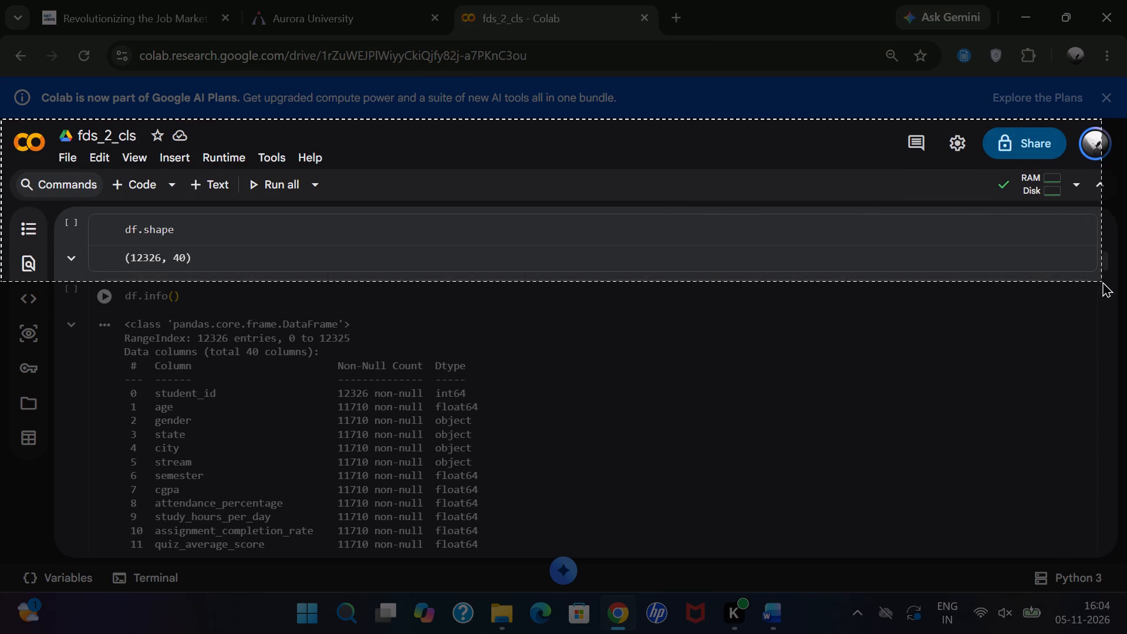
{"action": "left_click_drag", "start_coordinate": [1102, 281], "coordinate": [1126, 279]}
Paste the df.shape screenshot under Finding the Number of Rows and Columns in the Word report and remove the indent of the blank line before Explanation.
{"action": "left_click", "coordinate": [781, 608]}
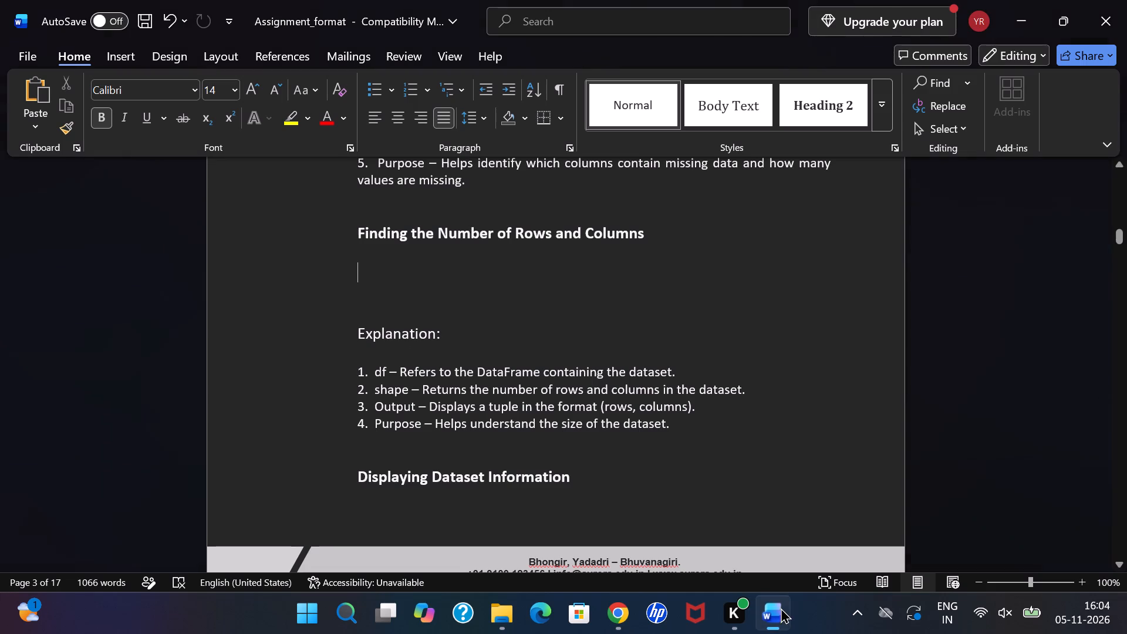
{"action": "key", "text": "ctrl+v"}
{"action": "left_click", "coordinate": [509, 365]}
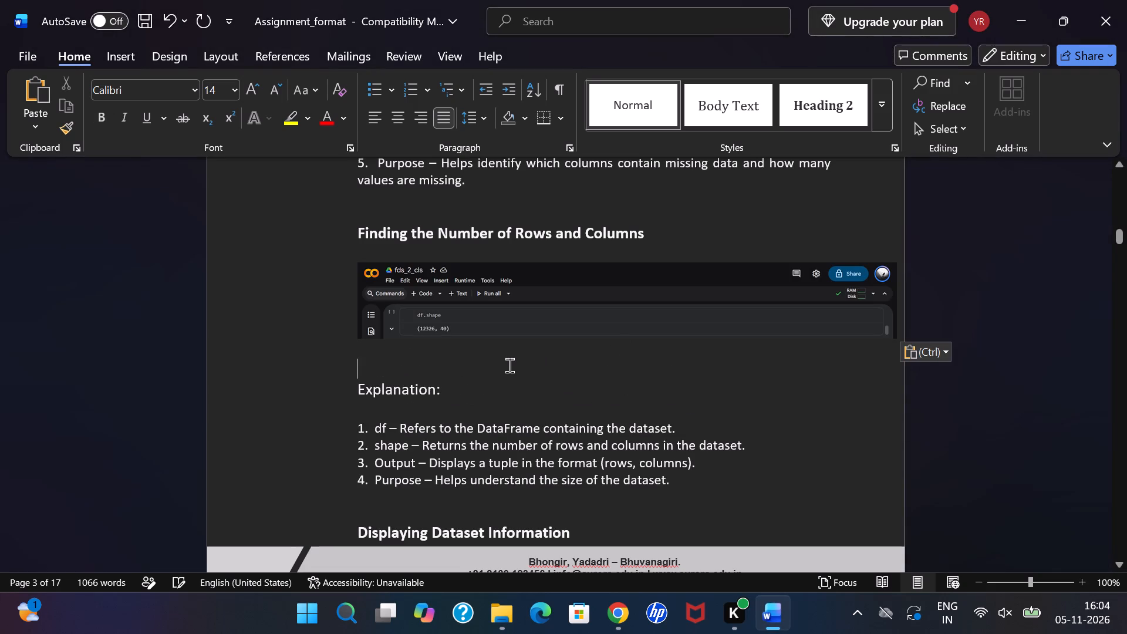
{"action": "key", "text": "BackSpace"}
Insert two blank lines above the Displaying Dataset Information heading to move it onto the next page.
{"action": "scroll", "coordinate": [509, 365], "scroll_direction": "down", "scroll_amount": 1}
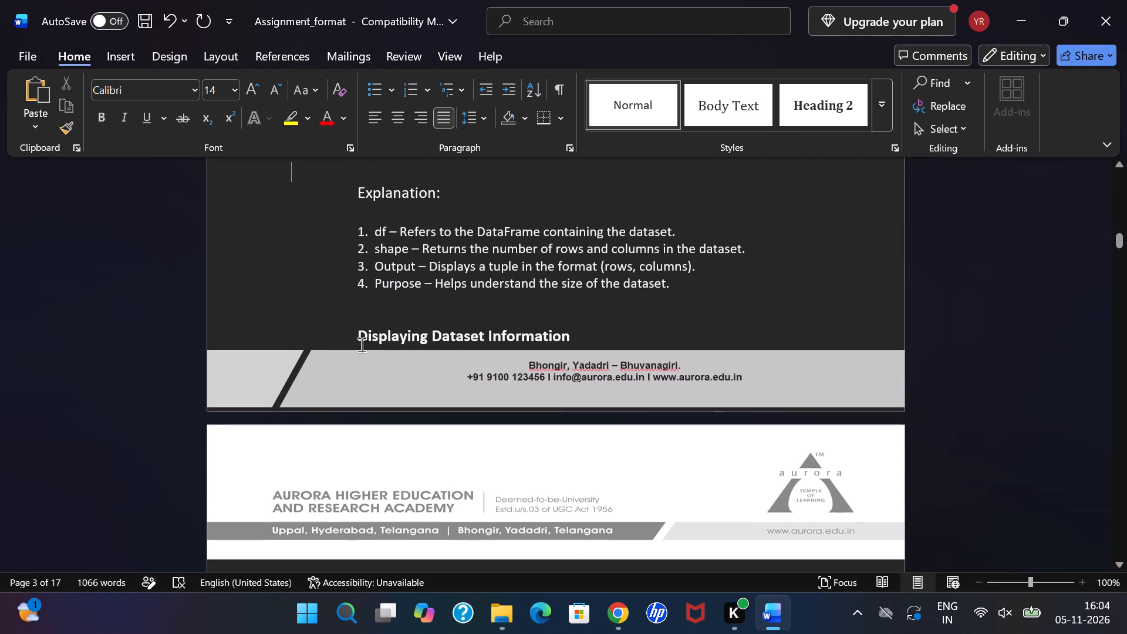
{"action": "left_click", "coordinate": [357, 339]}
{"action": "key", "text": "Return"}
{"action": "key", "text": "Return"}
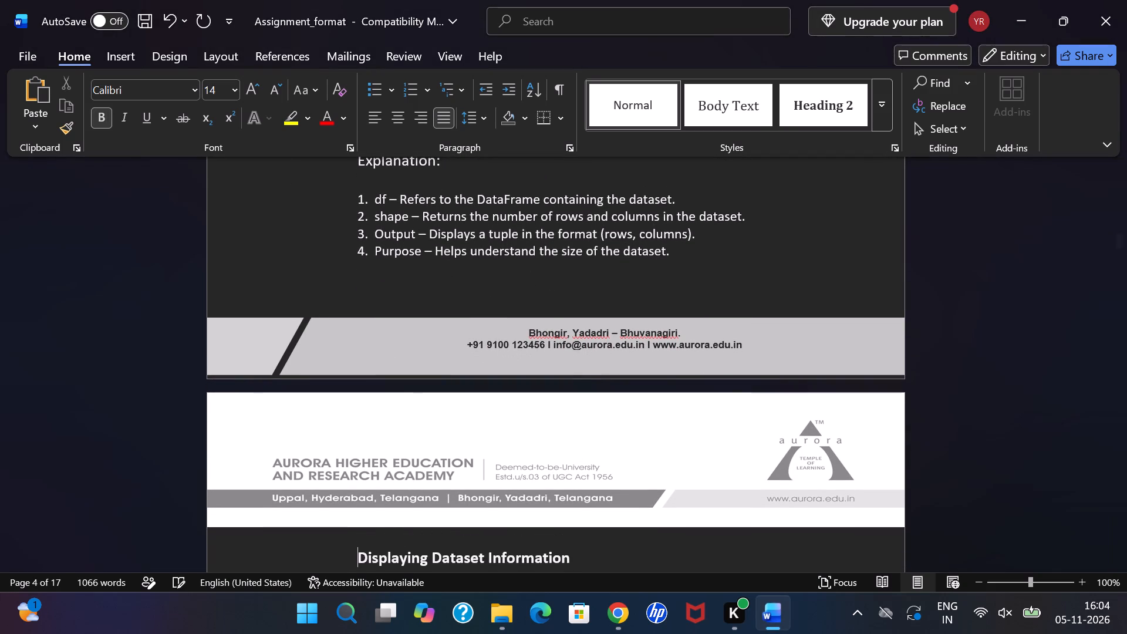
Delete the code picture, Output label and output picture under Displaying Dataset Information.
{"action": "scroll", "coordinate": [357, 339], "scroll_direction": "down", "scroll_amount": 3}
{"action": "scroll", "coordinate": [434, 374], "scroll_direction": "down", "scroll_amount": 2}
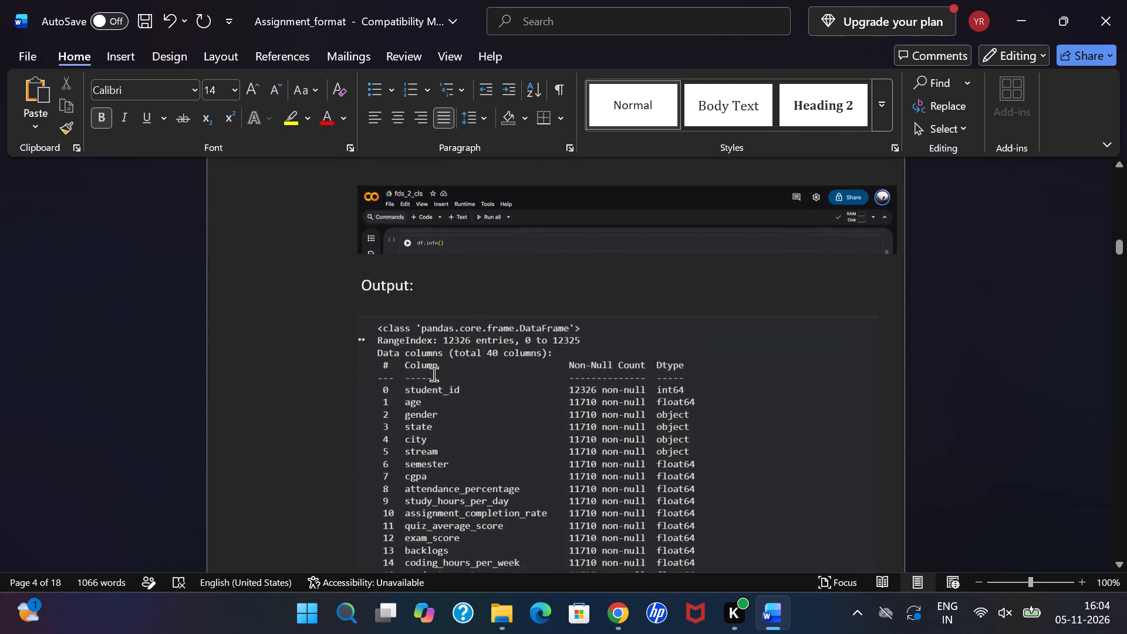
{"action": "scroll", "coordinate": [434, 374], "scroll_direction": "down", "scroll_amount": 1}
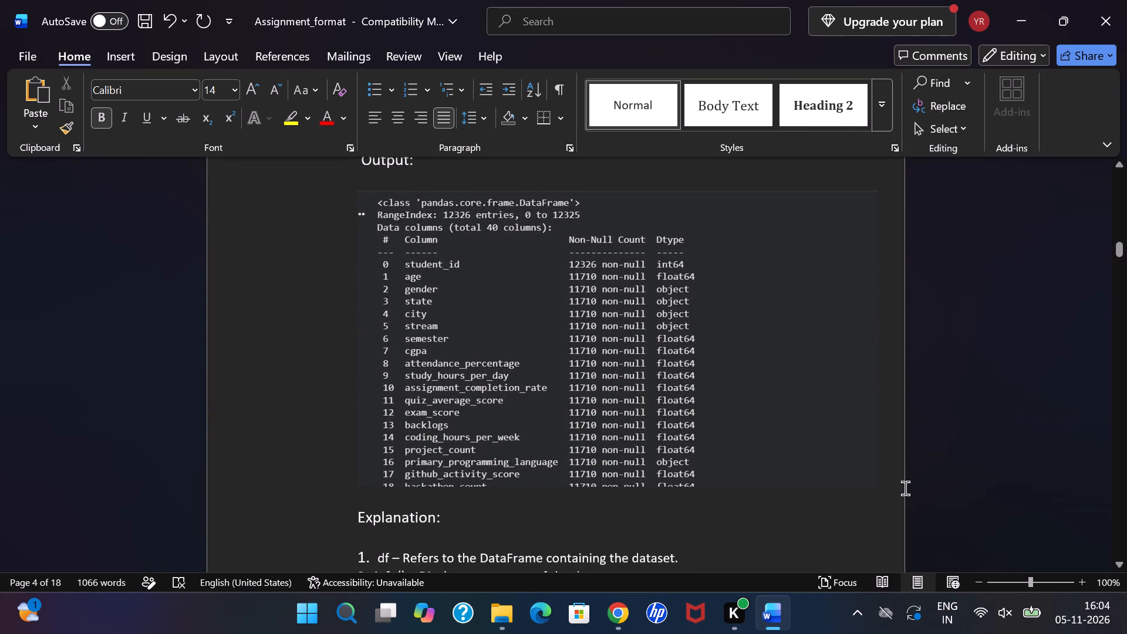
{"action": "left_click_drag", "start_coordinate": [890, 483], "coordinate": [484, 203]}
{"action": "scroll", "coordinate": [484, 203], "scroll_direction": "up", "scroll_amount": 1}
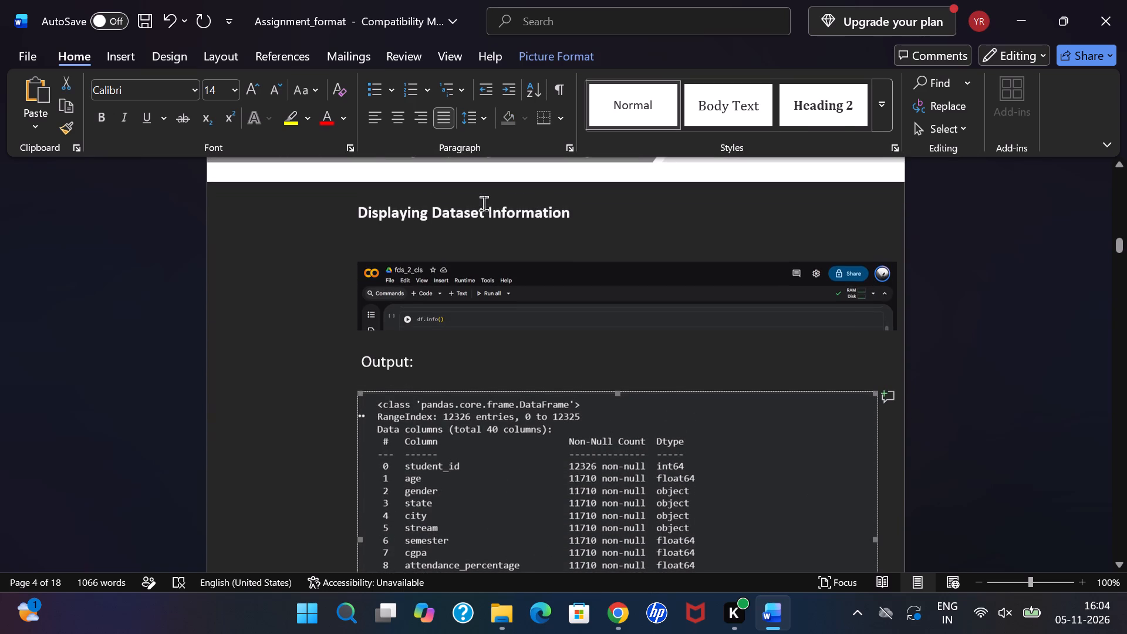
{"action": "key", "text": "BackSpace"}
{"action": "left_click_drag", "start_coordinate": [447, 381], "coordinate": [372, 292]}
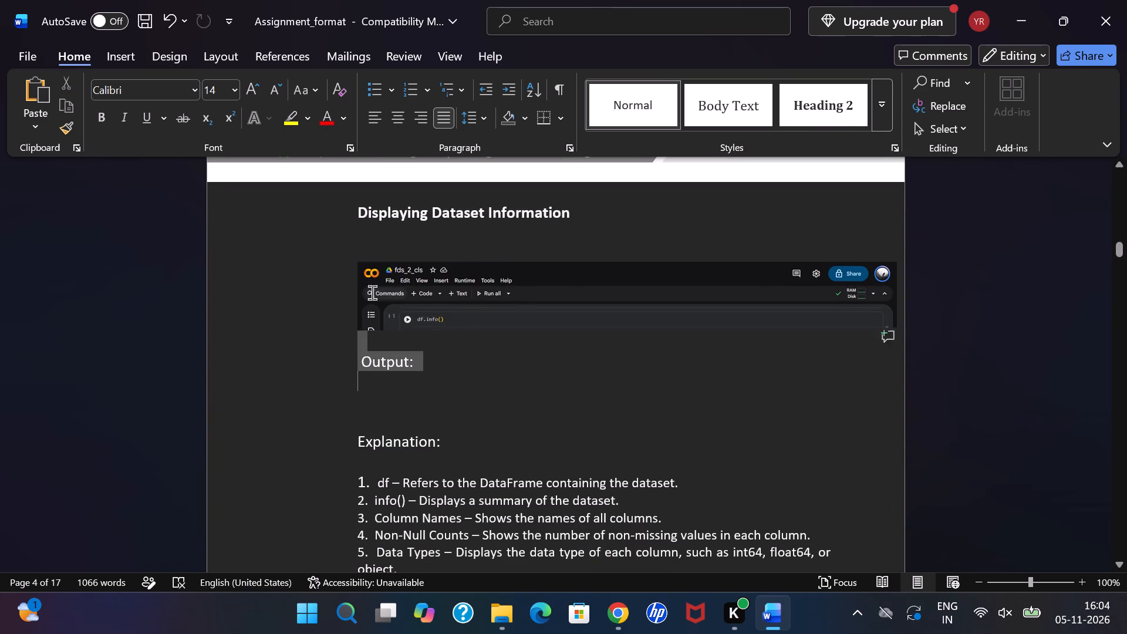
{"action": "left_click_drag", "start_coordinate": [372, 292], "coordinate": [357, 274]}
{"action": "key", "text": "BackSpace"}
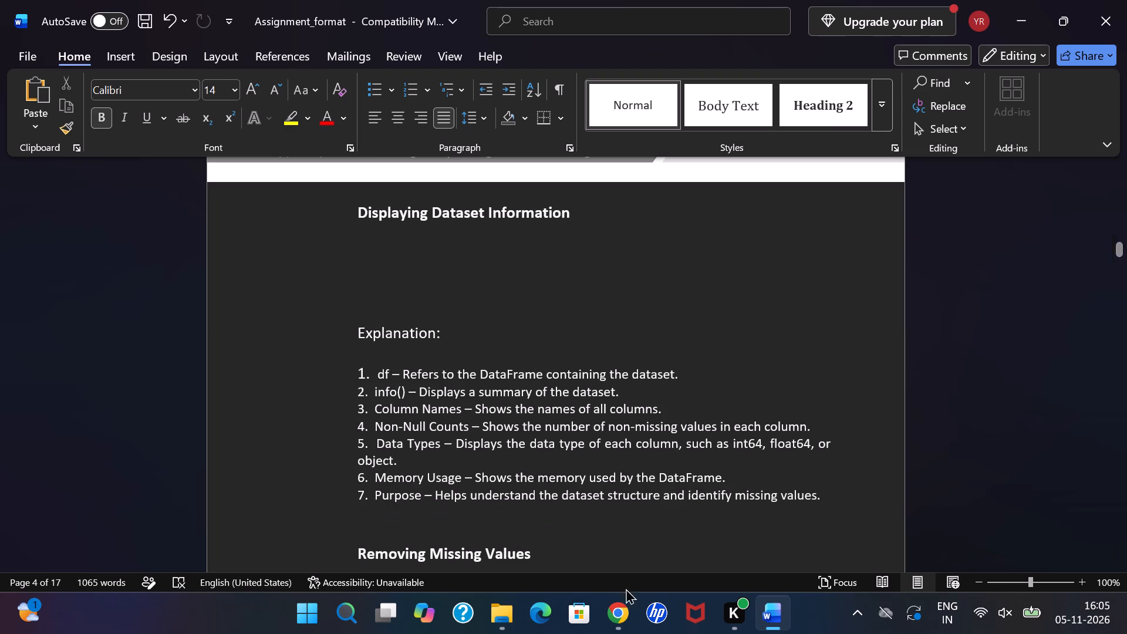
In Chrome, capture a full-width screenshot of the notebook header with the df.info() cell and its output down to primary_programming_language.
{"action": "left_click", "coordinate": [610, 629]}
{"action": "scroll", "coordinate": [618, 419], "scroll_direction": "down", "scroll_amount": 1}
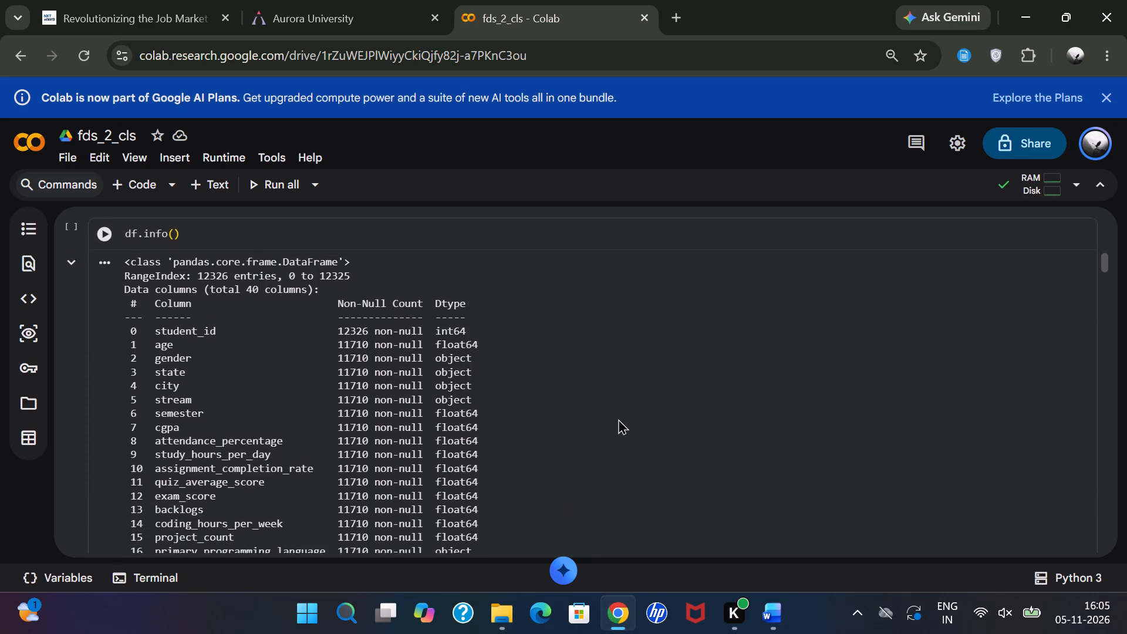
{"action": "scroll", "coordinate": [618, 419], "scroll_direction": "down", "scroll_amount": 1}
{"action": "key", "text": "Print"}
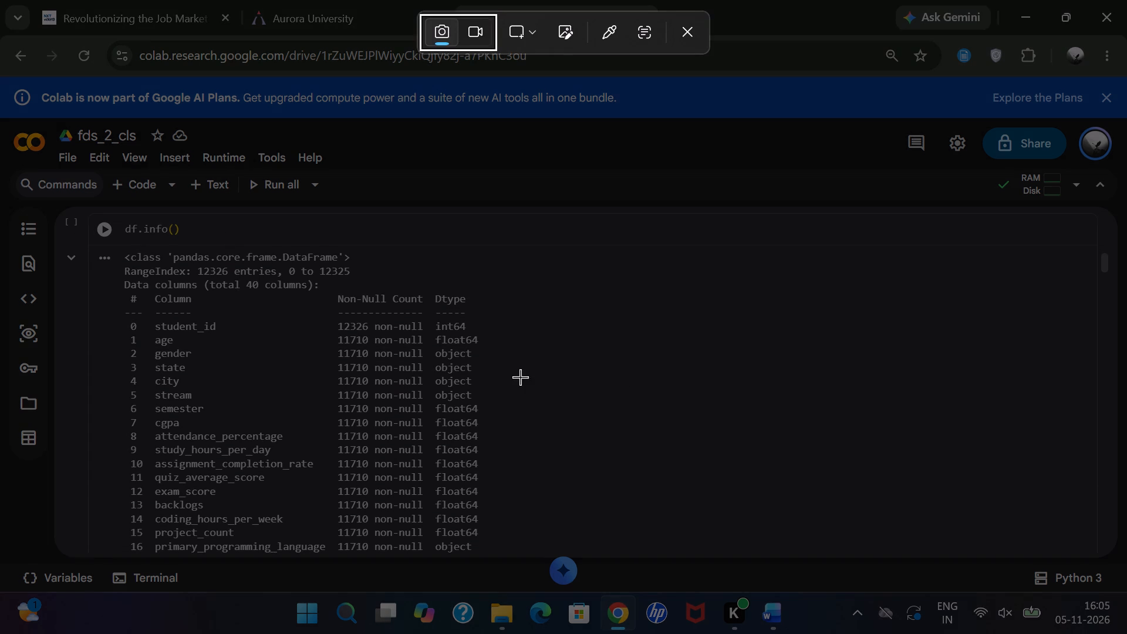
{"action": "left_click_drag", "start_coordinate": [0, 117], "coordinate": [964, 549]}
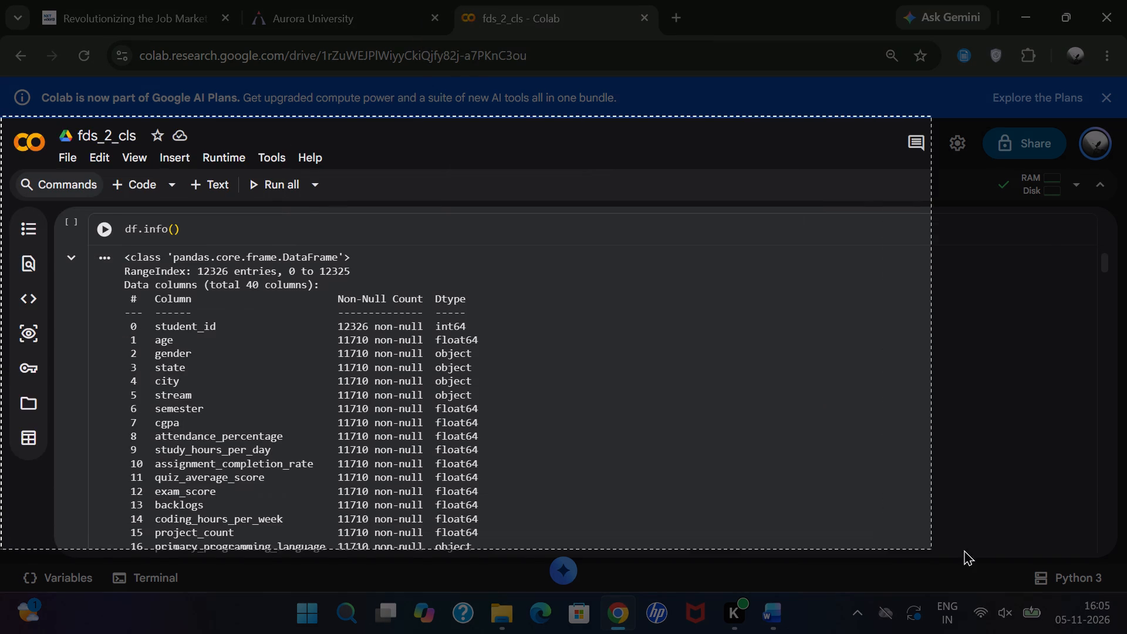
{"action": "left_click_drag", "start_coordinate": [964, 549], "coordinate": [1126, 552]}
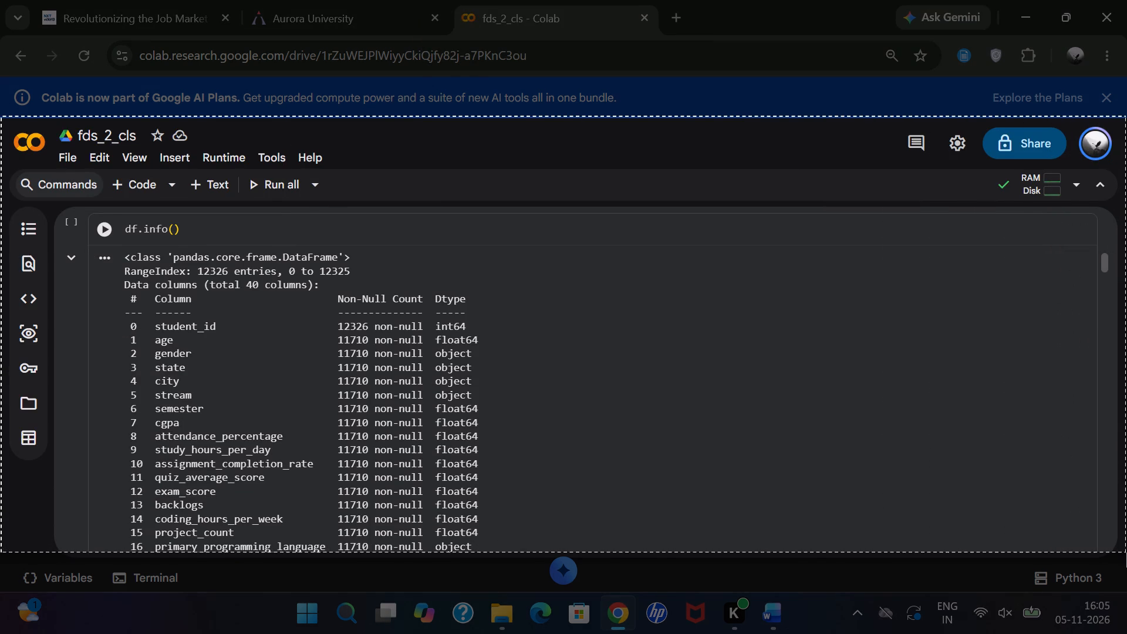
{"action": "left_click_drag", "start_coordinate": [1126, 552], "coordinate": [1126, 560]}
Paste the df.info() screenshot under Displaying Dataset Information in the Word report and remove the surplus blank space before Explanation.
{"action": "left_click", "coordinate": [786, 605]}
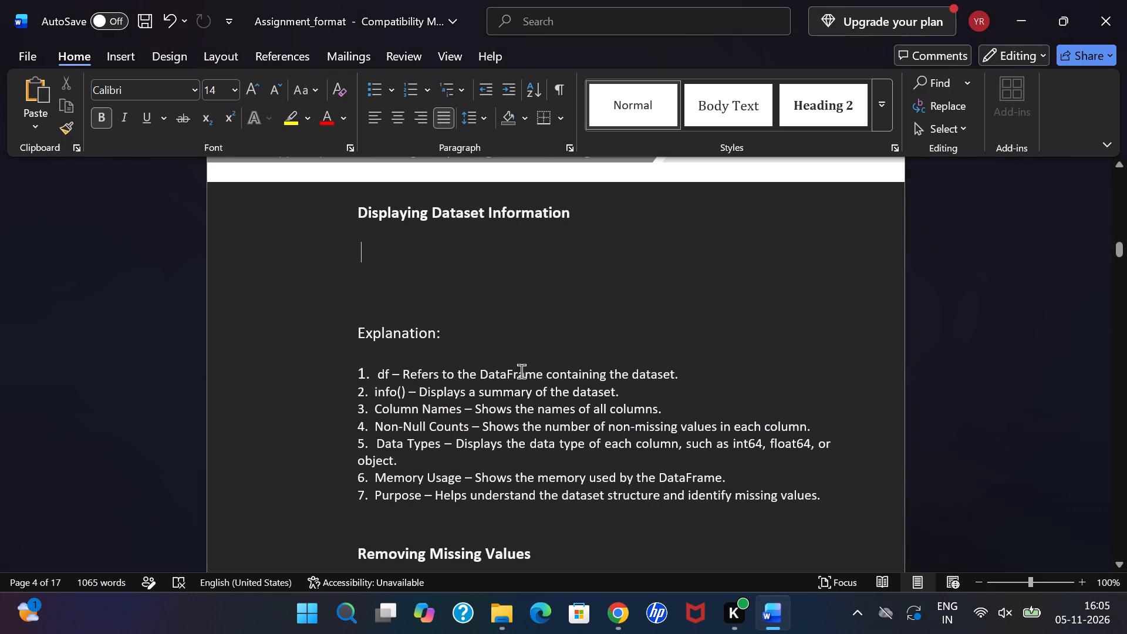
{"action": "key", "text": "ctrl+v"}
{"action": "scroll", "coordinate": [521, 371], "scroll_direction": "down", "scroll_amount": 1}
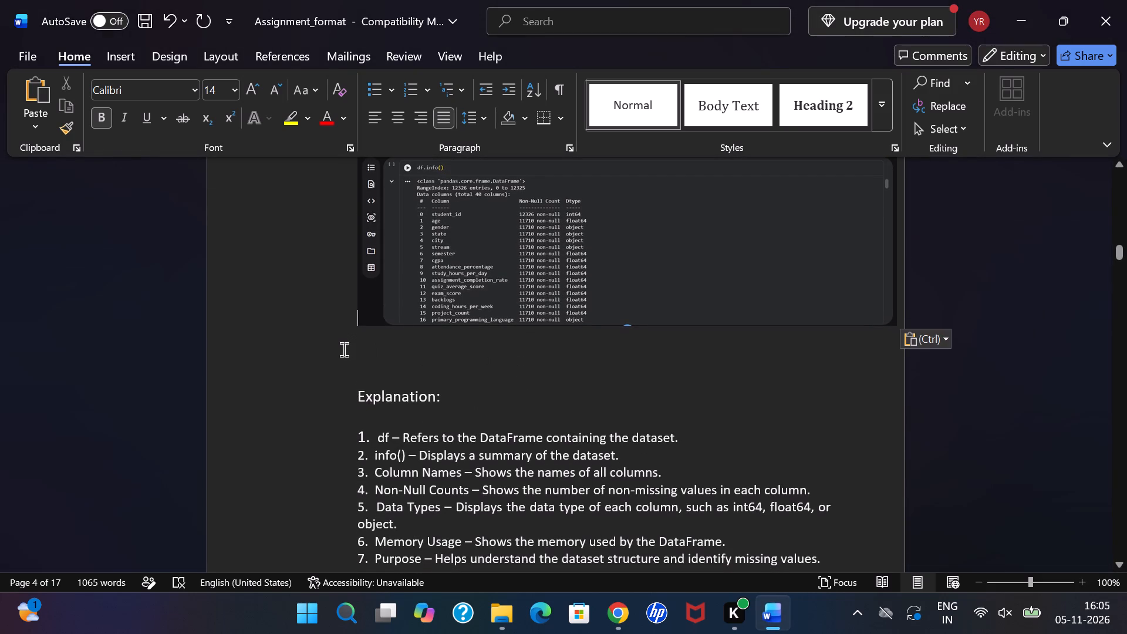
{"action": "left_click", "coordinate": [344, 349]}
{"action": "key", "text": "BackSpace"}
{"action": "key", "text": "BackSpace"}
{"action": "key", "text": "BackSpace"}
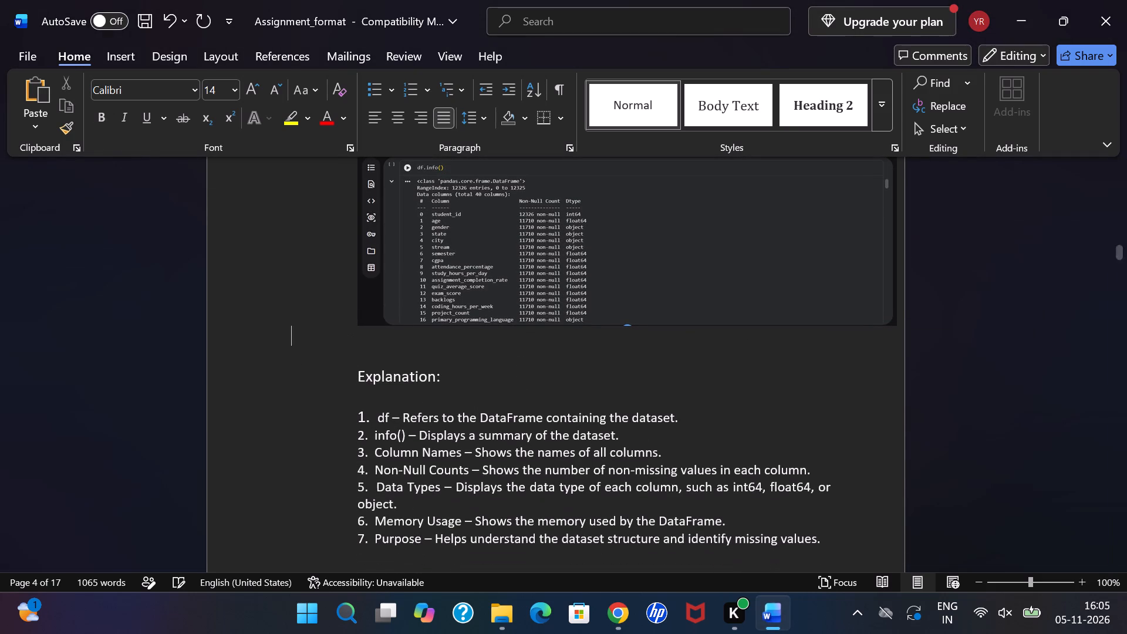
{"action": "key", "text": "BackSpace"}
Delete the df.dropna() code picture, Output label and output table picture under Removing Missing Values.
{"action": "scroll", "coordinate": [417, 470], "scroll_direction": "down", "scroll_amount": 1}
{"action": "scroll", "coordinate": [488, 478], "scroll_direction": "down", "scroll_amount": 1}
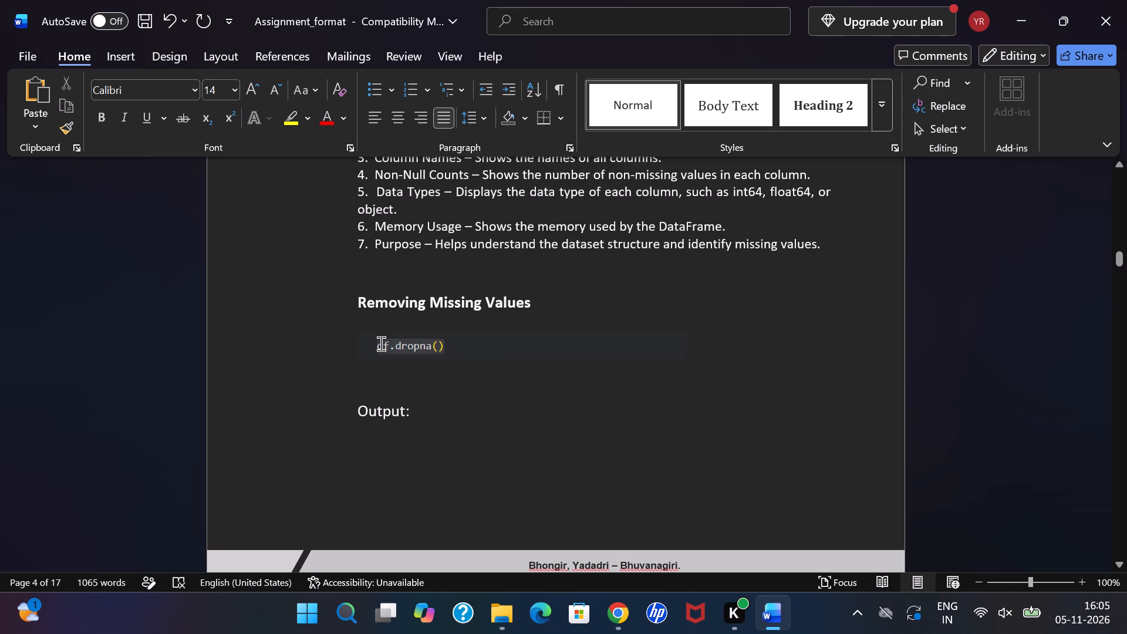
{"action": "left_click_drag", "start_coordinate": [349, 336], "coordinate": [413, 570]}
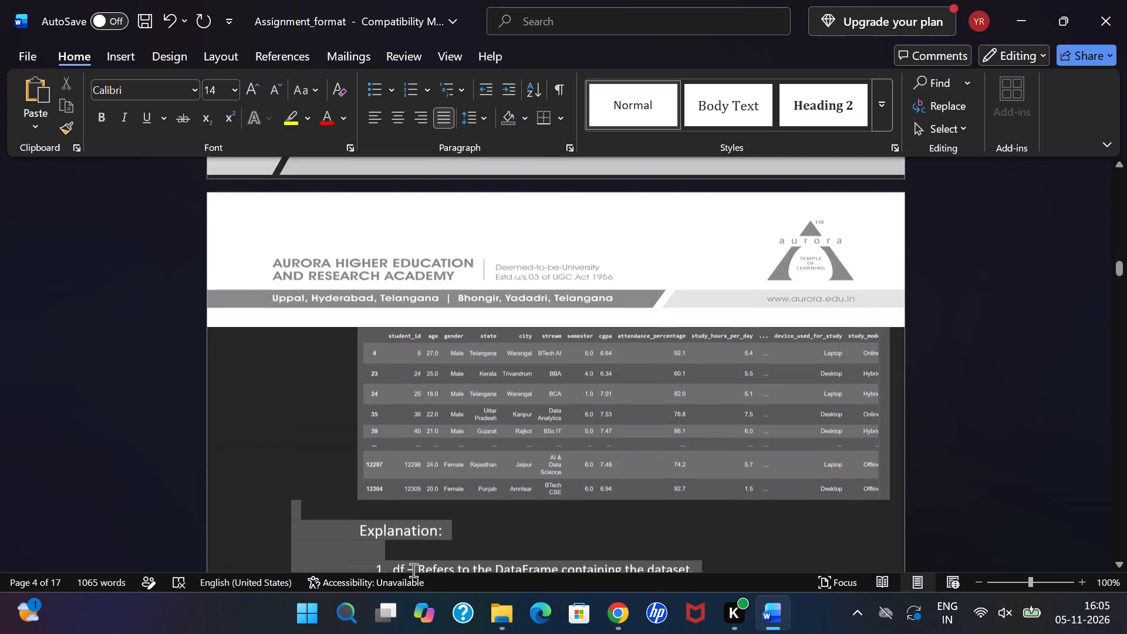
{"action": "left_click_drag", "start_coordinate": [413, 570], "coordinate": [566, 464]}
{"action": "key", "text": "BackSpace"}
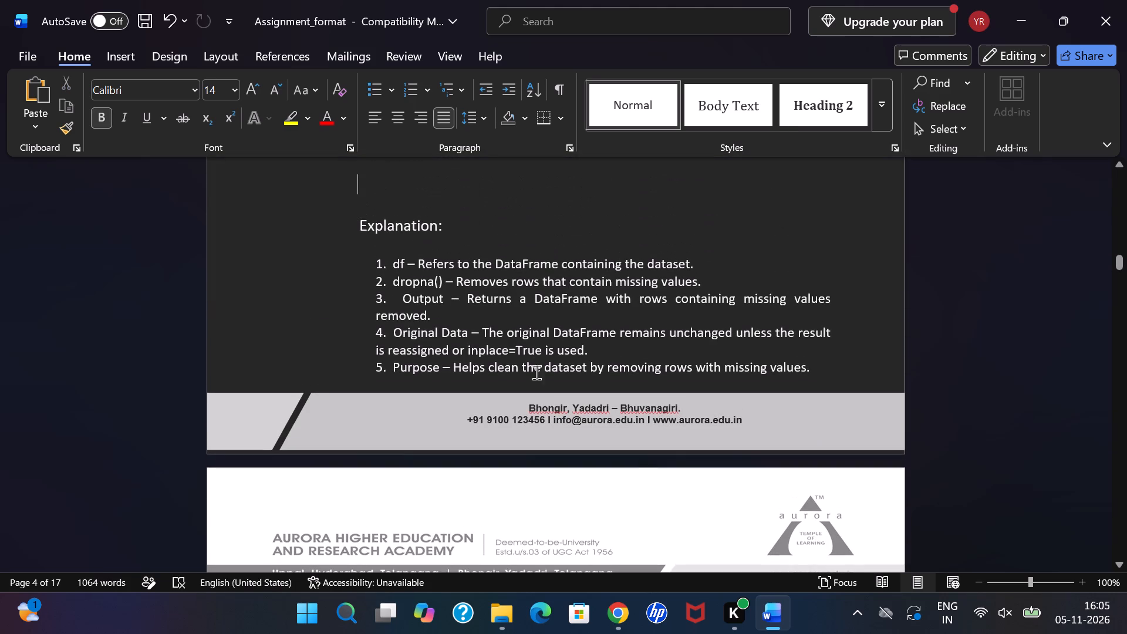
{"action": "scroll", "coordinate": [510, 319], "scroll_direction": "up", "scroll_amount": 1}
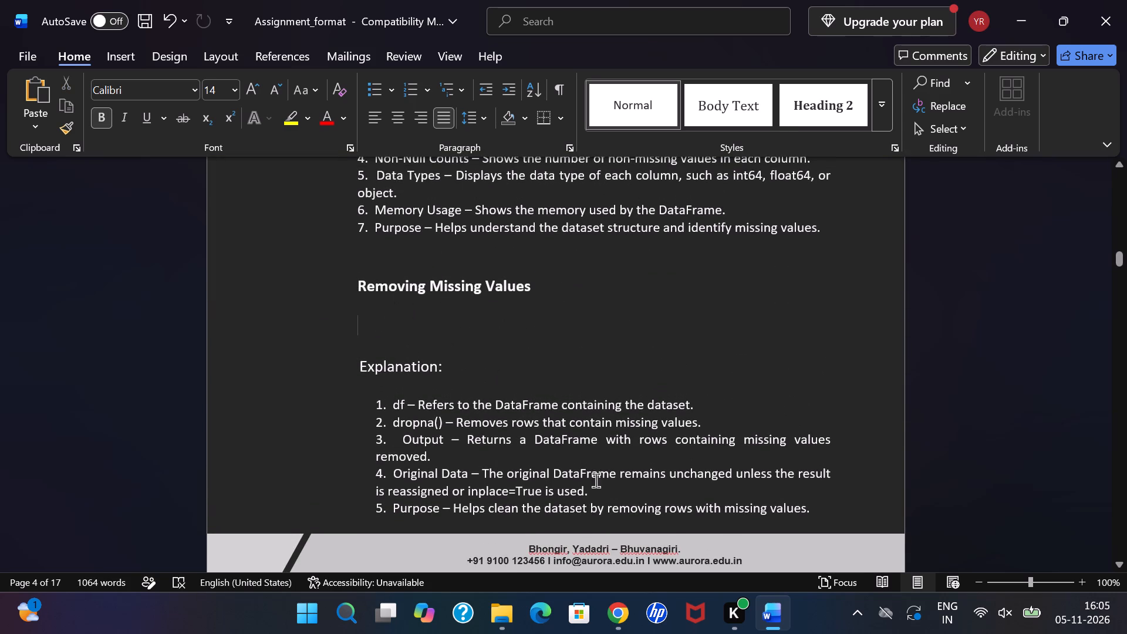
In Chrome, capture a full-width screenshot of the notebook header with the df.dropna() cell and its output table down to row 12297.
{"action": "left_click", "coordinate": [628, 606]}
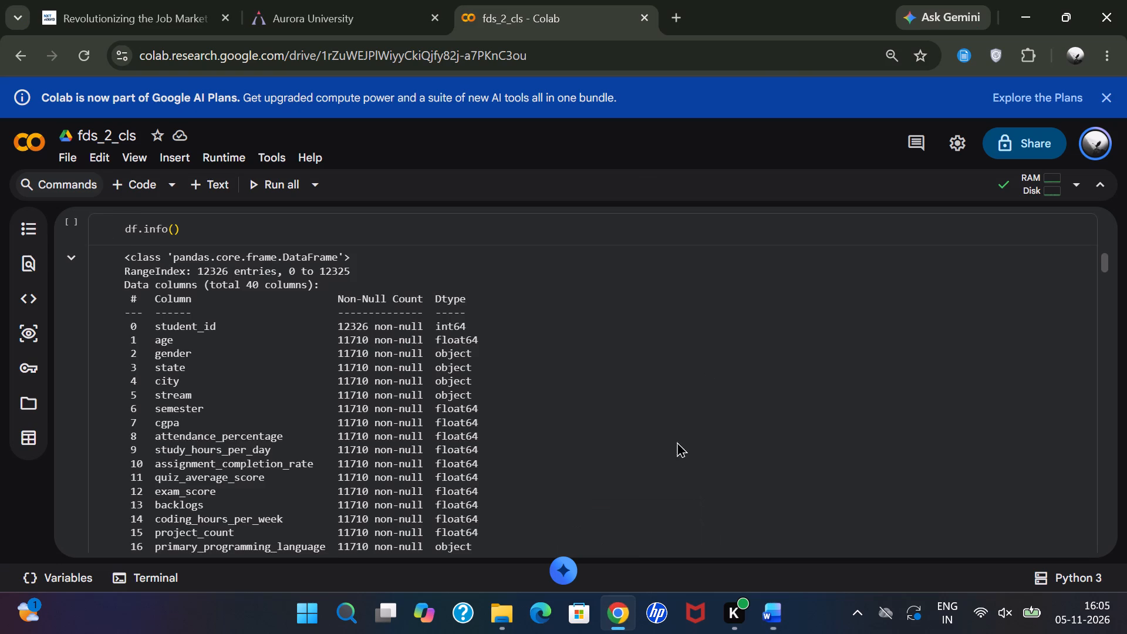
{"action": "scroll", "coordinate": [710, 340], "scroll_direction": "down", "scroll_amount": 5}
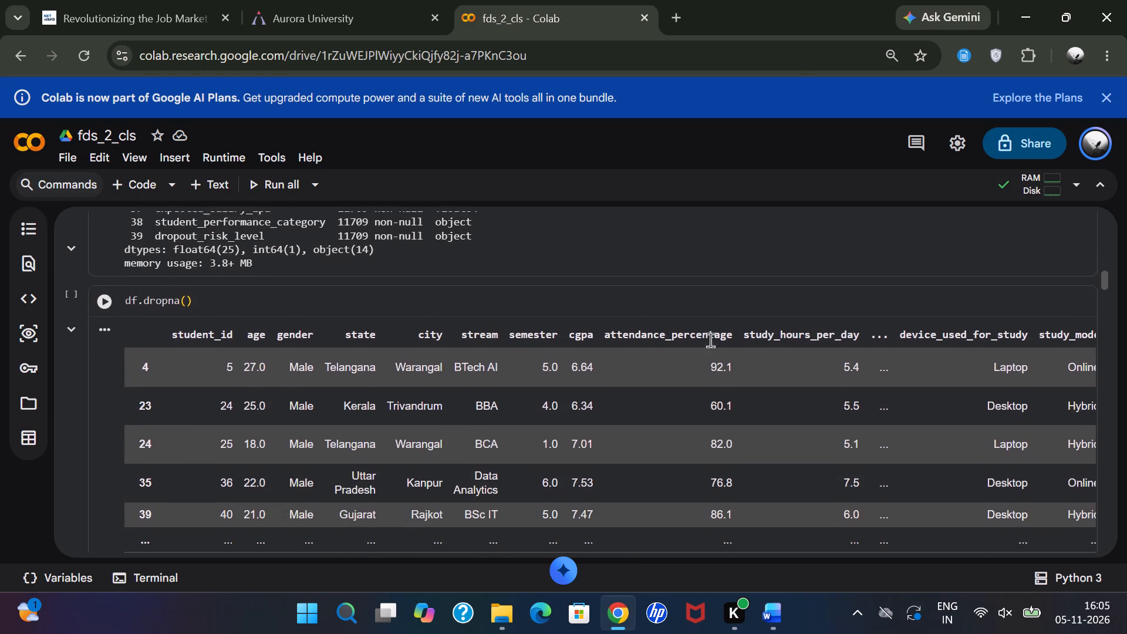
{"action": "scroll", "coordinate": [710, 340], "scroll_direction": "down", "scroll_amount": 2}
{"action": "scroll", "coordinate": [710, 340], "scroll_direction": "up", "scroll_amount": 2}
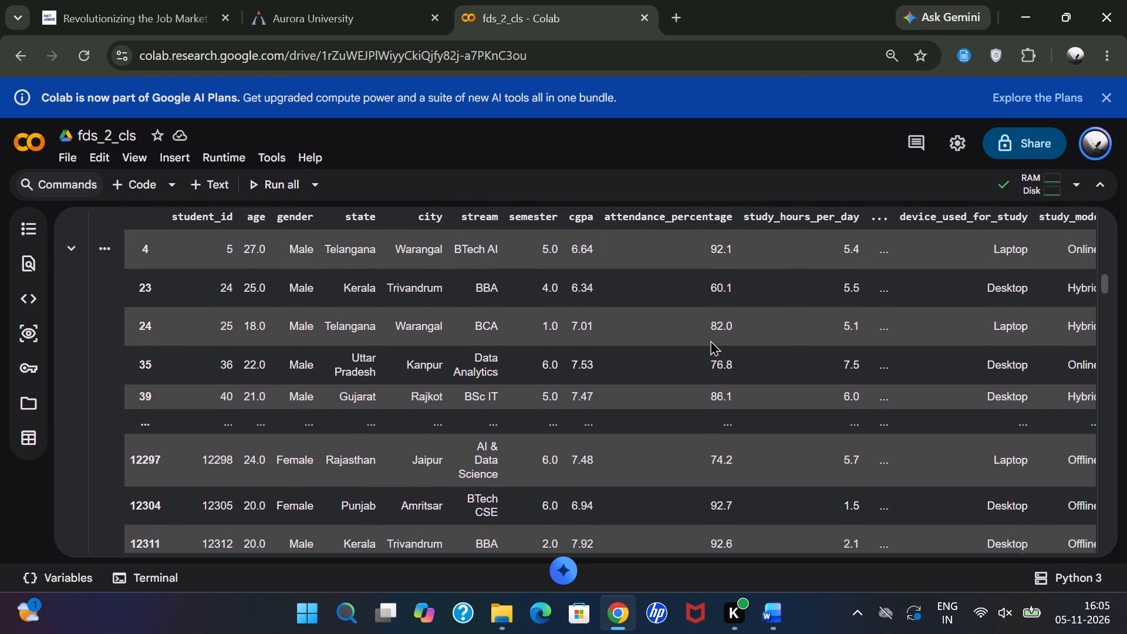
{"action": "scroll", "coordinate": [710, 340], "scroll_direction": "up", "scroll_amount": 3}
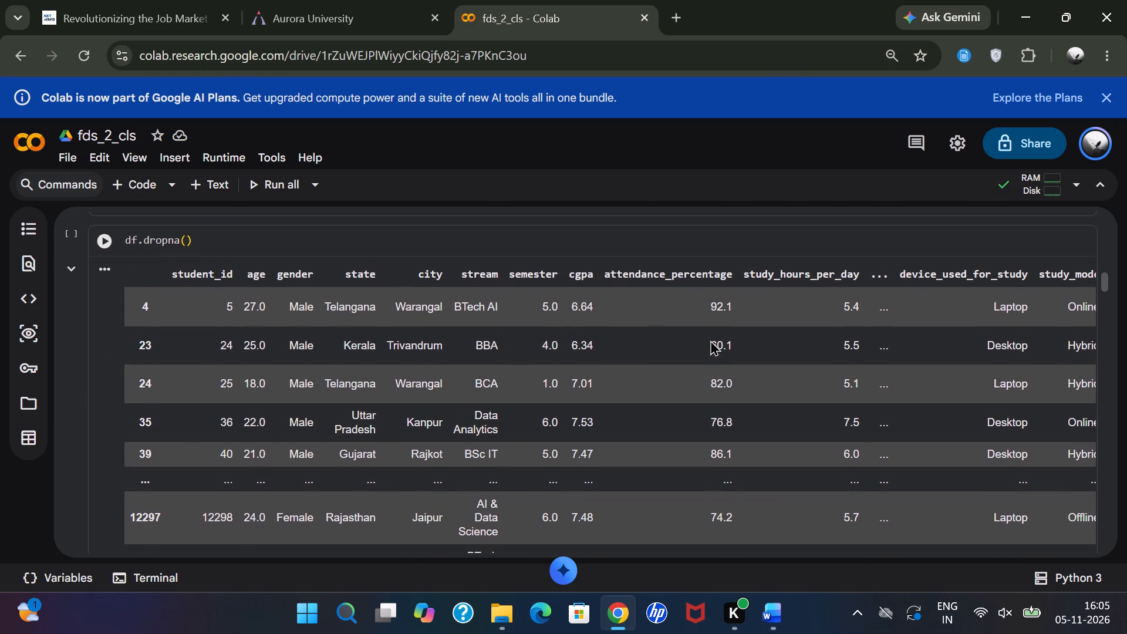
{"action": "key", "text": "Print"}
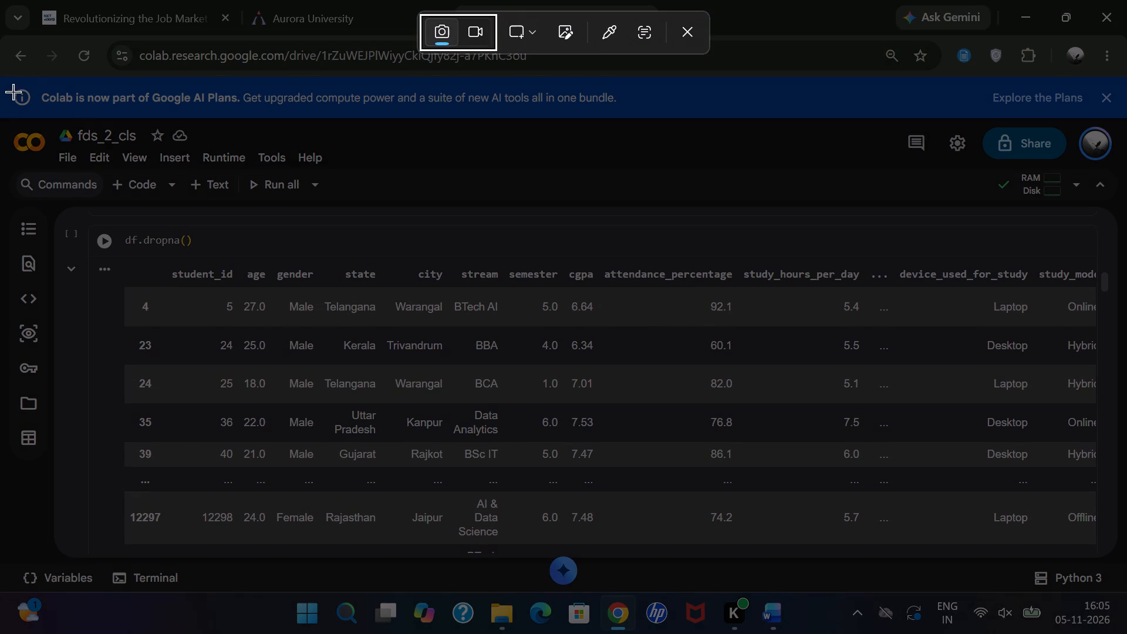
{"action": "left_click_drag", "start_coordinate": [0, 116], "coordinate": [1105, 495]}
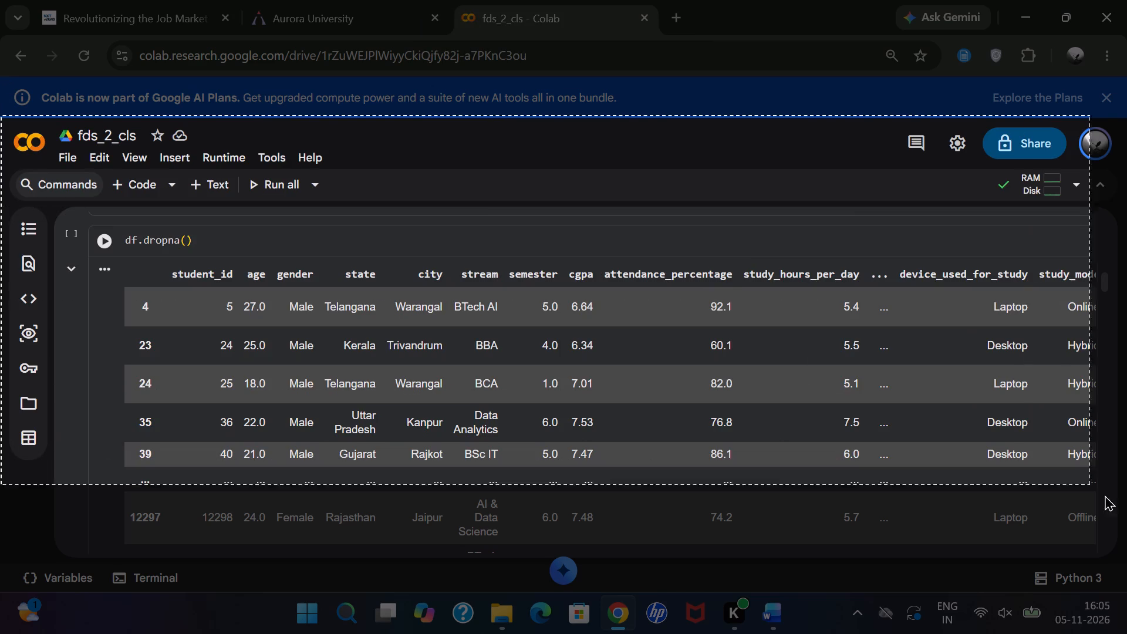
{"action": "left_click_drag", "start_coordinate": [1105, 495], "coordinate": [1126, 559]}
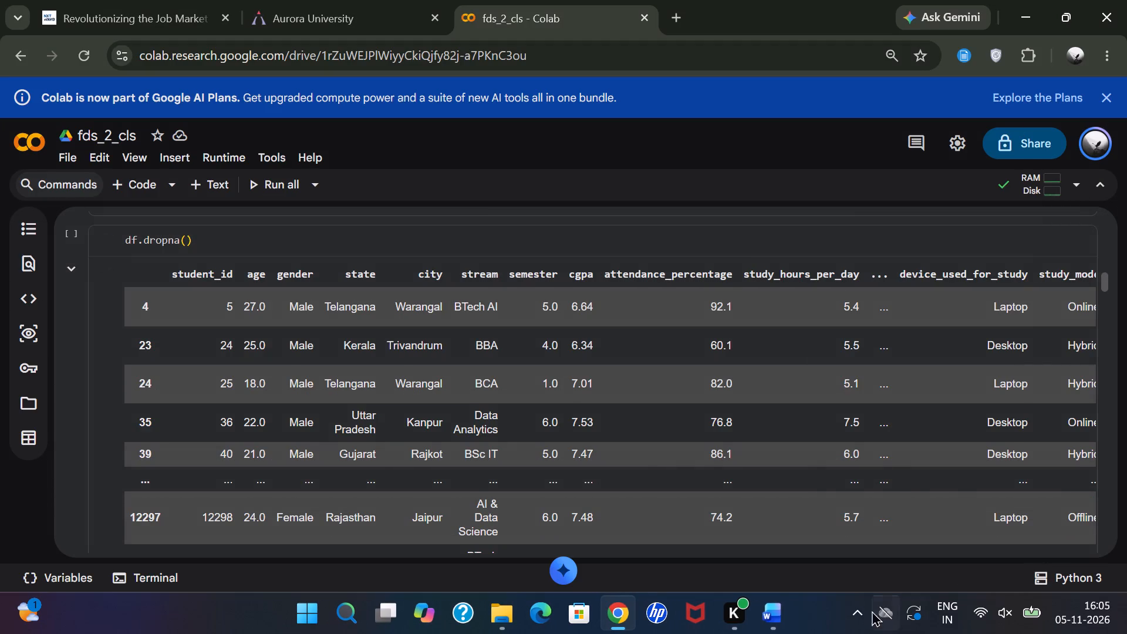
Paste the df.dropna() screenshot under Removing Missing Values in the Word report.
{"action": "left_click", "coordinate": [764, 619]}
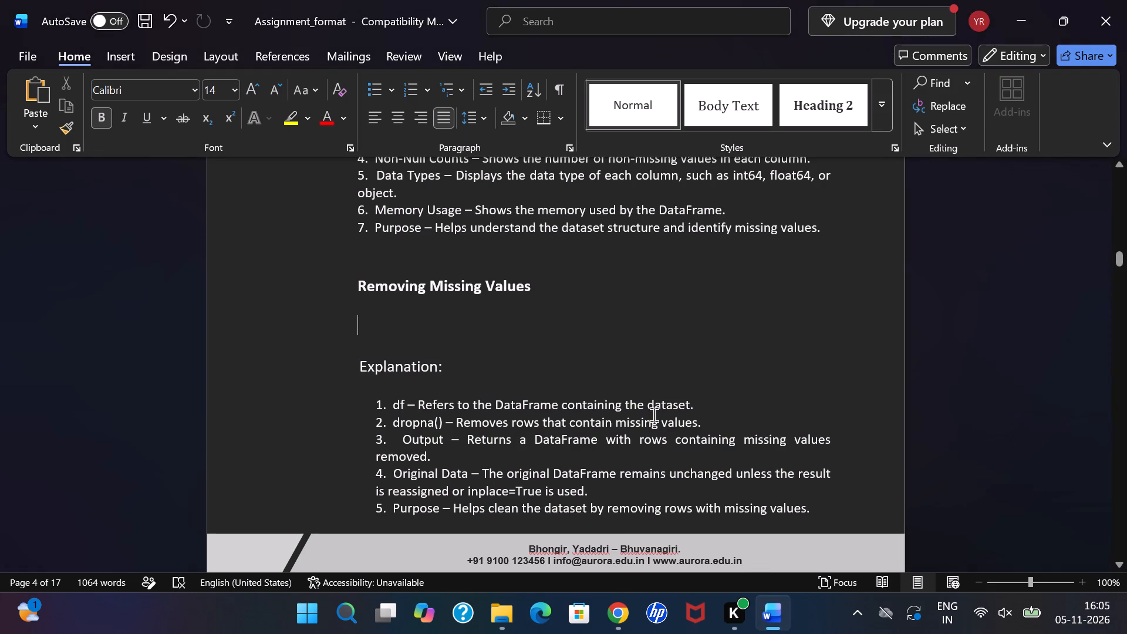
{"action": "key", "text": "ctrl+v"}
Delete the old code, Output label and output content between the Displaying Column heading and its Explanation.
{"action": "scroll", "coordinate": [654, 414], "scroll_direction": "down", "scroll_amount": 2}
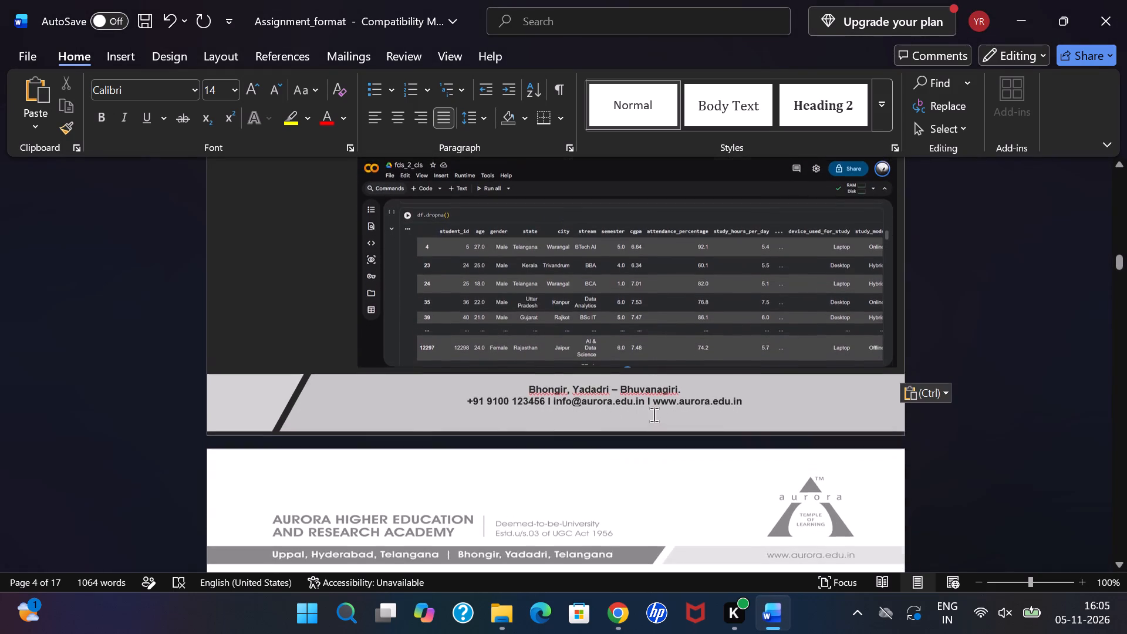
{"action": "scroll", "coordinate": [654, 414], "scroll_direction": "down", "scroll_amount": 3}
{"action": "scroll", "coordinate": [613, 414], "scroll_direction": "up", "scroll_amount": 1}
{"action": "left_click_drag", "start_coordinate": [875, 528], "coordinate": [350, 268]}
{"action": "key", "text": "BackSpace"}
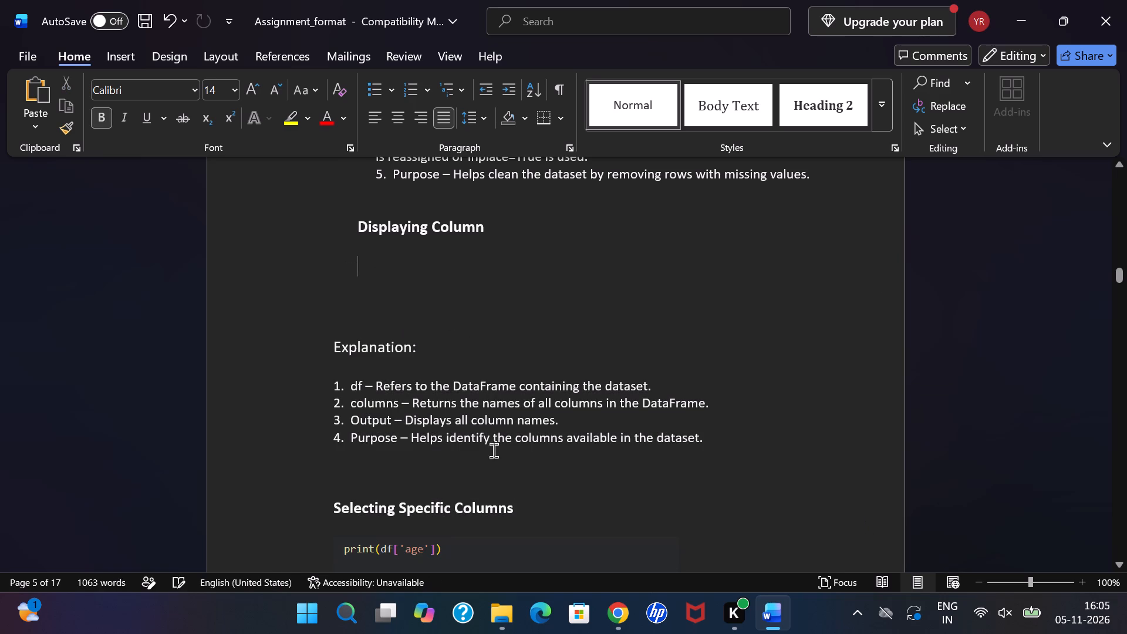
In Chrome, capture a full-width screenshot of the notebook header with the df.columns cell and its complete output.
{"action": "left_click", "coordinate": [604, 601]}
{"action": "scroll", "coordinate": [616, 401], "scroll_direction": "down", "scroll_amount": 2}
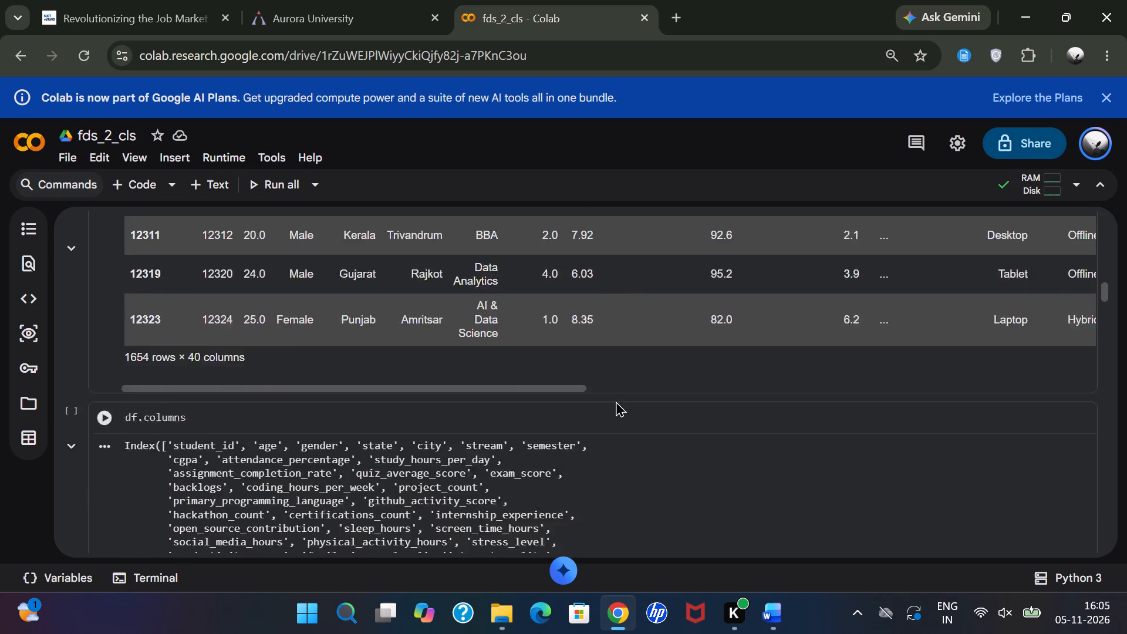
{"action": "scroll", "coordinate": [616, 401], "scroll_direction": "down", "scroll_amount": 4}
{"action": "key", "text": "Print"}
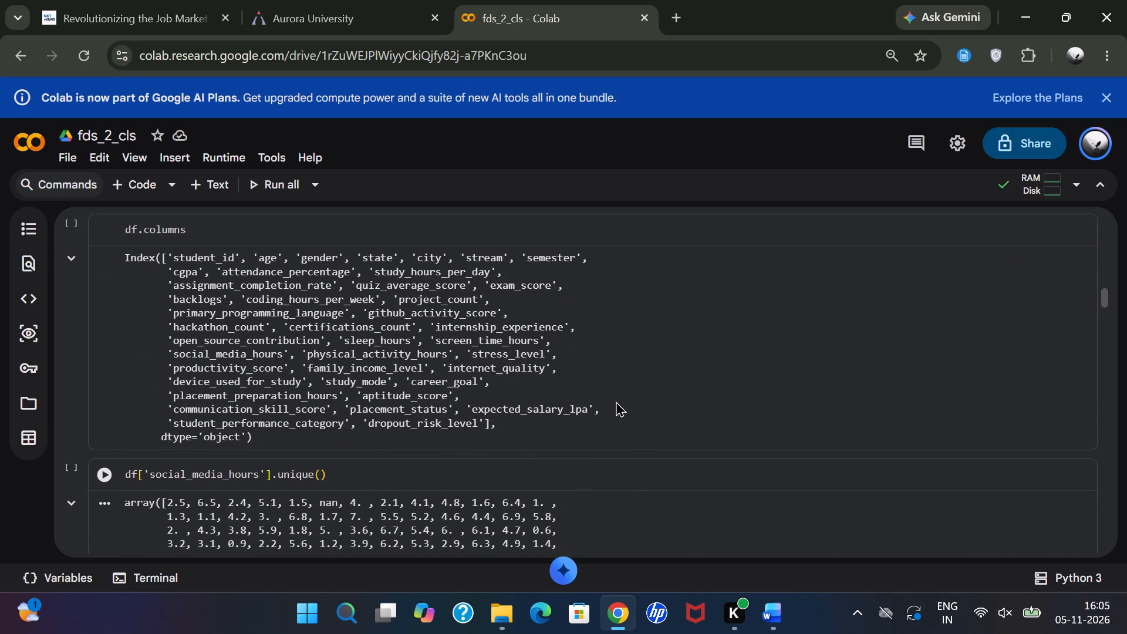
{"action": "left_click_drag", "start_coordinate": [0, 115], "coordinate": [322, 228]}
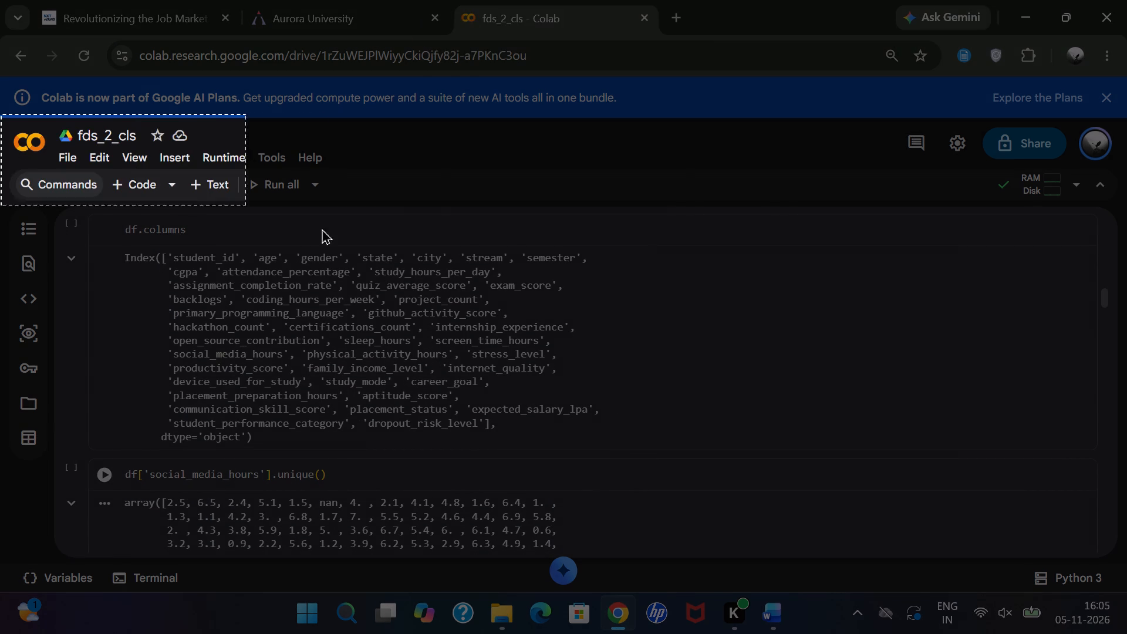
{"action": "left_click_drag", "start_coordinate": [322, 228], "coordinate": [1126, 414]}
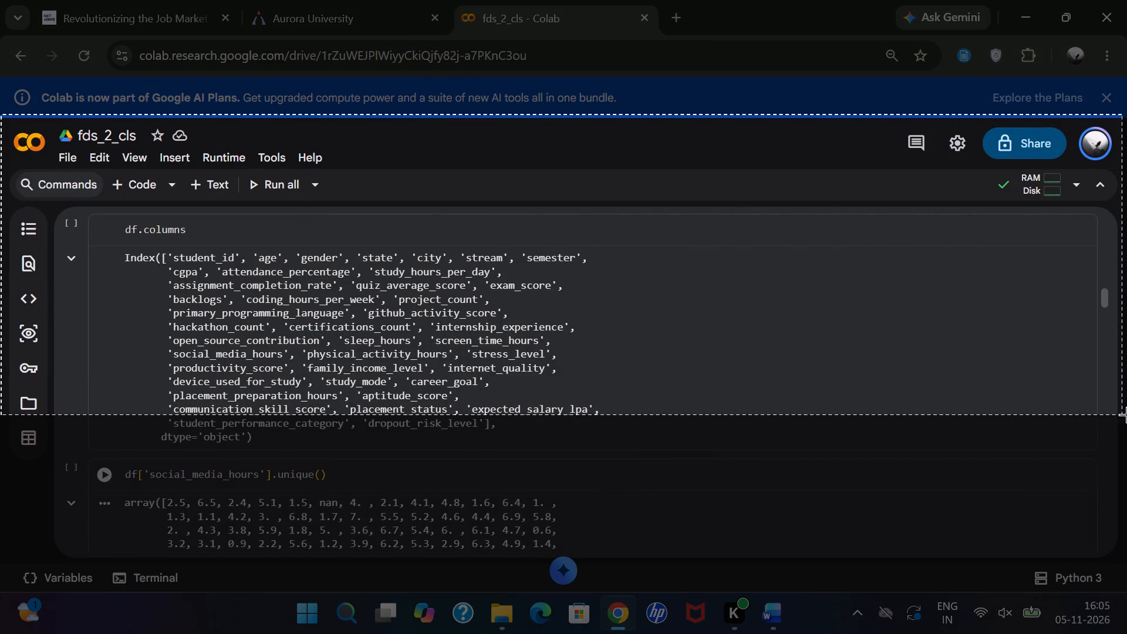
{"action": "left_click_drag", "start_coordinate": [1126, 414], "coordinate": [1126, 456]}
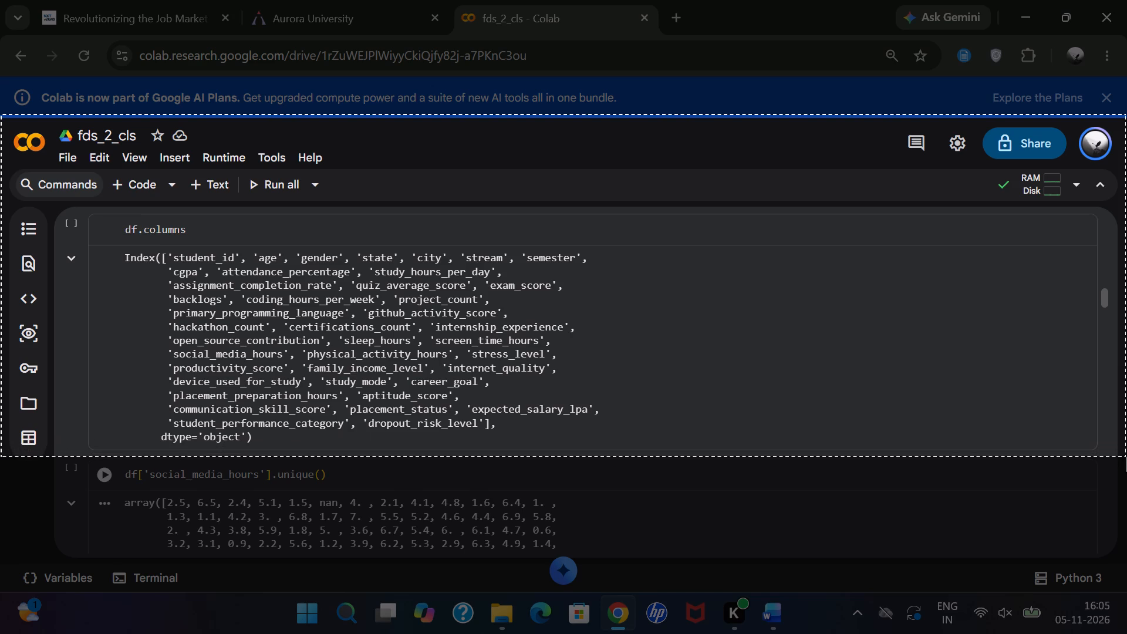
{"action": "left_click_drag", "start_coordinate": [1126, 456], "coordinate": [1126, 450]}
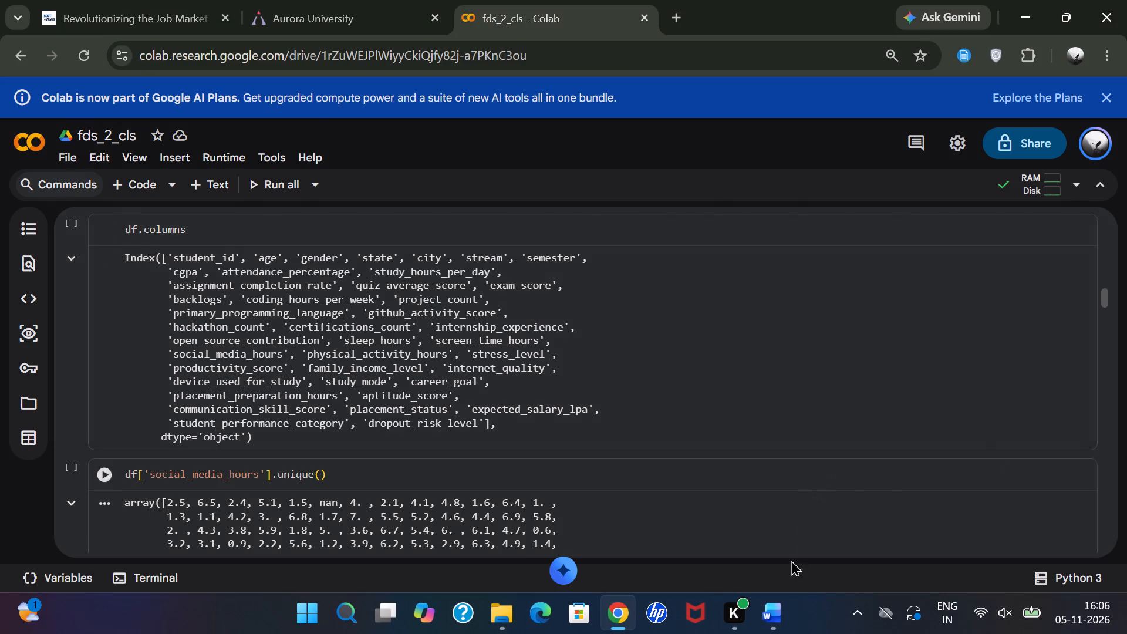
Paste the df.columns screenshot under Displaying Column in the Word report, leaving no stray text above it or surplus blank lines before Explanation.
{"action": "left_click", "coordinate": [774, 616]}
{"action": "key", "text": "ctrl+v"}
{"action": "key", "text": "v"}
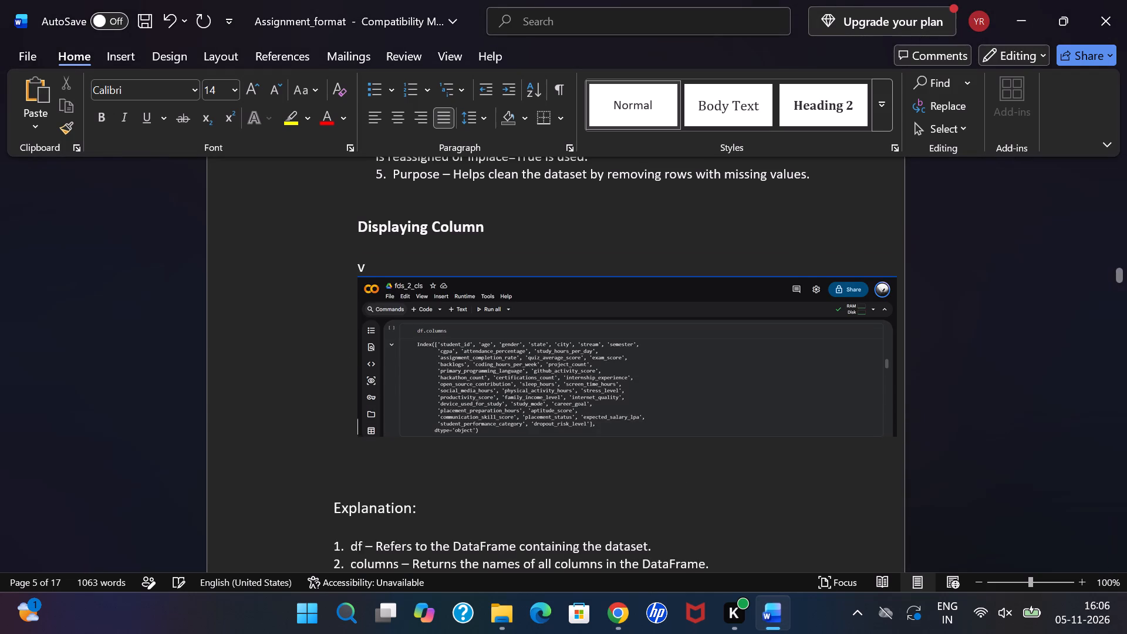
{"action": "left_click", "coordinate": [511, 274]}
{"action": "key", "text": "BackSpace"}
{"action": "left_click", "coordinate": [381, 473]}
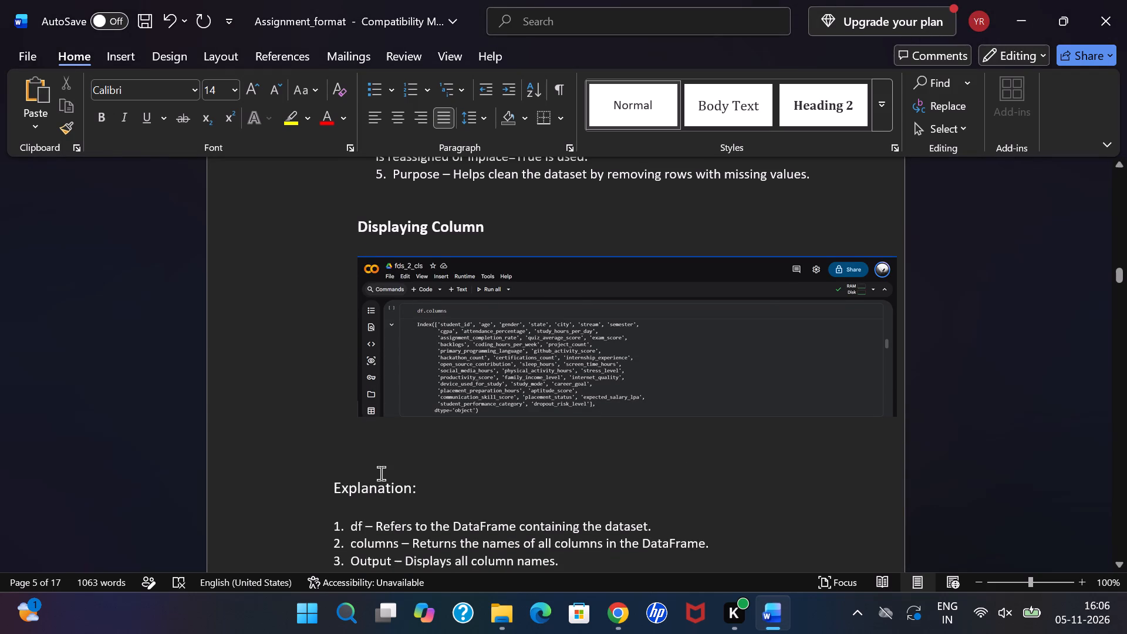
{"action": "key", "text": "BackSpace"}
{"action": "key", "text": "BackSpace"}
{"action": "key", "text": "BackSpace"}
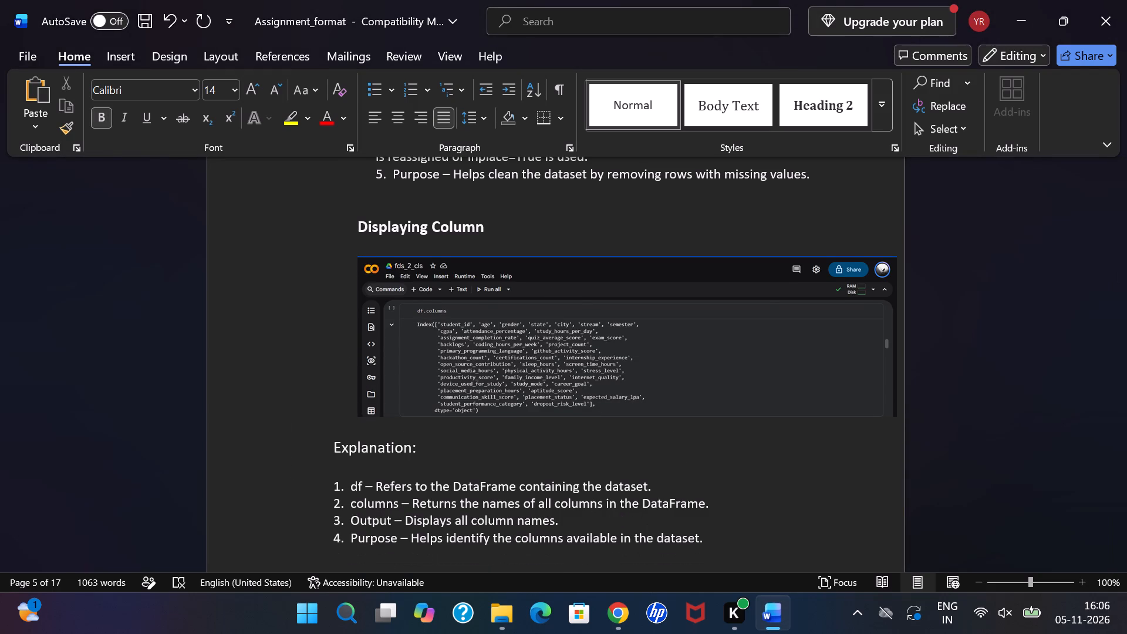
Delete the output picture, Output label and print(df['age']) code picture under Selecting Specific Columns.
{"action": "scroll", "coordinate": [381, 473], "scroll_direction": "down", "scroll_amount": 1}
{"action": "scroll", "coordinate": [473, 503], "scroll_direction": "down", "scroll_amount": 2}
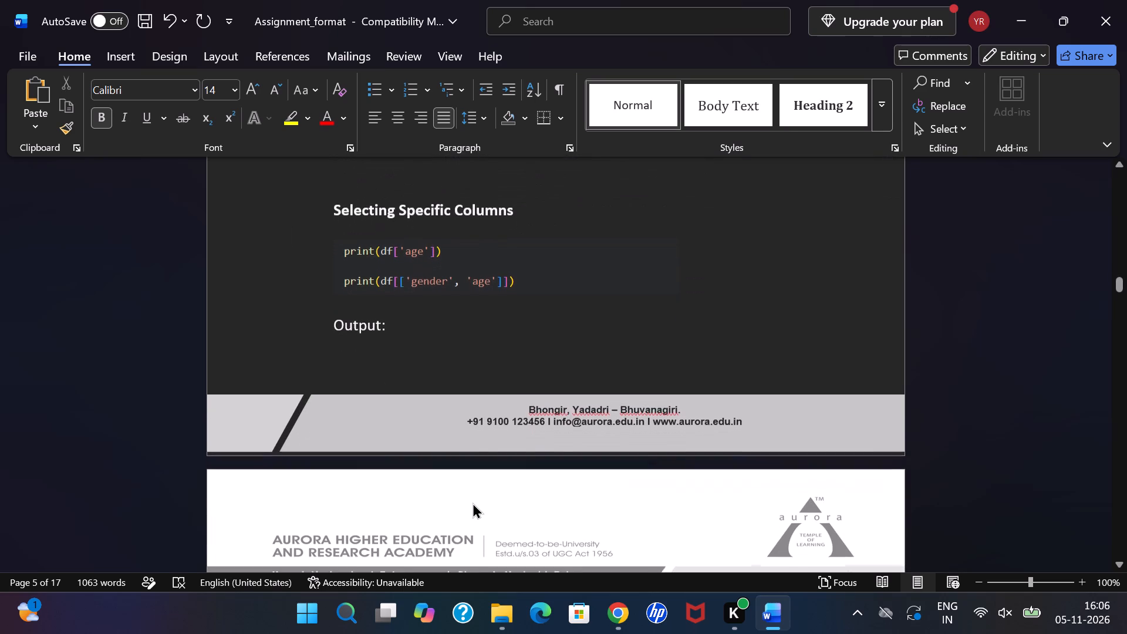
{"action": "scroll", "coordinate": [473, 503], "scroll_direction": "down", "scroll_amount": 2}
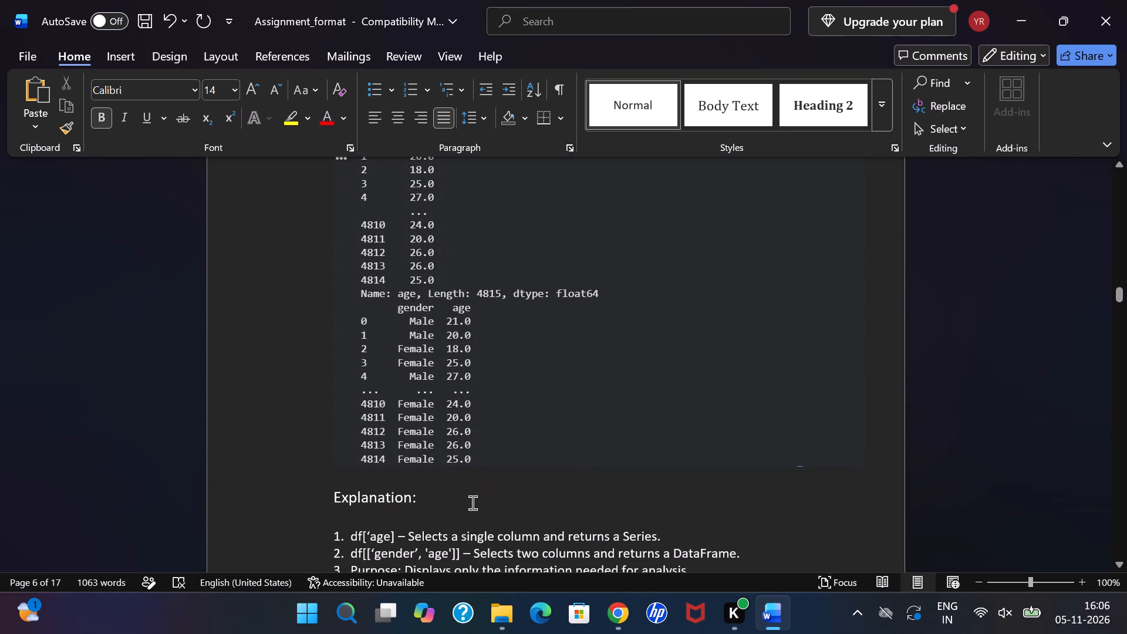
{"action": "left_click_drag", "start_coordinate": [826, 461], "coordinate": [612, 92]}
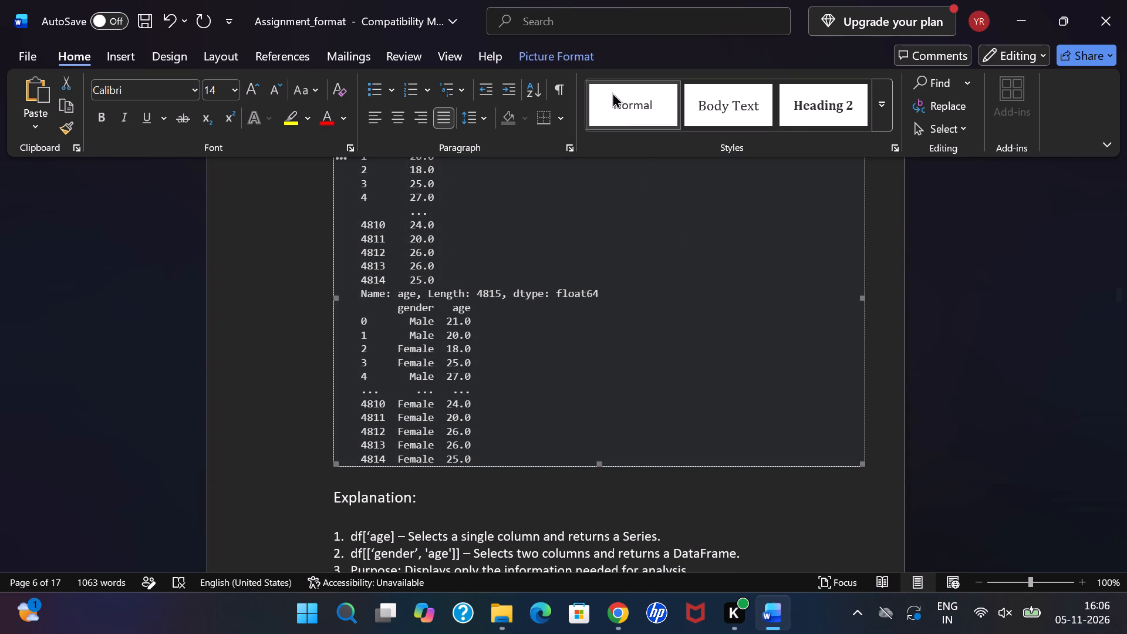
{"action": "left_click_drag", "start_coordinate": [612, 92], "coordinate": [575, 235]}
{"action": "key", "text": "BackSpace"}
{"action": "scroll", "coordinate": [605, 379], "scroll_direction": "up", "scroll_amount": 1}
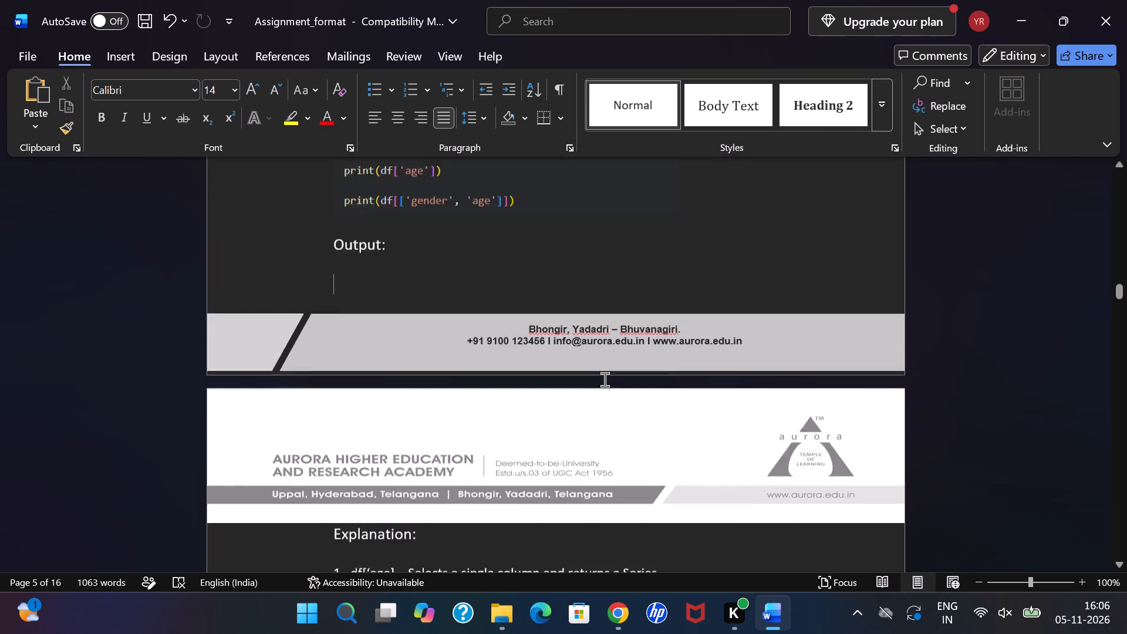
{"action": "scroll", "coordinate": [605, 379], "scroll_direction": "up", "scroll_amount": 1}
{"action": "left_click_drag", "start_coordinate": [430, 394], "coordinate": [350, 323]}
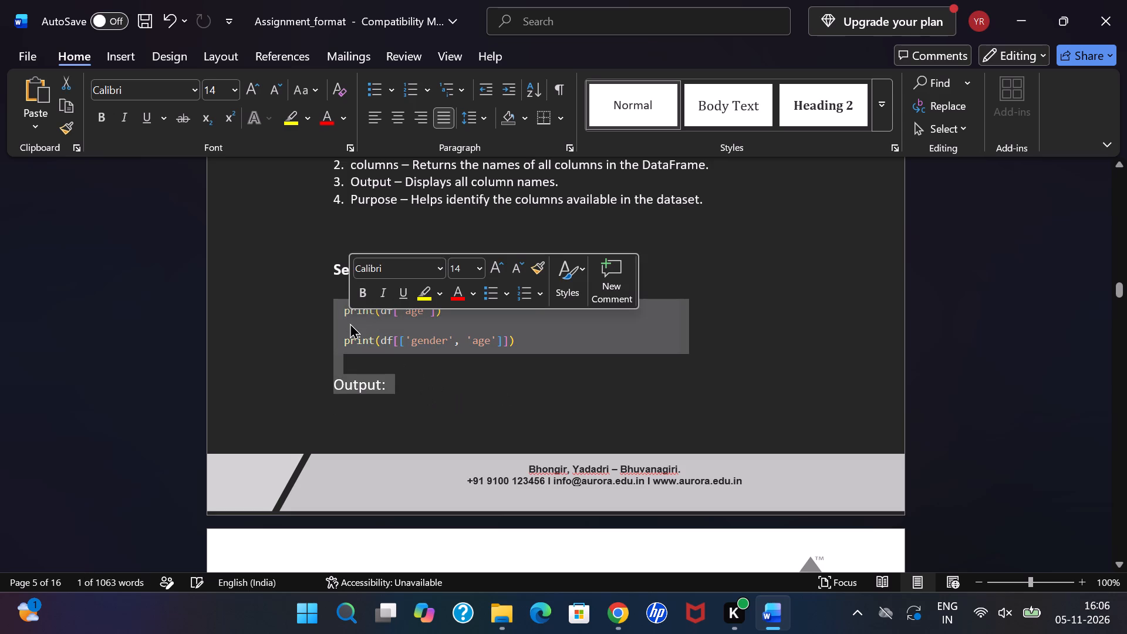
{"action": "key", "text": "BackSpace"}
In Chrome, capture a full-width screenshot of the notebook header with the print(df['age']) and print(df[['gender', 'age']]) cell and its output down to row 4810.
{"action": "left_click", "coordinate": [608, 599]}
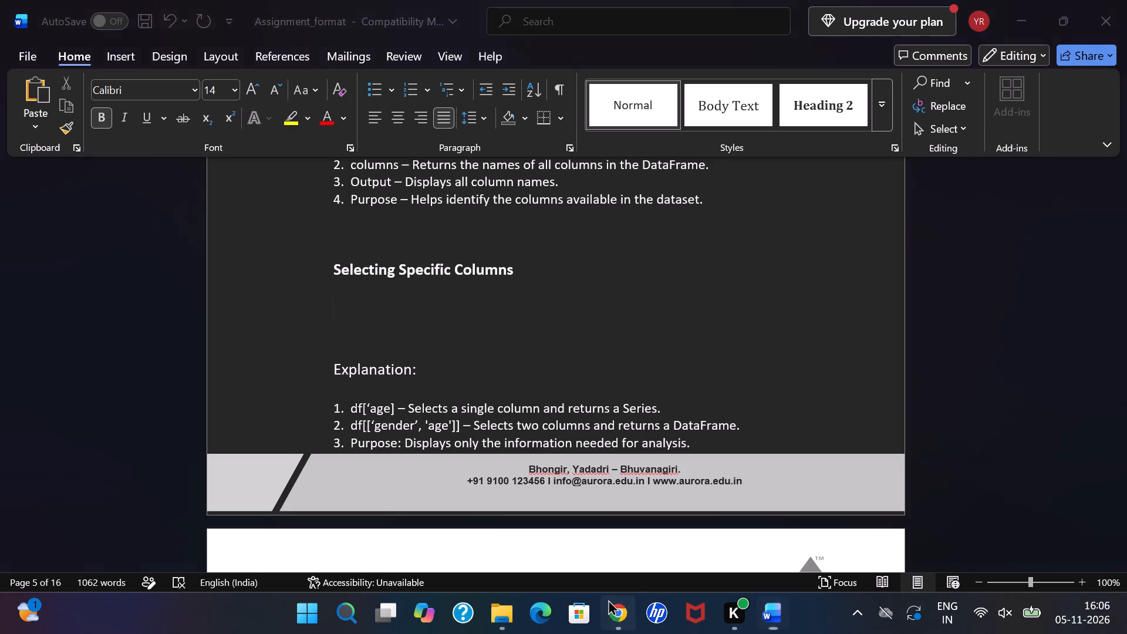
{"action": "scroll", "coordinate": [570, 398], "scroll_direction": "down", "scroll_amount": 7}
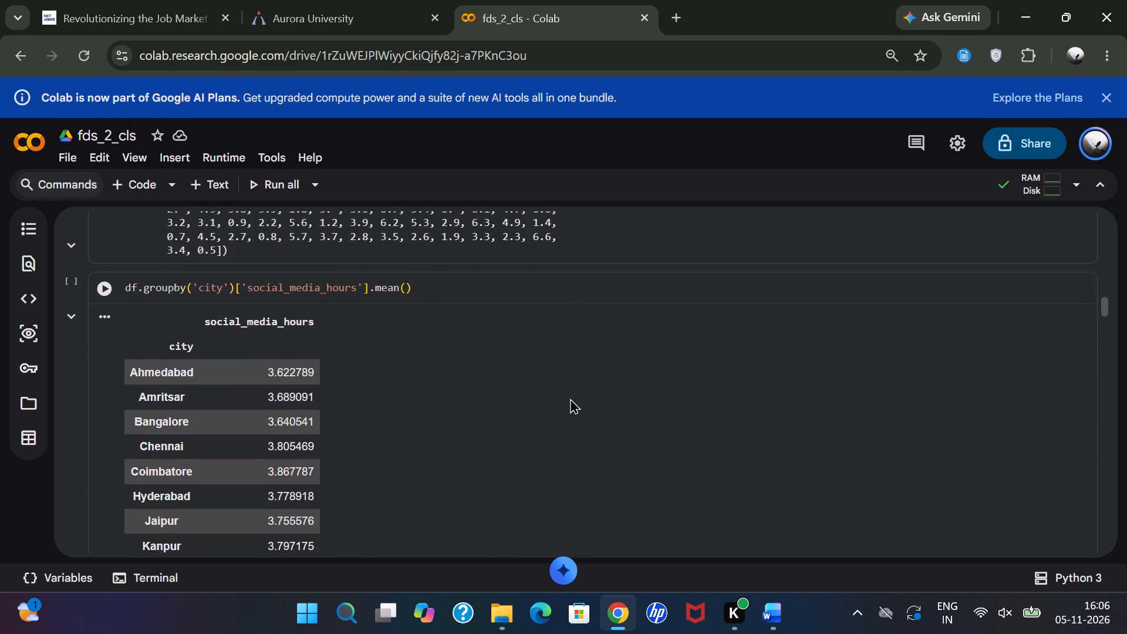
{"action": "scroll", "coordinate": [570, 398], "scroll_direction": "down", "scroll_amount": 6}
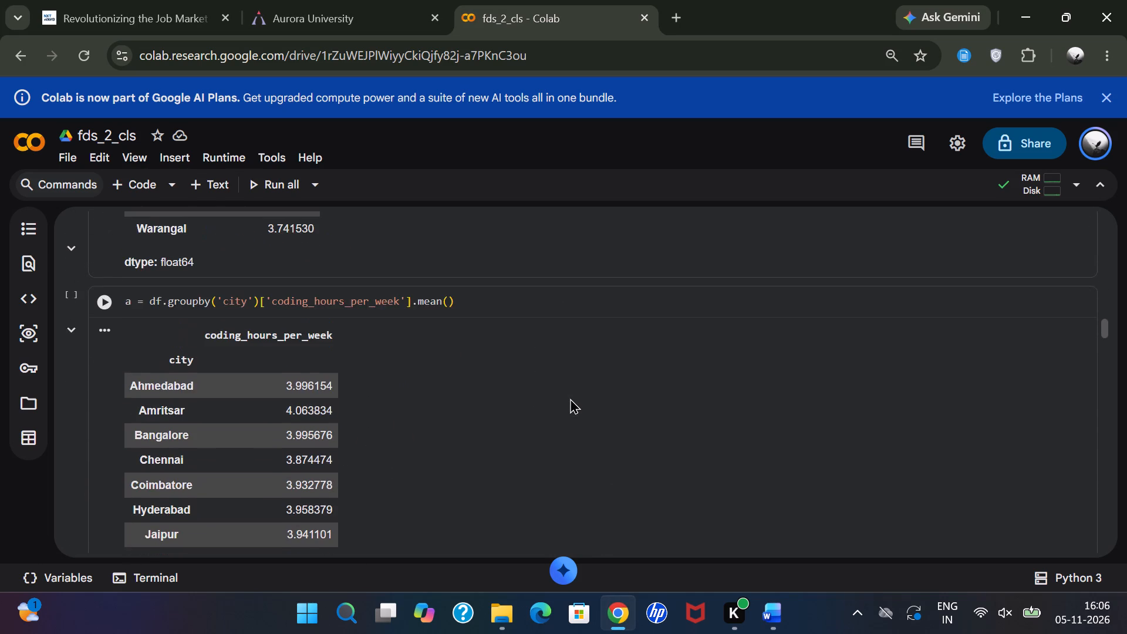
{"action": "scroll", "coordinate": [570, 398], "scroll_direction": "down", "scroll_amount": 6}
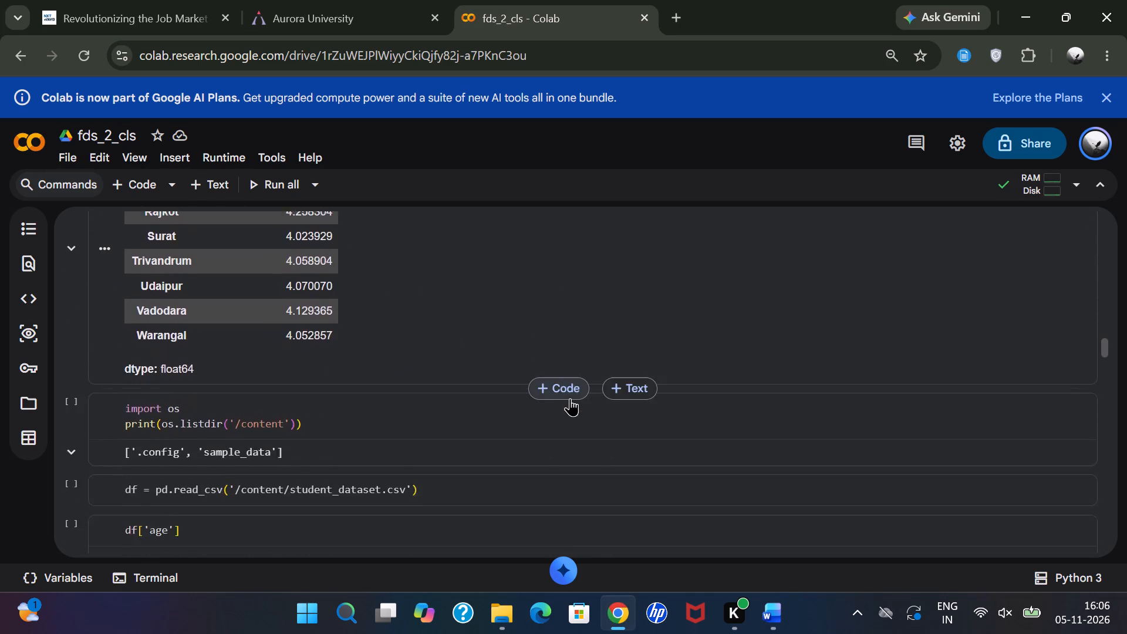
{"action": "scroll", "coordinate": [570, 398], "scroll_direction": "down", "scroll_amount": 8}
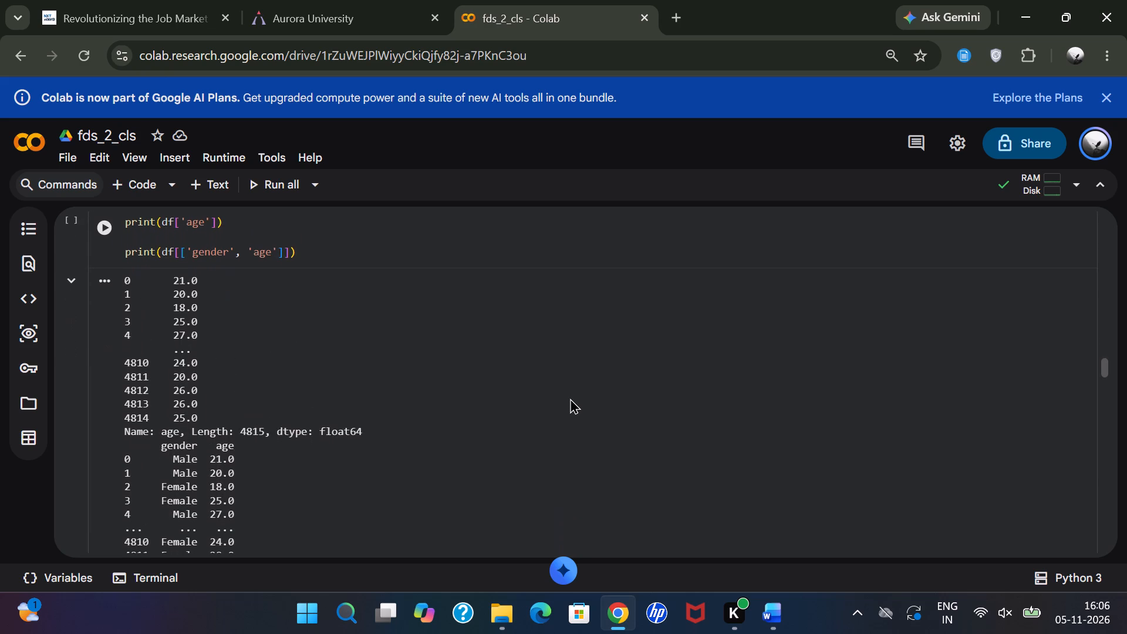
{"action": "key", "text": "Print"}
{"action": "left_click_drag", "start_coordinate": [0, 118], "coordinate": [1126, 531]}
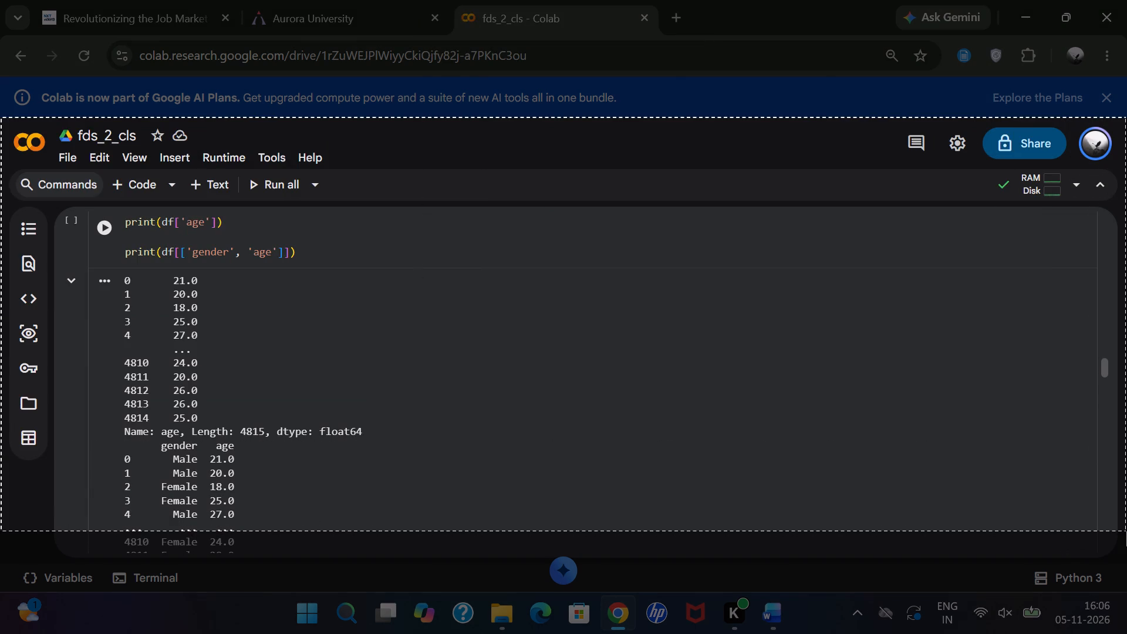
{"action": "left_click_drag", "start_coordinate": [1126, 531], "coordinate": [1126, 556]}
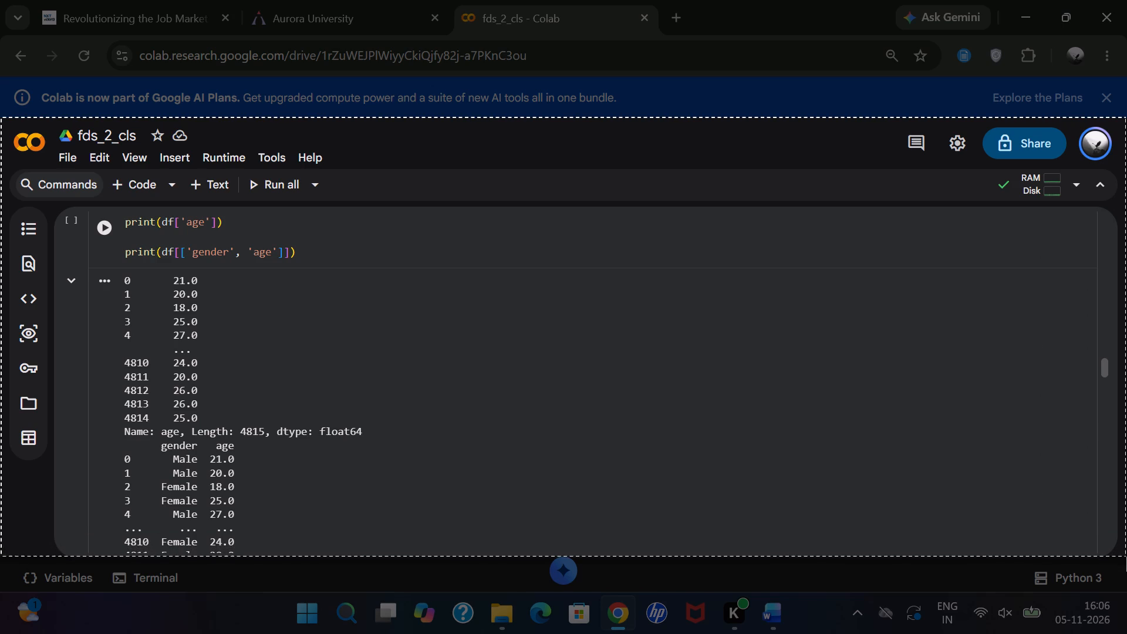
{"action": "left_click_drag", "start_coordinate": [1126, 556], "coordinate": [1126, 552]}
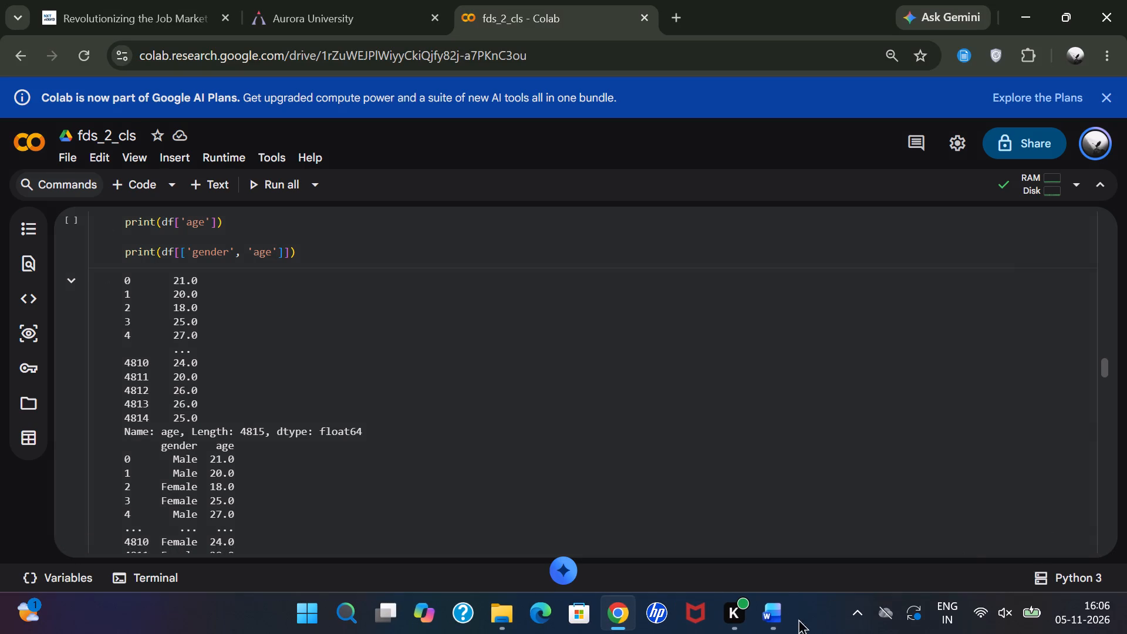
Paste the age and gender column-selection screenshot under Selecting Specific Columns in the Word report.
{"action": "left_click", "coordinate": [792, 622]}
{"action": "key", "text": "ctrl+v"}
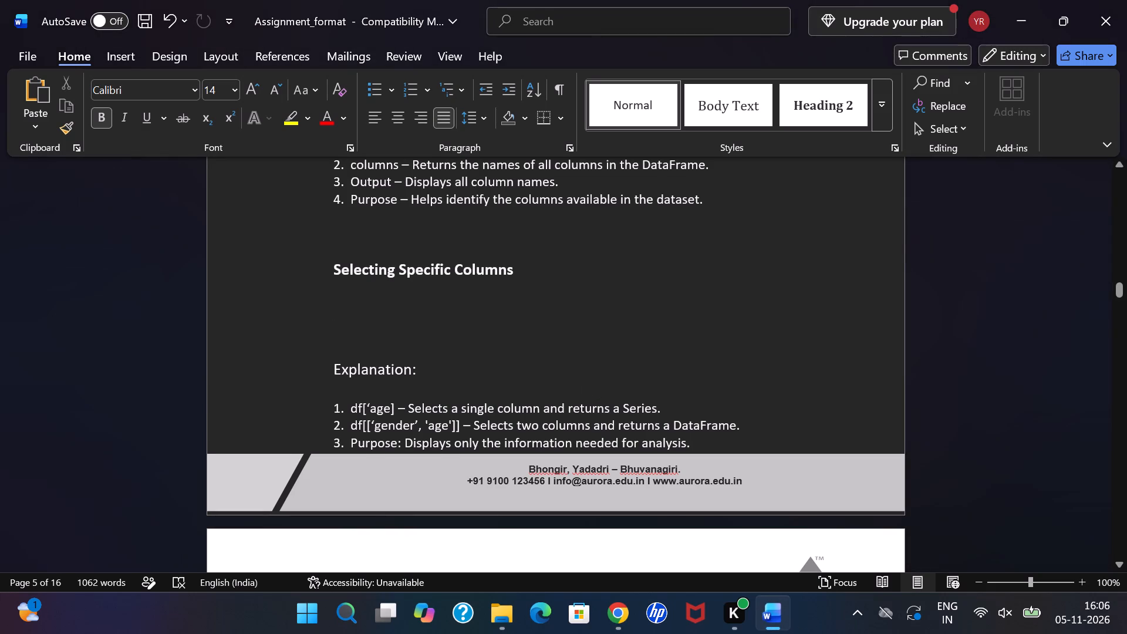
Insert blank lines above the Selecting Specific Columns heading so that it starts on the next page with its screenshot.
{"action": "scroll", "coordinate": [579, 385], "scroll_direction": "down", "scroll_amount": 1}
{"action": "scroll", "coordinate": [579, 385], "scroll_direction": "up", "scroll_amount": 1}
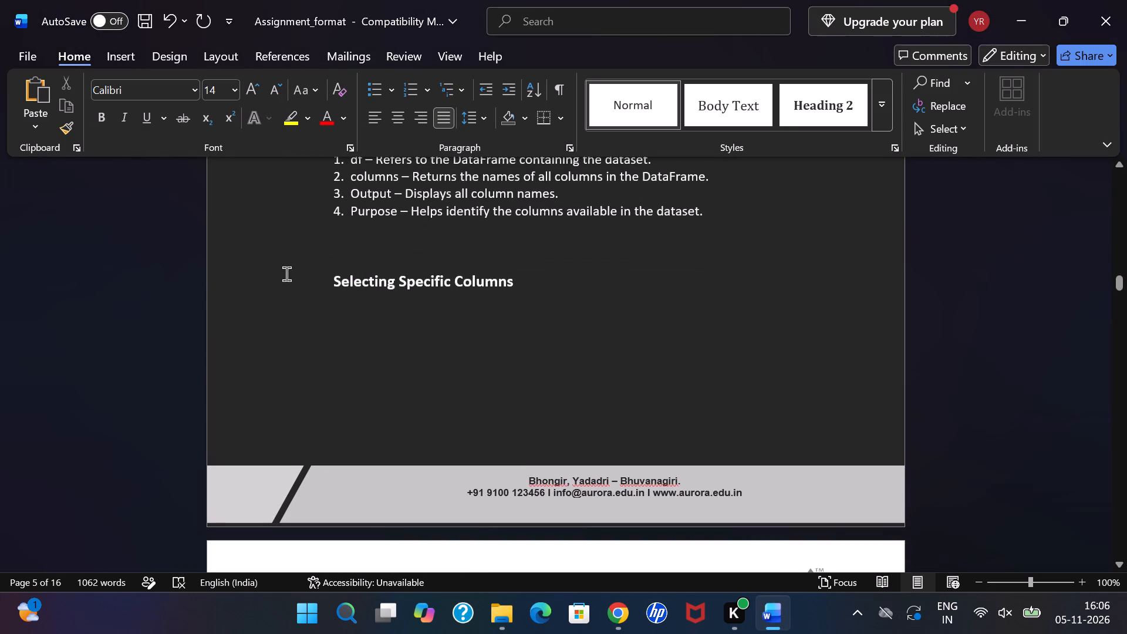
{"action": "left_click", "coordinate": [314, 283]}
{"action": "key", "text": "Return"}
{"action": "key", "text": "Return"}
{"action": "key", "text": "Return"}
{"action": "key", "text": "Return"}
{"action": "key", "text": "Return"}
{"action": "key", "text": "Return"}
{"action": "key", "text": "Return"}
{"action": "key", "text": "Return"}
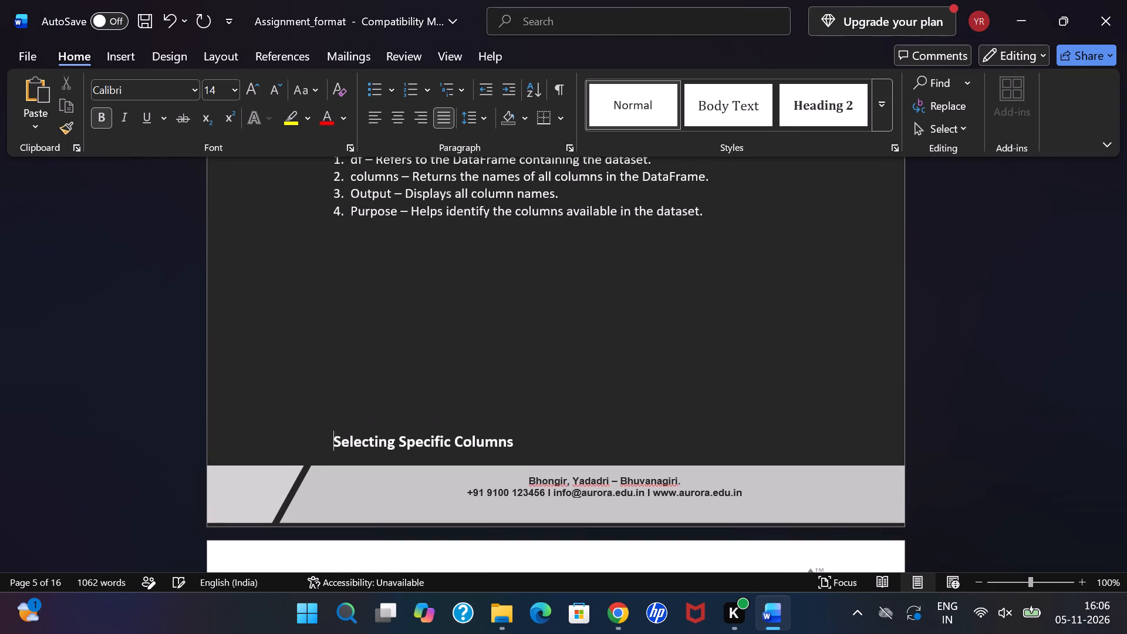
{"action": "key", "text": "Return"}
{"action": "key", "text": "Return"}
{"action": "scroll", "coordinate": [314, 283], "scroll_direction": "down", "scroll_amount": 2}
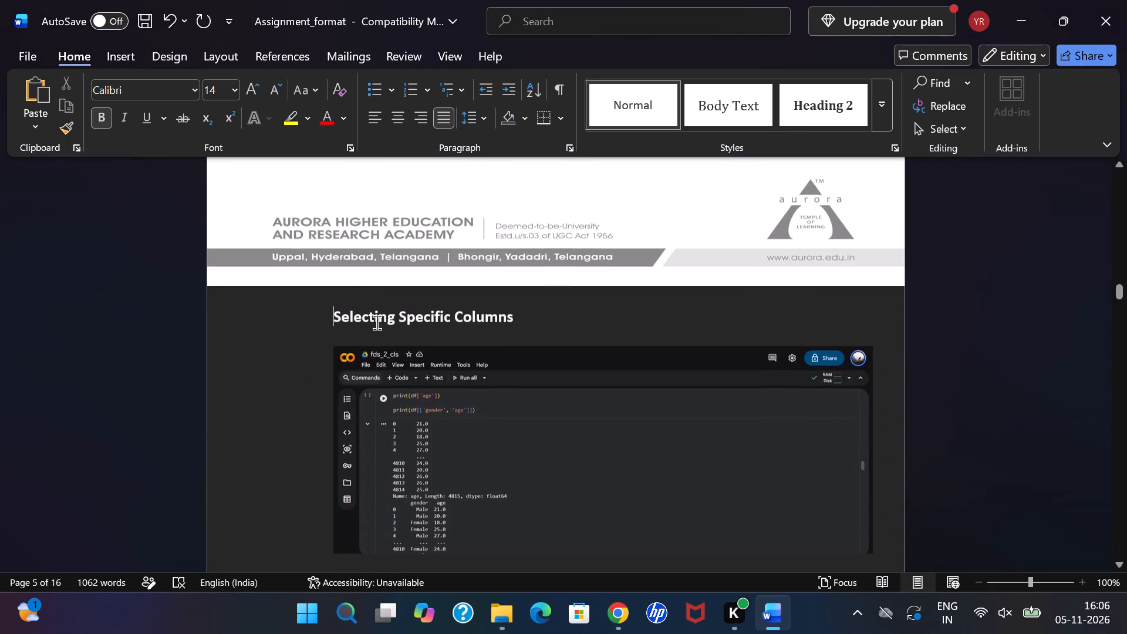
Locate the df[df['aptitude_score'] > 80] cell in Colab, and delete the output picture, Output label and code picture under Filtering in Word.
{"action": "scroll", "coordinate": [377, 322], "scroll_direction": "down", "scroll_amount": 1}
{"action": "scroll", "coordinate": [481, 392], "scroll_direction": "down", "scroll_amount": 2}
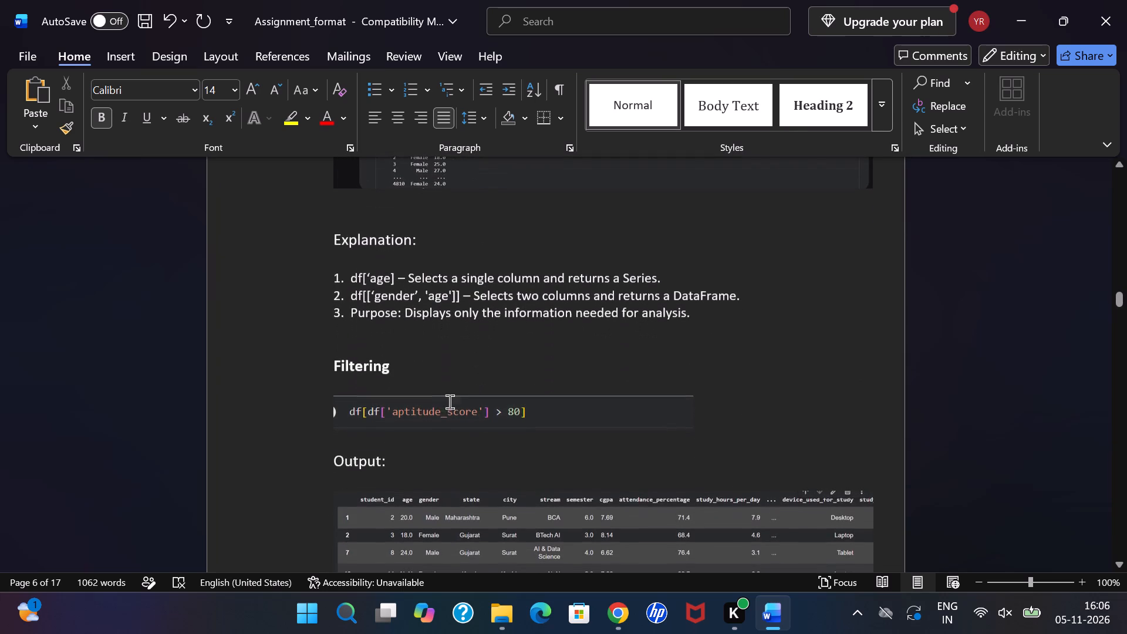
{"action": "scroll", "coordinate": [463, 443], "scroll_direction": "down", "scroll_amount": 2}
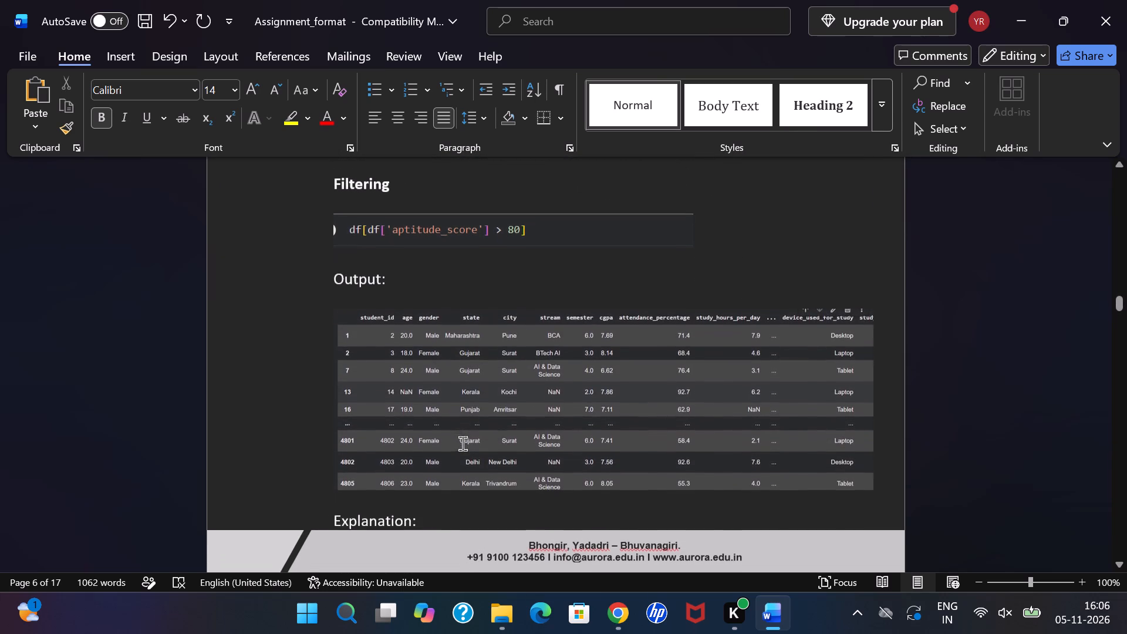
{"action": "left_click", "coordinate": [610, 609]}
{"action": "scroll", "coordinate": [564, 371], "scroll_direction": "down", "scroll_amount": 1}
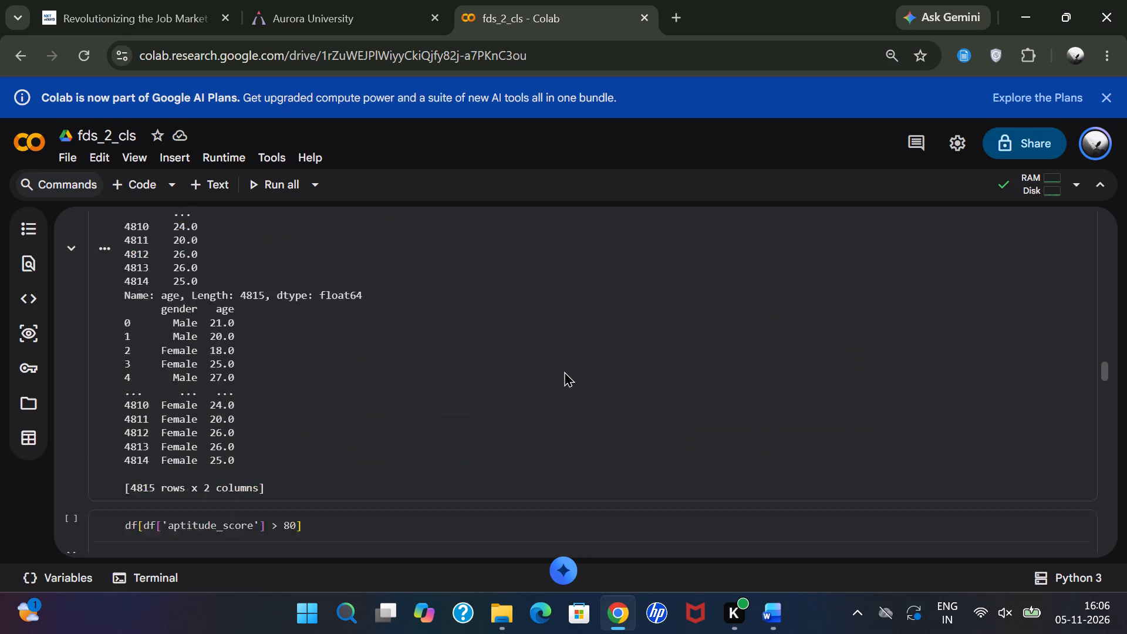
{"action": "scroll", "coordinate": [564, 371], "scroll_direction": "down", "scroll_amount": 5}
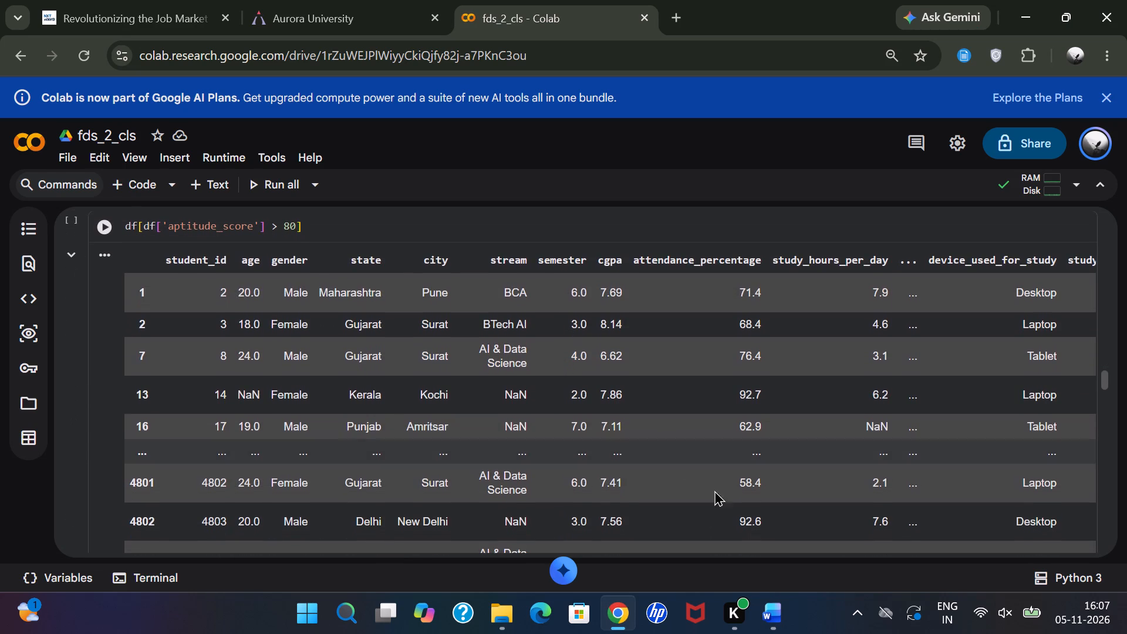
{"action": "left_click", "coordinate": [774, 616]}
{"action": "left_click", "coordinate": [721, 434]}
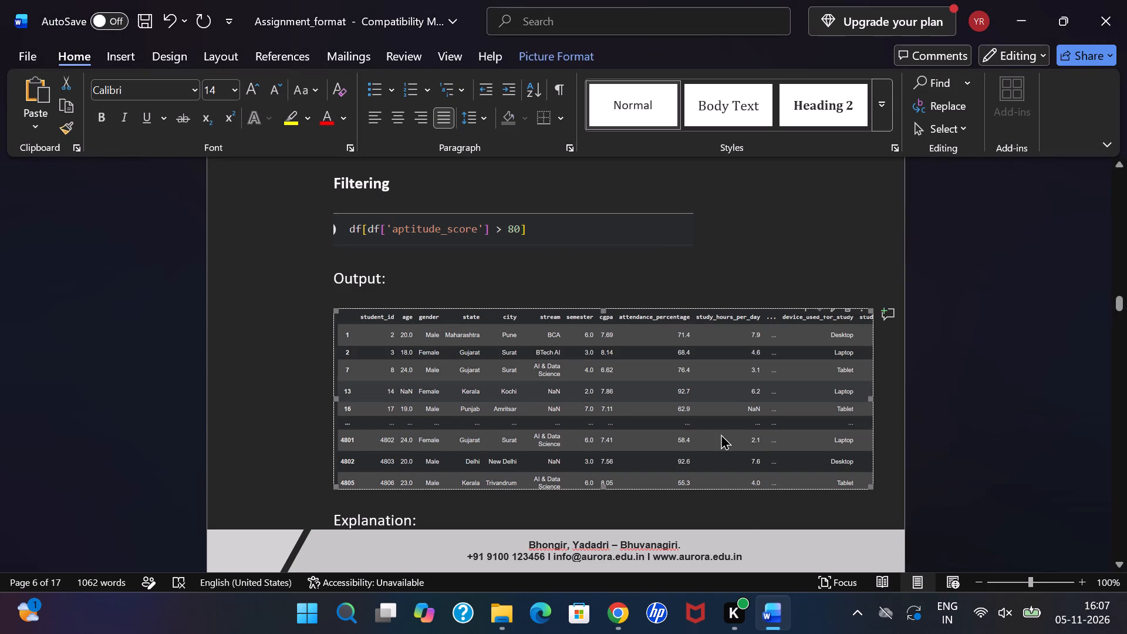
{"action": "key", "text": "BackSpace"}
{"action": "left_click_drag", "start_coordinate": [470, 289], "coordinate": [335, 232]}
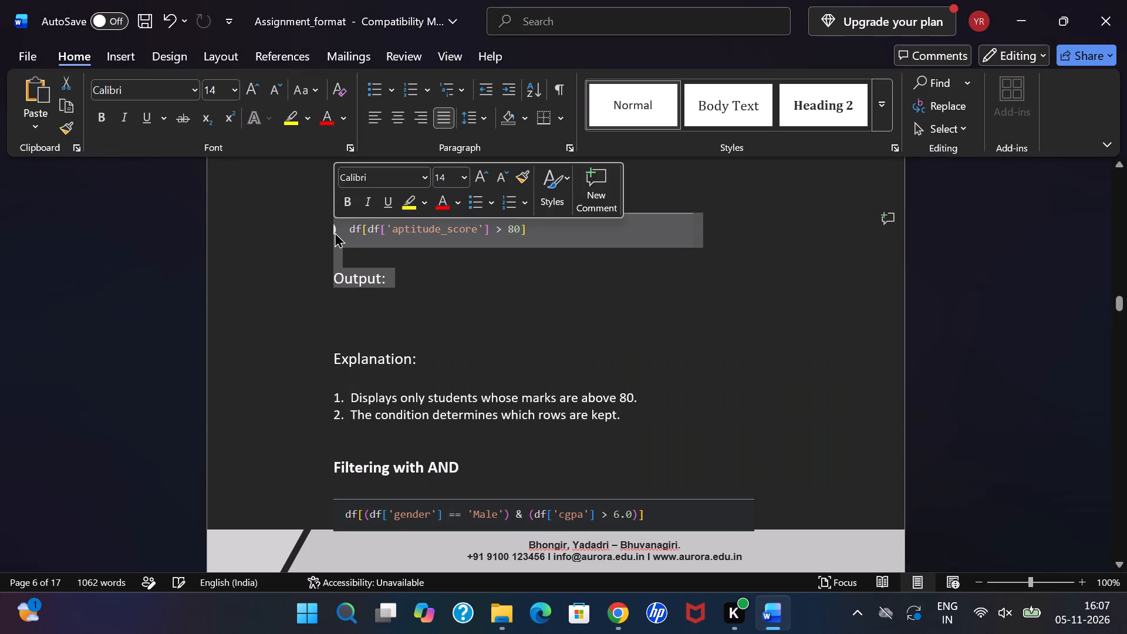
{"action": "key", "text": "BackSpace"}
In Chrome, capture a full-width screenshot of the notebook header with the df[df['aptitude_score'] > 80] cell and its output down to row 4802.
{"action": "left_click", "coordinate": [617, 633]}
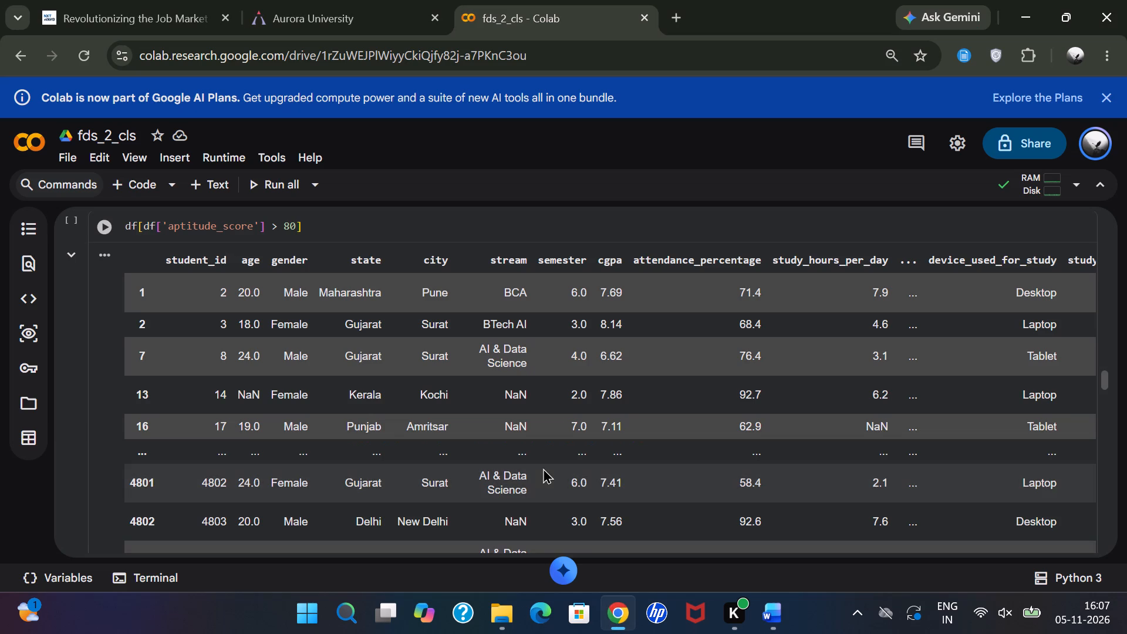
{"action": "key", "text": "Print"}
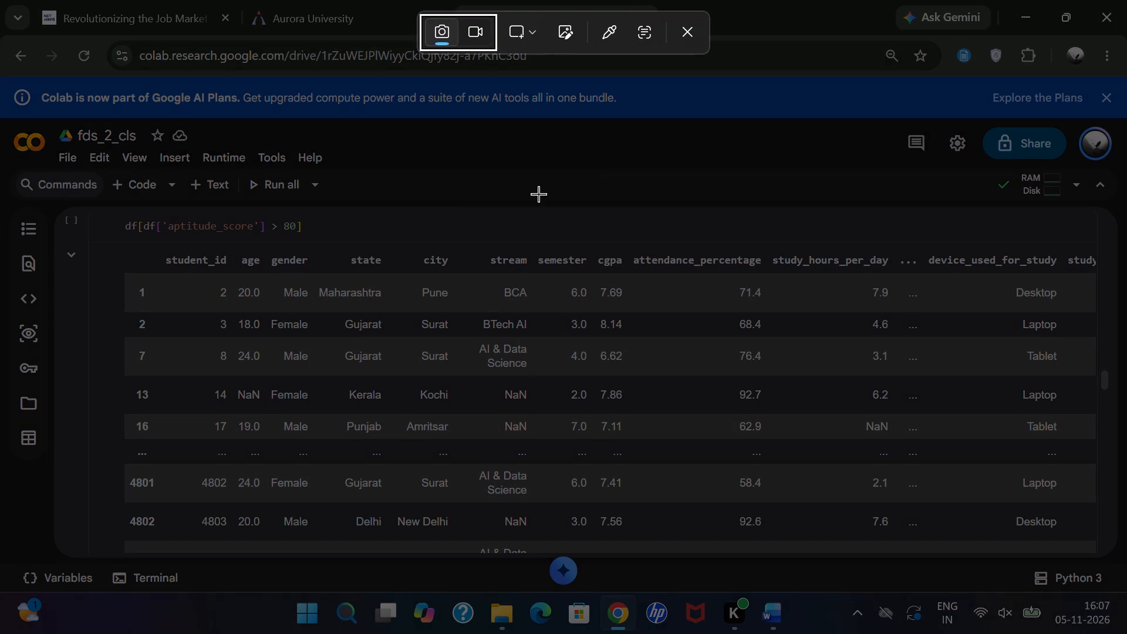
{"action": "left_click_drag", "start_coordinate": [0, 117], "coordinate": [175, 227]}
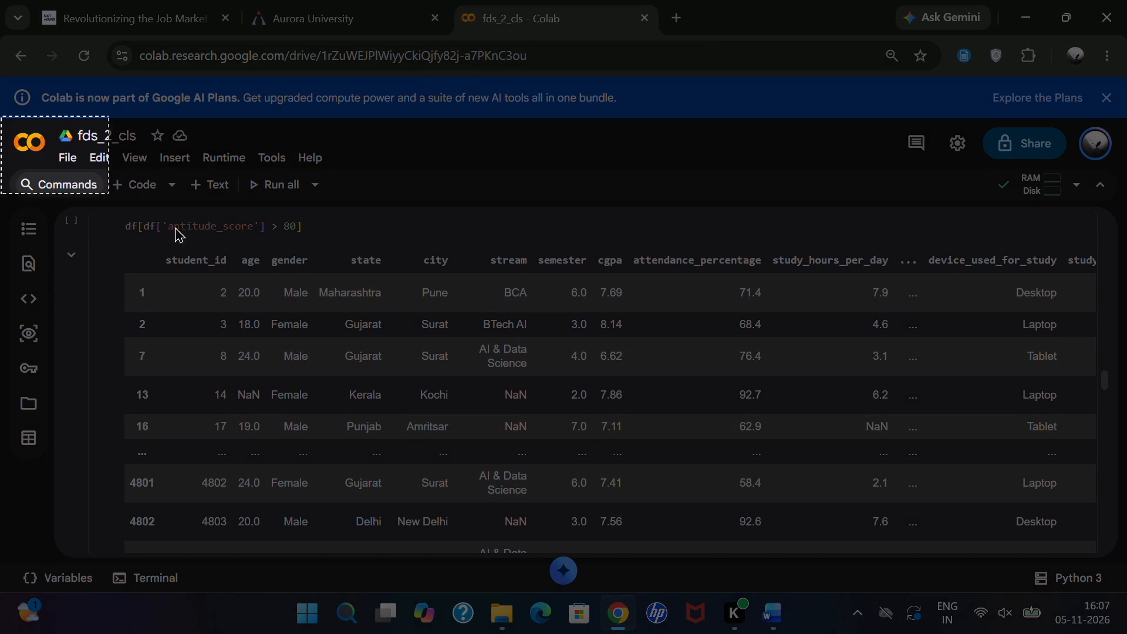
{"action": "left_click_drag", "start_coordinate": [175, 227], "coordinate": [1126, 566]}
Paste the aptitude_score filter screenshot under Filtering in the Word report.
{"action": "left_click", "coordinate": [789, 609]}
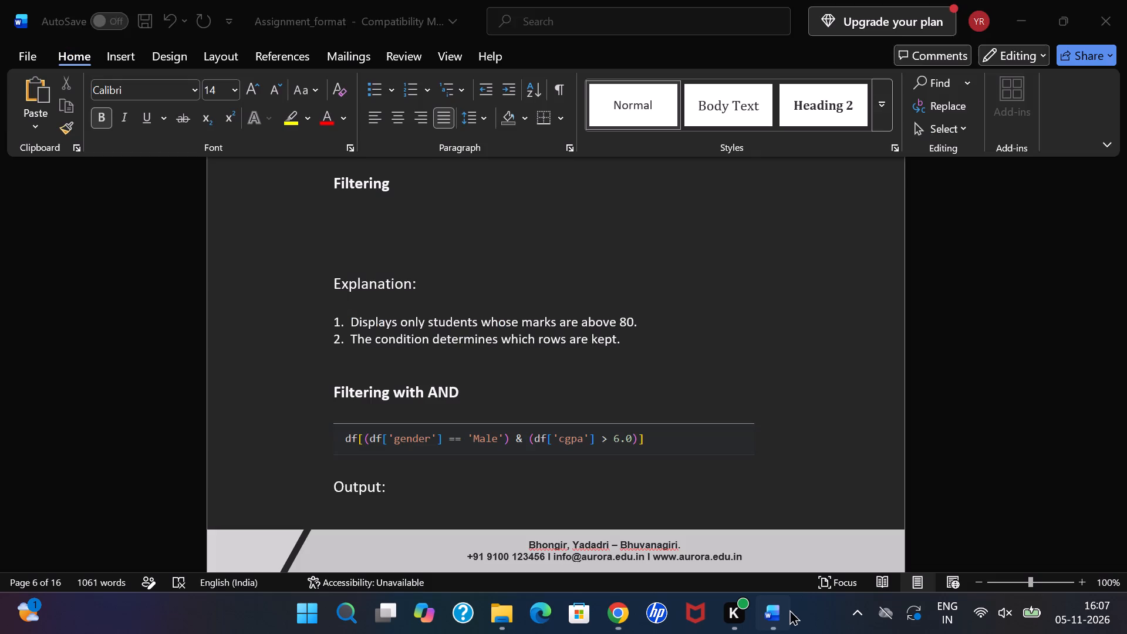
{"action": "key", "text": "ctrl+v"}
Delete the output picture, Output label and gender and cgpa filter code picture under Filtering with AND.
{"action": "scroll", "coordinate": [595, 343], "scroll_direction": "down", "scroll_amount": 1}
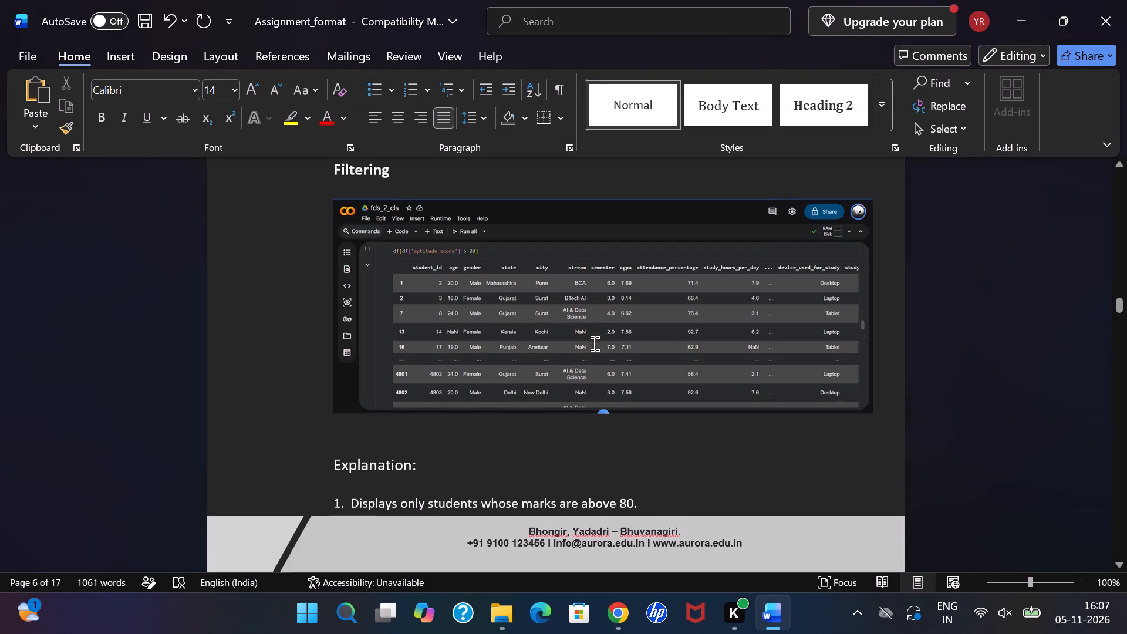
{"action": "scroll", "coordinate": [595, 343], "scroll_direction": "down", "scroll_amount": 4}
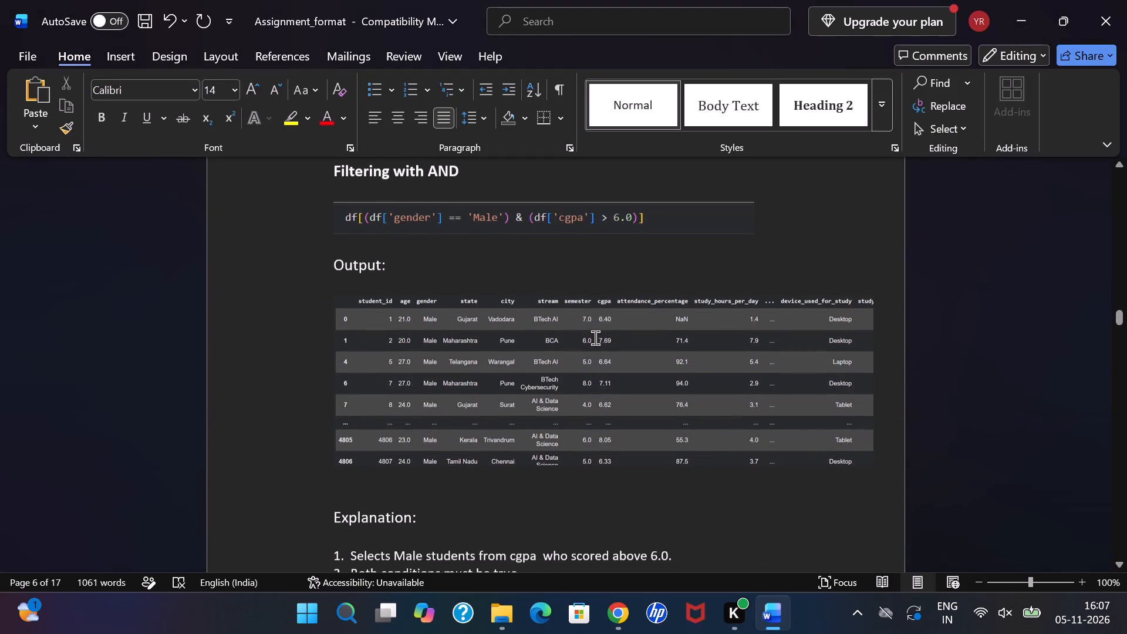
{"action": "left_click", "coordinate": [761, 404]}
{"action": "key", "text": "BackSpace"}
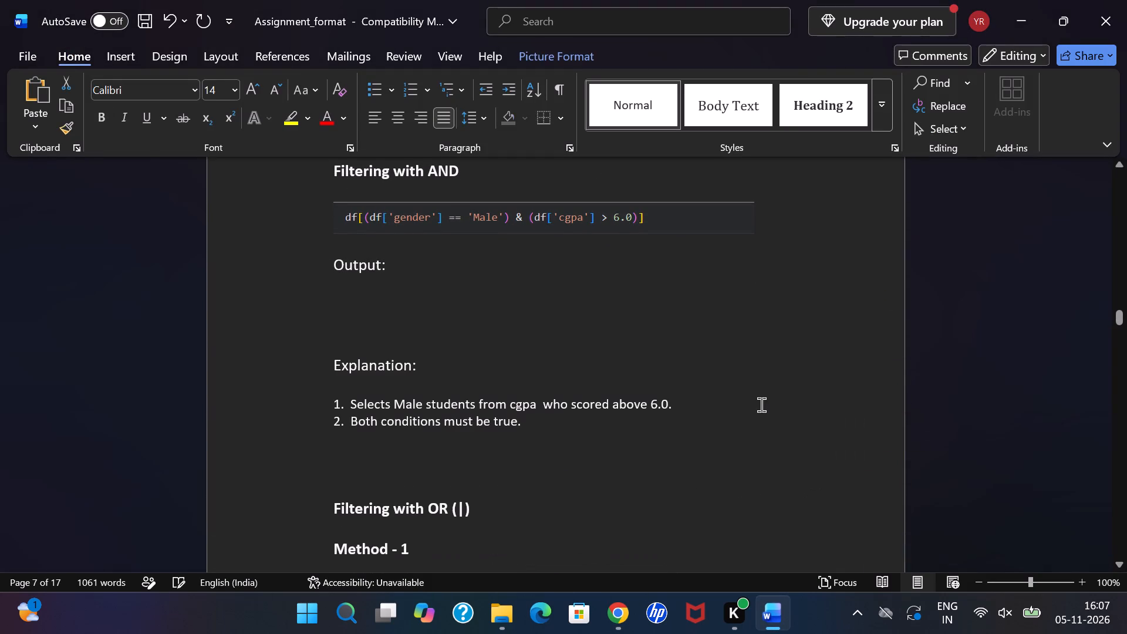
{"action": "left_click_drag", "start_coordinate": [420, 292], "coordinate": [330, 220]}
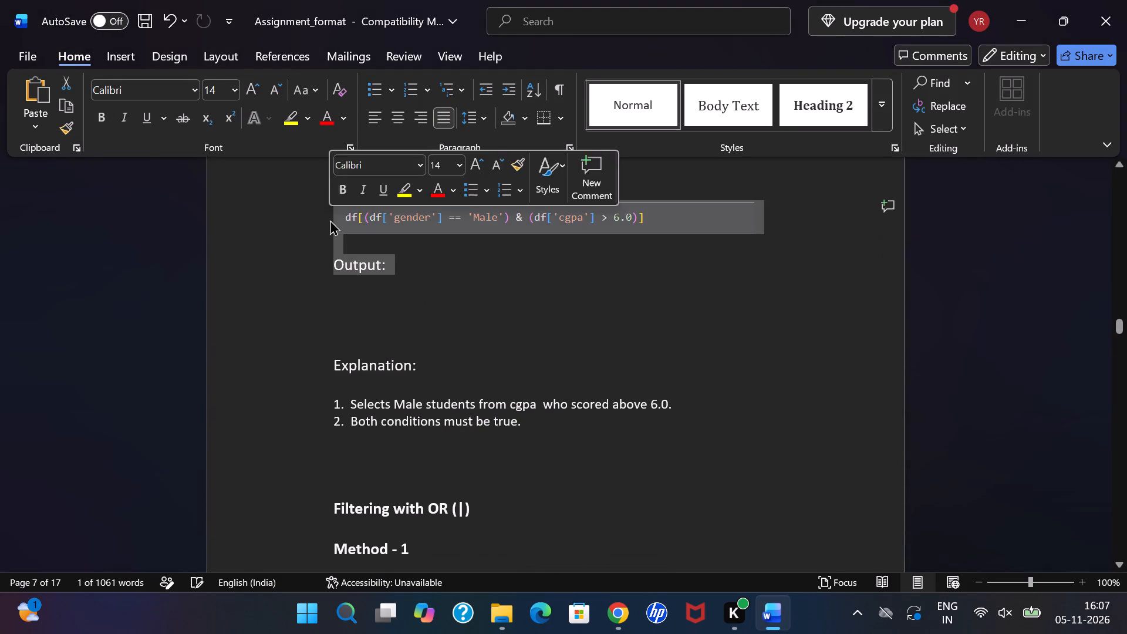
{"action": "key", "text": "BackSpace"}
In Chrome, capture a full-width screenshot of the notebook header with the df[(df['gender'] == 'Male') & (df['cgpa'] > 6.0)] cell and its output table.
{"action": "left_click", "coordinate": [615, 610]}
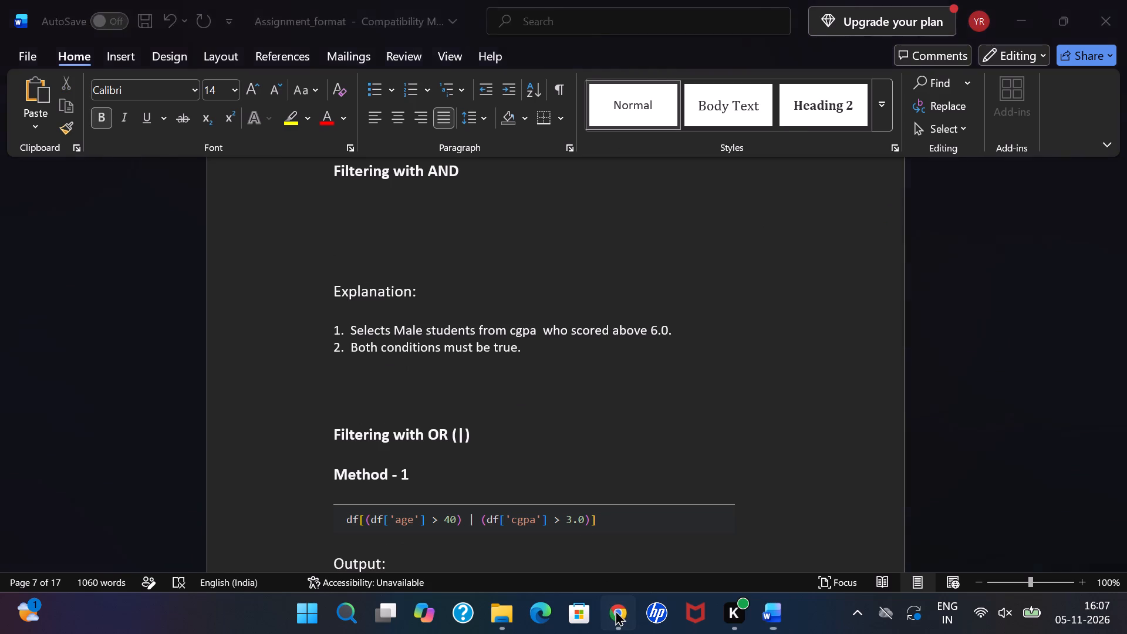
{"action": "scroll", "coordinate": [558, 424], "scroll_direction": "down", "scroll_amount": 5}
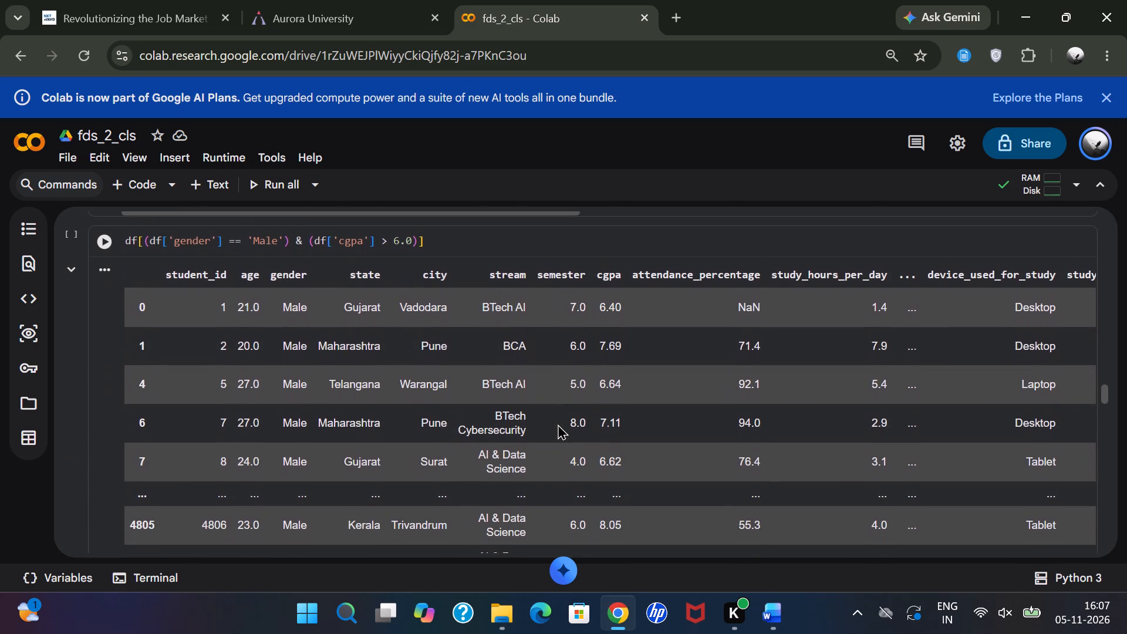
{"action": "scroll", "coordinate": [558, 424], "scroll_direction": "down", "scroll_amount": 3}
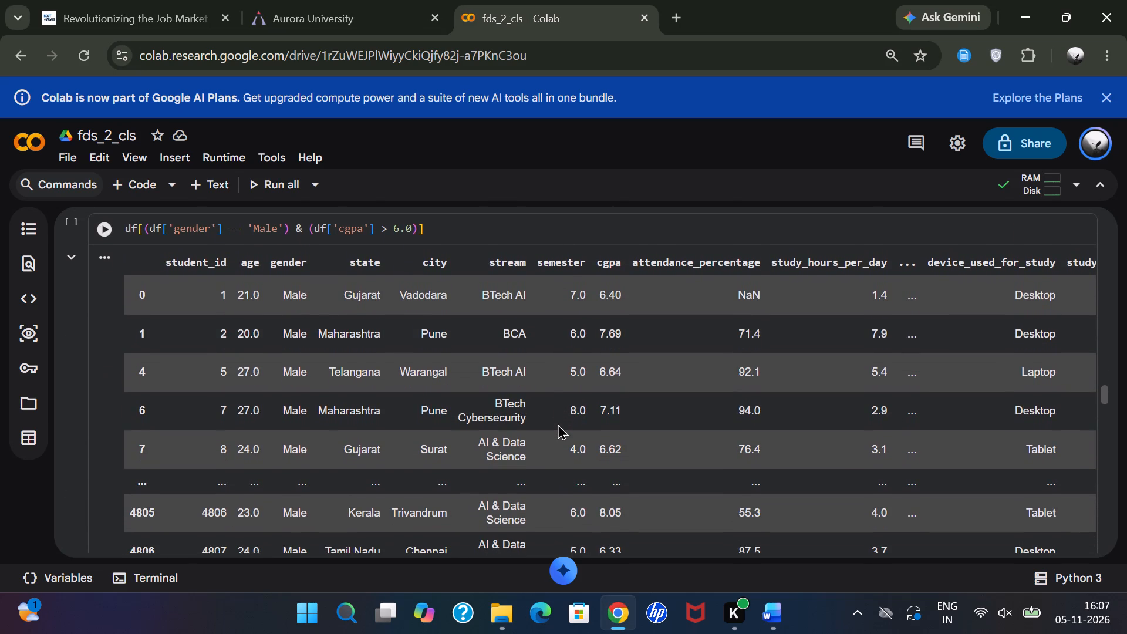
{"action": "key", "text": "Print"}
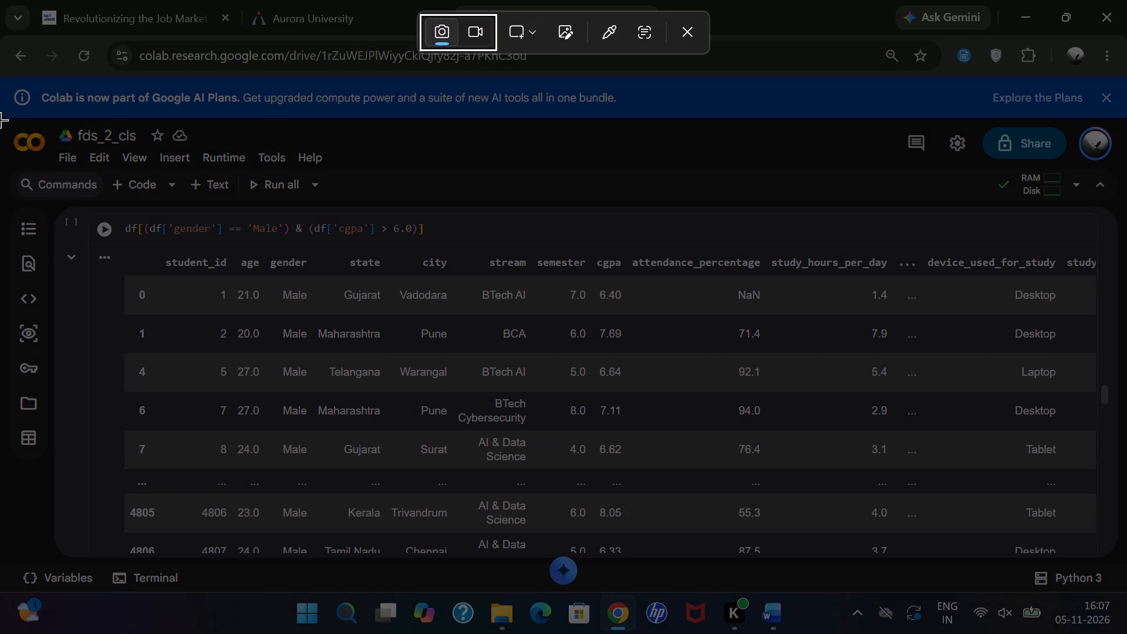
{"action": "left_click_drag", "start_coordinate": [0, 117], "coordinate": [1114, 549]}
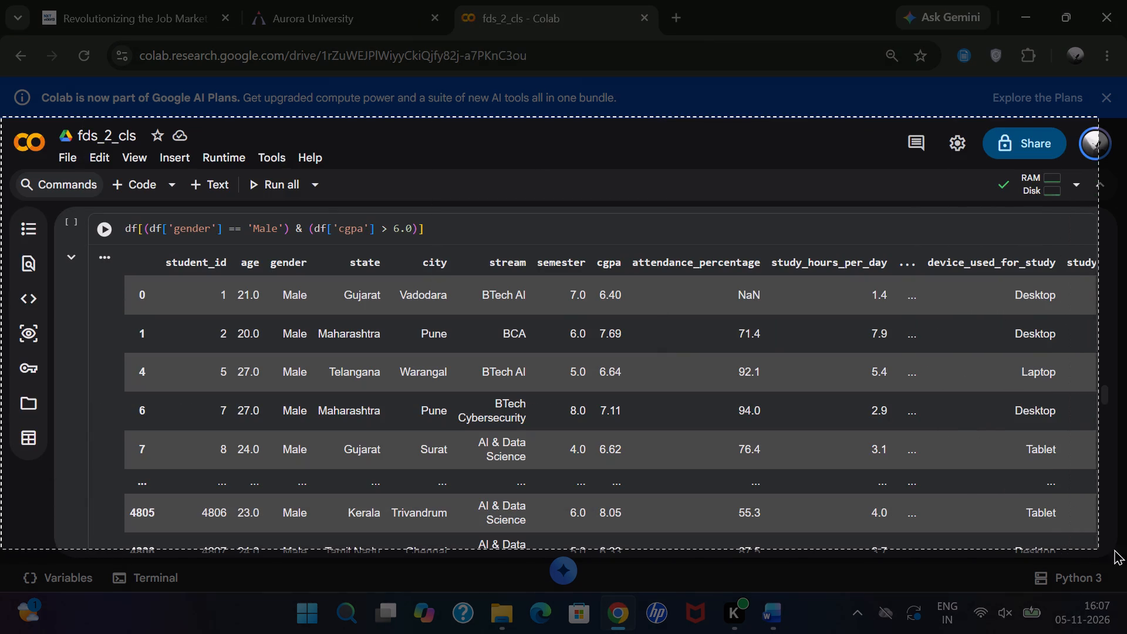
{"action": "left_click_drag", "start_coordinate": [1114, 549], "coordinate": [1126, 568]}
Paste the gender and cgpa filter screenshot under Filtering with AND in Word, and remove the surplus blank lines before Explanation.
{"action": "left_click", "coordinate": [770, 625]}
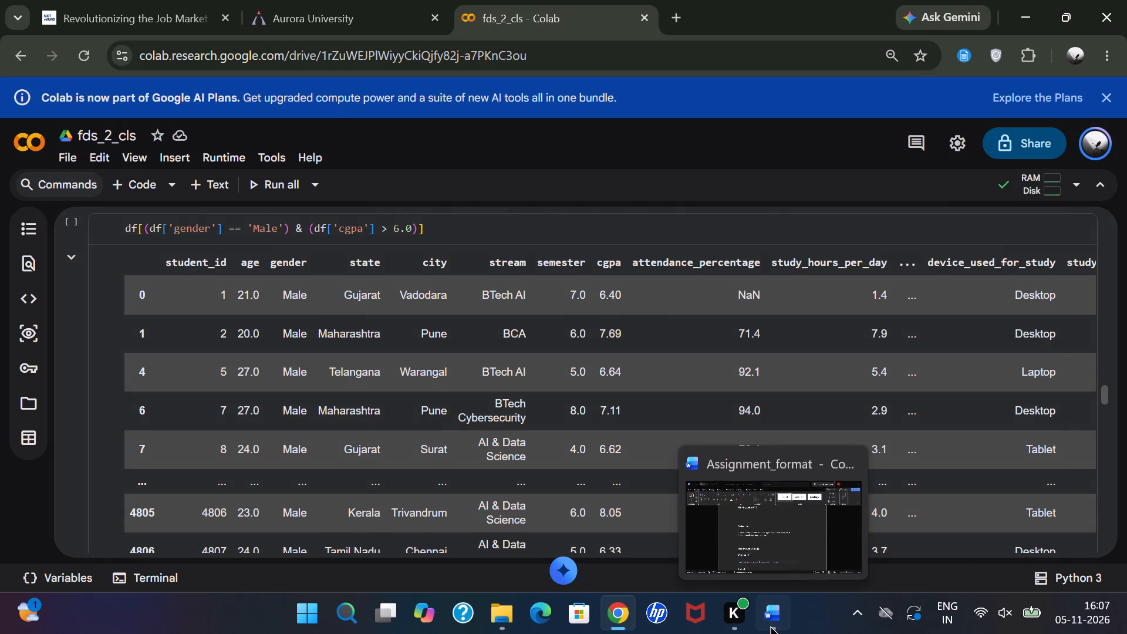
{"action": "key", "text": "ctrl+v"}
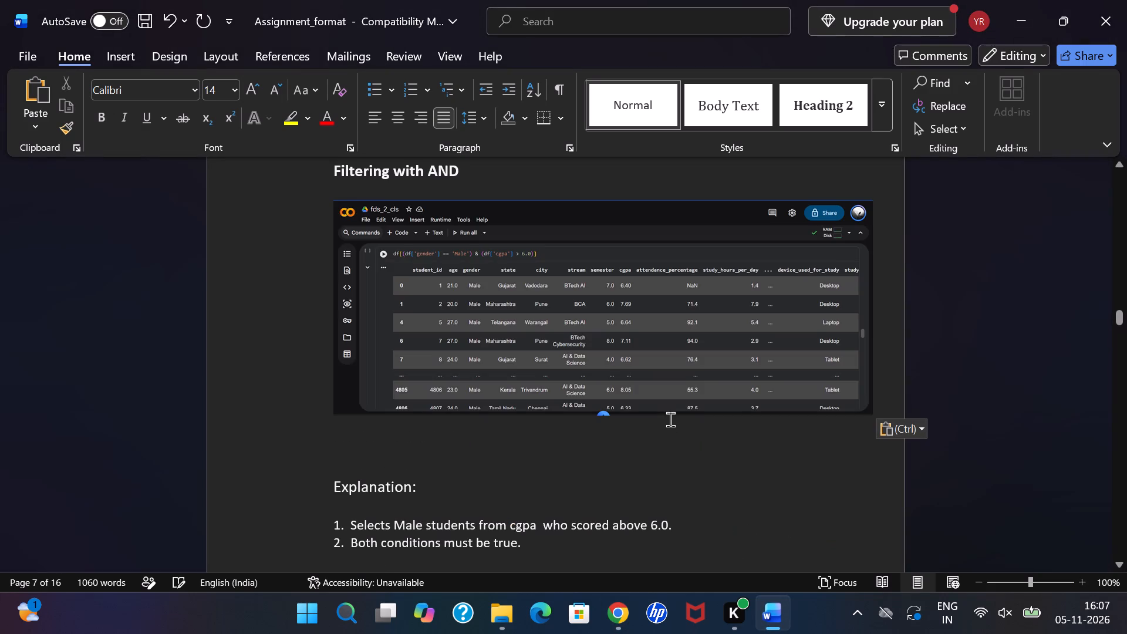
{"action": "left_click", "coordinate": [494, 444]}
{"action": "key", "text": "BackSpace"}
{"action": "key", "text": "BackSpace"}
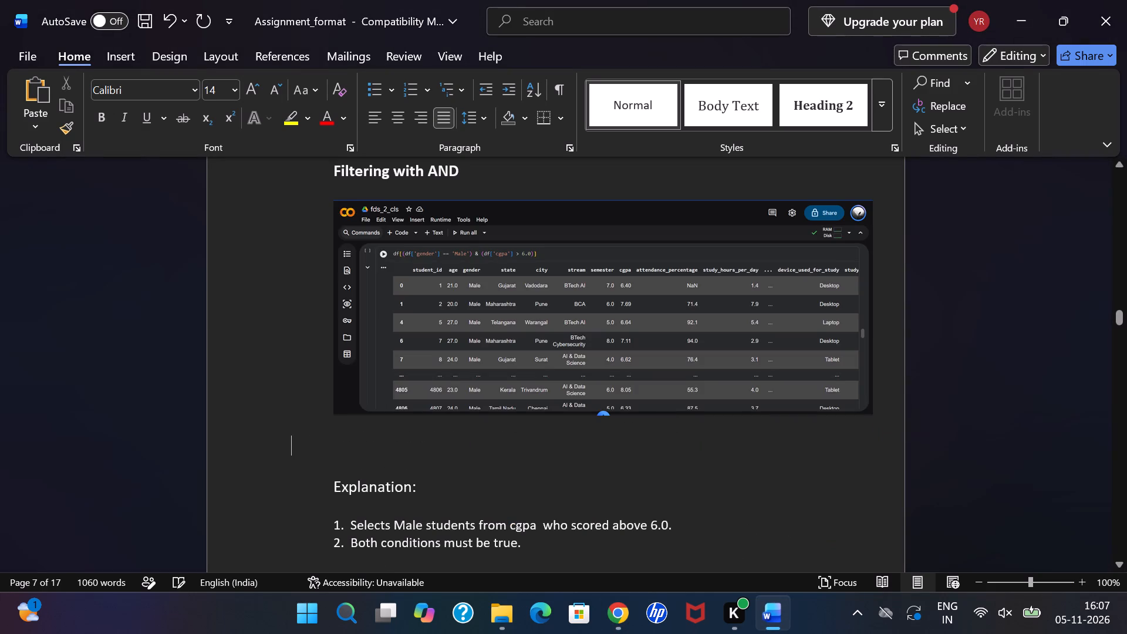
{"action": "key", "text": "BackSpace"}
{"action": "key", "text": "BackSpace"}
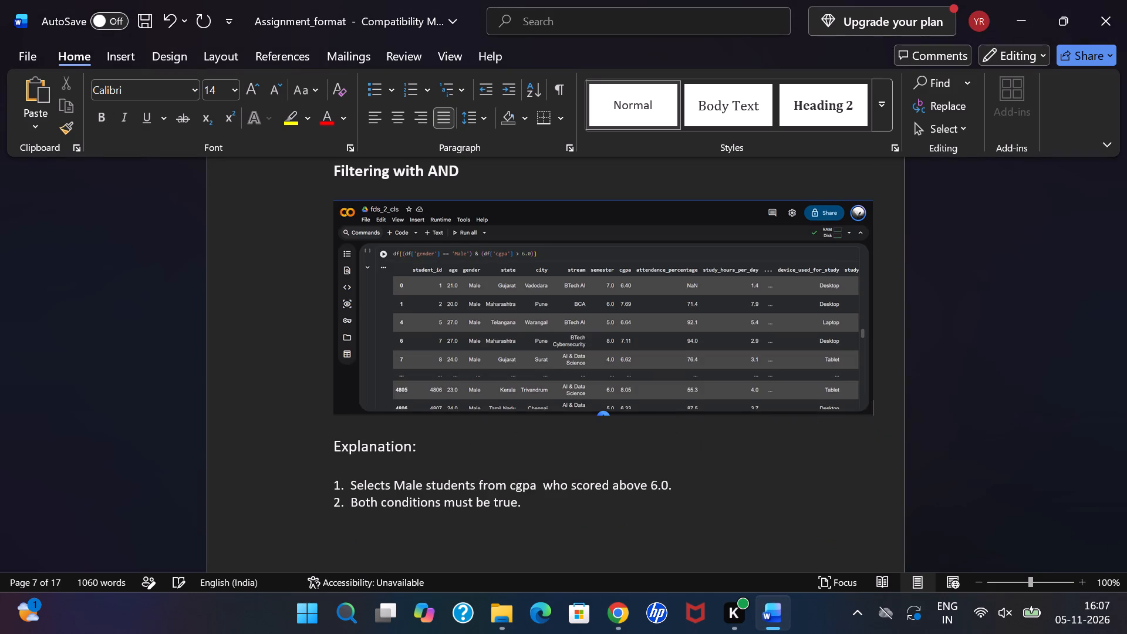
For Filtering with OR Method - 1, capture a full-width Colab screenshot of the header and df[(df['age'] > 40) | (df['cgpa'] > 3.0)] cell with output to row 4811.
{"action": "scroll", "coordinate": [494, 444], "scroll_direction": "down", "scroll_amount": 3}
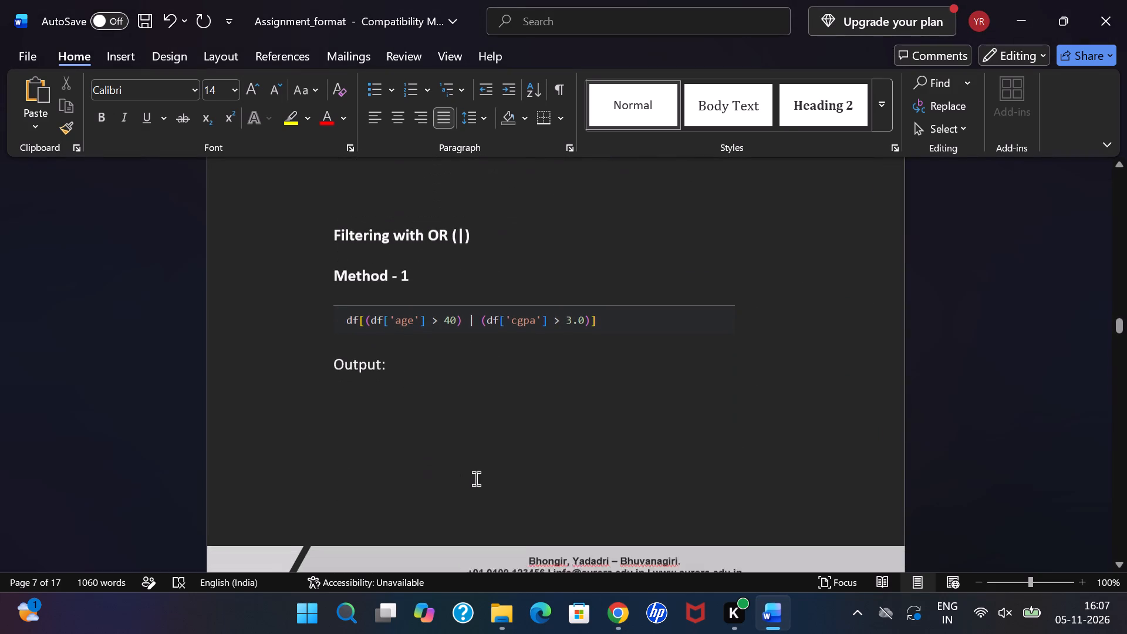
{"action": "left_click", "coordinate": [629, 613]}
{"action": "scroll", "coordinate": [622, 356], "scroll_direction": "down", "scroll_amount": 4}
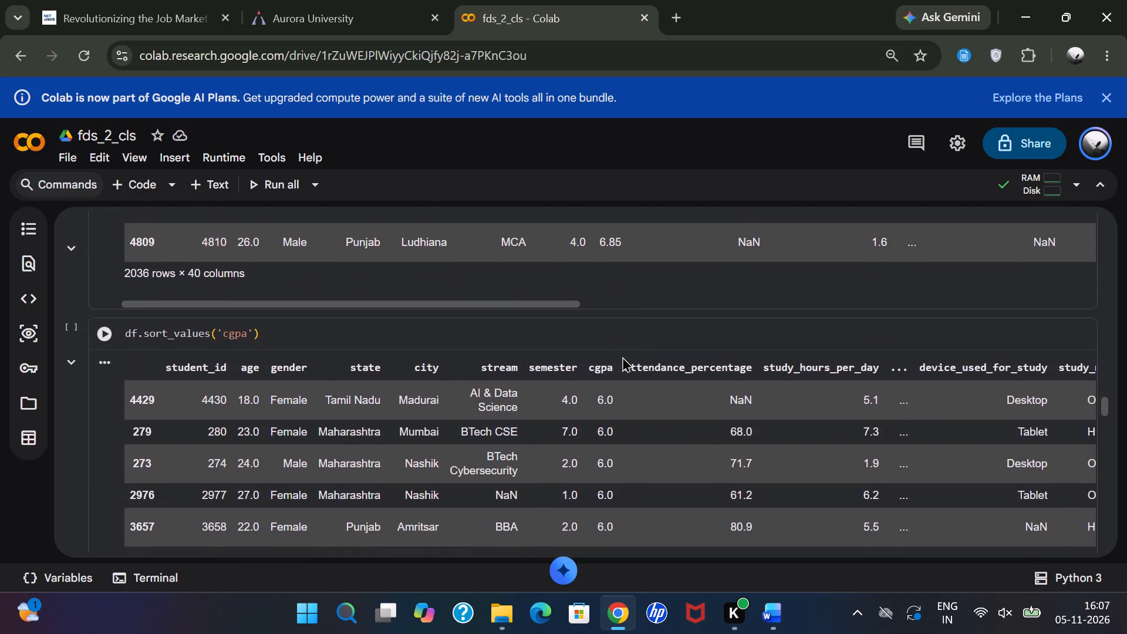
{"action": "scroll", "coordinate": [622, 356], "scroll_direction": "down", "scroll_amount": 7}
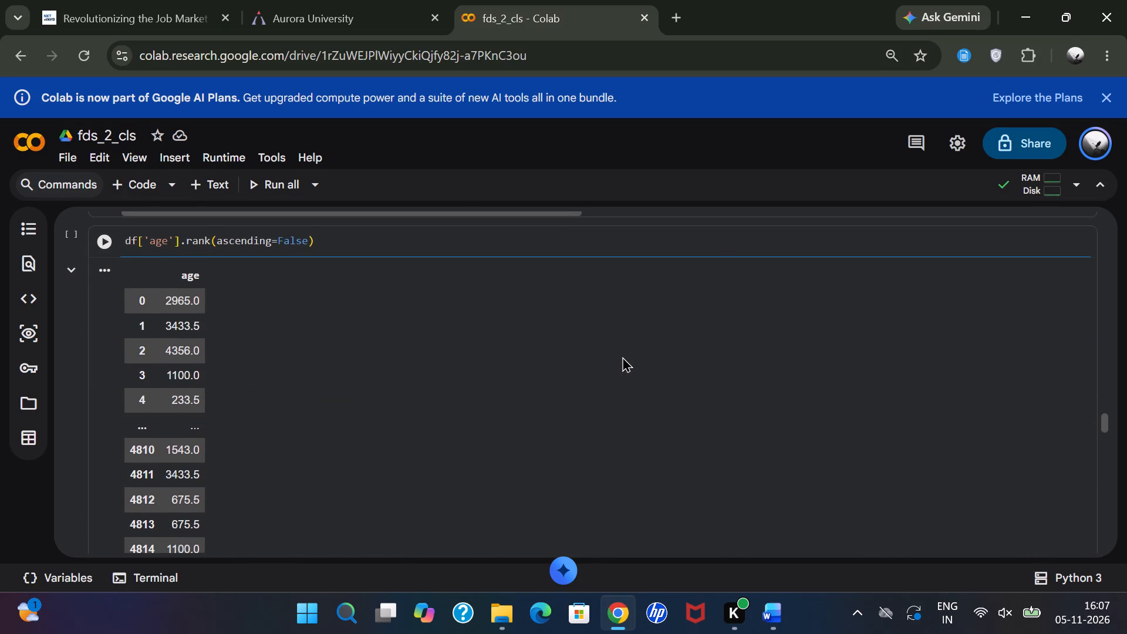
{"action": "scroll", "coordinate": [622, 356], "scroll_direction": "down", "scroll_amount": 4}
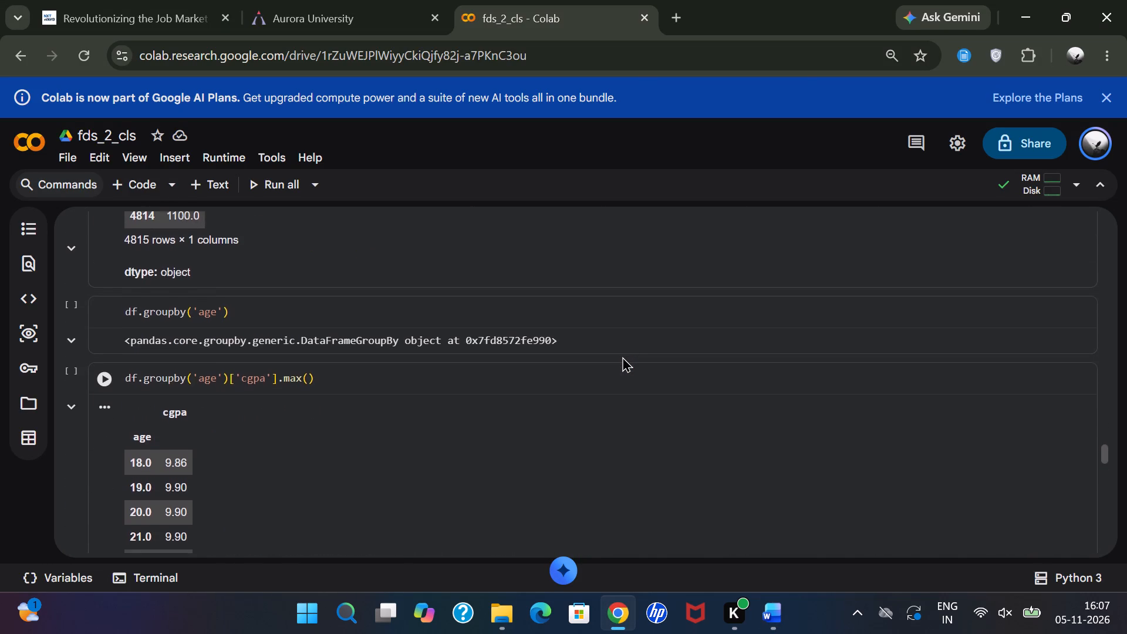
{"action": "scroll", "coordinate": [622, 356], "scroll_direction": "down", "scroll_amount": 2}
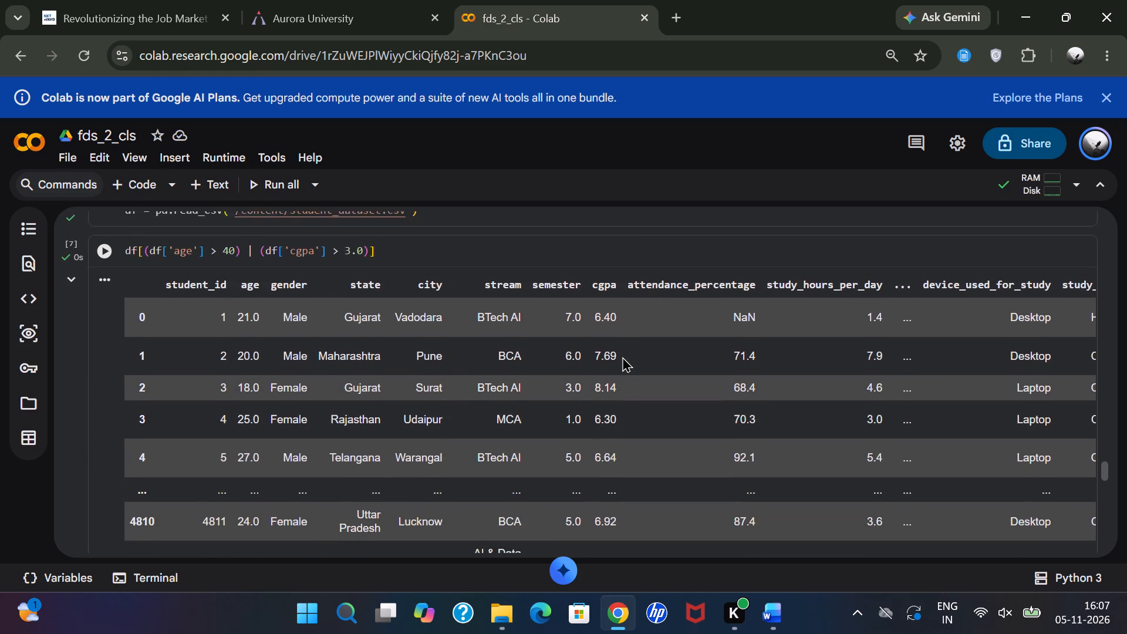
{"action": "scroll", "coordinate": [622, 356], "scroll_direction": "down", "scroll_amount": 2}
{"action": "scroll", "coordinate": [622, 356], "scroll_direction": "up", "scroll_amount": 1}
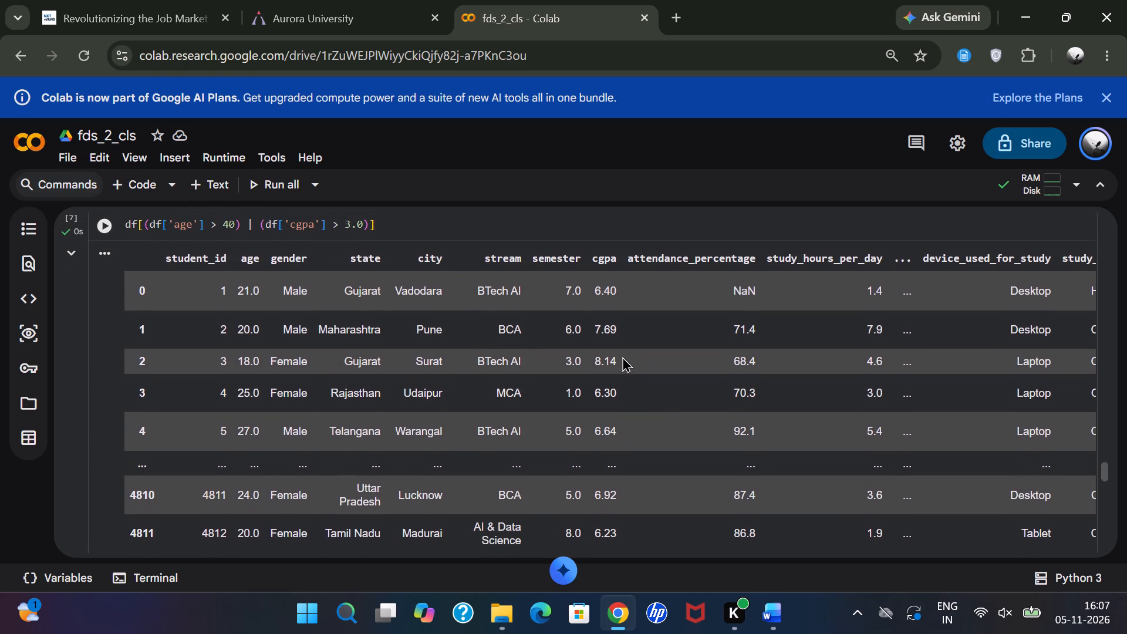
{"action": "scroll", "coordinate": [622, 356], "scroll_direction": "up", "scroll_amount": 1}
{"action": "key", "text": "Print"}
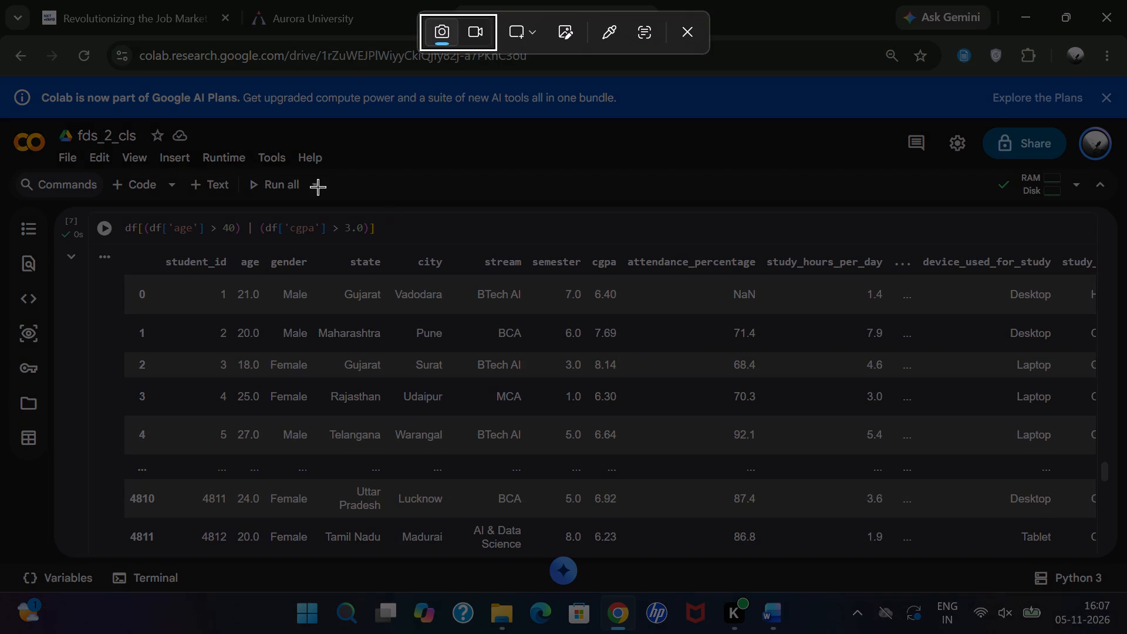
{"action": "left_click_drag", "start_coordinate": [0, 120], "coordinate": [206, 214]}
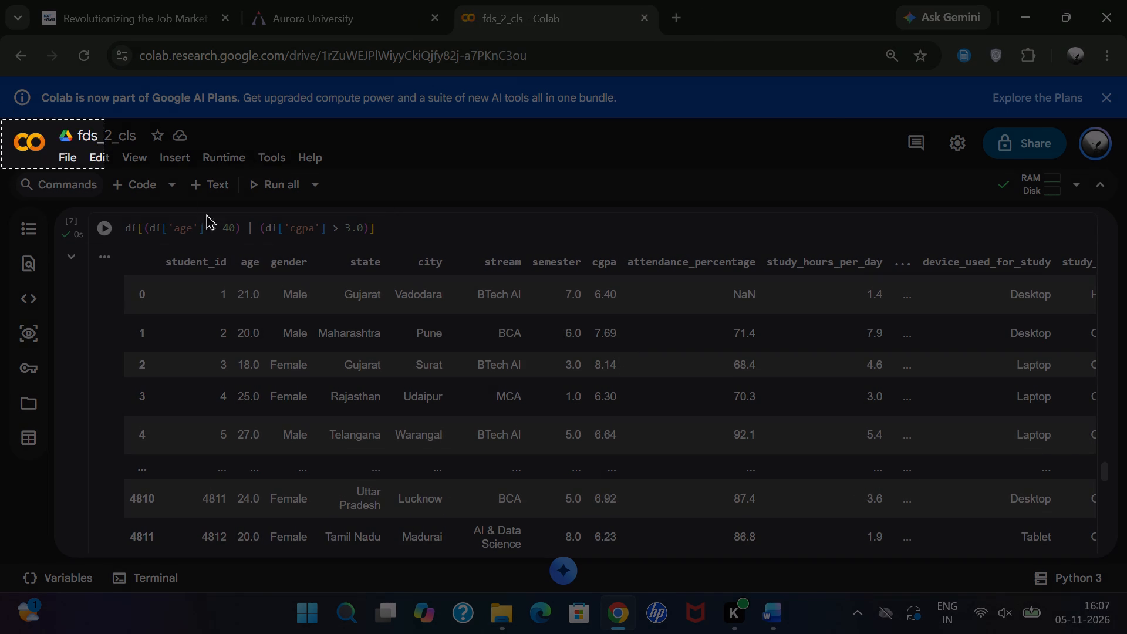
{"action": "left_click_drag", "start_coordinate": [206, 214], "coordinate": [1126, 558]}
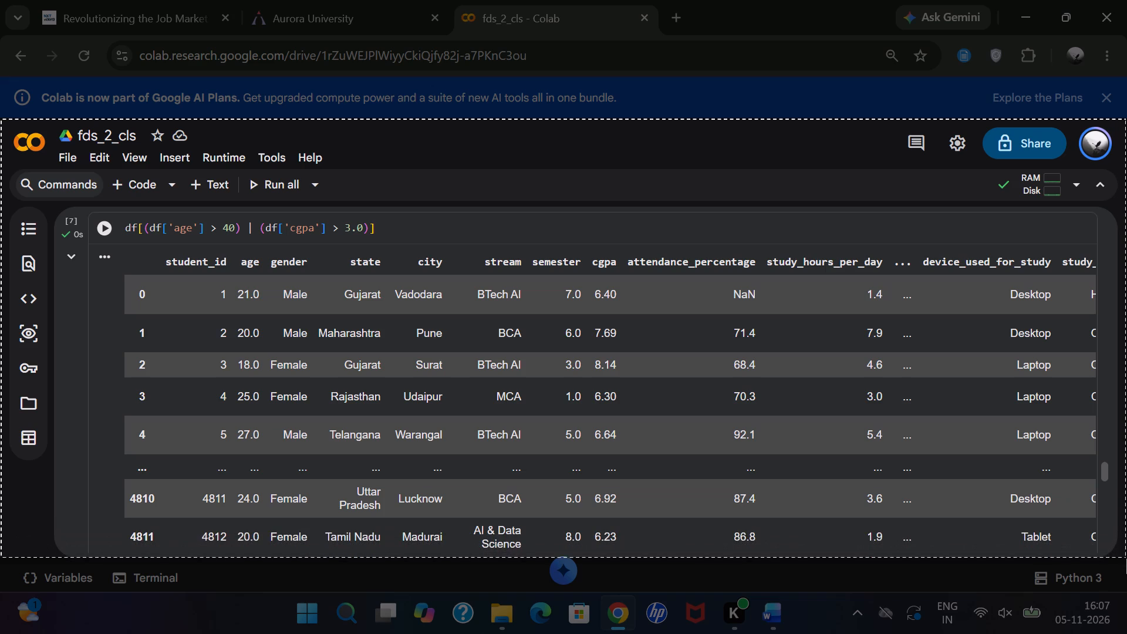
Finish the age or cgpa filter capture, and in Word replace the code picture, Output label and output picture under OR Method - 1 with it.
{"action": "left_click_drag", "start_coordinate": [1126, 558], "coordinate": [1126, 566]}
{"action": "left_click", "coordinate": [760, 633]}
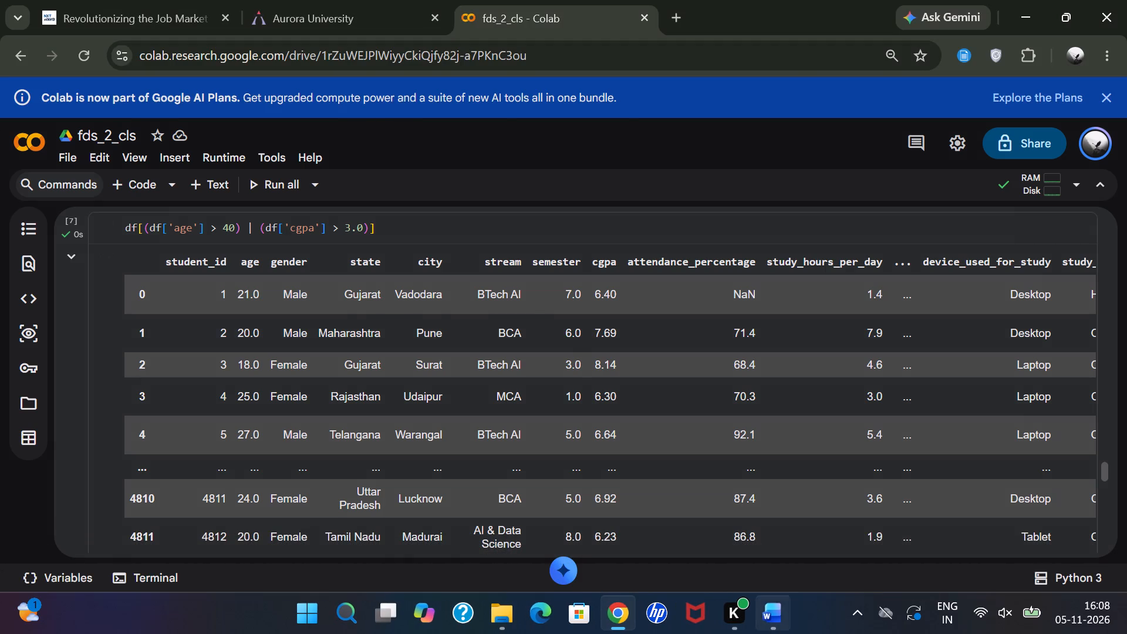
{"action": "left_click_drag", "start_coordinate": [432, 375], "coordinate": [350, 317]}
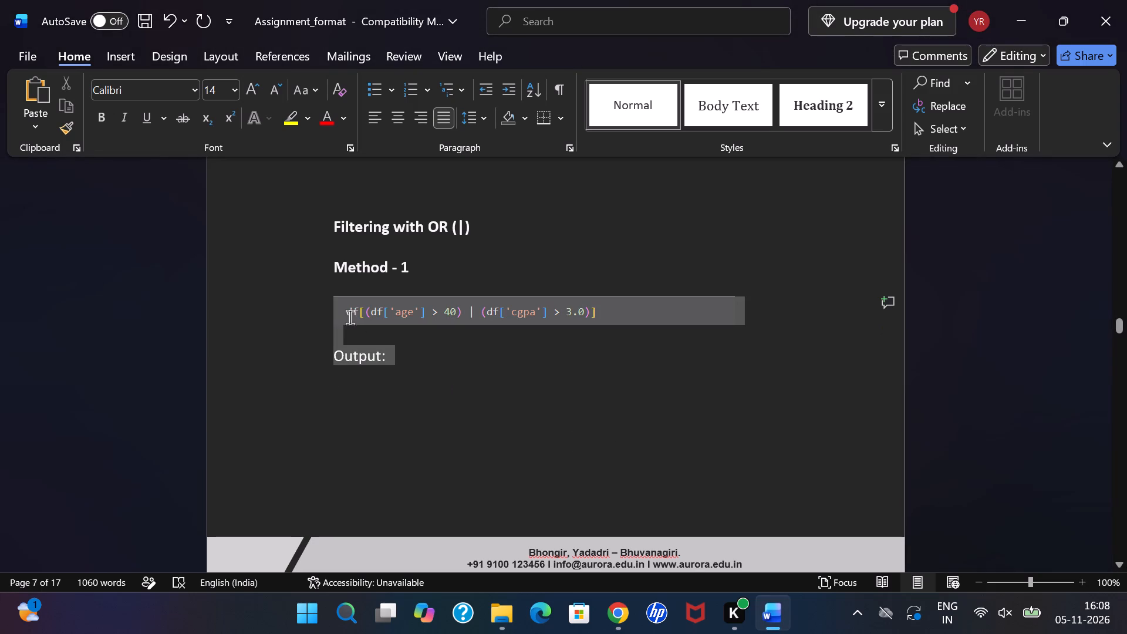
{"action": "left_click_drag", "start_coordinate": [350, 317], "coordinate": [332, 308]}
{"action": "key", "text": "BackSpace"}
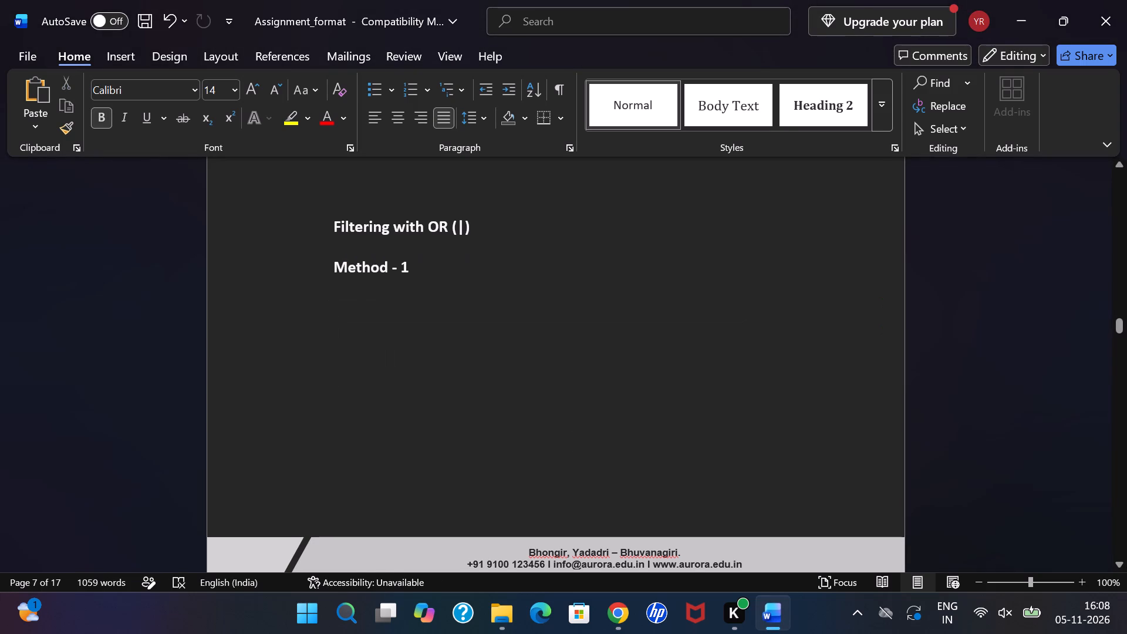
{"action": "scroll", "coordinate": [438, 366], "scroll_direction": "down", "scroll_amount": 2}
{"action": "key", "text": "ctrl+v"}
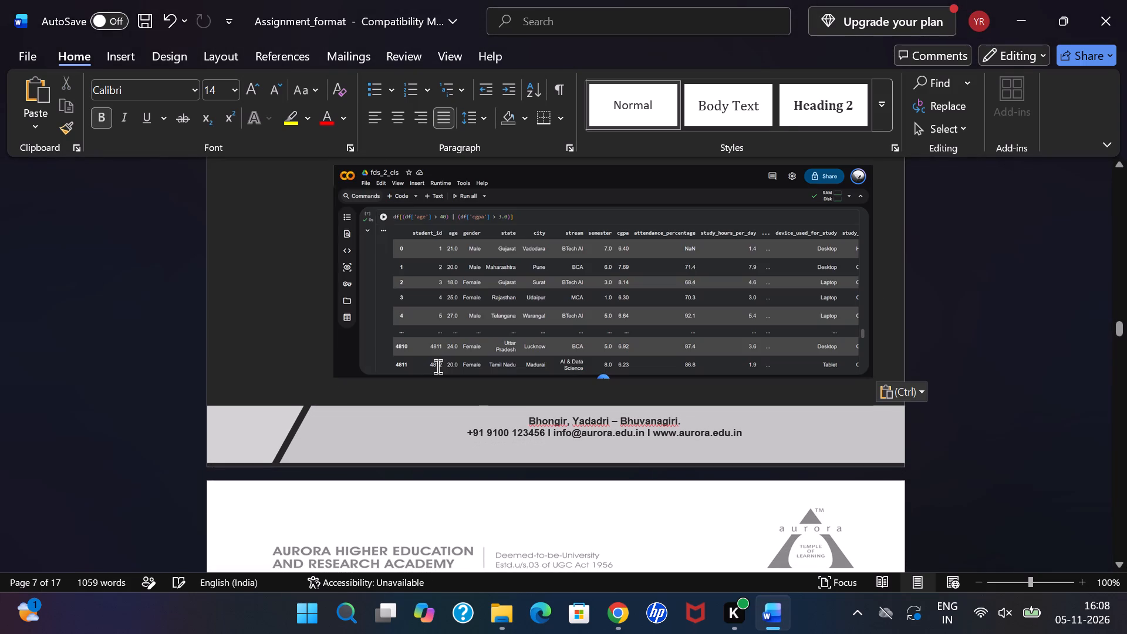
{"action": "scroll", "coordinate": [508, 419], "scroll_direction": "down", "scroll_amount": 1}
{"action": "left_click", "coordinate": [579, 478]}
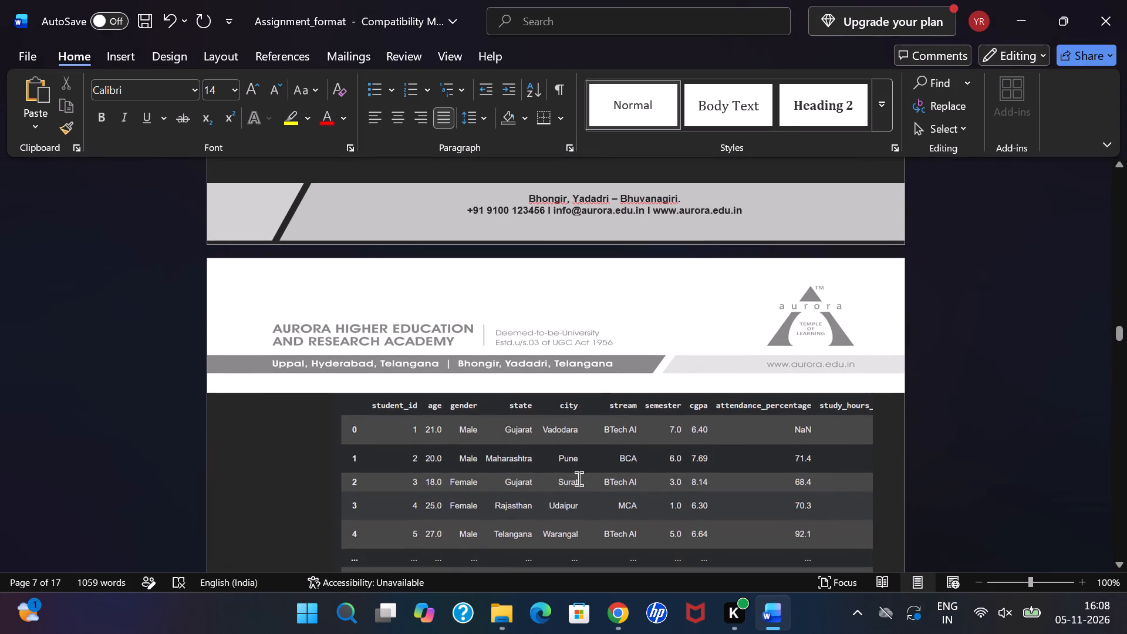
{"action": "key", "text": "BackSpace"}
In Chrome, capture a full-width screenshot of the notebook header and the df[df['gender'].isin(['Male', 'Female'])] cell with output to row 4811.
{"action": "scroll", "coordinate": [579, 478], "scroll_direction": "down", "scroll_amount": 1}
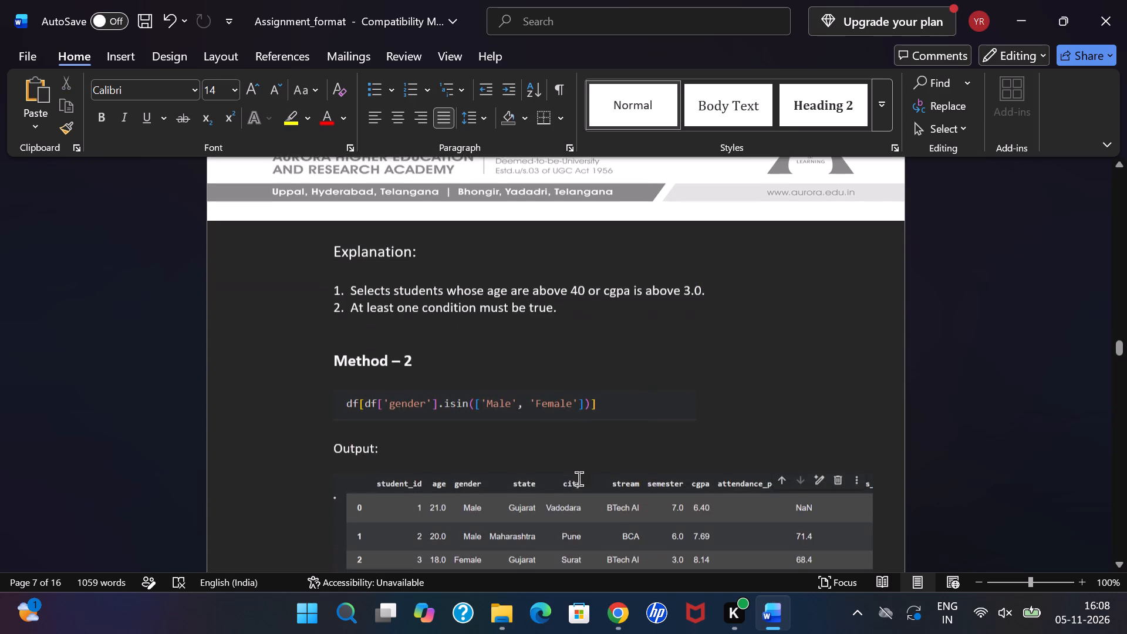
{"action": "scroll", "coordinate": [579, 478], "scroll_direction": "down", "scroll_amount": 1}
{"action": "left_click", "coordinate": [604, 626]}
{"action": "scroll", "coordinate": [599, 499], "scroll_direction": "down", "scroll_amount": 1}
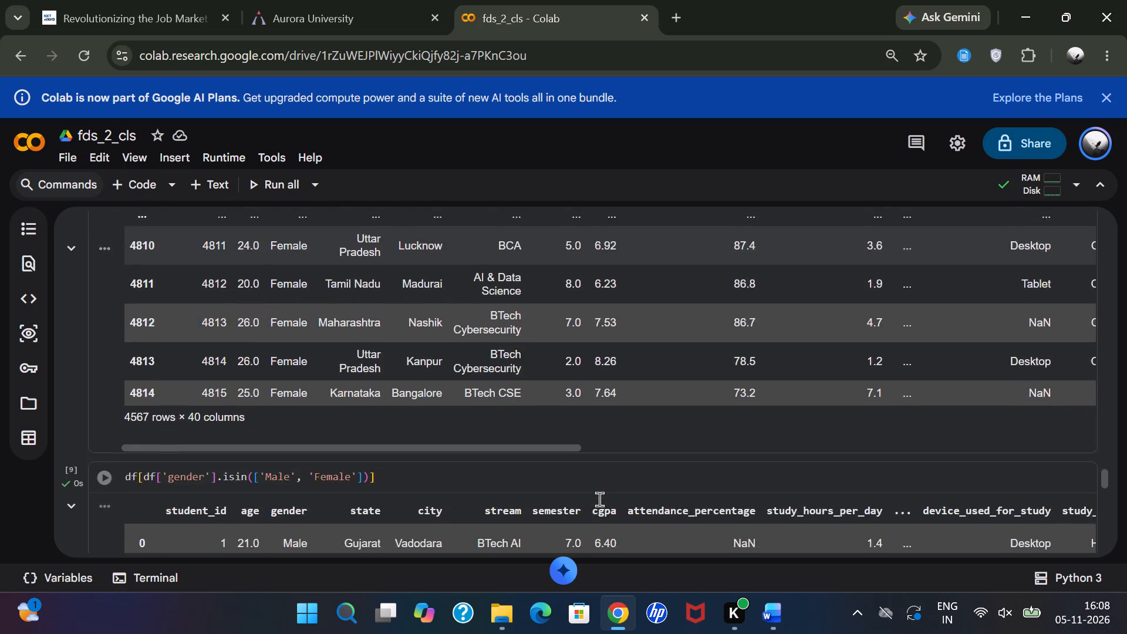
{"action": "scroll", "coordinate": [599, 499], "scroll_direction": "down", "scroll_amount": 3}
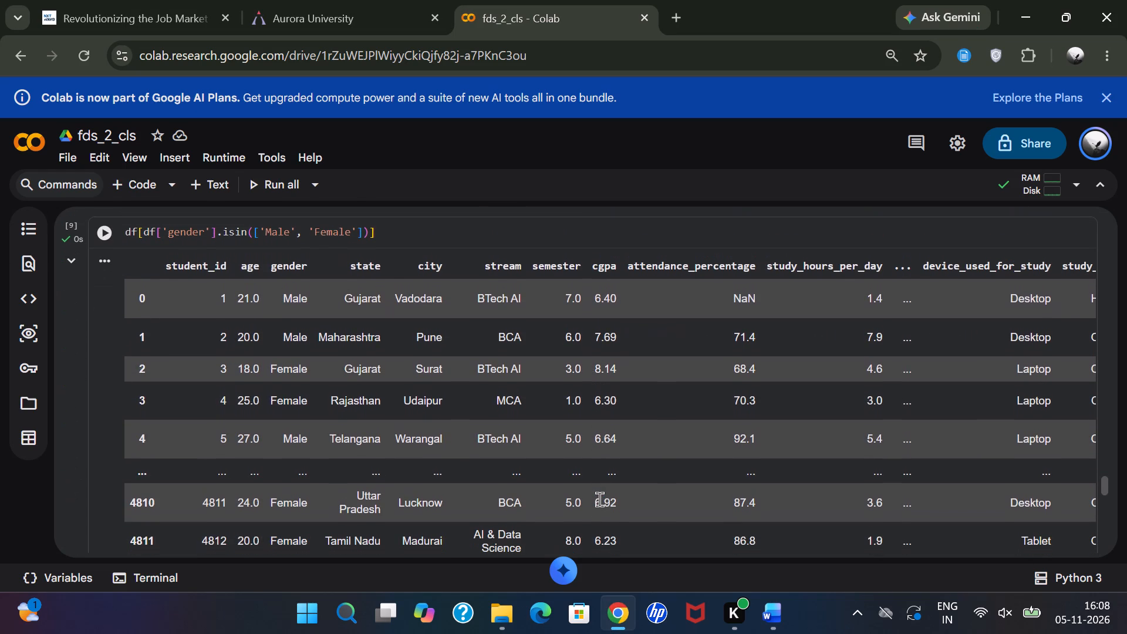
{"action": "scroll", "coordinate": [599, 499], "scroll_direction": "down", "scroll_amount": 1}
{"action": "key", "text": "Print"}
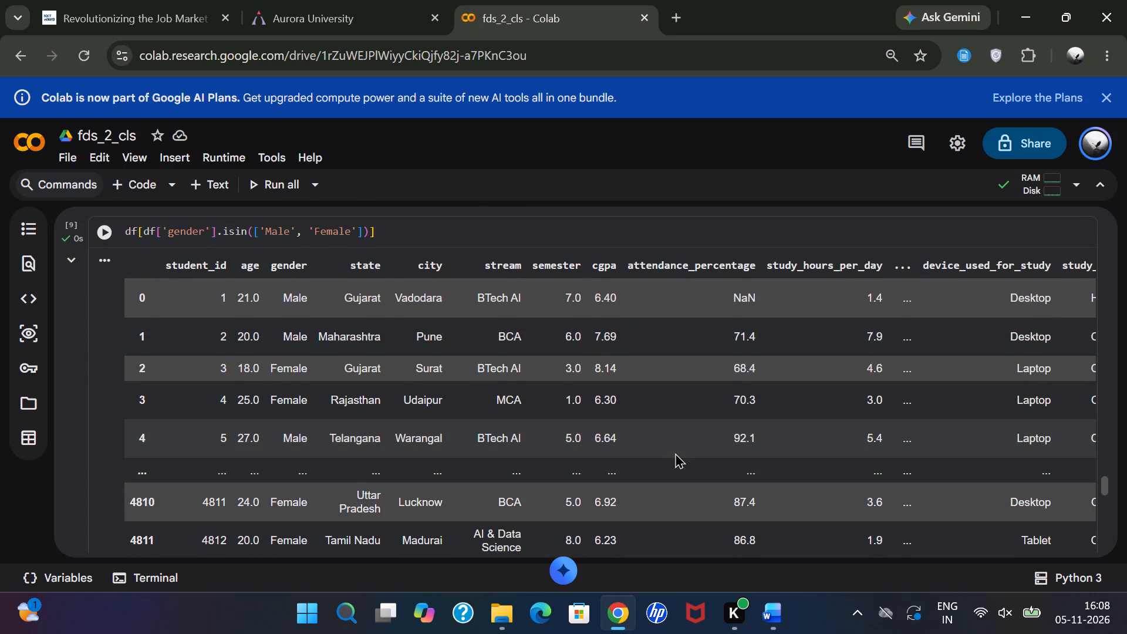
{"action": "left_click_drag", "start_coordinate": [0, 119], "coordinate": [339, 282]}
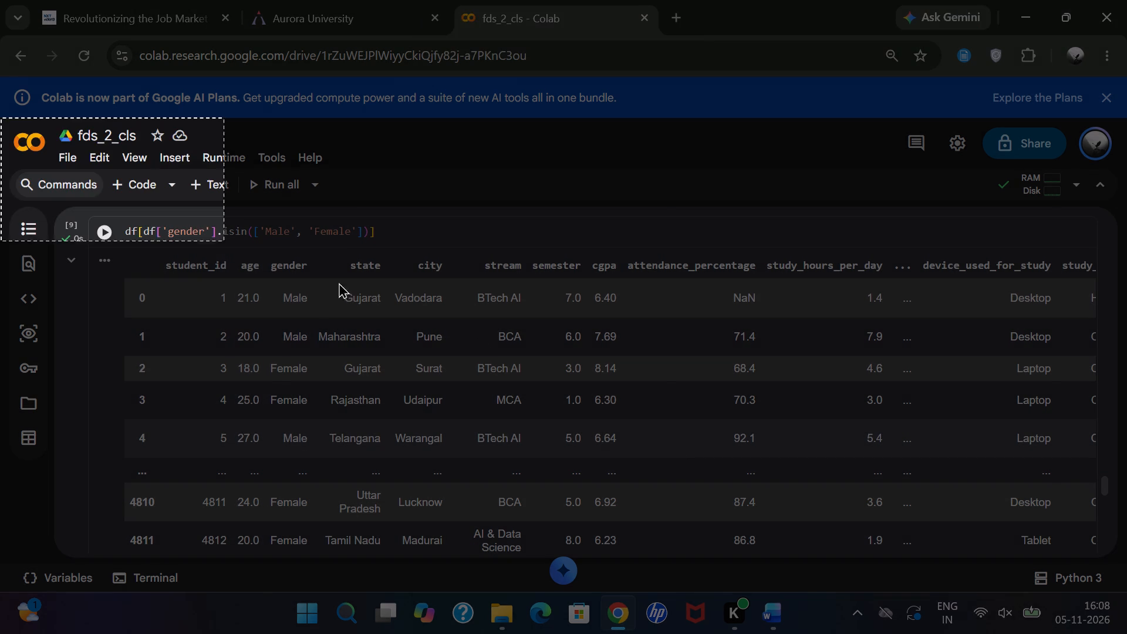
{"action": "left_click_drag", "start_coordinate": [339, 282], "coordinate": [1126, 581]}
In Word, delete the isin code picture, the Output label and the output picture under Method – 2.
{"action": "left_click", "coordinate": [781, 618]}
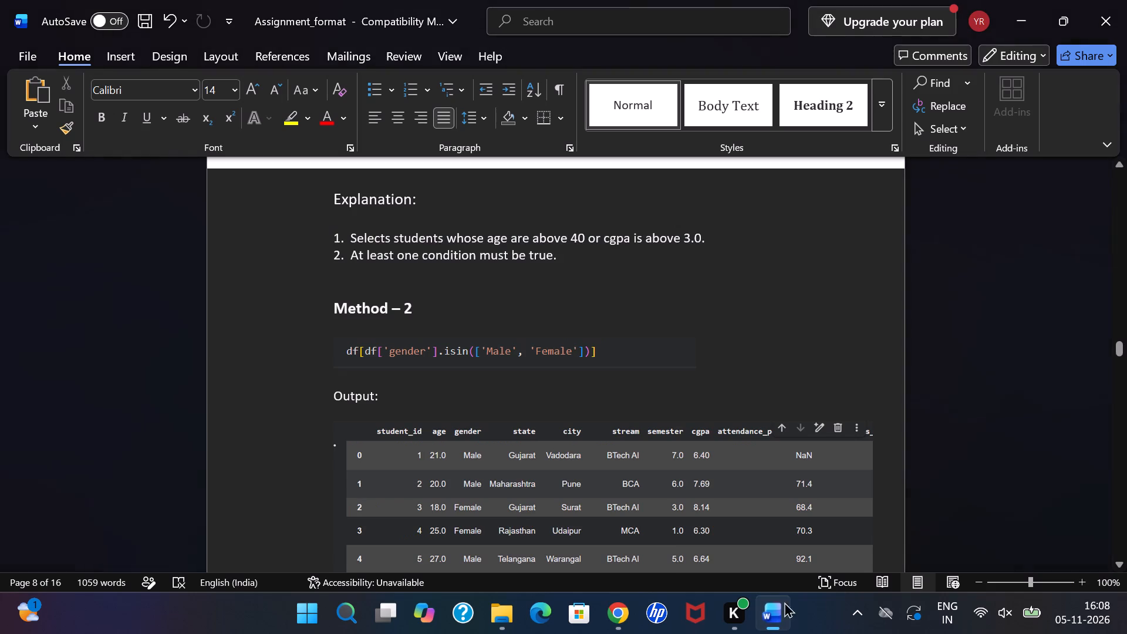
{"action": "scroll", "coordinate": [642, 447], "scroll_direction": "down", "scroll_amount": 1}
{"action": "left_click", "coordinate": [542, 288]}
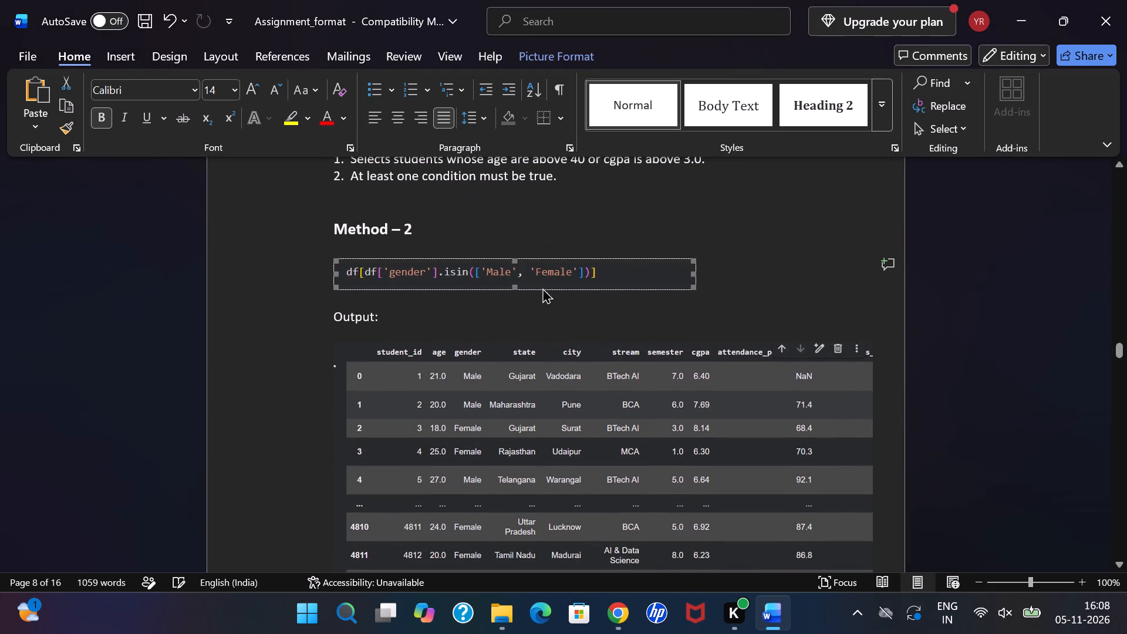
{"action": "key", "text": "BackSpace"}
{"action": "left_click_drag", "start_coordinate": [426, 319], "coordinate": [323, 299]}
{"action": "key", "text": "BackSpace"}
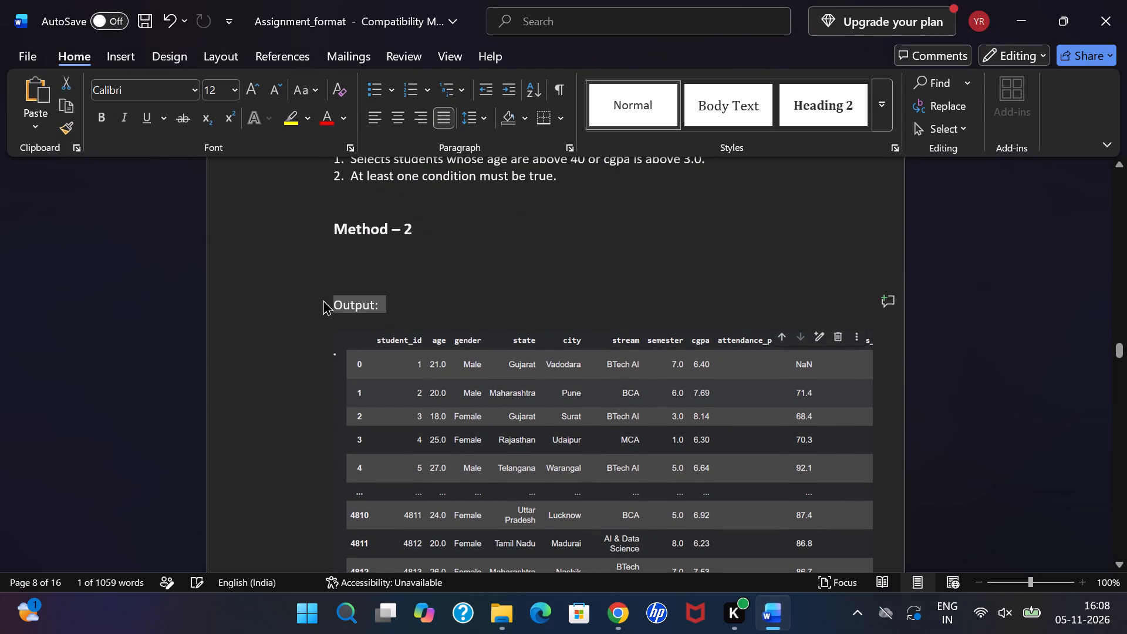
{"action": "left_click", "coordinate": [424, 376]}
{"action": "key", "text": "BackSpace"}
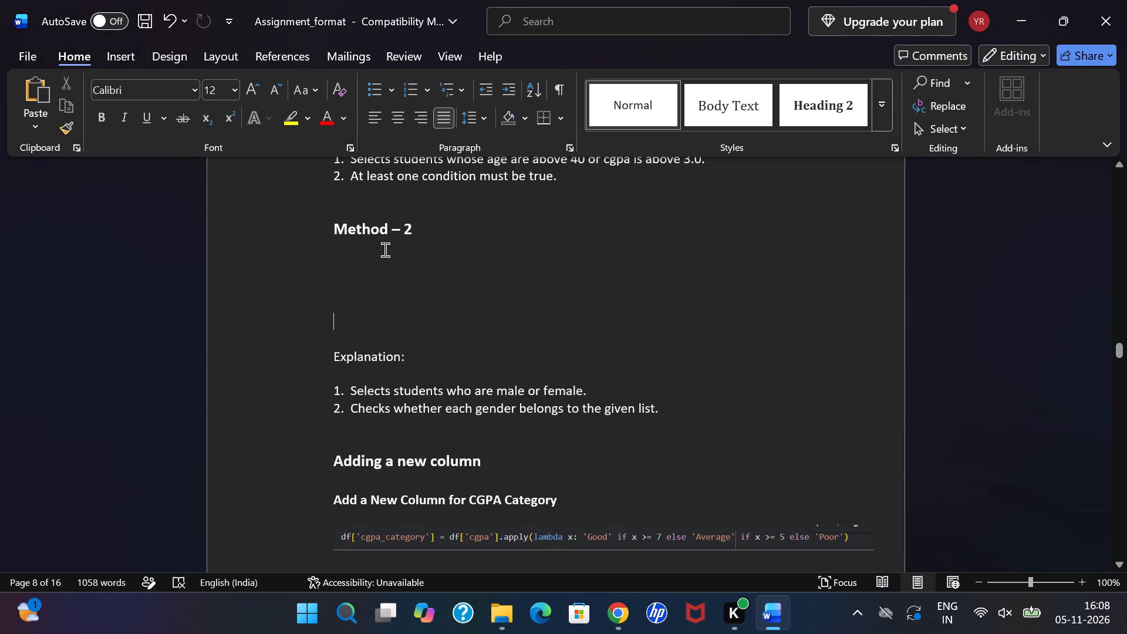
Paste the gender isin screenshot under Method – 2 and remove the surplus blank lines before Explanation.
{"action": "left_click", "coordinate": [385, 249]}
{"action": "left_click", "coordinate": [385, 261]}
{"action": "key", "text": "ctrl+v"}
{"action": "left_click", "coordinate": [430, 514]}
{"action": "key", "text": "BackSpace"}
{"action": "key", "text": "BackSpace"}
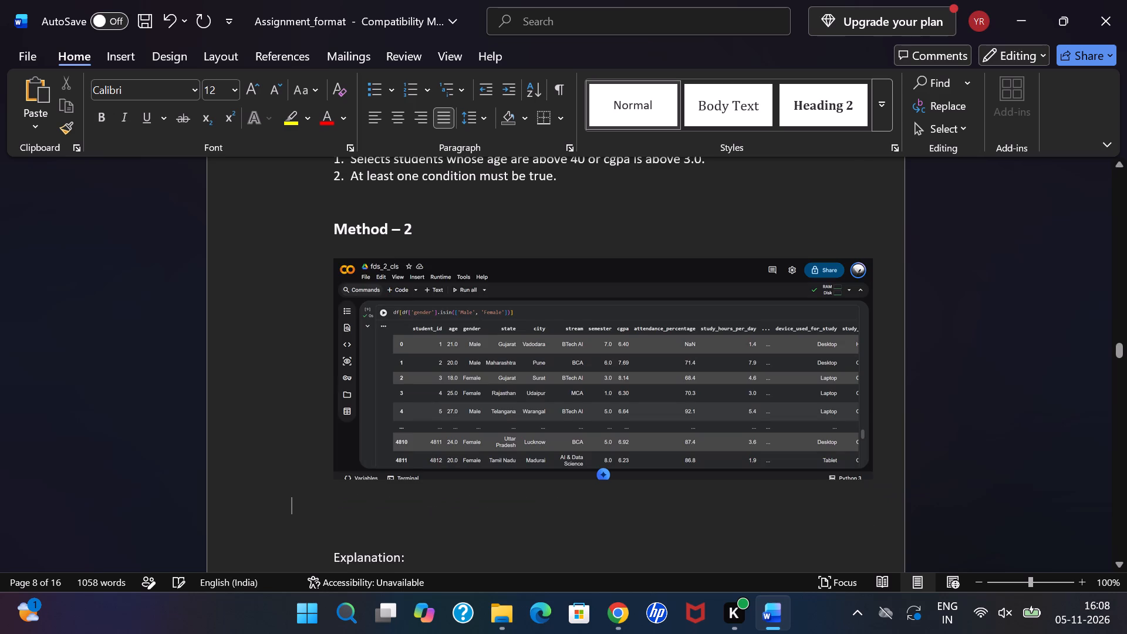
{"action": "key", "text": "BackSpace"}
{"action": "key", "text": "BackSpace"}
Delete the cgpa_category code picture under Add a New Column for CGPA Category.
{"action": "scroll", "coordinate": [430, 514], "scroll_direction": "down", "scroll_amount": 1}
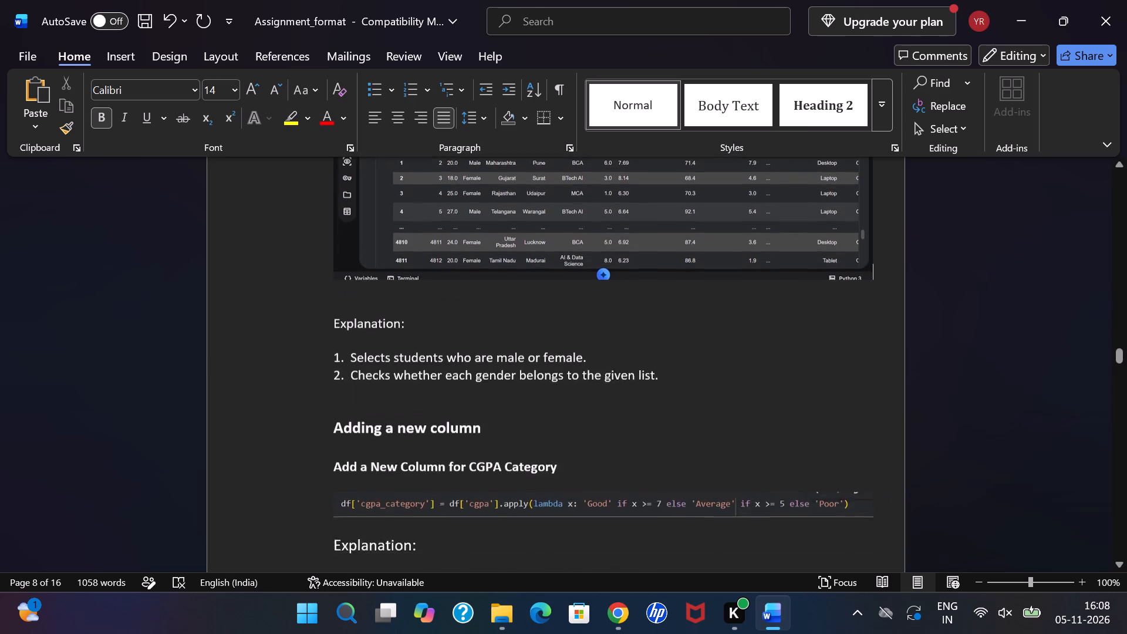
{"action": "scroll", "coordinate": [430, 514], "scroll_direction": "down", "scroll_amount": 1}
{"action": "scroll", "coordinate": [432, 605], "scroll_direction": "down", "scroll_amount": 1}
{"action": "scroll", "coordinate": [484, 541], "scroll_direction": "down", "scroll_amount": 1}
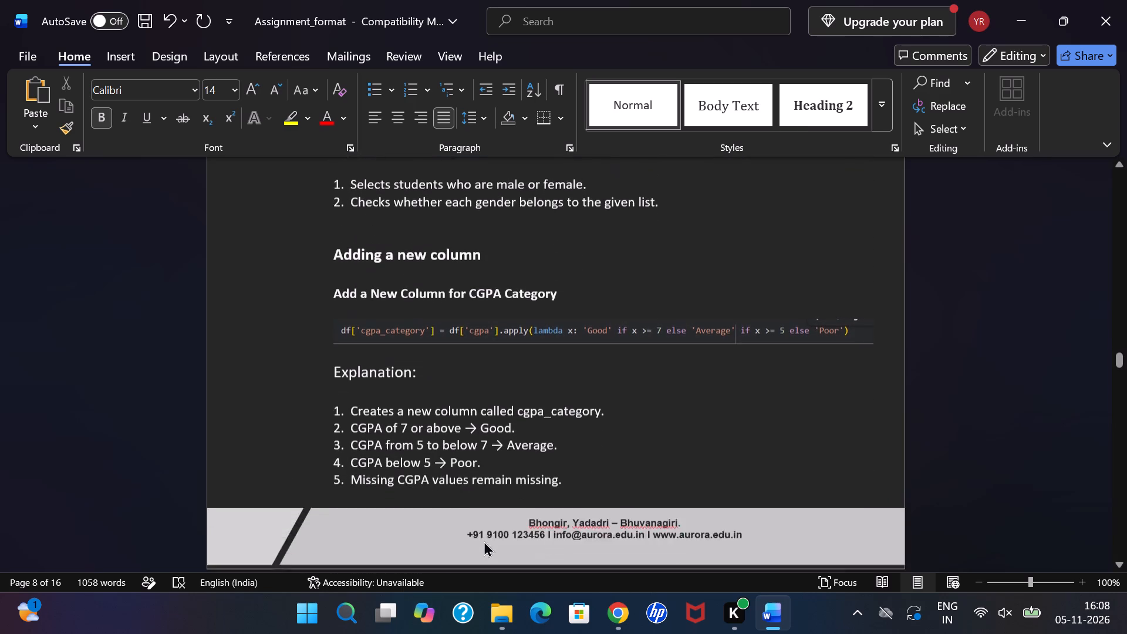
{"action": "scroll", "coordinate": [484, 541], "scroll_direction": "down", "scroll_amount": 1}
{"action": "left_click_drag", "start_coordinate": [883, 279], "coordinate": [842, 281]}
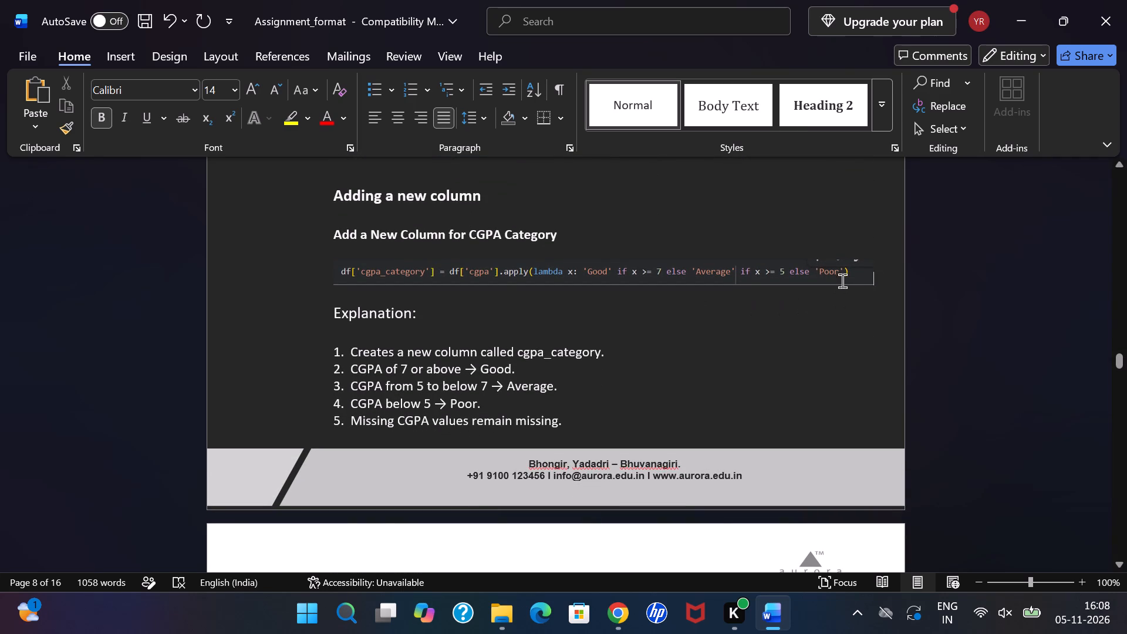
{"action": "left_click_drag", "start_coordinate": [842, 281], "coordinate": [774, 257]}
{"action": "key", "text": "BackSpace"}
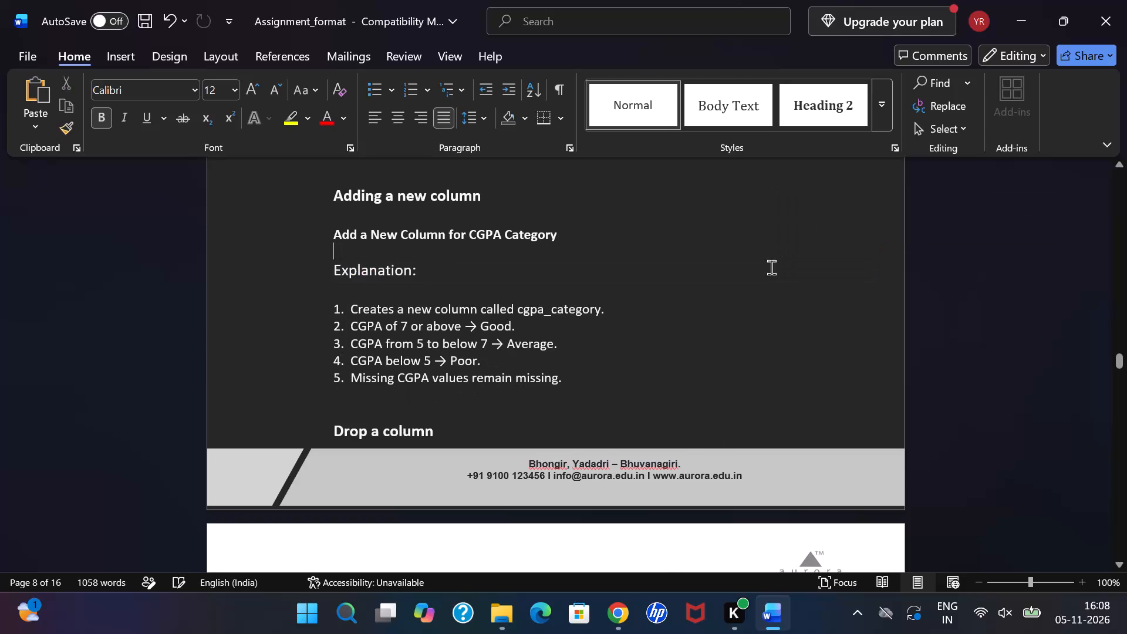
Locate the cgpa_category cell in Colab, then in Word undo the picture deletion, delete the picture again and add a blank line in its place.
{"action": "left_click", "coordinate": [623, 606]}
{"action": "scroll", "coordinate": [649, 457], "scroll_direction": "down", "scroll_amount": 2}
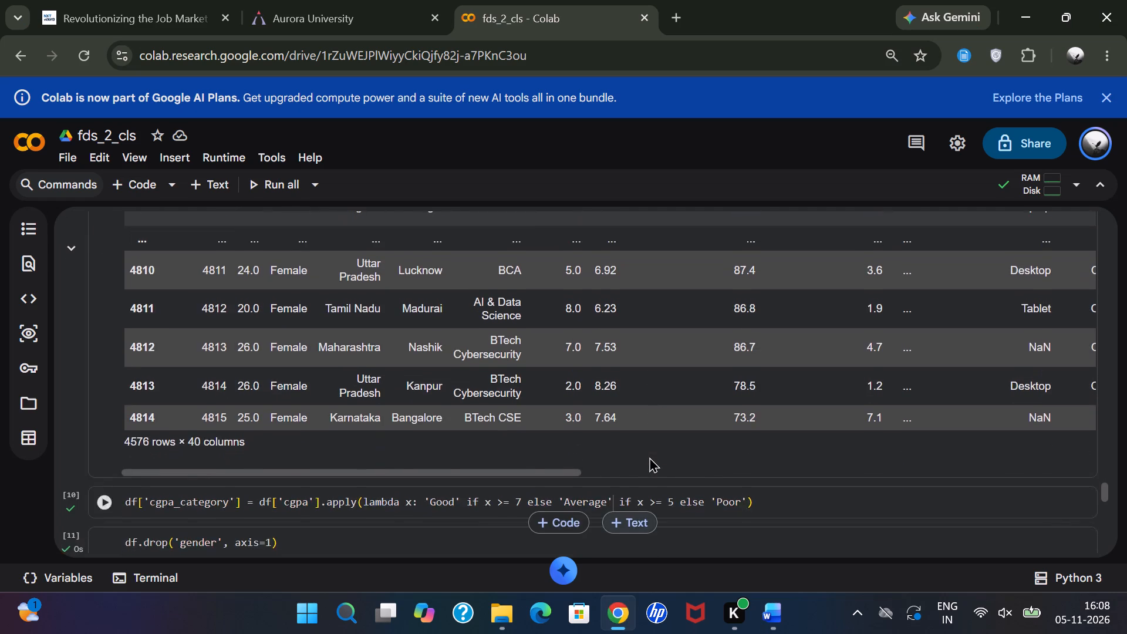
{"action": "scroll", "coordinate": [649, 457], "scroll_direction": "down", "scroll_amount": 3}
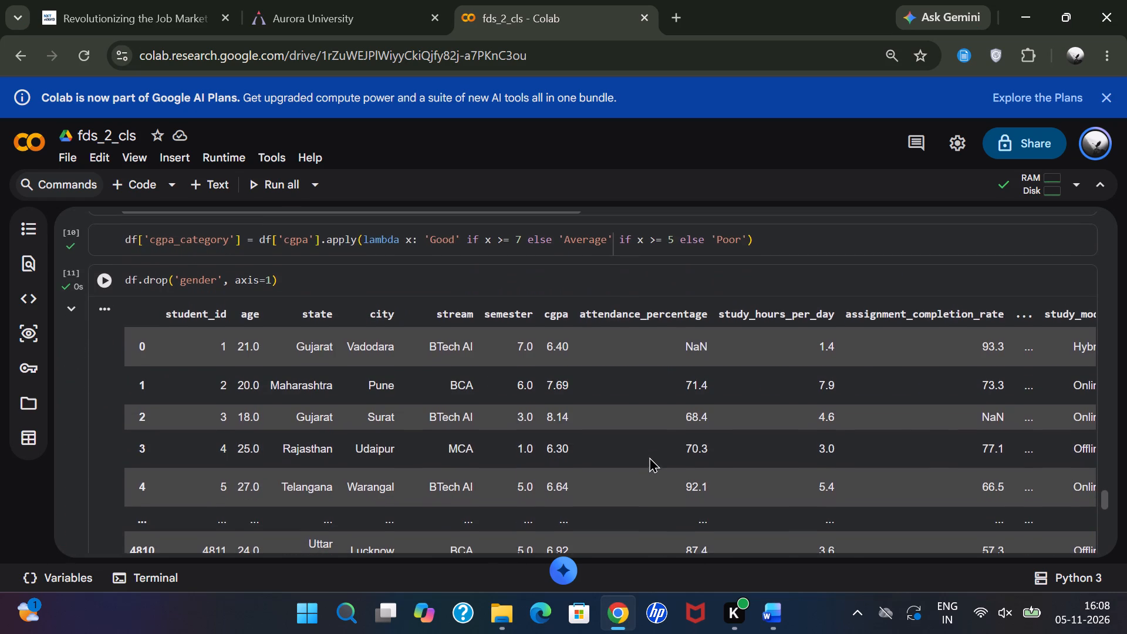
{"action": "scroll", "coordinate": [649, 457], "scroll_direction": "down", "scroll_amount": 1}
{"action": "left_click", "coordinate": [758, 607]}
{"action": "left_click", "coordinate": [721, 387]}
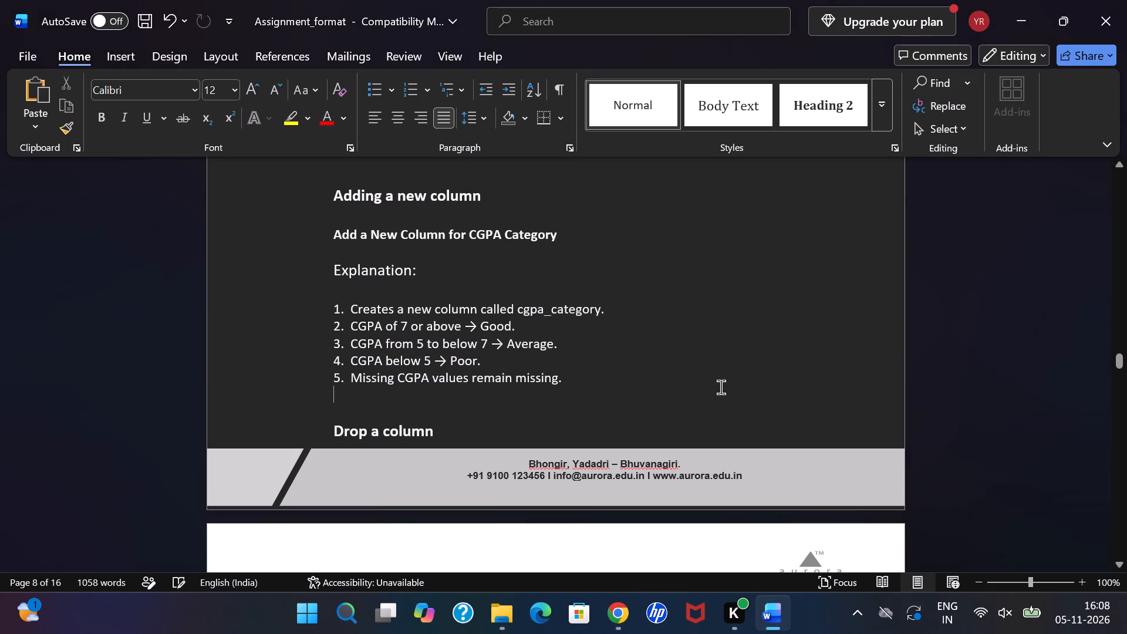
{"action": "key", "text": "ctrl+z"}
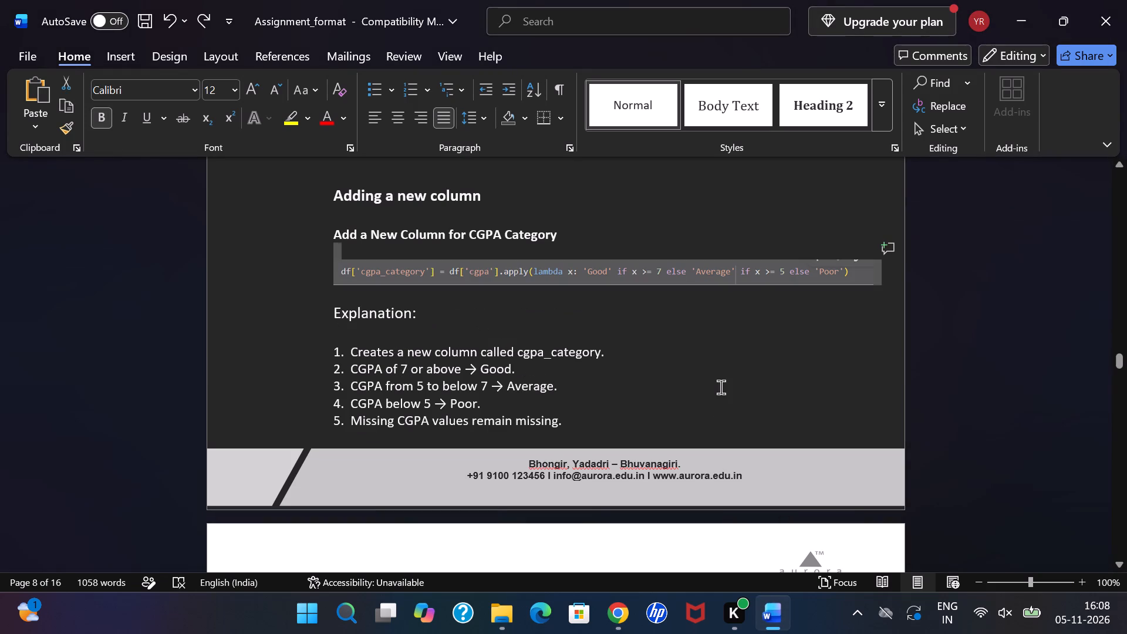
{"action": "key", "text": "BackSpace"}
{"action": "key", "text": "Return"}
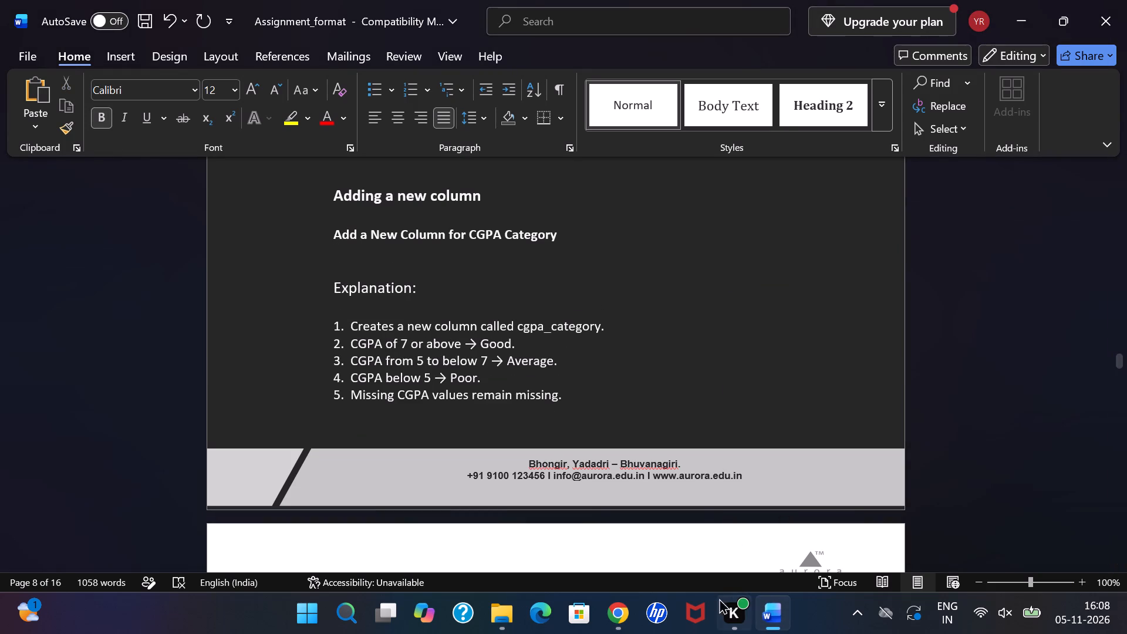
In Chrome, capture a full-width screenshot of the notebook header down to the df['cgpa_category'] lambda cell, excluding the df.drop code.
{"action": "left_click", "coordinate": [623, 613]}
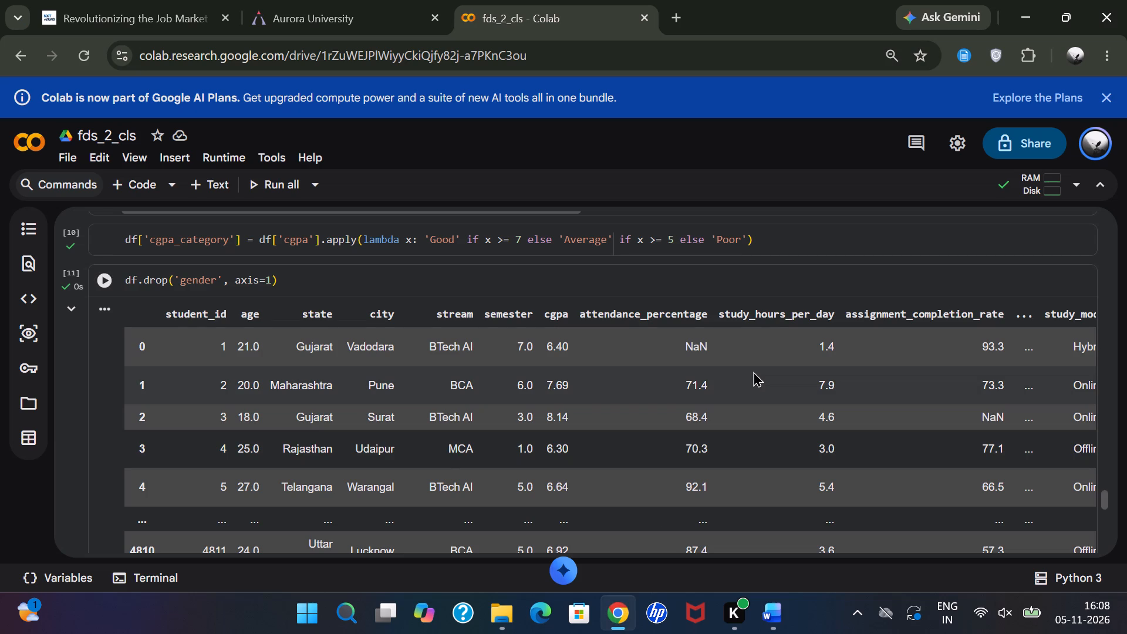
{"action": "key", "text": "Print"}
{"action": "left_click_drag", "start_coordinate": [0, 119], "coordinate": [636, 214]}
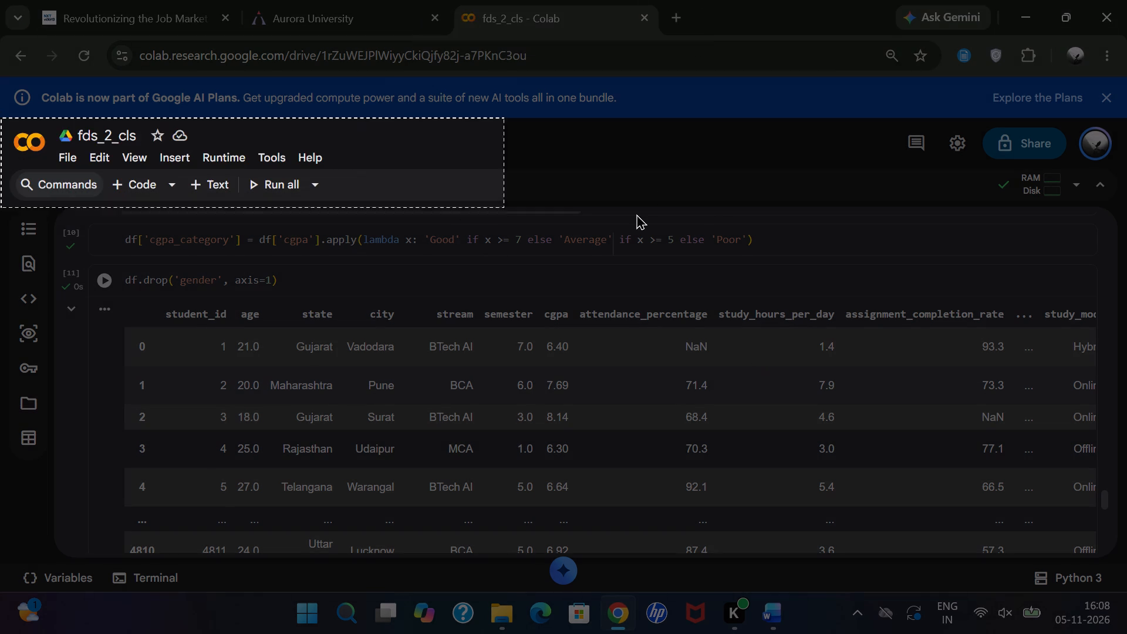
{"action": "left_click_drag", "start_coordinate": [636, 214], "coordinate": [1126, 274]}
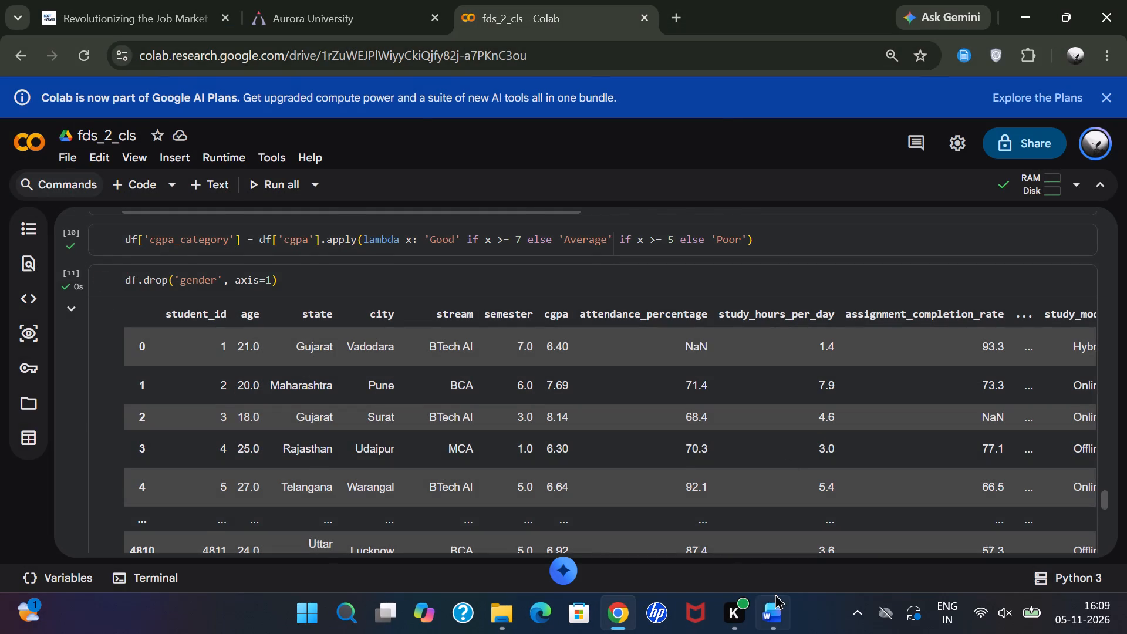
In Word, paste the cgpa_category screenshot under Add a New Column for CGPA Category, with a blank line before Explanation.
{"action": "left_click", "coordinate": [775, 593]}
{"action": "key", "text": "ctrl+v"}
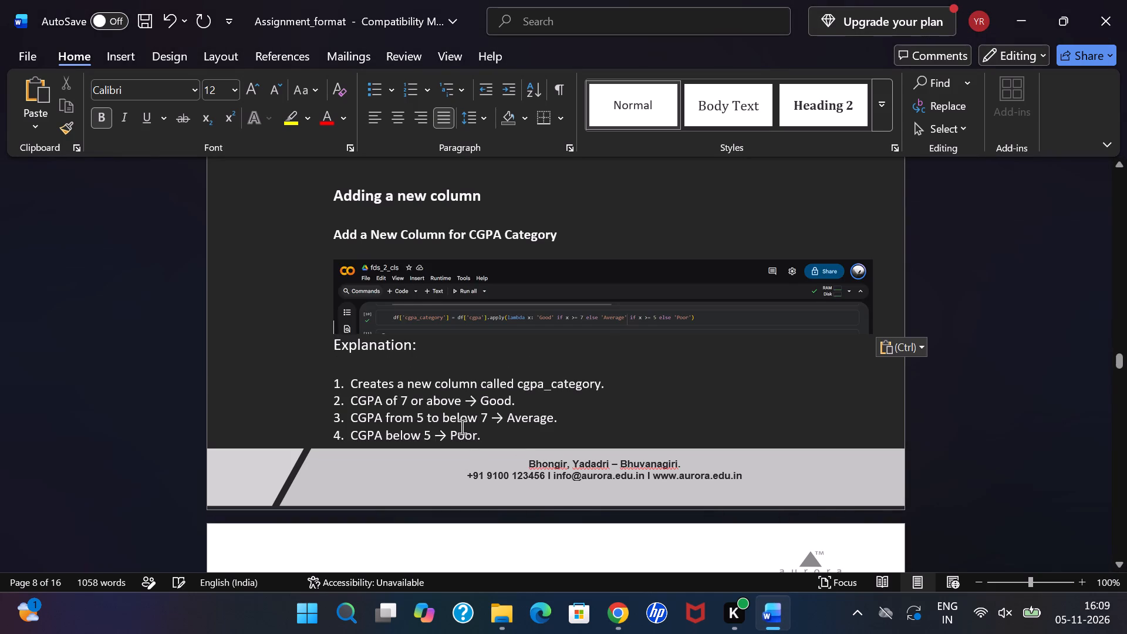
{"action": "key", "text": "Return"}
{"action": "key", "text": "BackSpace"}
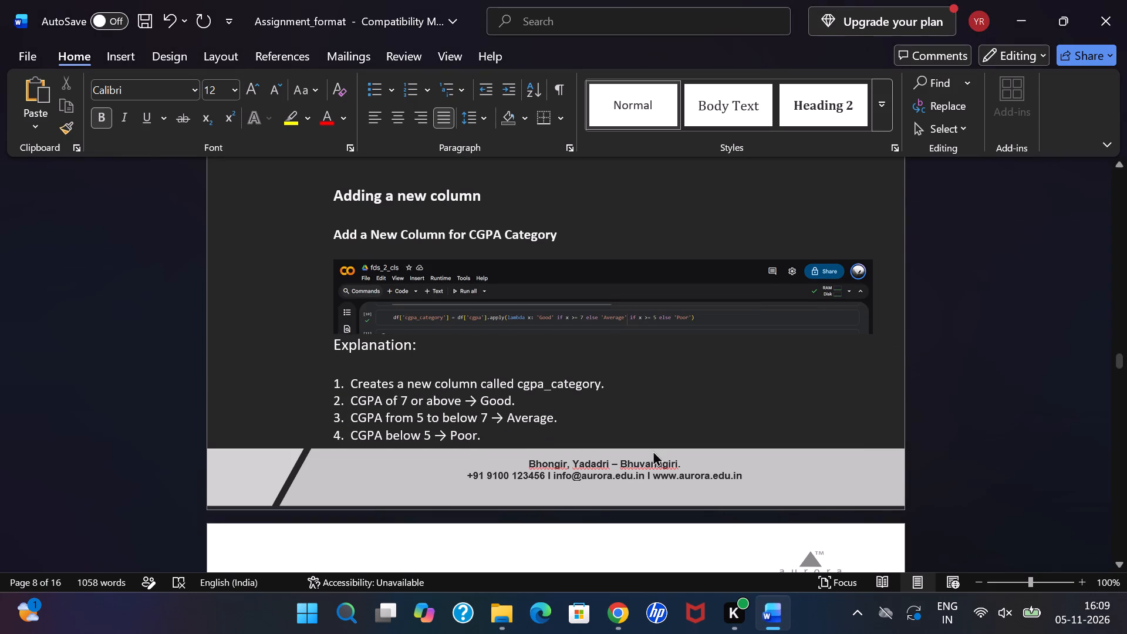
{"action": "left_click", "coordinate": [896, 329]}
{"action": "key", "text": "Return"}
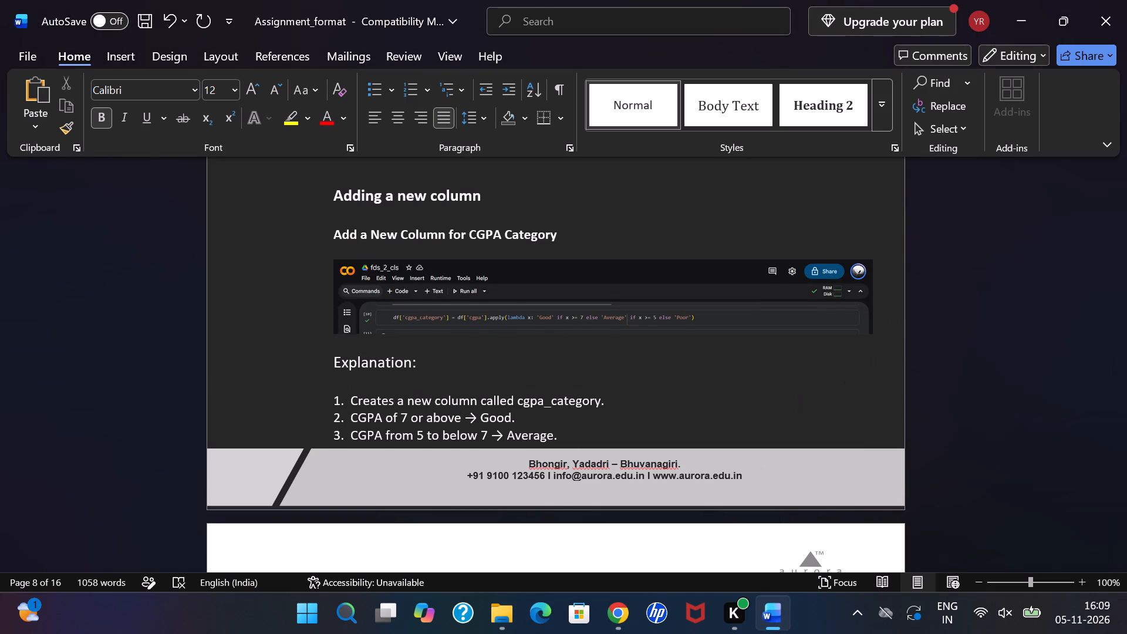
Delete the df.drop code picture, the output table picture and the Output: label under Drop a column.
{"action": "scroll", "coordinate": [896, 329], "scroll_direction": "down", "scroll_amount": 3}
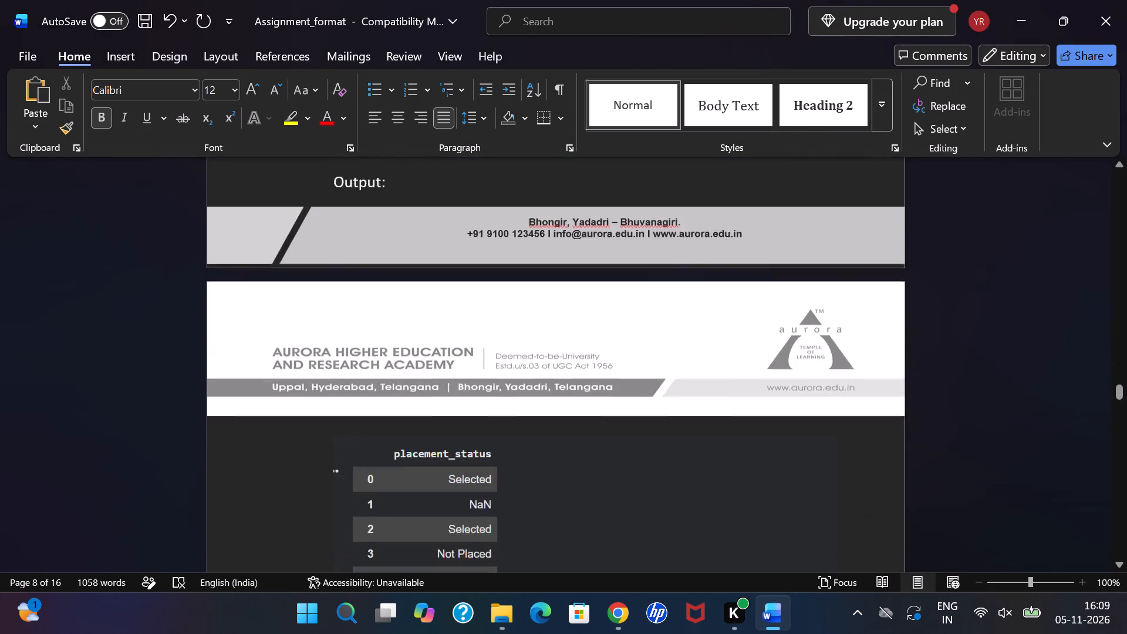
{"action": "scroll", "coordinate": [896, 329], "scroll_direction": "up", "scroll_amount": 3}
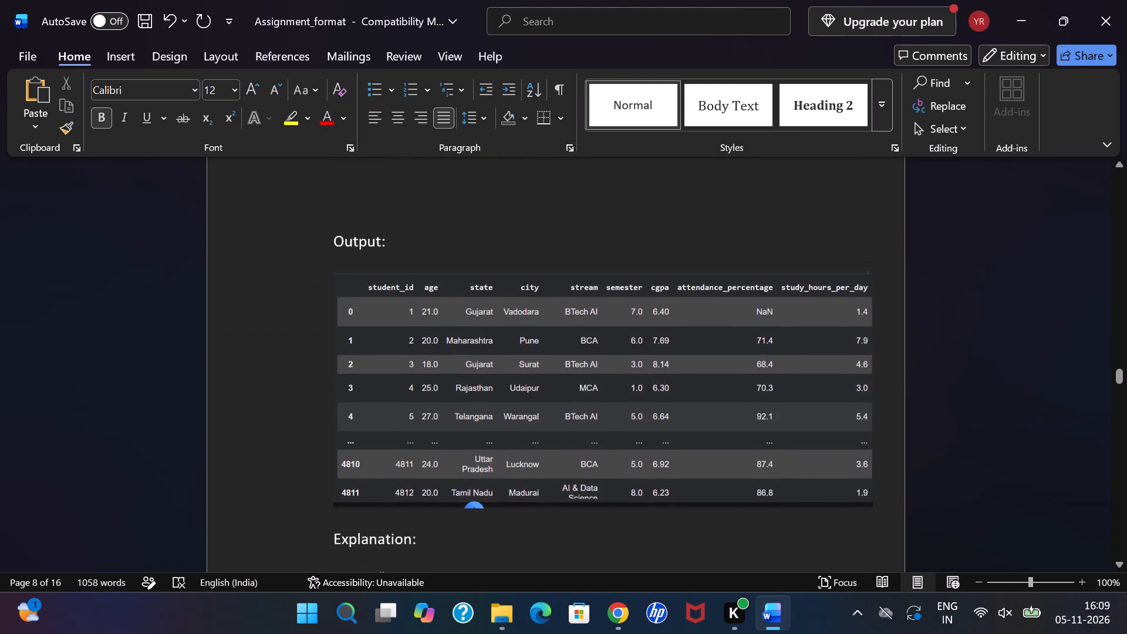
{"action": "scroll", "coordinate": [896, 329], "scroll_direction": "up", "scroll_amount": 2}
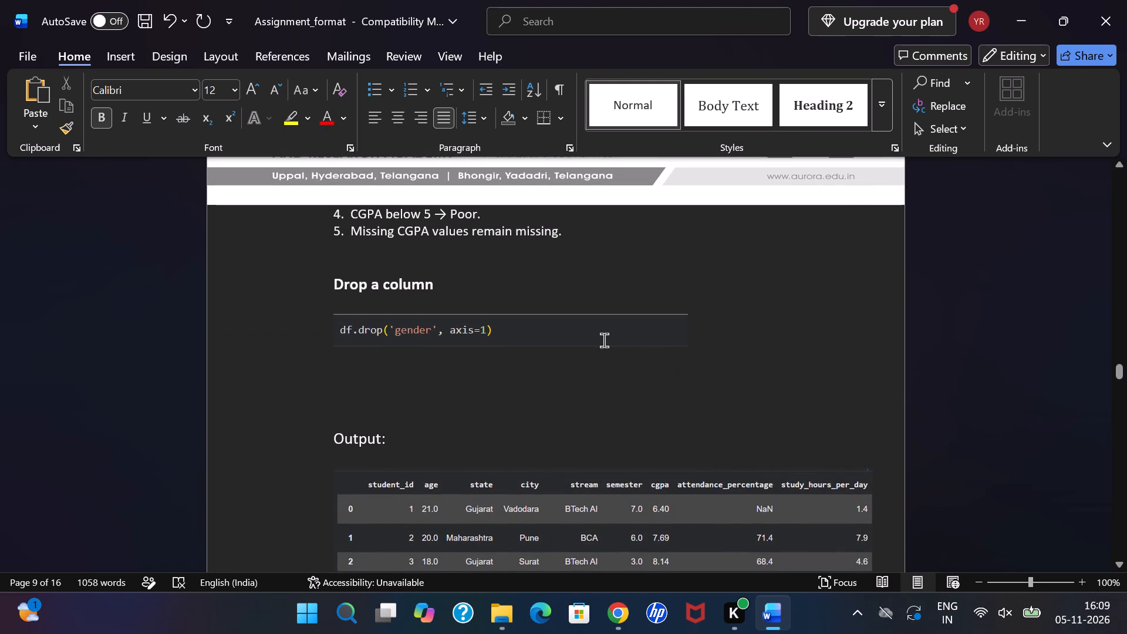
{"action": "left_click", "coordinate": [604, 340]}
{"action": "key", "text": "BackSpace"}
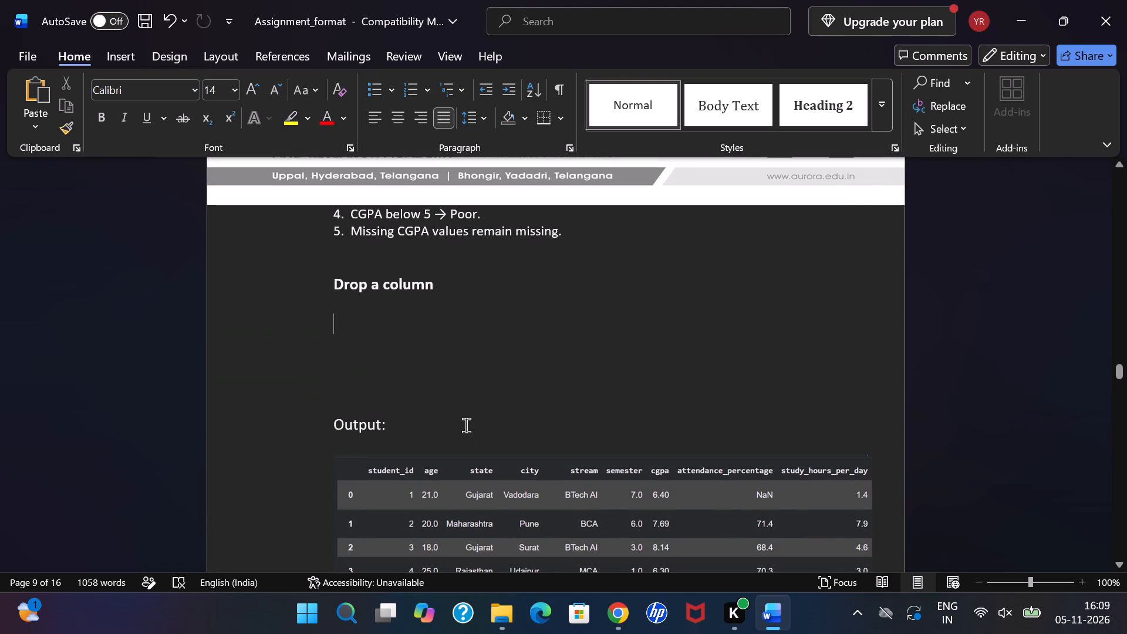
{"action": "left_click", "coordinate": [477, 478]}
{"action": "key", "text": "BackSpace"}
{"action": "double_click", "coordinate": [370, 431]}
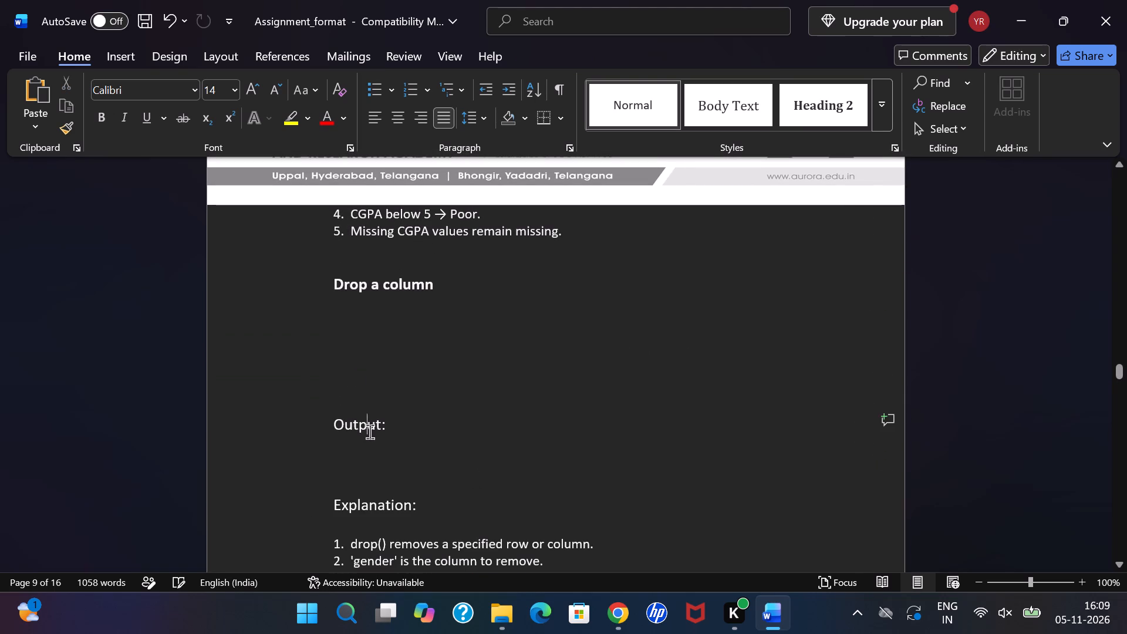
{"action": "key", "text": "BackSpace"}
{"action": "key", "text": "Delete"}
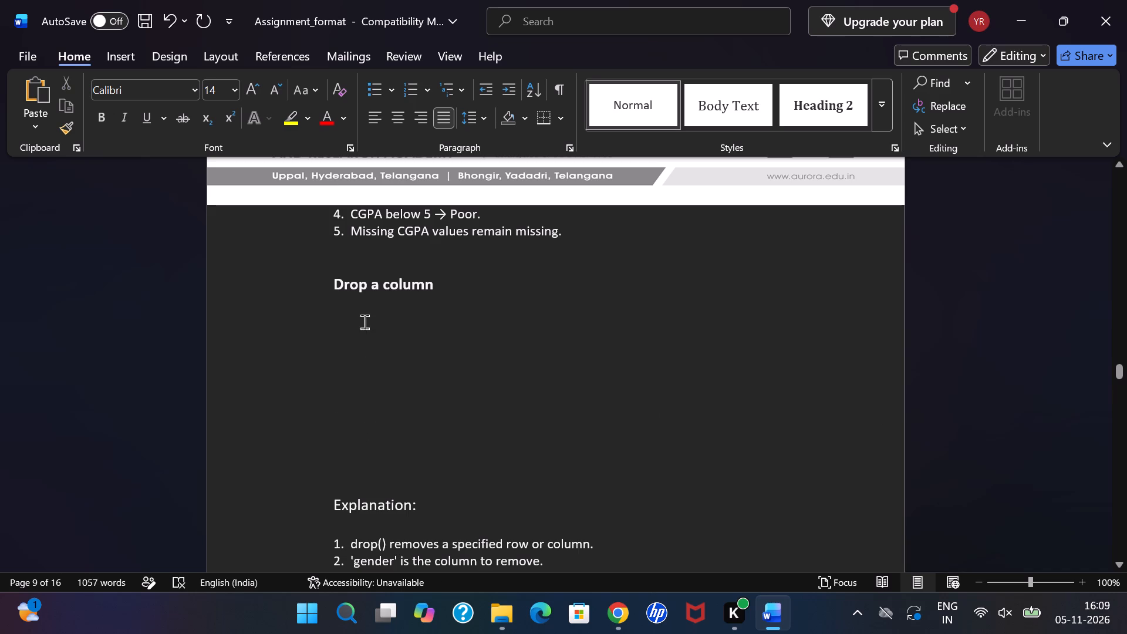
{"action": "left_click", "coordinate": [365, 322]}
In Chrome, capture the fds_2_cls header with the df.drop('gender', axis=1) cell and output through row 4811, and paste it under Drop a column in Word.
{"action": "left_click", "coordinate": [617, 615]}
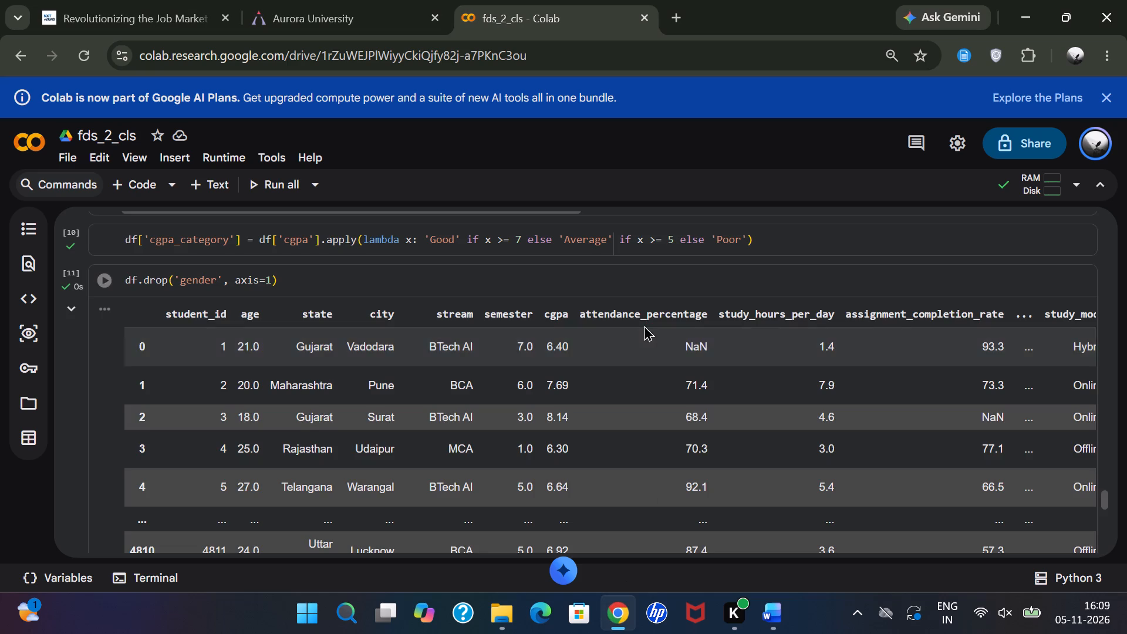
{"action": "scroll", "coordinate": [644, 325], "scroll_direction": "down", "scroll_amount": 2}
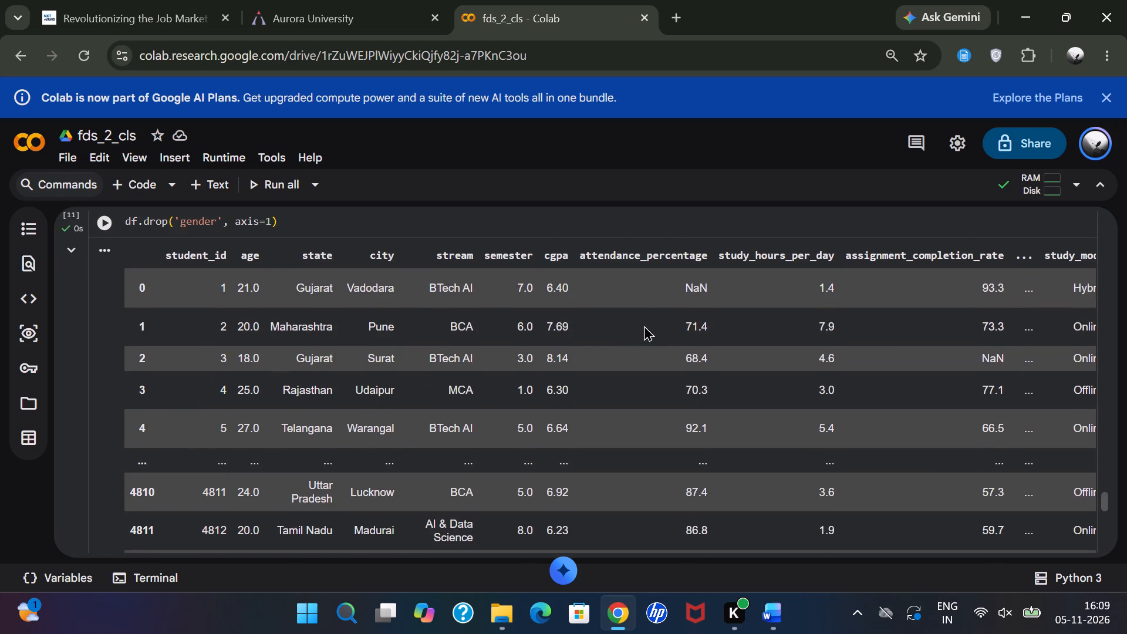
{"action": "key", "text": "Print"}
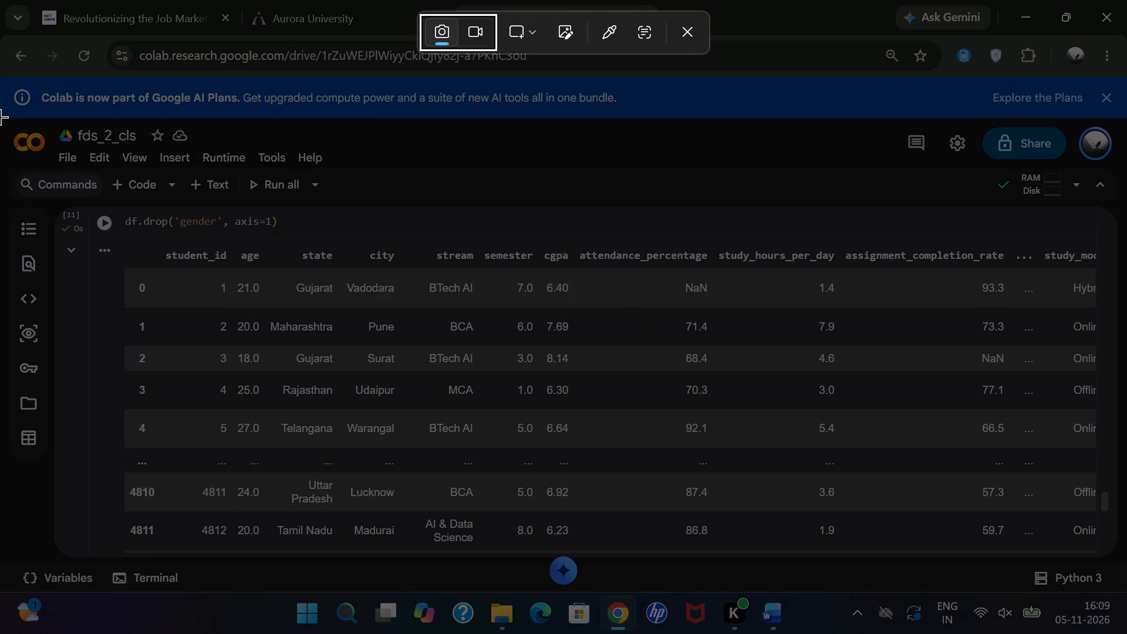
{"action": "left_click_drag", "start_coordinate": [0, 117], "coordinate": [1126, 568]}
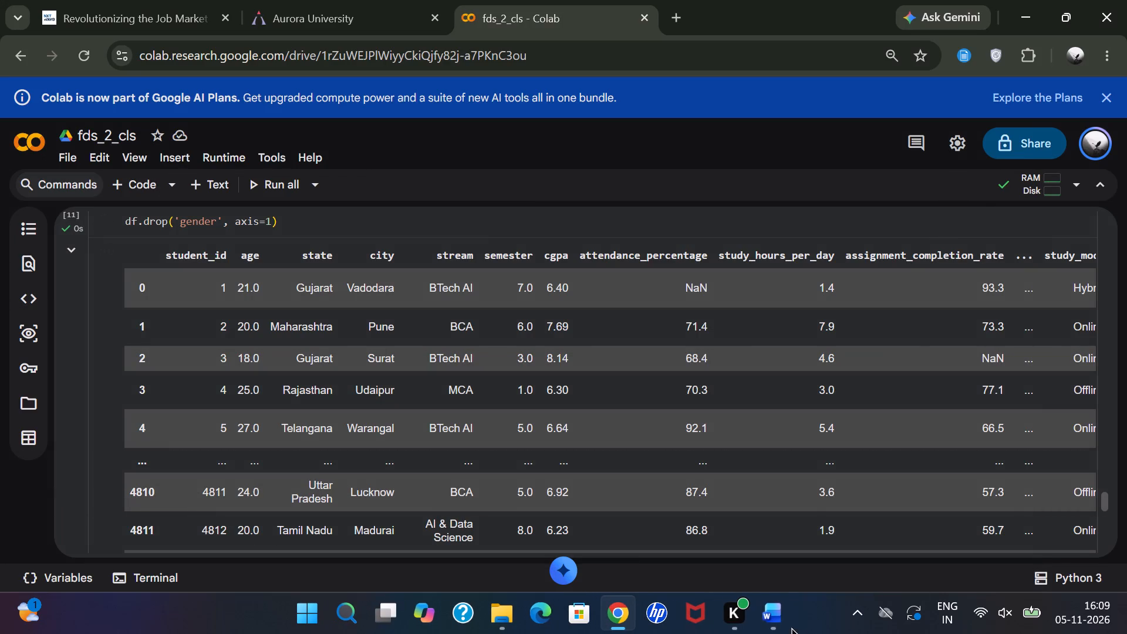
{"action": "left_click", "coordinate": [769, 621]}
{"action": "key", "text": "ctrl+v"}
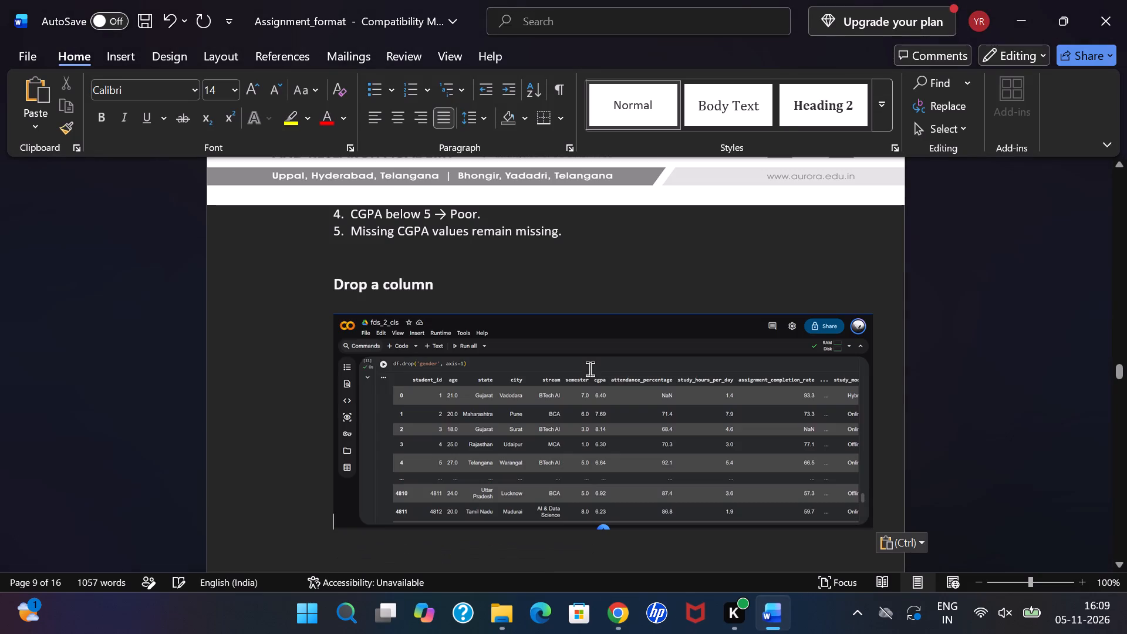
Remove the blank lines between the pasted Drop a column screenshot and its Explanation heading.
{"action": "scroll", "coordinate": [590, 369], "scroll_direction": "down", "scroll_amount": 1}
{"action": "left_click", "coordinate": [379, 511]}
{"action": "key", "text": "BackSpace"}
{"action": "key", "text": "BackSpace"}
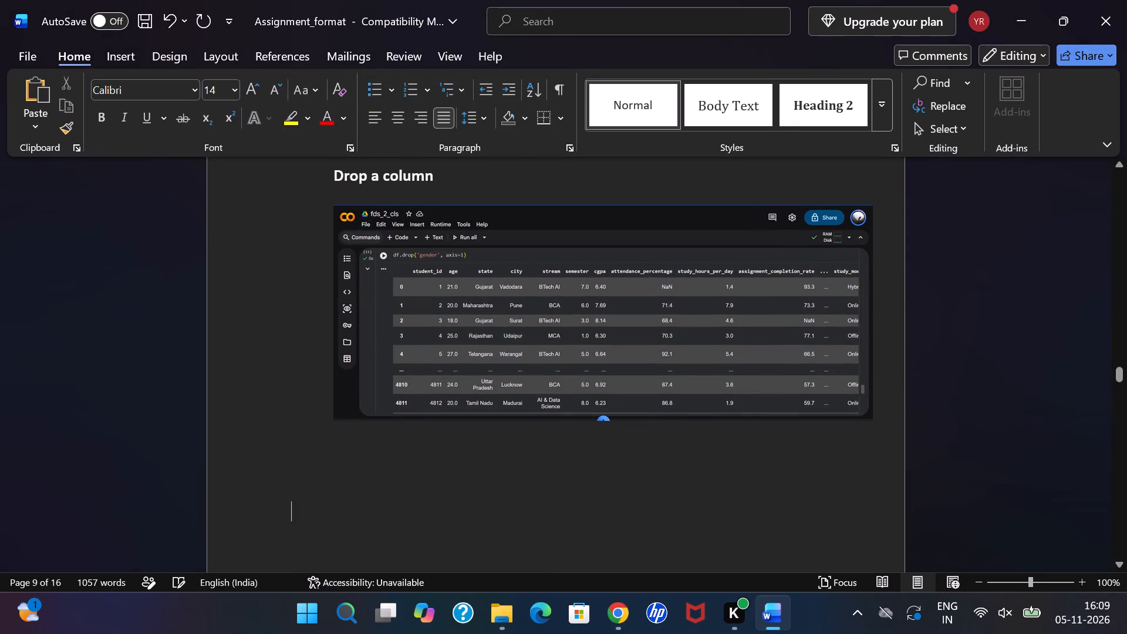
{"action": "key", "text": "BackSpace"}
{"action": "key", "text": "BackSpace"}
{"action": "key", "text": "BackSpace"}
{"action": "key", "text": "BackSpace"}
{"action": "key", "text": "BackSpace"}
{"action": "key", "text": "BackSpace"}
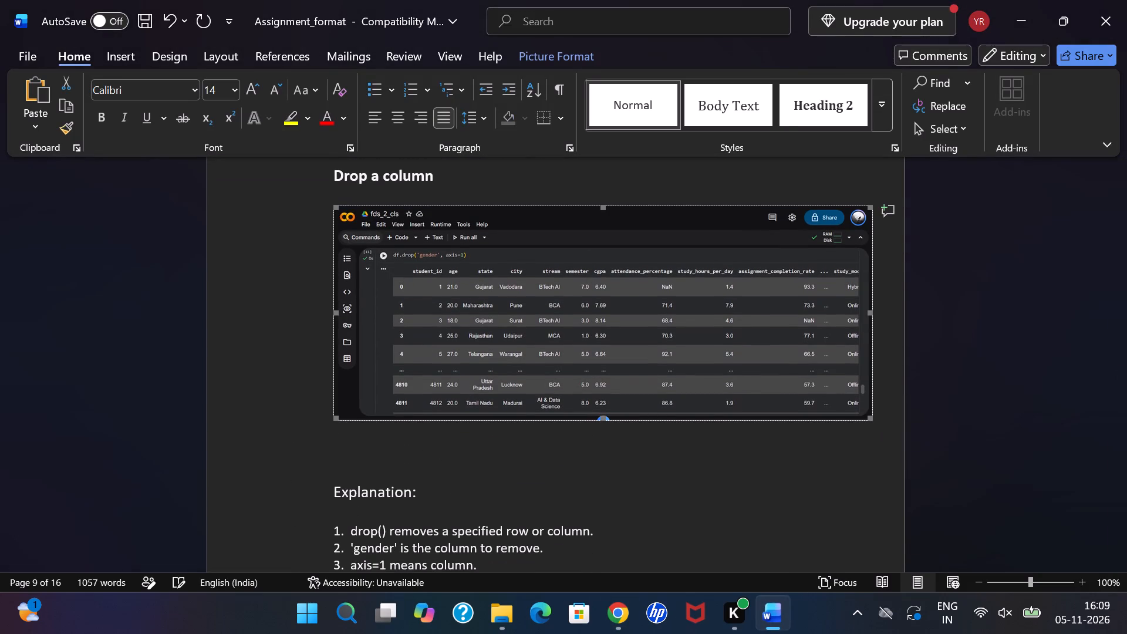
{"action": "left_click", "coordinate": [413, 450]}
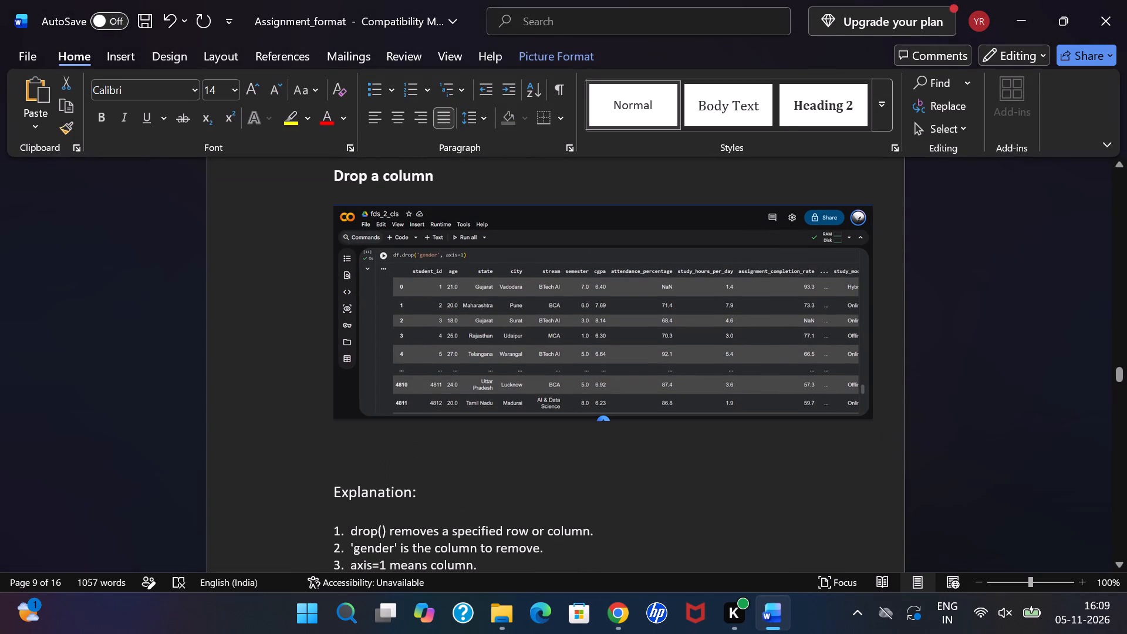
{"action": "key", "text": "BackSpace"}
{"action": "key", "text": "BackSpace"}
{"action": "key", "text": "BackSpace"}
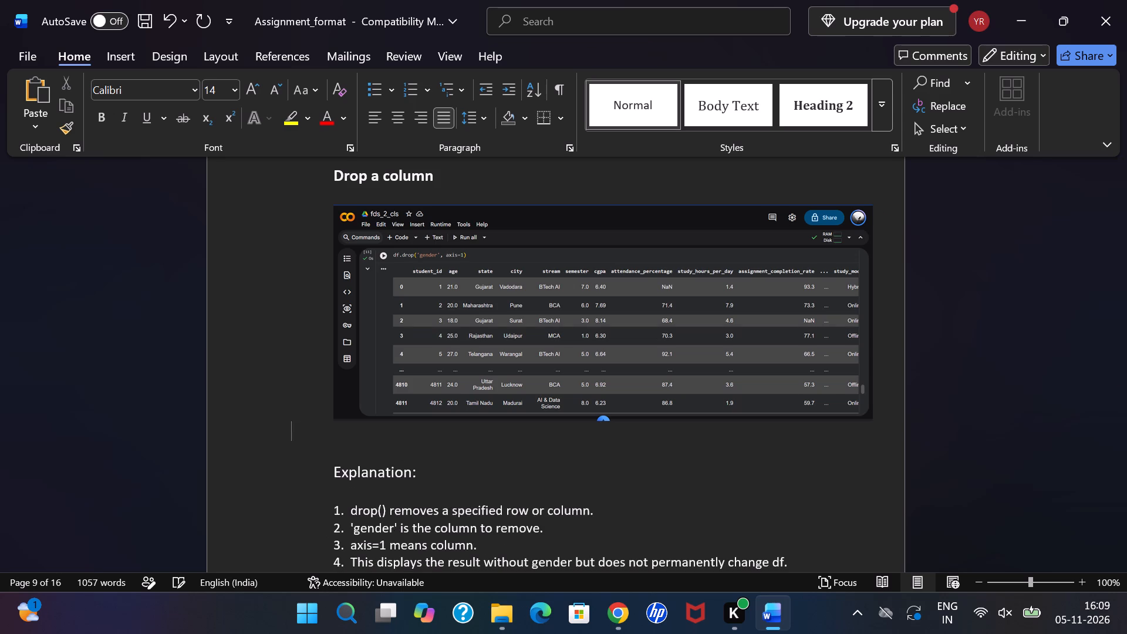
{"action": "key", "text": "BackSpace"}
In Chrome, capture a full-width screenshot of the fds_2_cls header with the df['placement_status'].replace cell and its output through row 4814.
{"action": "scroll", "coordinate": [478, 488], "scroll_direction": "down", "scroll_amount": 1}
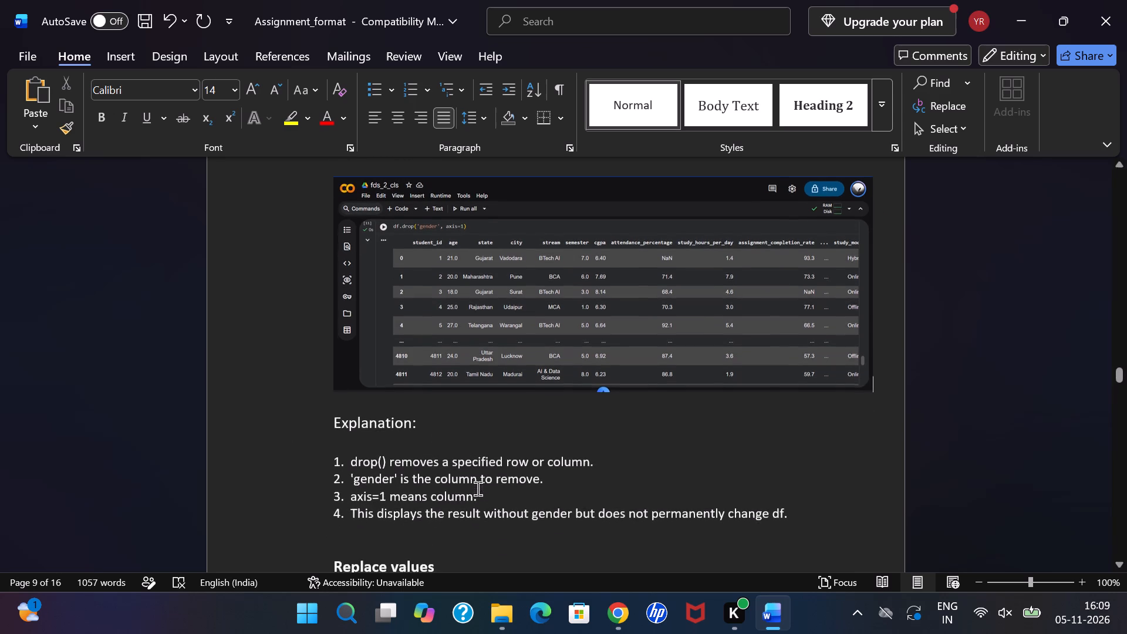
{"action": "scroll", "coordinate": [571, 466], "scroll_direction": "down", "scroll_amount": 2}
{"action": "left_click", "coordinate": [611, 624]}
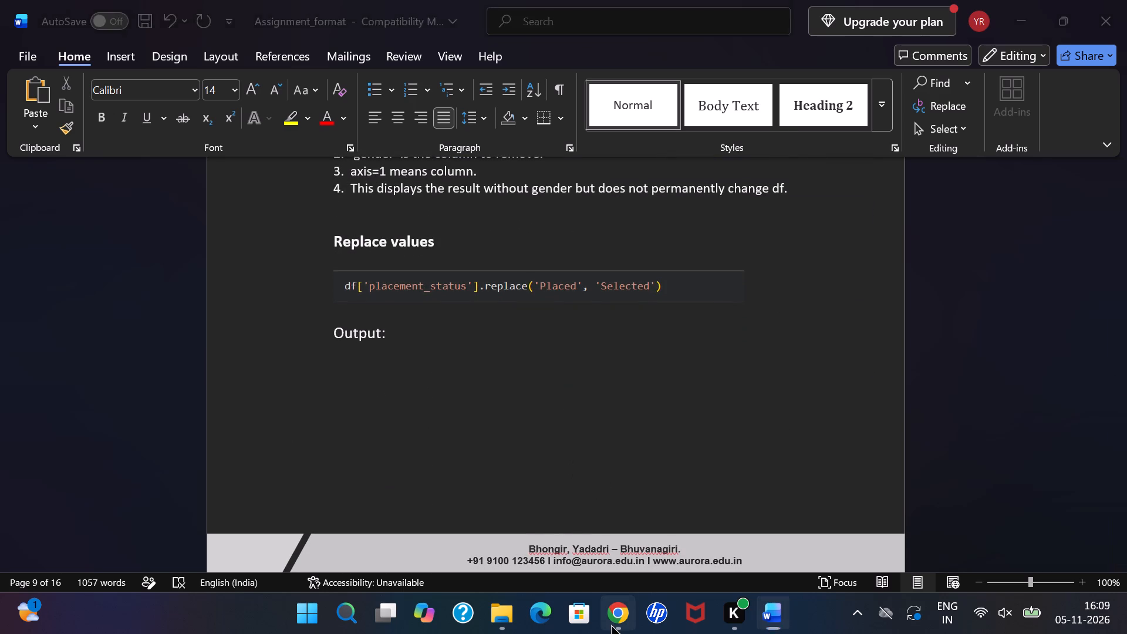
{"action": "scroll", "coordinate": [657, 308], "scroll_direction": "down", "scroll_amount": 1}
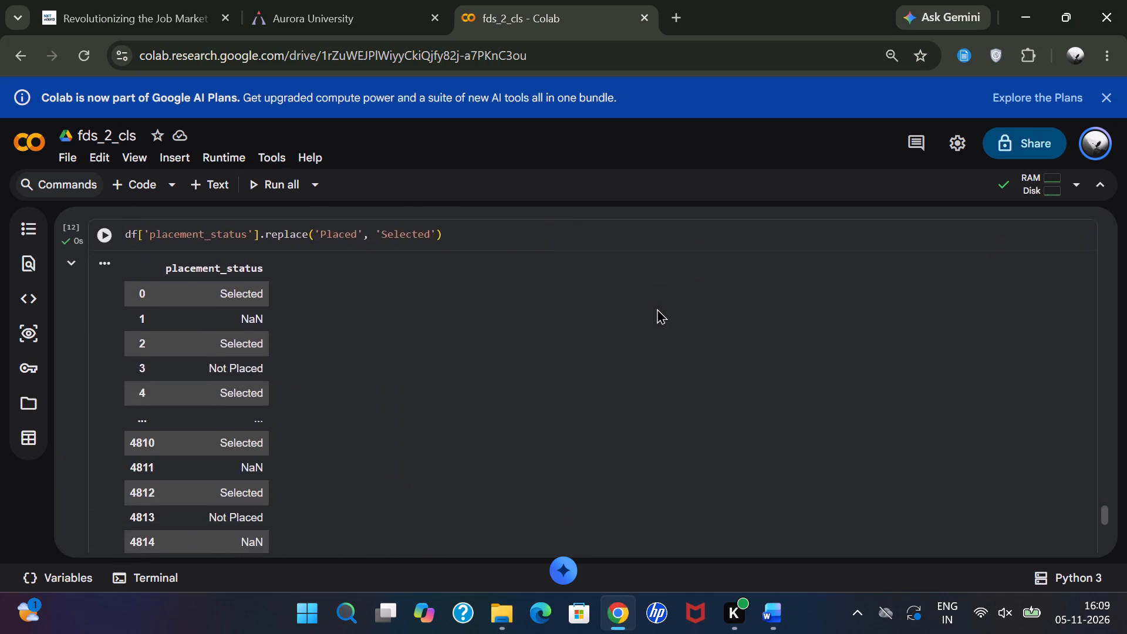
{"action": "scroll", "coordinate": [657, 308], "scroll_direction": "down", "scroll_amount": 2}
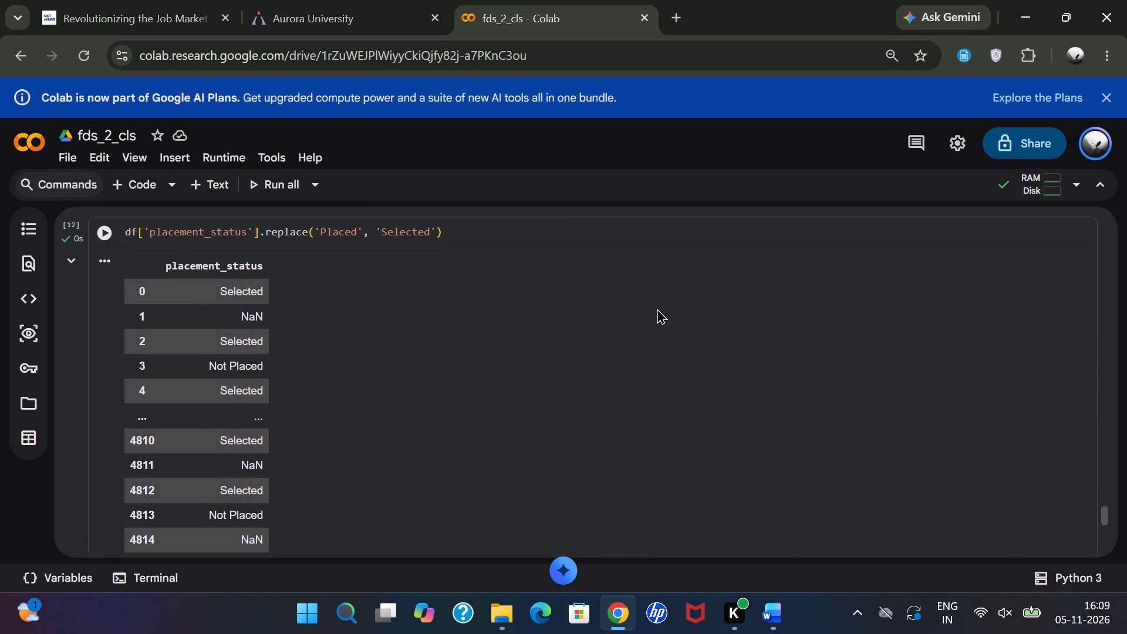
{"action": "key", "text": "Print"}
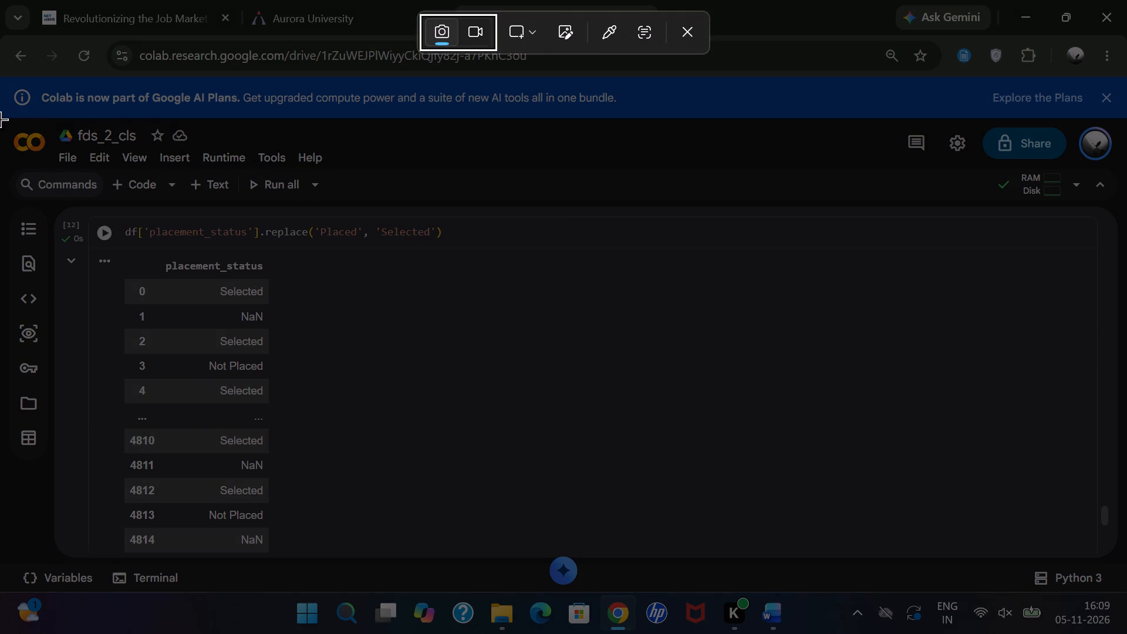
{"action": "left_click_drag", "start_coordinate": [0, 119], "coordinate": [1125, 534]}
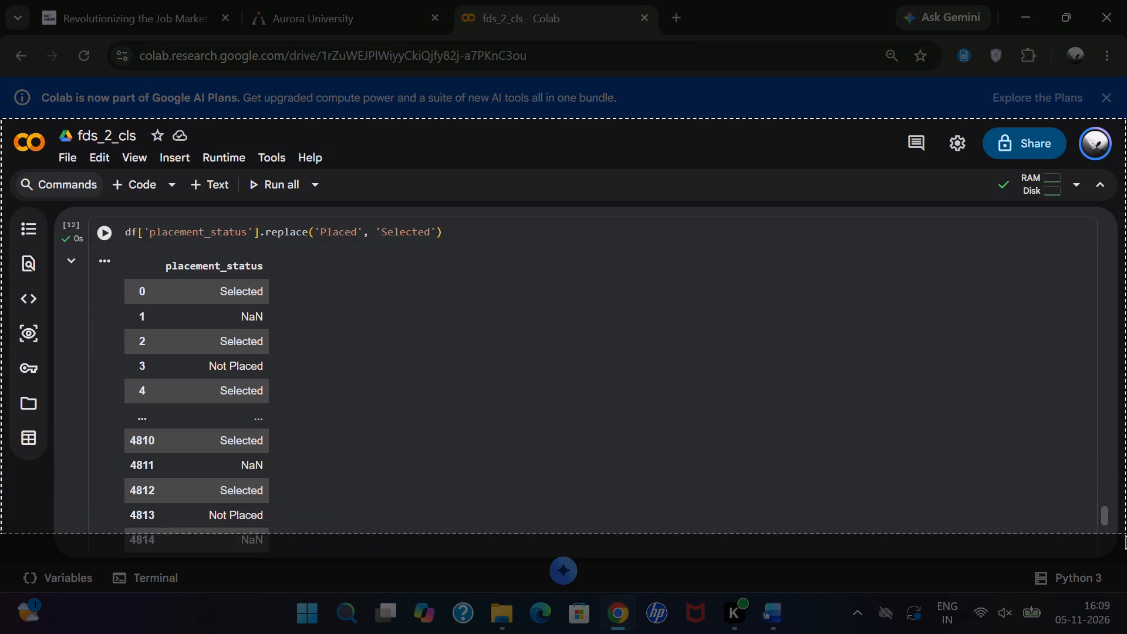
{"action": "left_click_drag", "start_coordinate": [1125, 534], "coordinate": [1125, 559]}
In Word, replace the code picture, Output: label and old placement_status output picture under Replace values with the captured screenshot.
{"action": "left_click", "coordinate": [772, 628]}
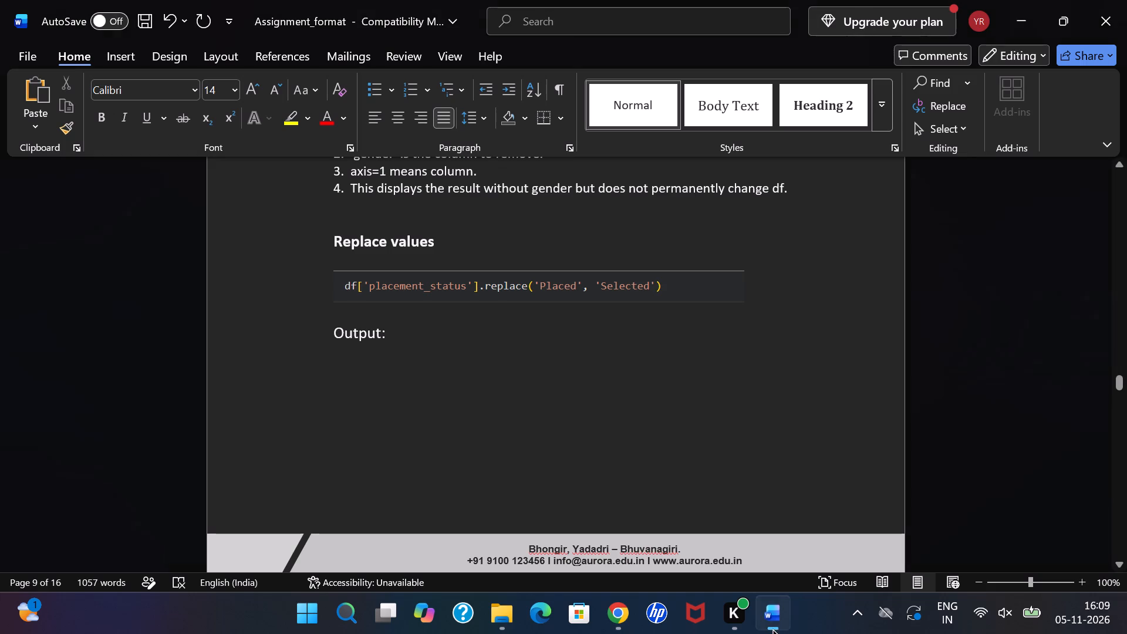
{"action": "left_click_drag", "start_coordinate": [419, 346], "coordinate": [345, 283]}
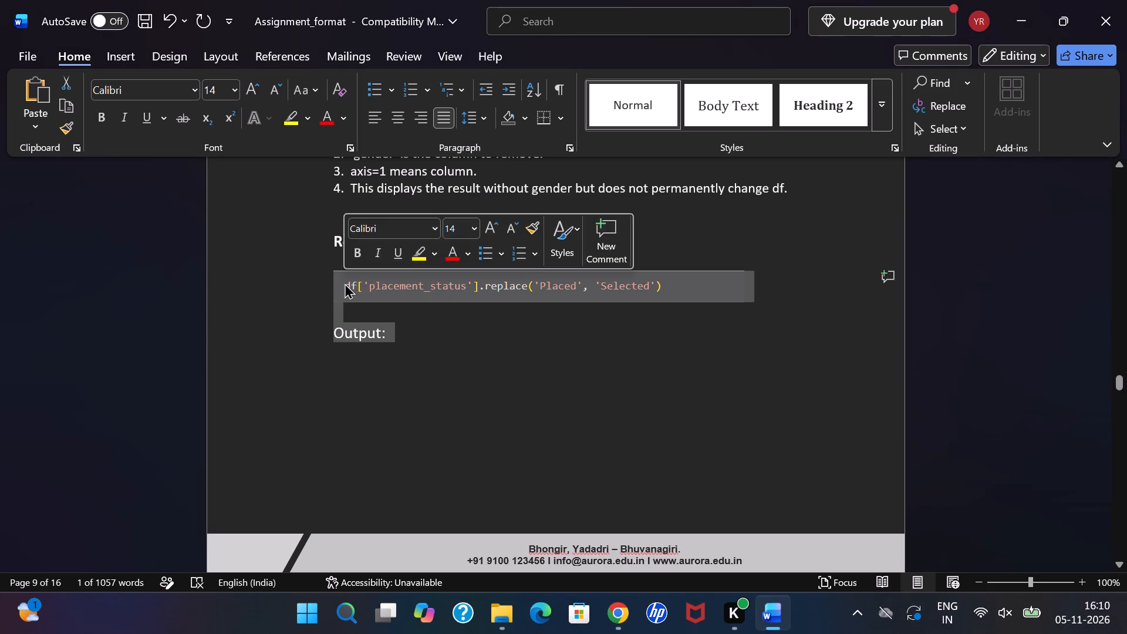
{"action": "key", "text": "BackSpace"}
{"action": "key", "text": "ctrl+v"}
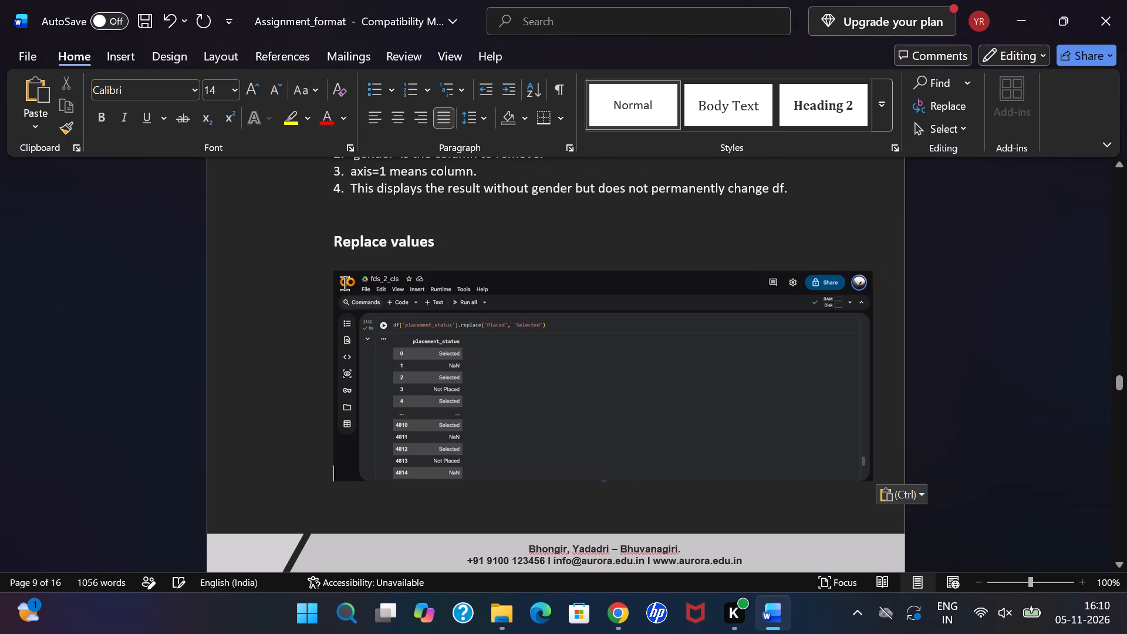
{"action": "scroll", "coordinate": [345, 283], "scroll_direction": "down", "scroll_amount": 4}
{"action": "left_click", "coordinate": [402, 508]}
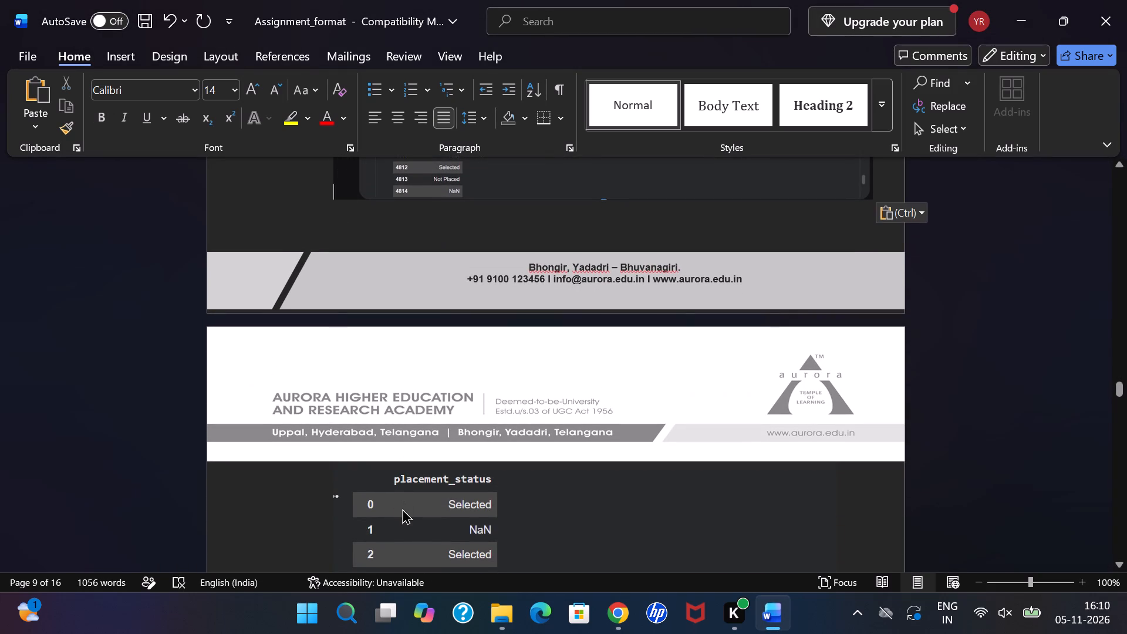
{"action": "key", "text": "BackSpace"}
Delete the df.rename code picture, the Output: label and the output table picture under Rename a column.
{"action": "scroll", "coordinate": [475, 512], "scroll_direction": "down", "scroll_amount": 1}
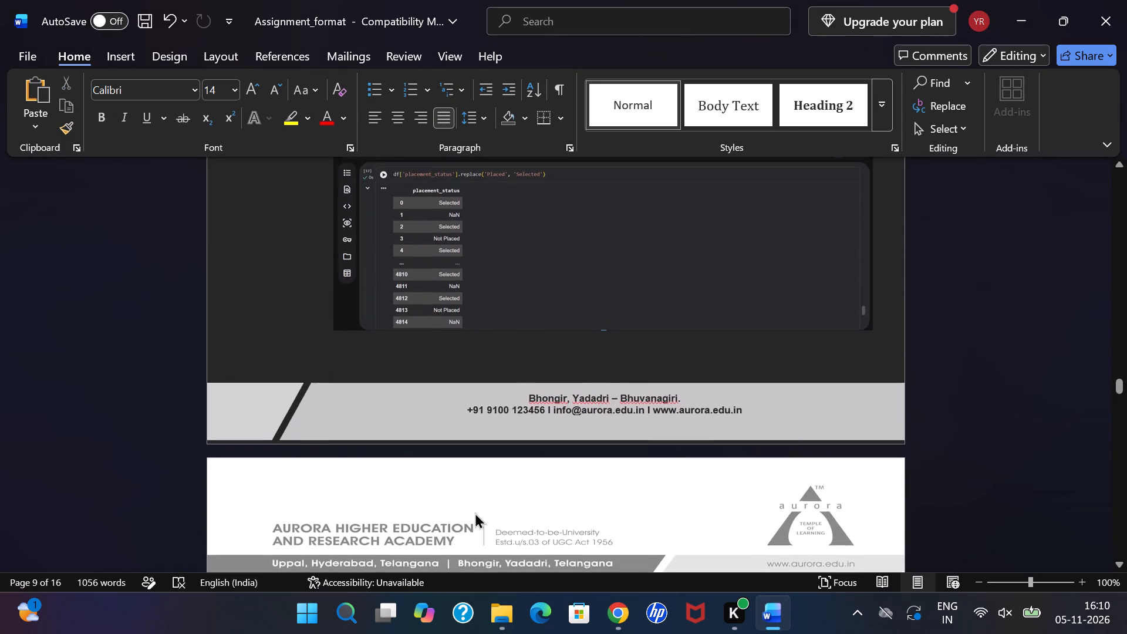
{"action": "scroll", "coordinate": [475, 512], "scroll_direction": "down", "scroll_amount": 2}
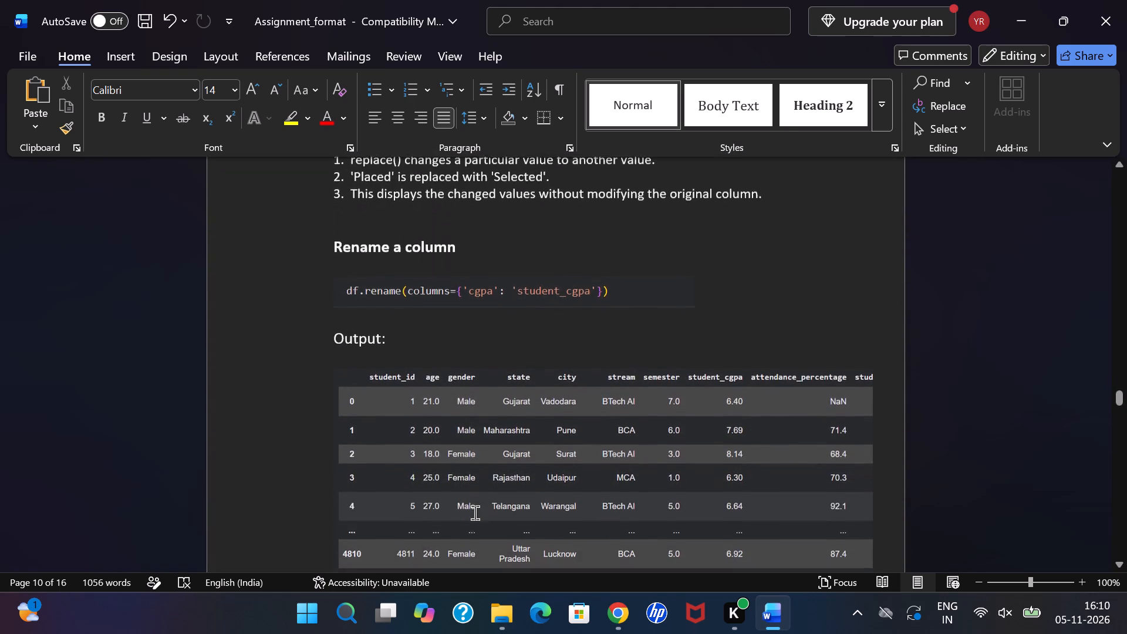
{"action": "scroll", "coordinate": [475, 512], "scroll_direction": "down", "scroll_amount": 1}
{"action": "left_click_drag", "start_coordinate": [880, 525], "coordinate": [546, 354]}
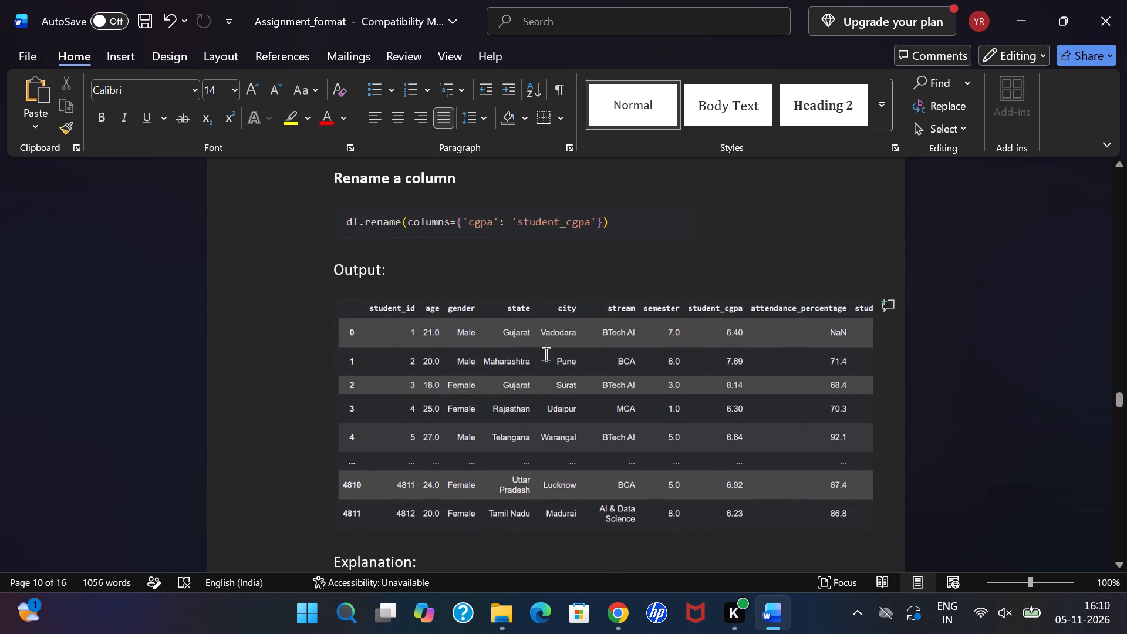
{"action": "left_click_drag", "start_coordinate": [546, 354], "coordinate": [330, 227]}
{"action": "key", "text": "BackSpace"}
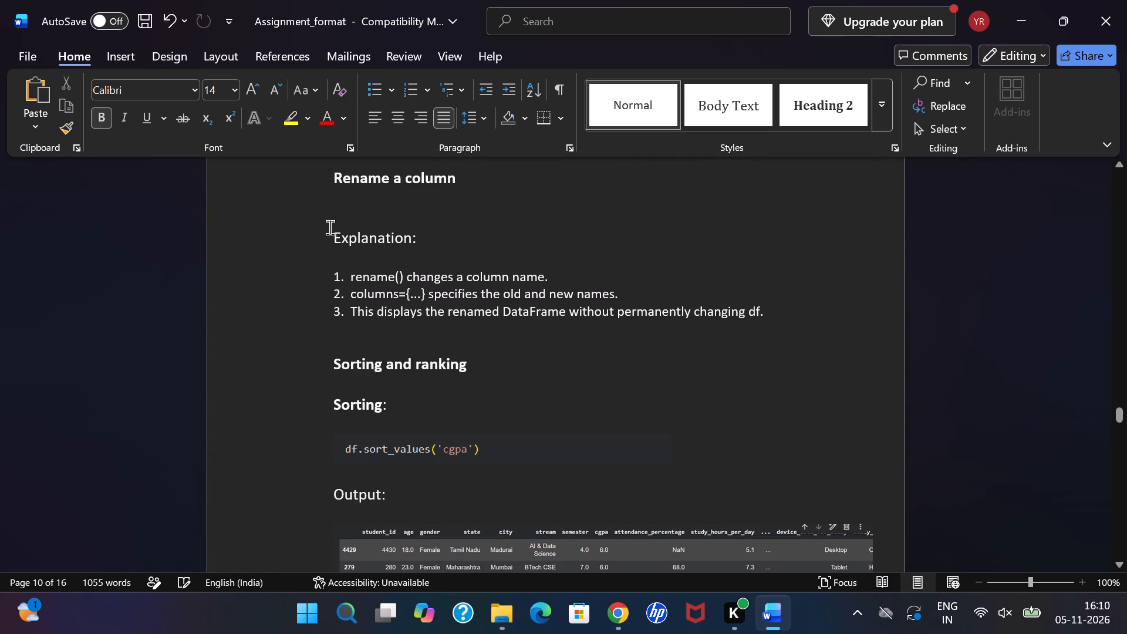
In Chrome, capture a full-width screenshot of the fds_2_cls header with the df.rename(columns={'cgpa': 'student_cgpa'}) cell and its output through row 4811.
{"action": "left_click", "coordinate": [619, 608]}
{"action": "scroll", "coordinate": [623, 457], "scroll_direction": "down", "scroll_amount": 3}
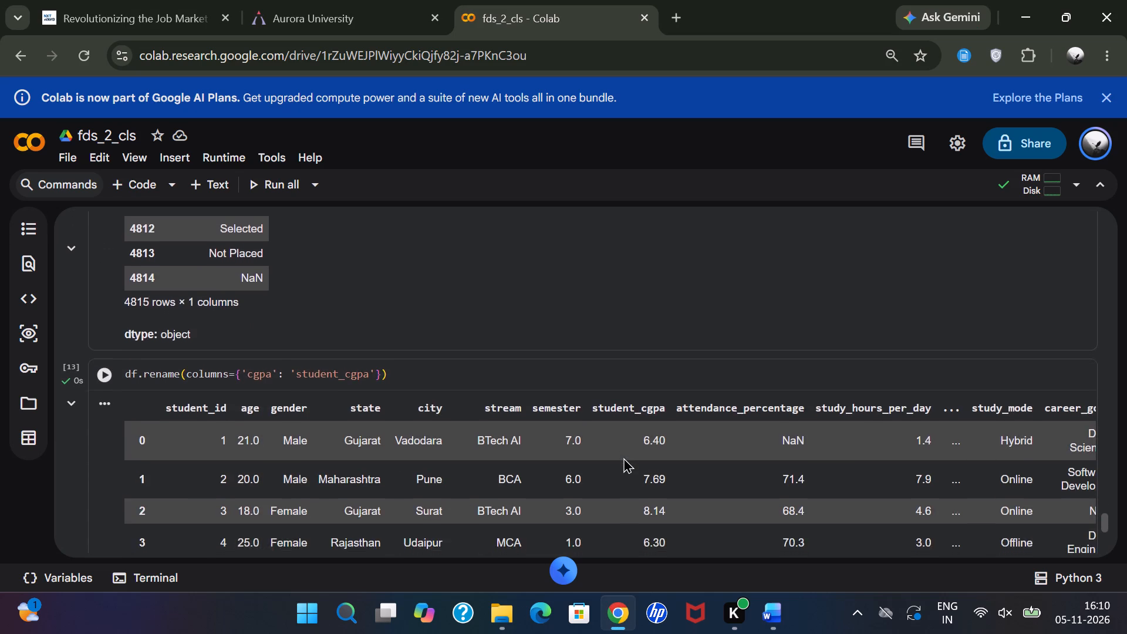
{"action": "scroll", "coordinate": [623, 457], "scroll_direction": "down", "scroll_amount": 2}
{"action": "key", "text": "Print"}
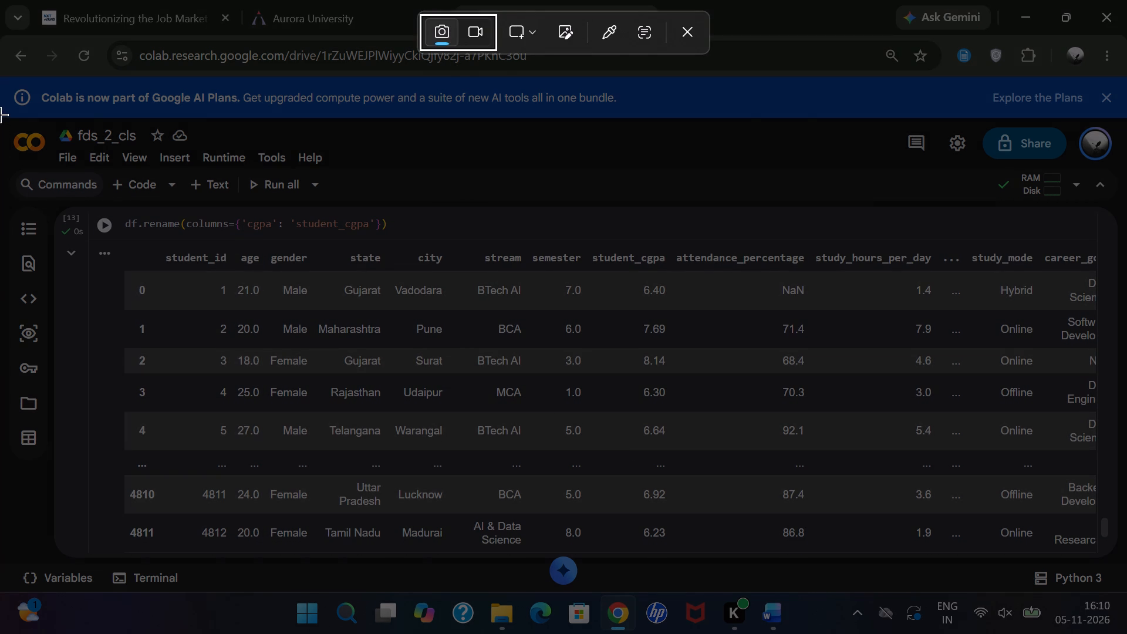
{"action": "left_click_drag", "start_coordinate": [0, 114], "coordinate": [1126, 477]}
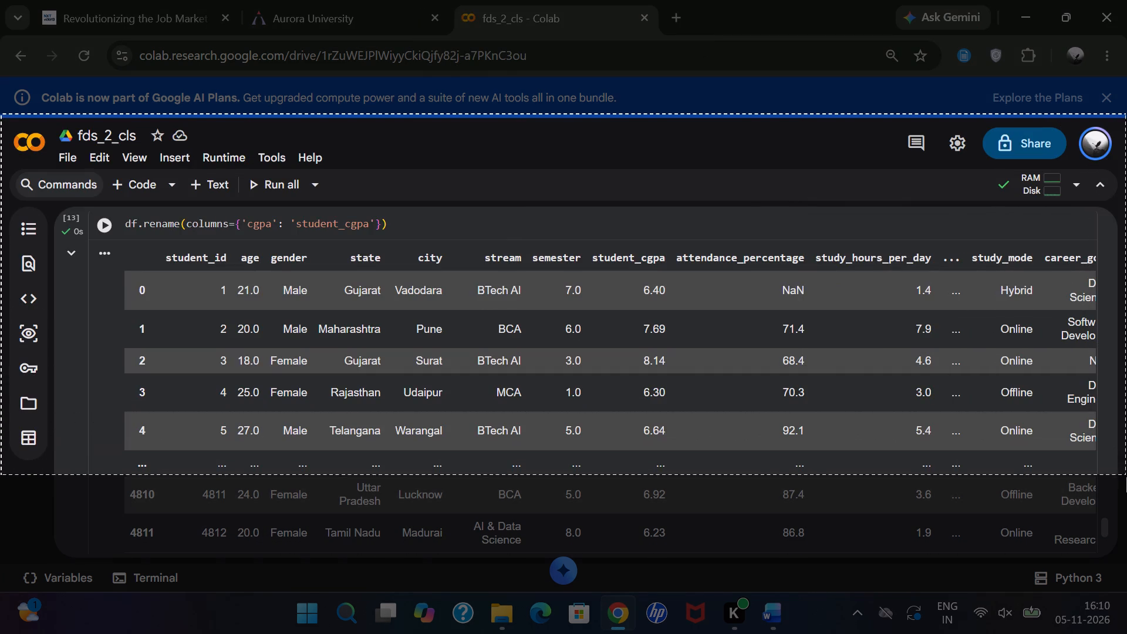
{"action": "left_click_drag", "start_coordinate": [1126, 477], "coordinate": [1121, 554]}
In Word, insert the captured df.rename screenshot under Rename a column and start a new line between it and Explanation:.
{"action": "left_click", "coordinate": [755, 620]}
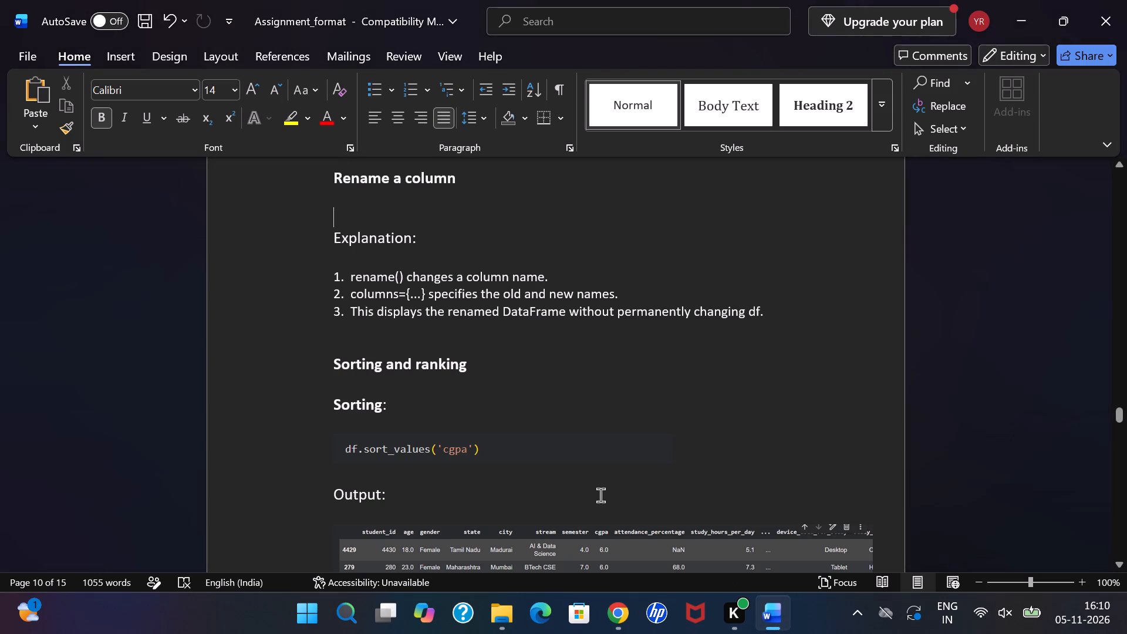
{"action": "key", "text": "ctrl+v"}
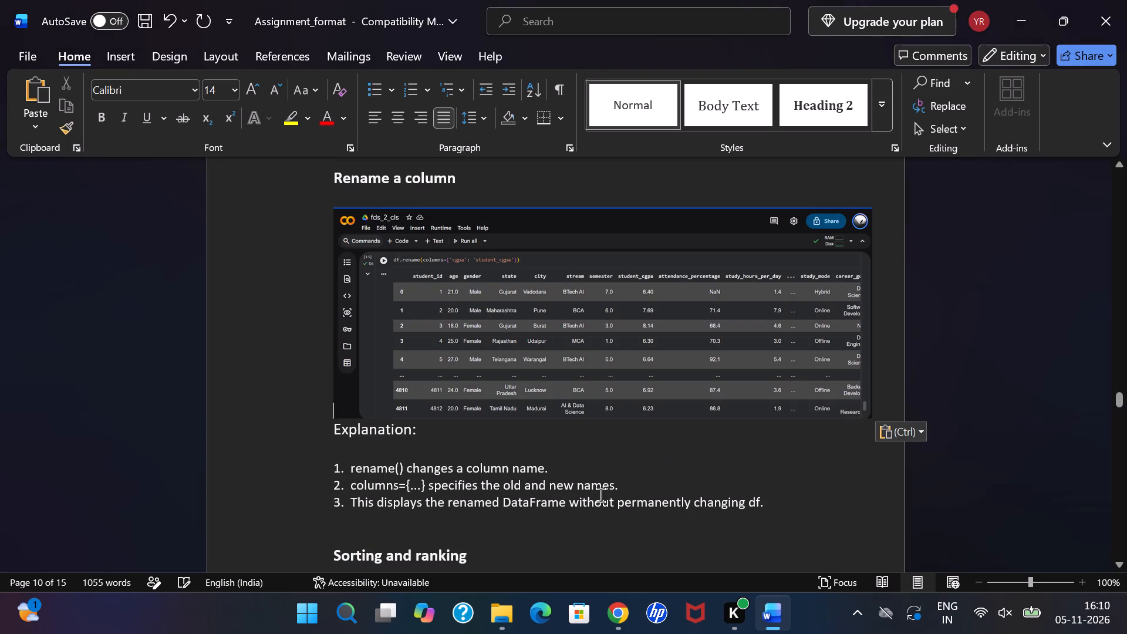
{"action": "left_click", "coordinate": [889, 401]}
{"action": "key", "text": "Return"}
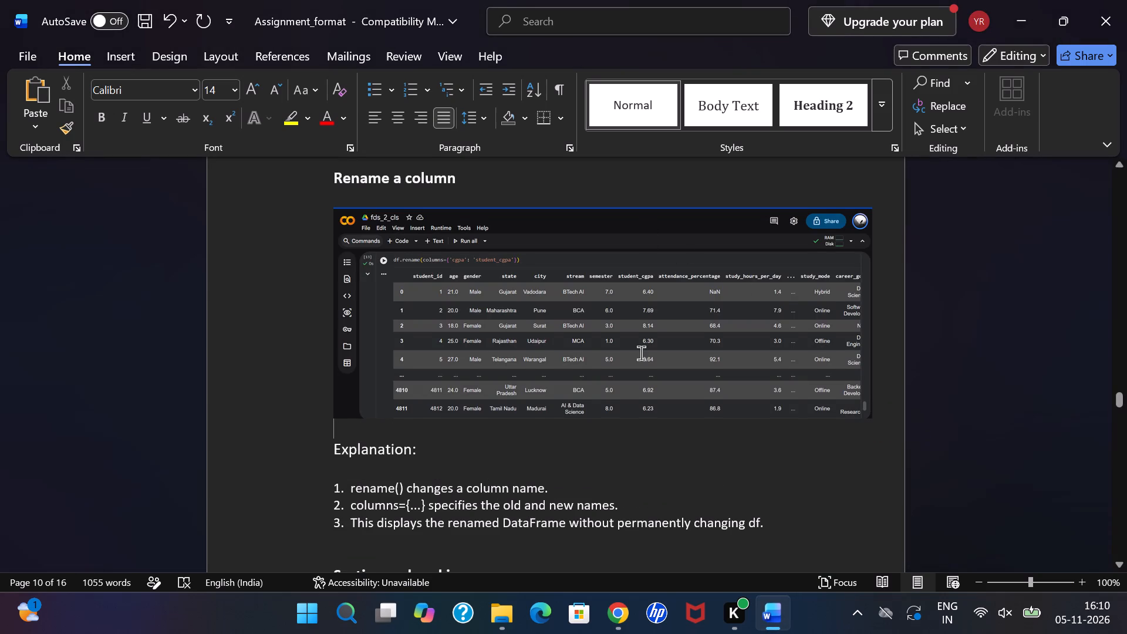
In Chrome, capture a full-width screenshot of the fds_2_cls header with the df.sort_values('cgpa') cell and its output through row 4696.
{"action": "scroll", "coordinate": [641, 353], "scroll_direction": "down", "scroll_amount": 4}
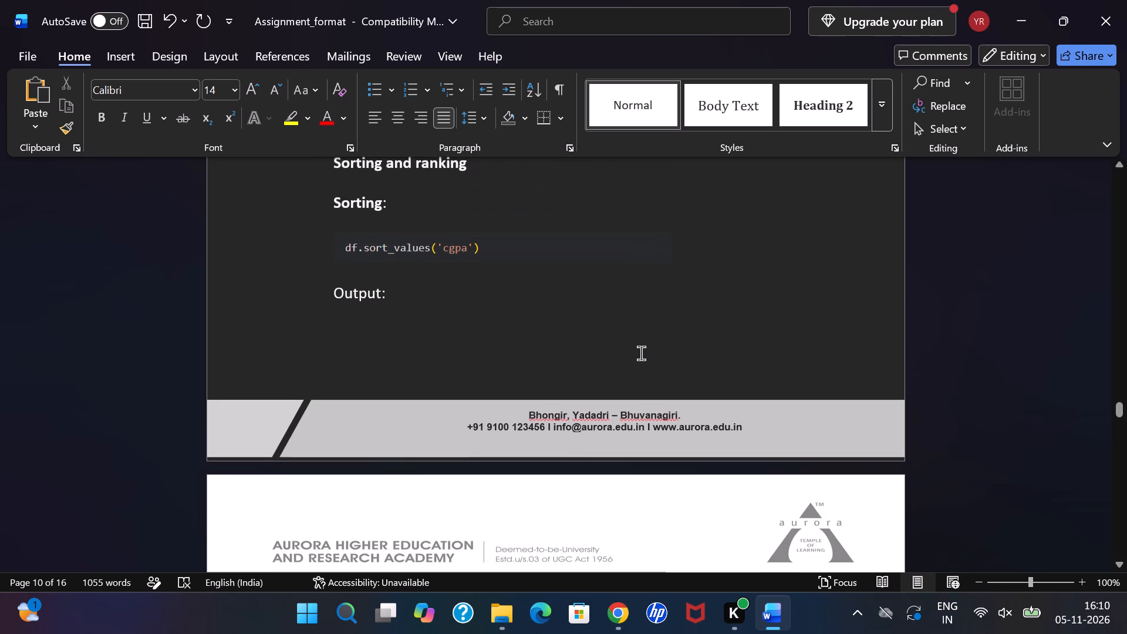
{"action": "left_click", "coordinate": [622, 621]}
{"action": "scroll", "coordinate": [642, 464], "scroll_direction": "up", "scroll_amount": 5}
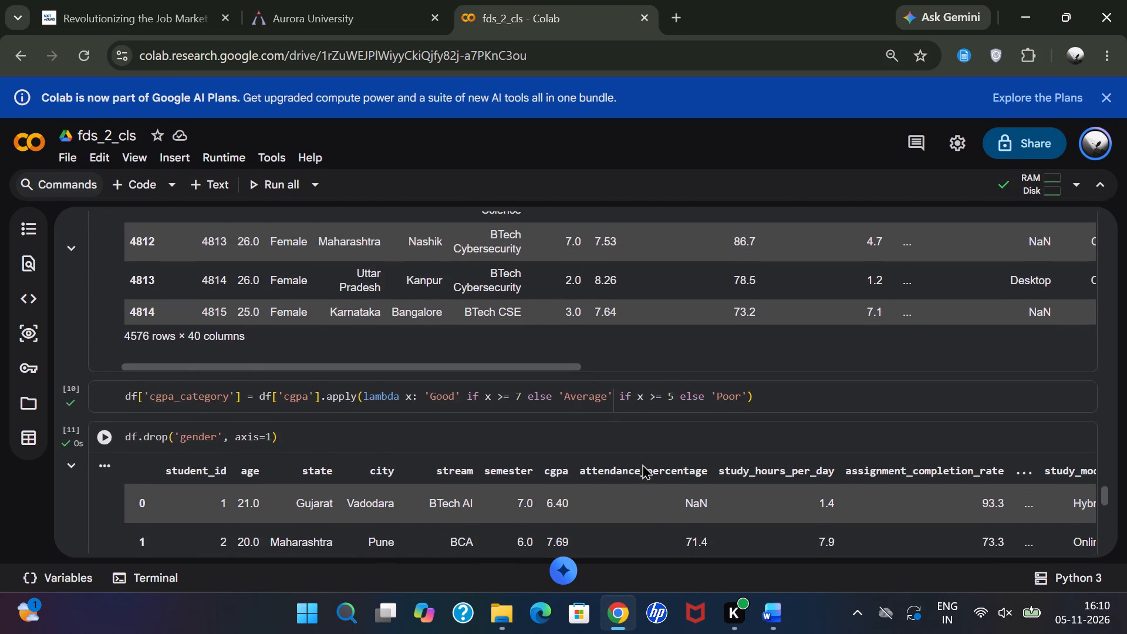
{"action": "scroll", "coordinate": [642, 464], "scroll_direction": "up", "scroll_amount": 7}
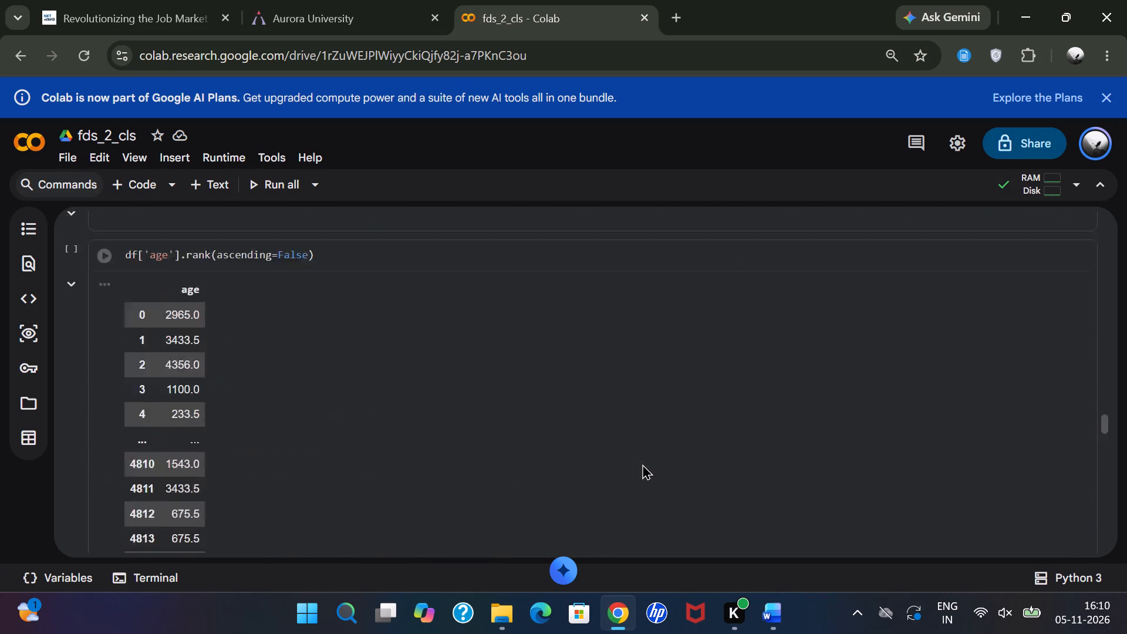
{"action": "scroll", "coordinate": [642, 464], "scroll_direction": "up", "scroll_amount": 2}
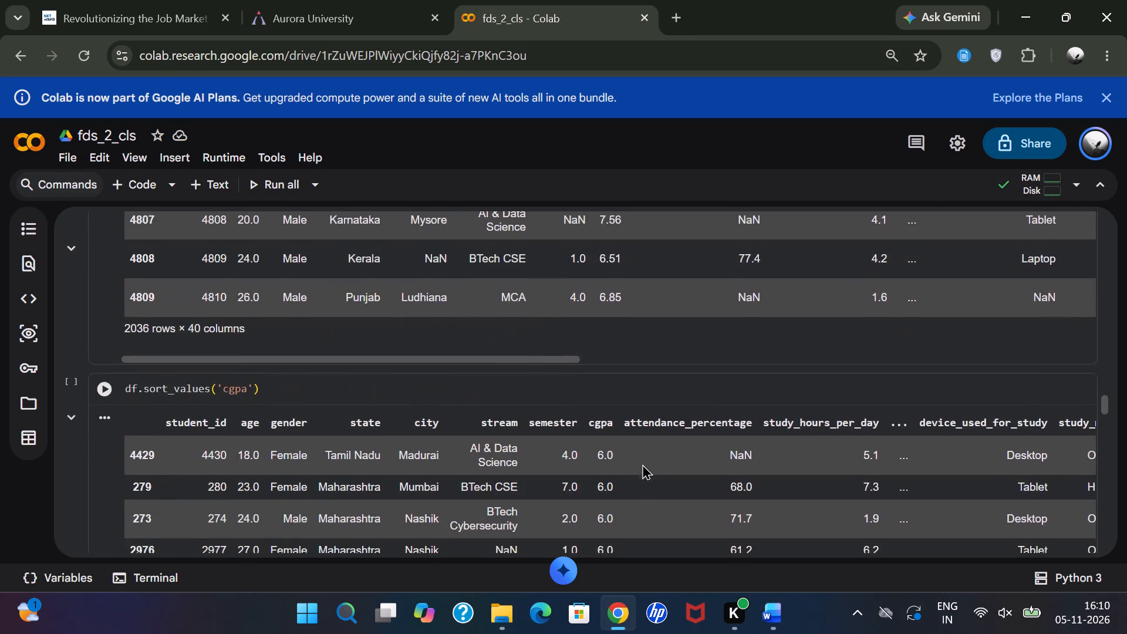
{"action": "scroll", "coordinate": [642, 464], "scroll_direction": "up", "scroll_amount": 1}
{"action": "left_click", "coordinate": [768, 599]}
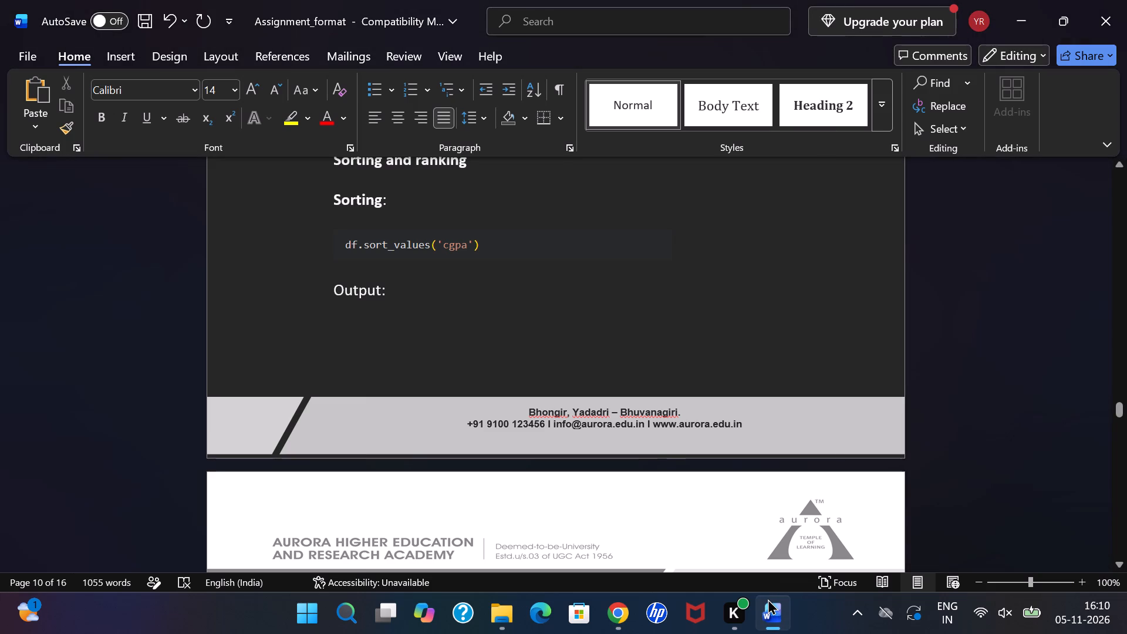
{"action": "left_click", "coordinate": [621, 608]}
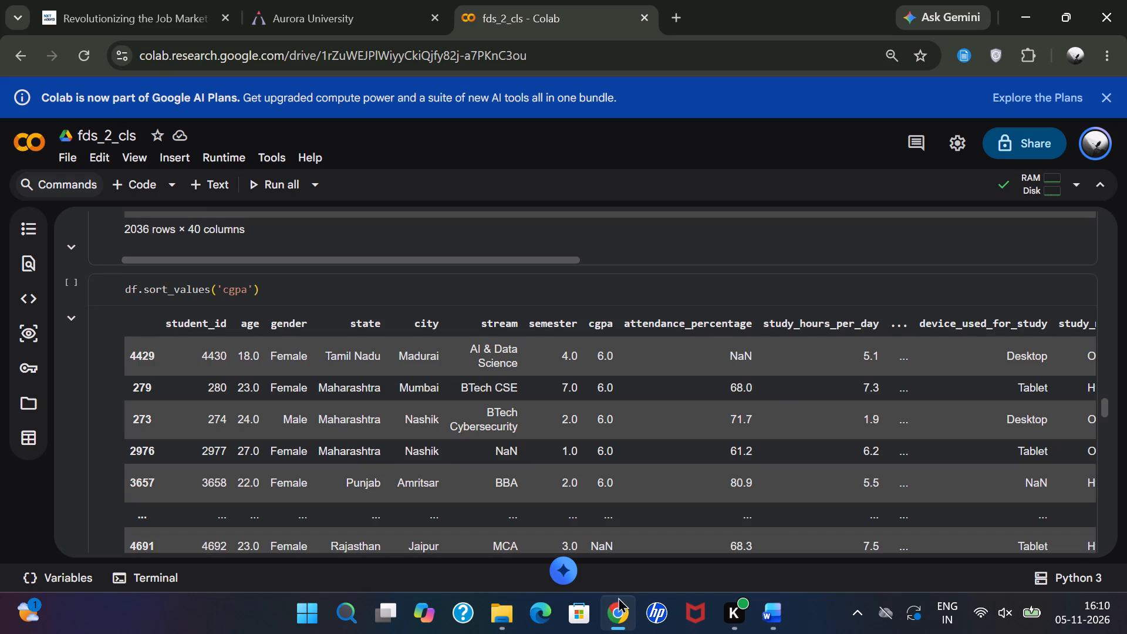
{"action": "scroll", "coordinate": [534, 467], "scroll_direction": "down", "scroll_amount": 1}
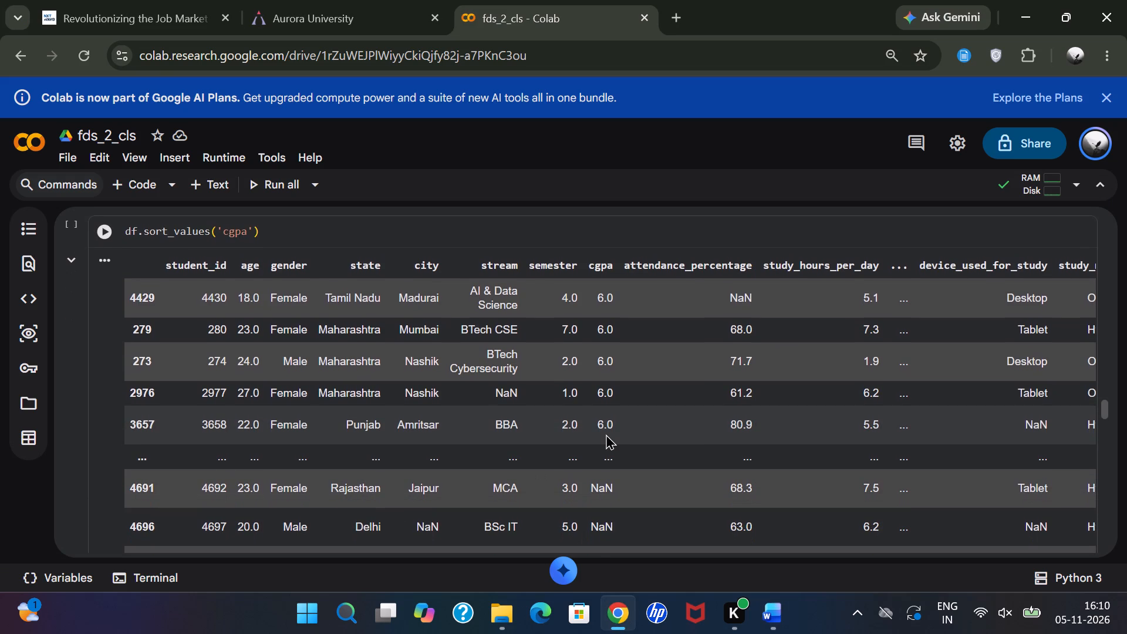
{"action": "key", "text": "Print"}
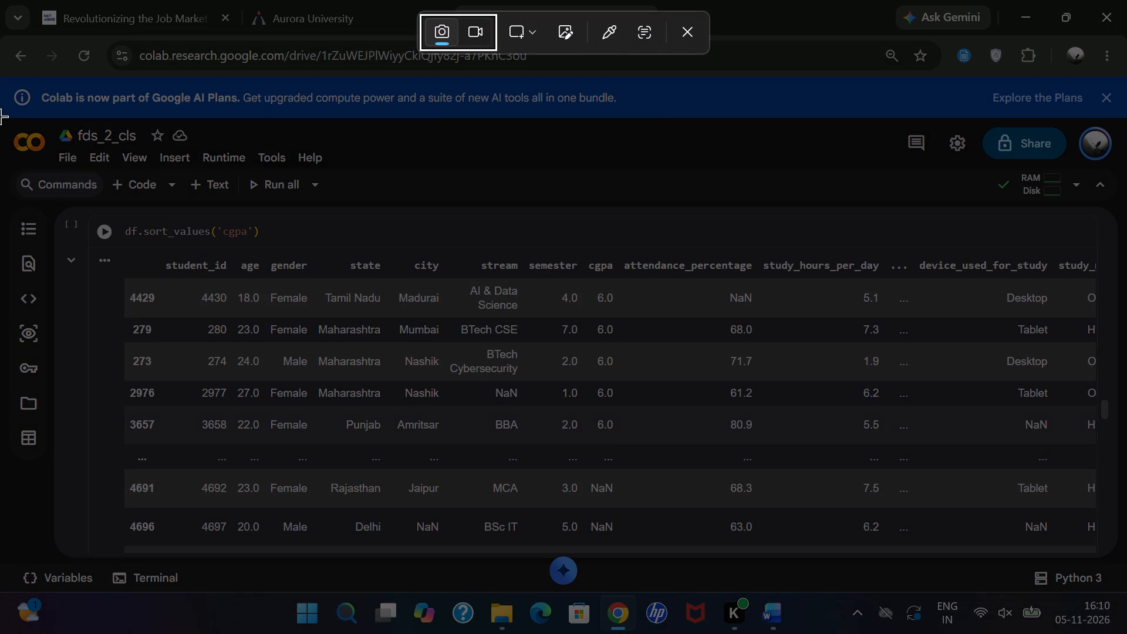
{"action": "left_click_drag", "start_coordinate": [0, 116], "coordinate": [1126, 582]}
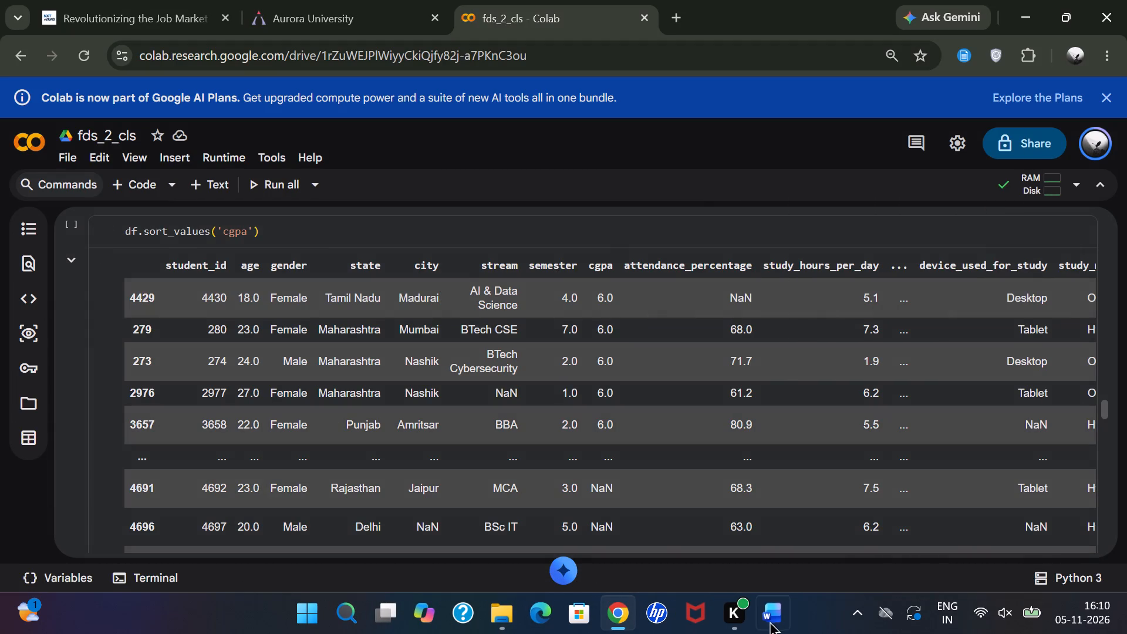
In Word, replace the code picture, Output: label and old output table picture under Sorting with the captured screenshot.
{"action": "left_click", "coordinate": [767, 621]}
{"action": "left_click_drag", "start_coordinate": [416, 296], "coordinate": [346, 242]}
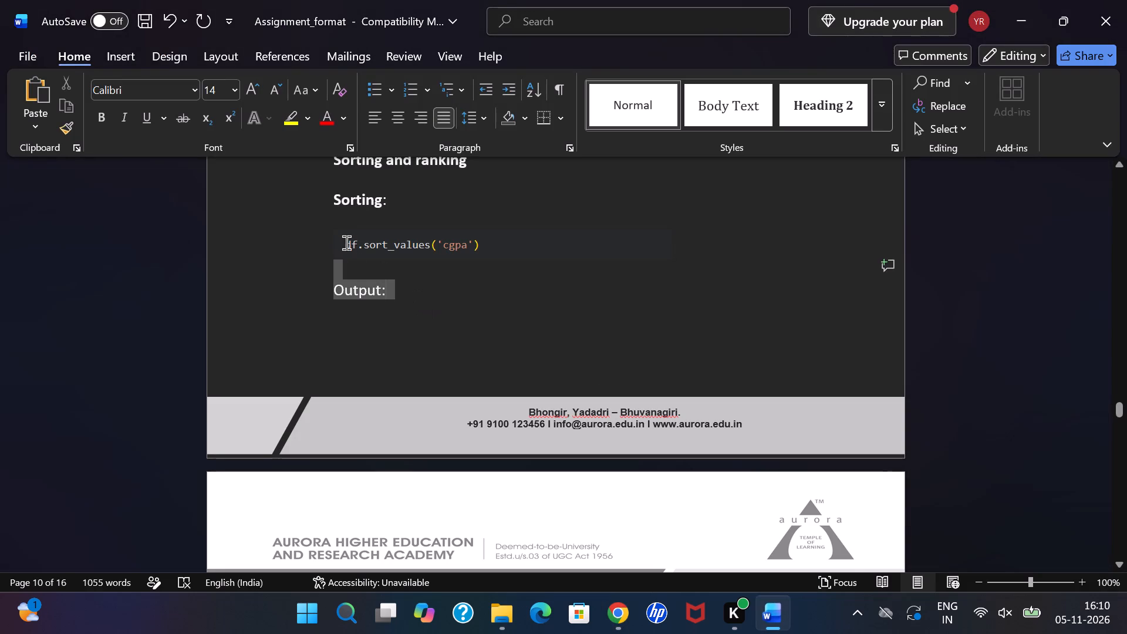
{"action": "left_click_drag", "start_coordinate": [346, 242], "coordinate": [344, 239]}
{"action": "key", "text": "BackSpace"}
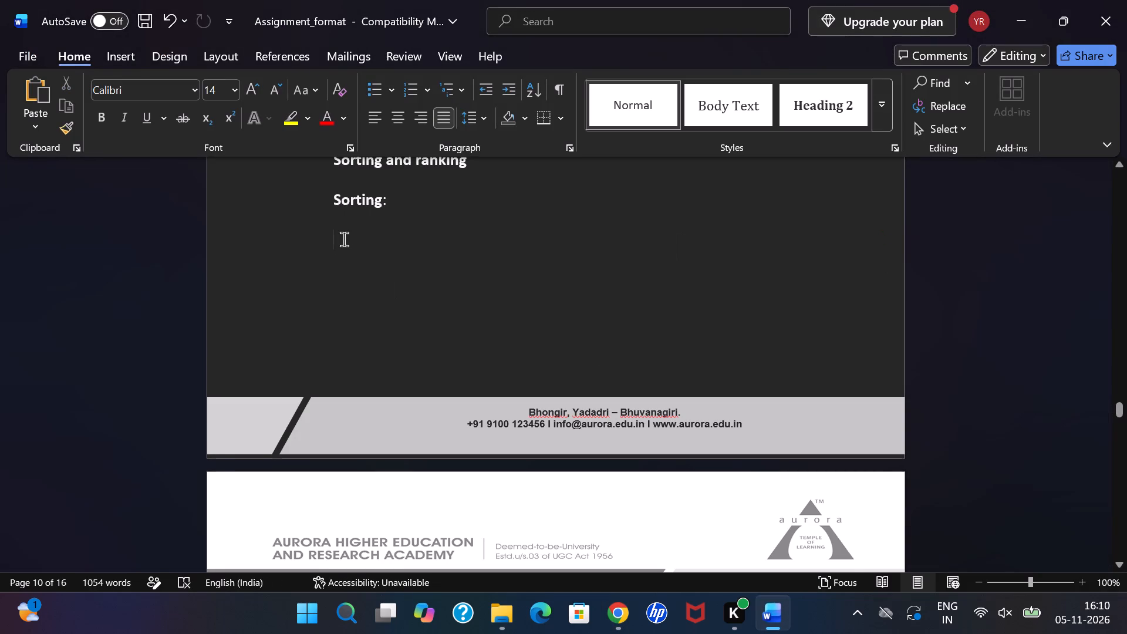
{"action": "key", "text": "ctrl+v"}
{"action": "scroll", "coordinate": [441, 396], "scroll_direction": "down", "scroll_amount": 1}
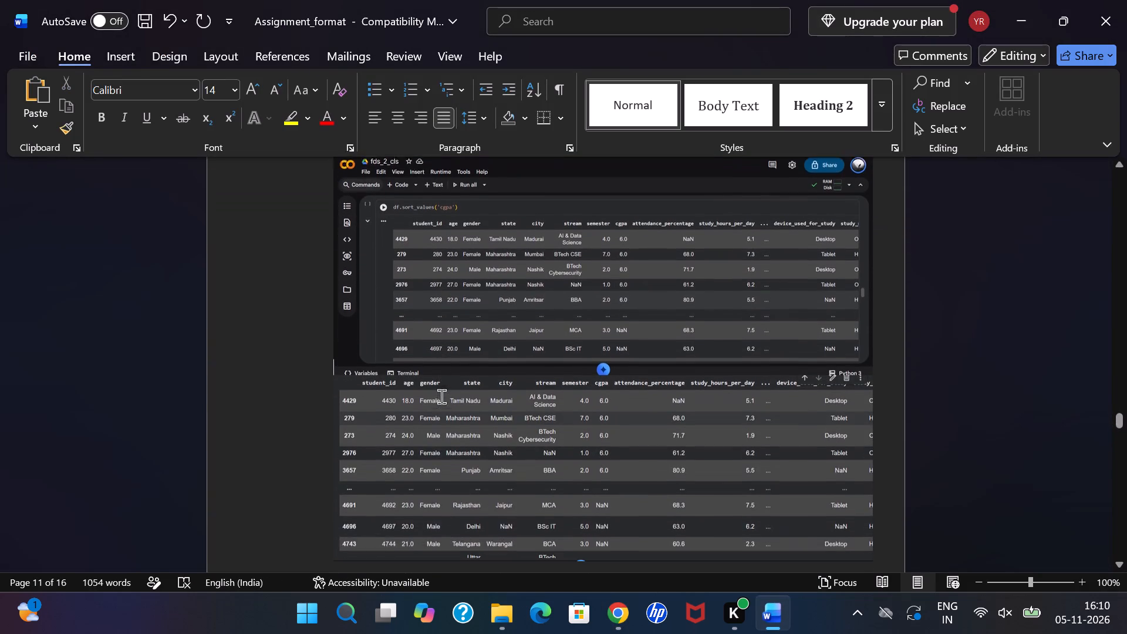
{"action": "scroll", "coordinate": [441, 396], "scroll_direction": "down", "scroll_amount": 1}
{"action": "left_click", "coordinate": [471, 451]}
{"action": "key", "text": "BackSpace"}
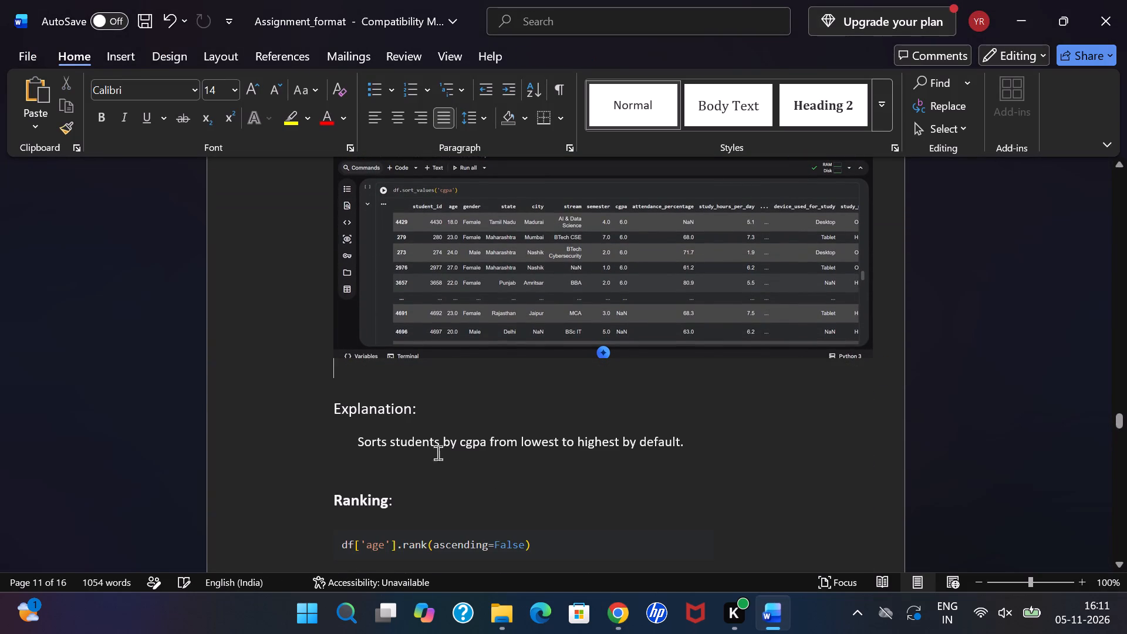
Remove the extra blank line between the sort_values screenshot and its Explanation: label.
{"action": "left_click", "coordinate": [365, 400]}
{"action": "left_click", "coordinate": [355, 390]}
{"action": "key", "text": "BackSpace"}
{"action": "key", "text": "BackSpace"}
{"action": "key", "text": "BackSpace"}
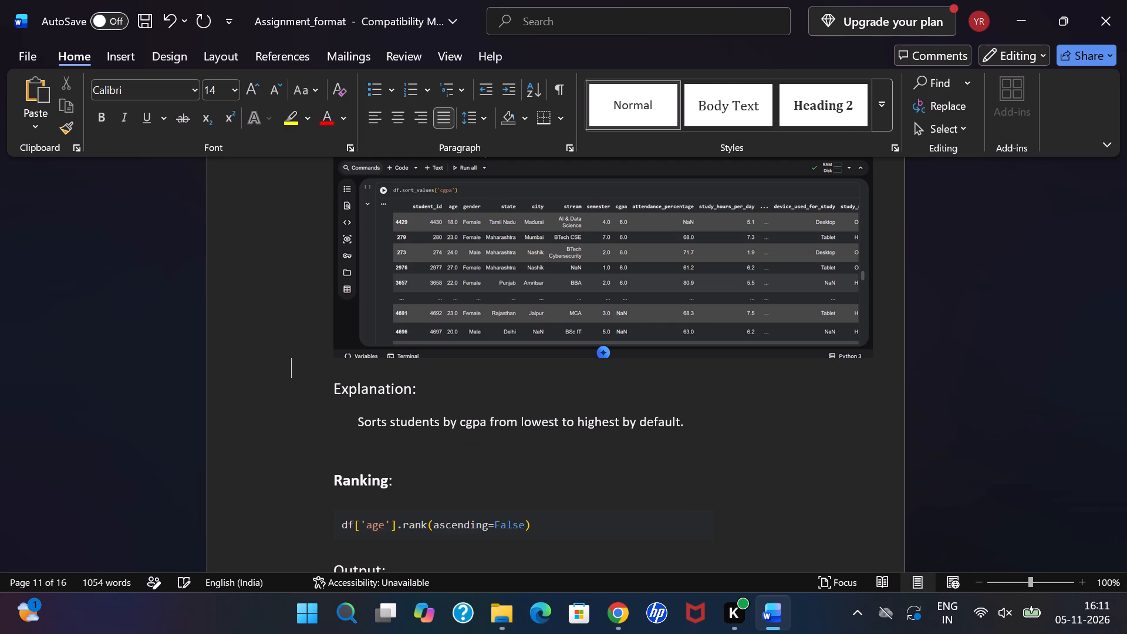
Insert blank lines above the Sorting and ranking heading to push it to the top of the next page.
{"action": "scroll", "coordinate": [355, 390], "scroll_direction": "up", "scroll_amount": 3}
{"action": "left_click", "coordinate": [328, 293]}
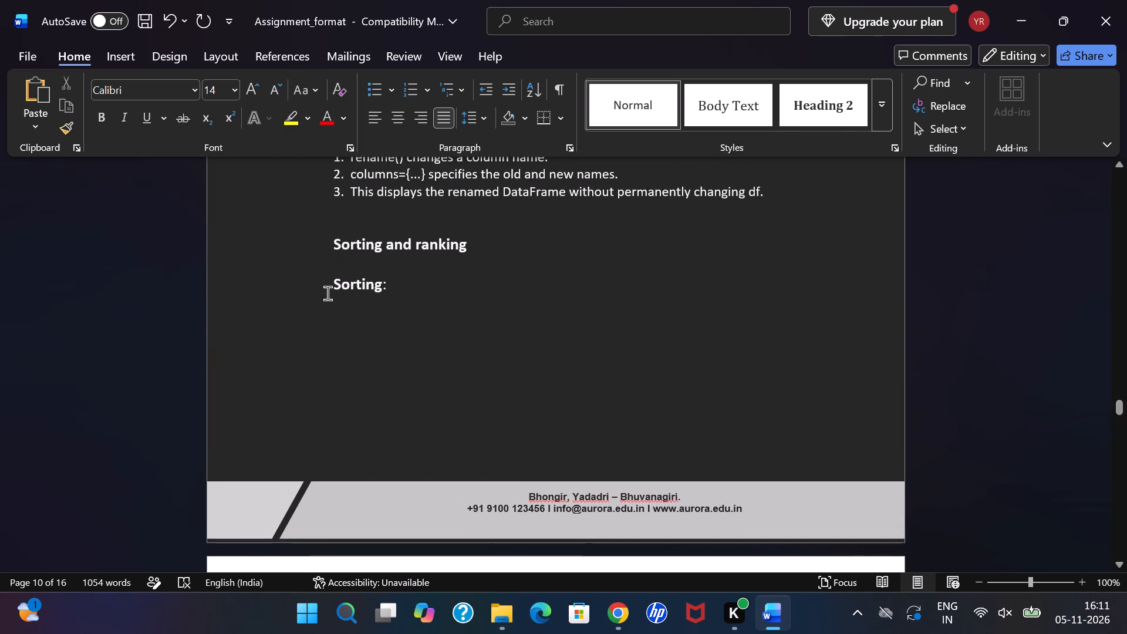
{"action": "left_click", "coordinate": [333, 244]}
{"action": "key", "text": "Return"}
{"action": "key", "text": "Return"}
{"action": "key", "text": "Return"}
{"action": "key", "text": "Return"}
{"action": "key", "text": "Return"}
{"action": "key", "text": "Return"}
{"action": "key", "text": "Return"}
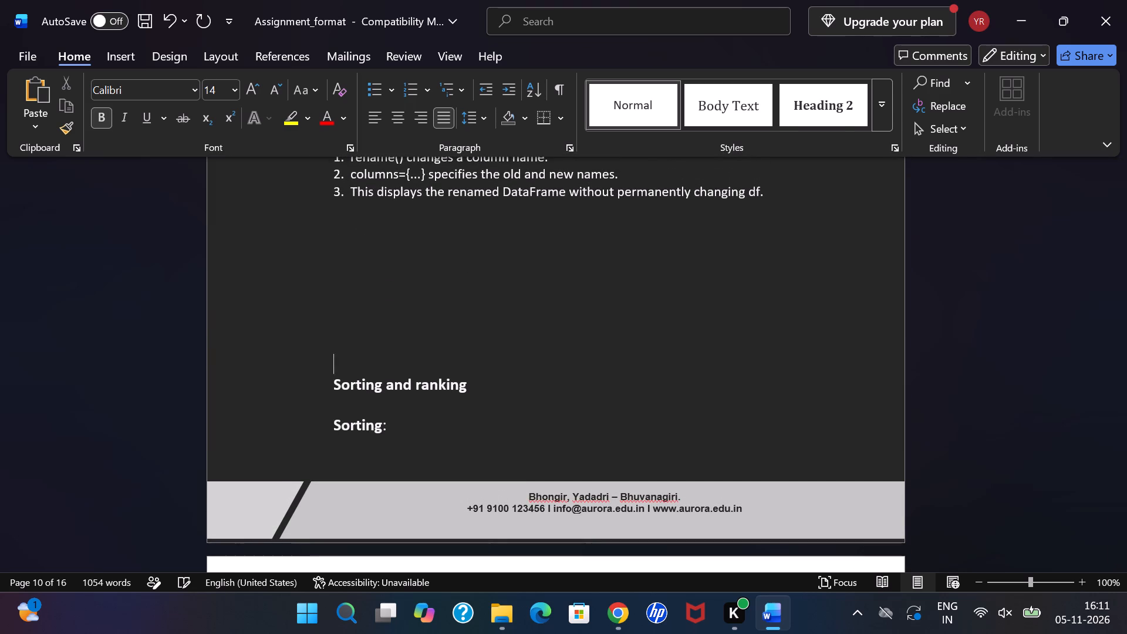
{"action": "key", "text": "Return"}
{"action": "key", "text": "Return"}
{"action": "key", "text": "Return"}
{"action": "key", "text": "Return"}
{"action": "key", "text": "Return"}
{"action": "key", "text": "Return"}
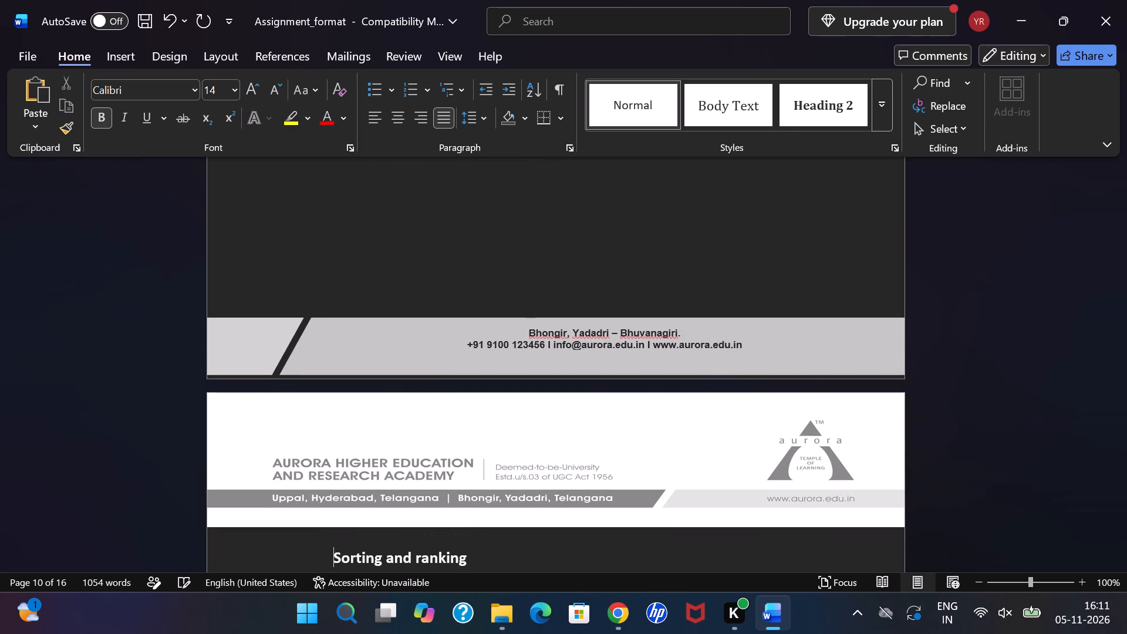
Add two blank lines above the Rename a column heading.
{"action": "scroll", "coordinate": [455, 191], "scroll_direction": "up", "scroll_amount": 2}
{"action": "scroll", "coordinate": [524, 303], "scroll_direction": "up", "scroll_amount": 1}
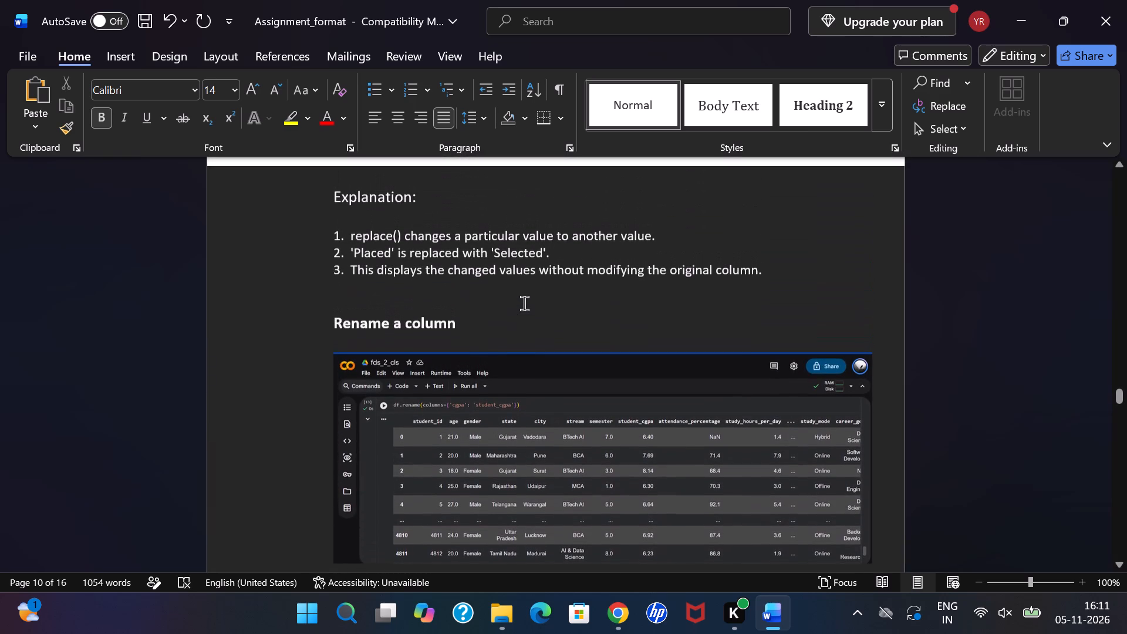
{"action": "left_click", "coordinate": [515, 305]}
{"action": "key", "text": "Return"}
{"action": "key", "text": "Return"}
Remove the two blank lines above Sorting and ranking so the heading starts at the top of its page.
{"action": "scroll", "coordinate": [515, 305], "scroll_direction": "up", "scroll_amount": 1}
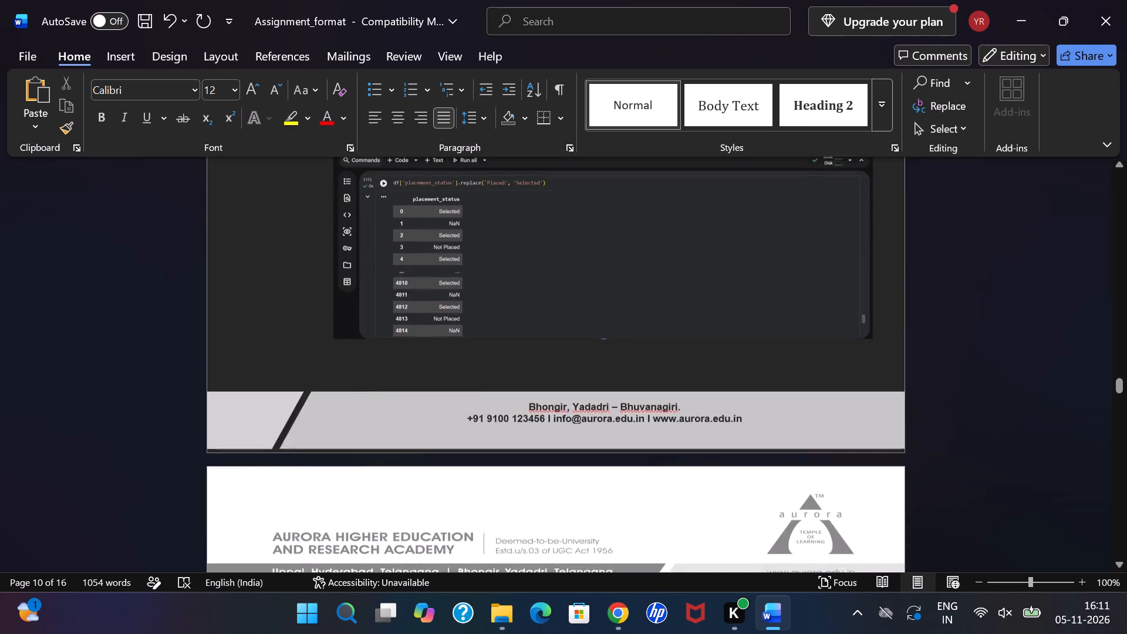
{"action": "scroll", "coordinate": [515, 305], "scroll_direction": "up", "scroll_amount": 2}
{"action": "scroll", "coordinate": [515, 305], "scroll_direction": "down", "scroll_amount": 3}
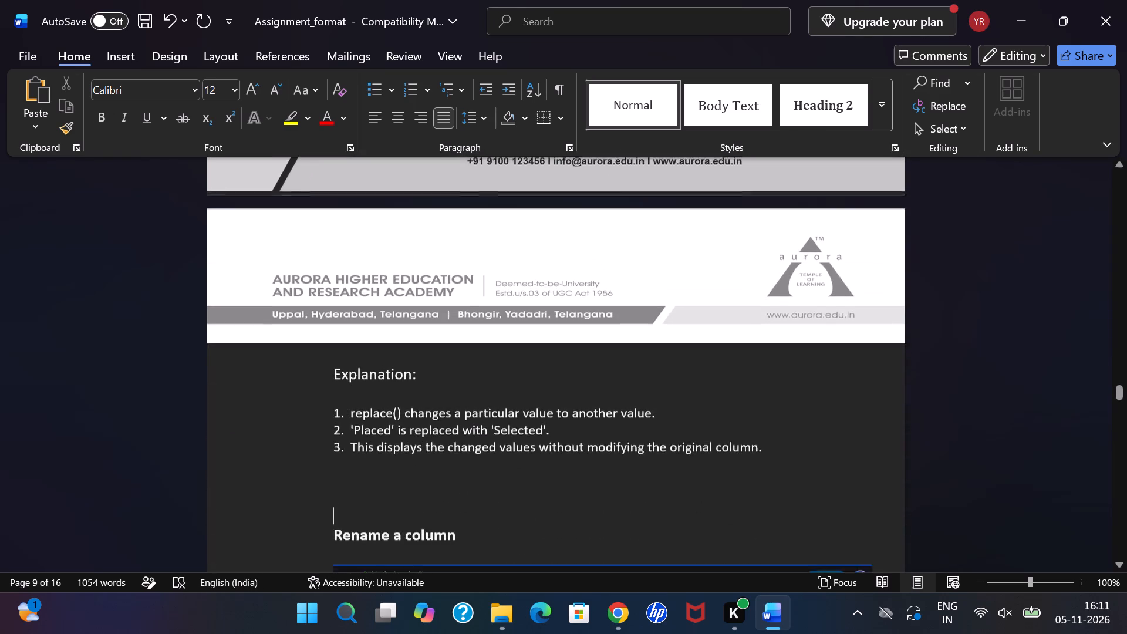
{"action": "scroll", "coordinate": [515, 305], "scroll_direction": "down", "scroll_amount": 4}
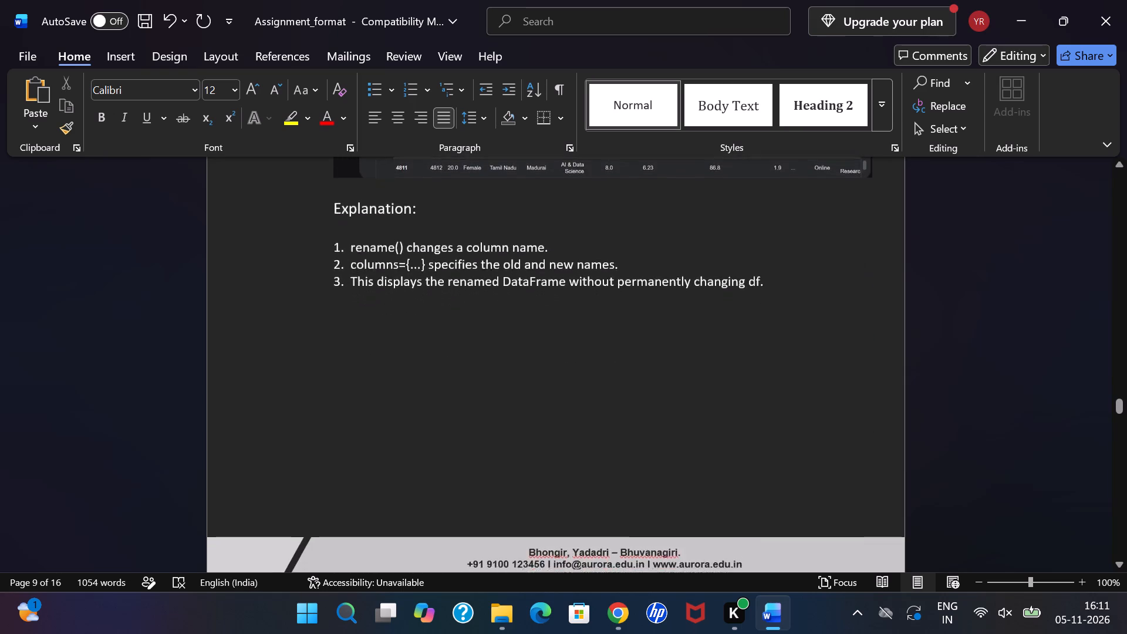
{"action": "scroll", "coordinate": [515, 305], "scroll_direction": "down", "scroll_amount": 4}
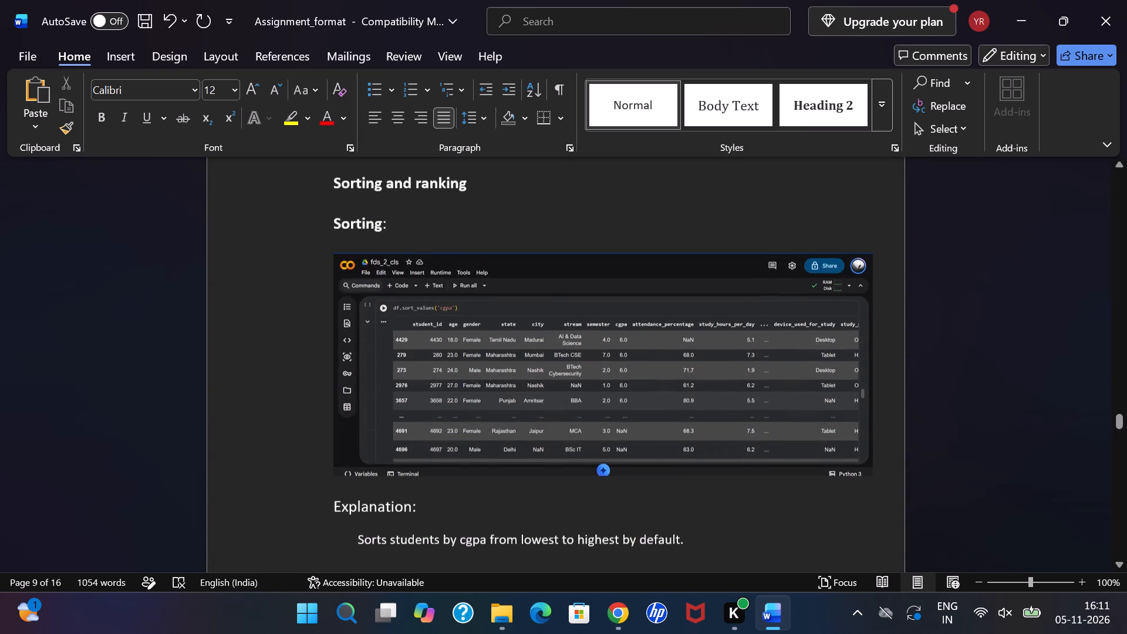
{"action": "scroll", "coordinate": [460, 294], "scroll_direction": "up", "scroll_amount": 1}
{"action": "left_click", "coordinate": [323, 337]}
{"action": "key", "text": "BackSpace"}
{"action": "key", "text": "BackSpace"}
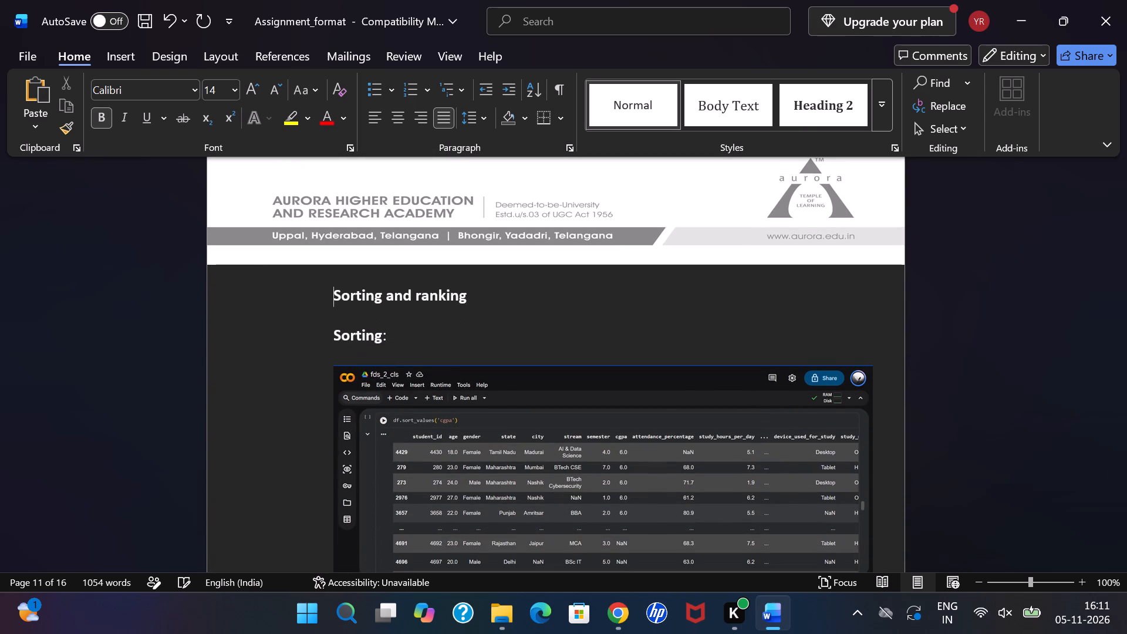
Delete the df['age'].rank code picture, the Output: label and the output picture under Ranking.
{"action": "scroll", "coordinate": [542, 402], "scroll_direction": "down", "scroll_amount": 4}
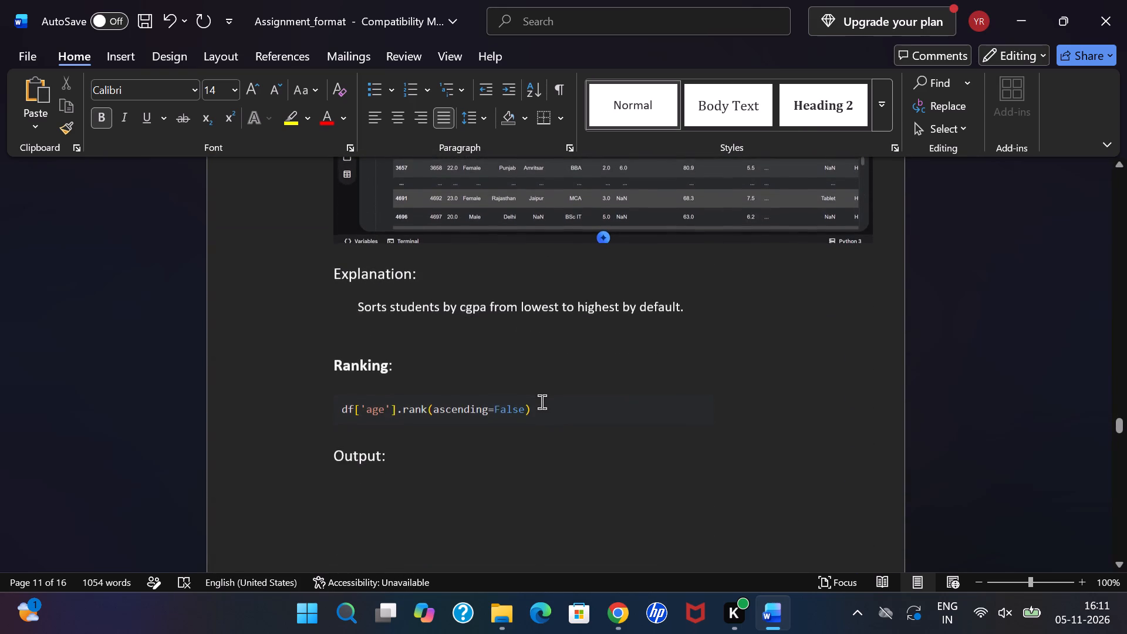
{"action": "scroll", "coordinate": [559, 463], "scroll_direction": "down", "scroll_amount": 1}
{"action": "left_click_drag", "start_coordinate": [450, 384], "coordinate": [333, 305]}
{"action": "key", "text": "BackSpace"}
{"action": "left_click", "coordinate": [482, 421]}
{"action": "key", "text": "BackSpace"}
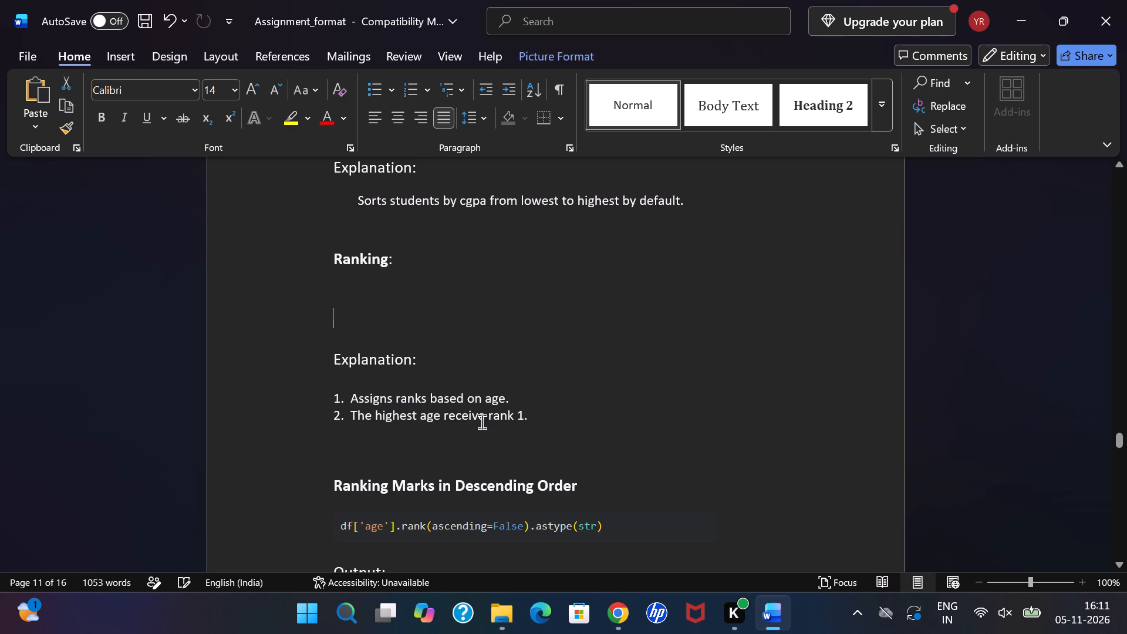
{"action": "left_click", "coordinate": [391, 289]}
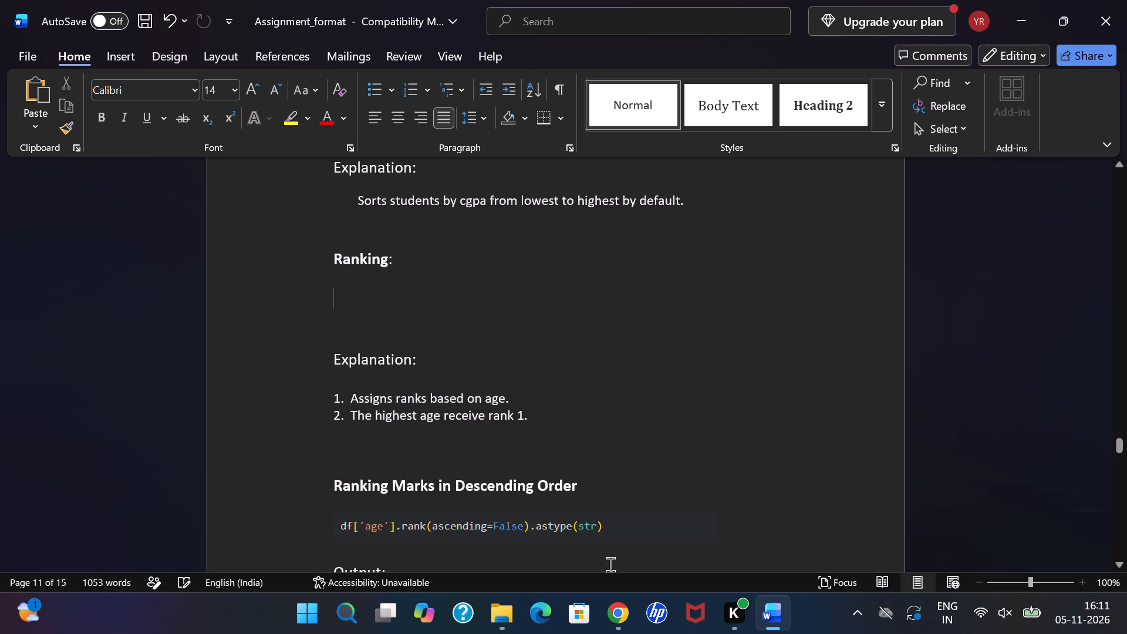
In Chrome, capture a full-width screenshot of the fds_2_cls header with the df['age'].rank(ascending=False) cell and its output through row 4814.
{"action": "left_click", "coordinate": [610, 609]}
{"action": "scroll", "coordinate": [596, 424], "scroll_direction": "down", "scroll_amount": 3}
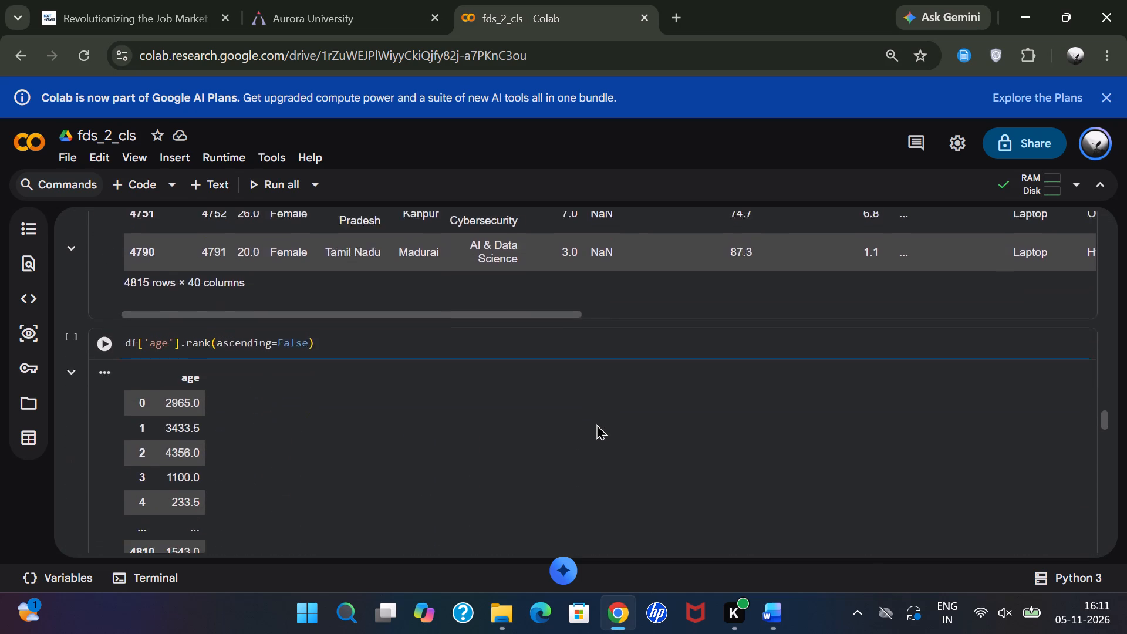
{"action": "scroll", "coordinate": [596, 424], "scroll_direction": "down", "scroll_amount": 4}
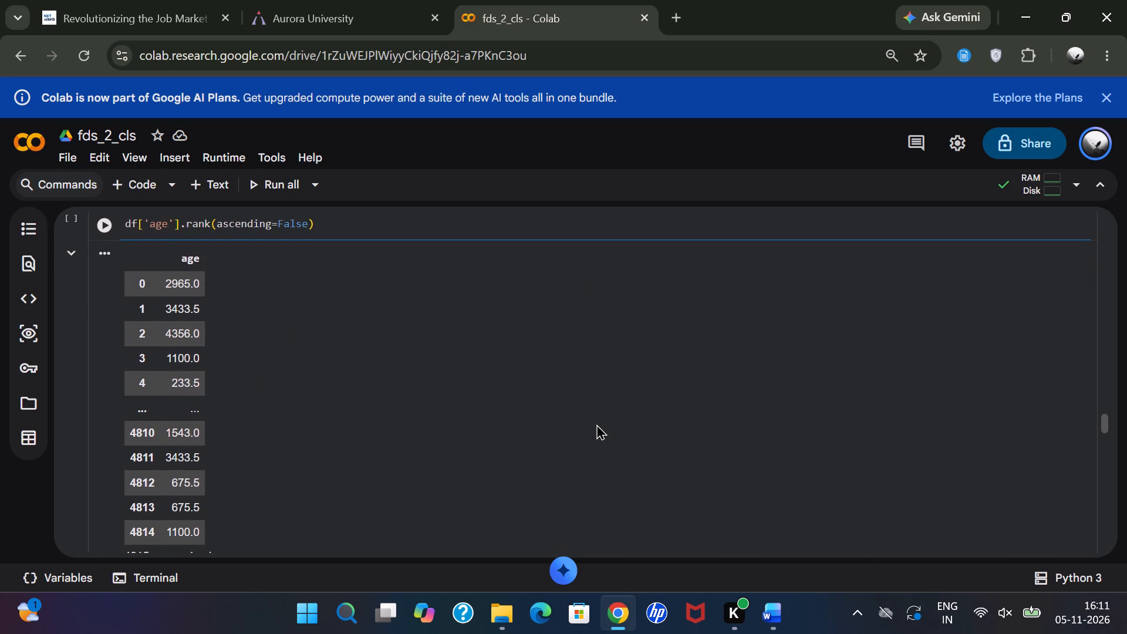
{"action": "key", "text": "Print"}
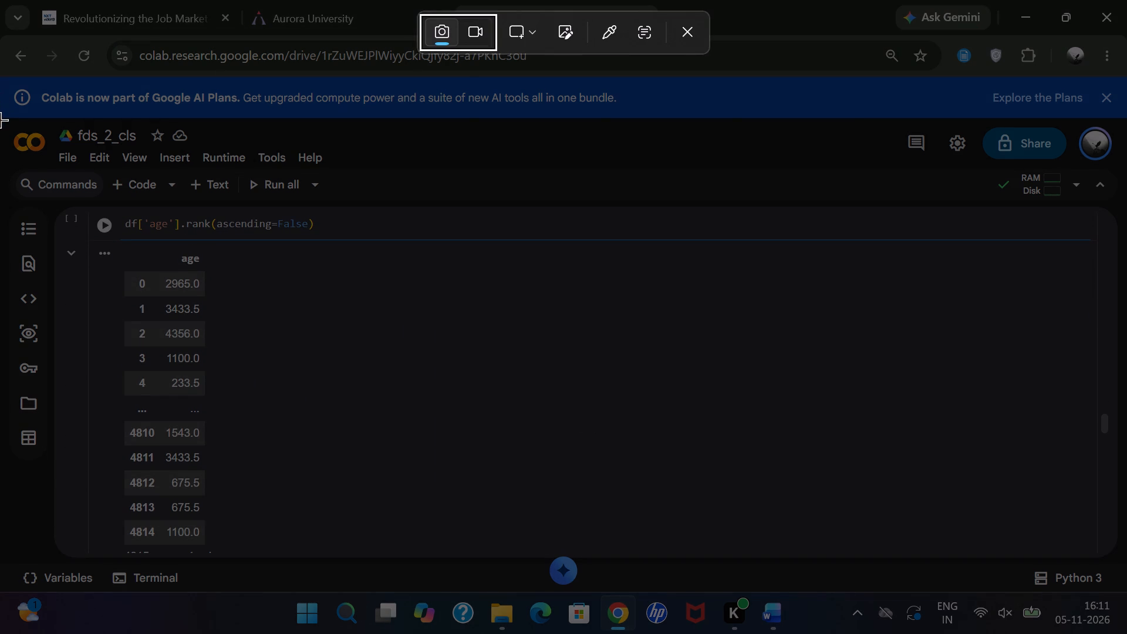
{"action": "left_click_drag", "start_coordinate": [0, 120], "coordinate": [1126, 547]}
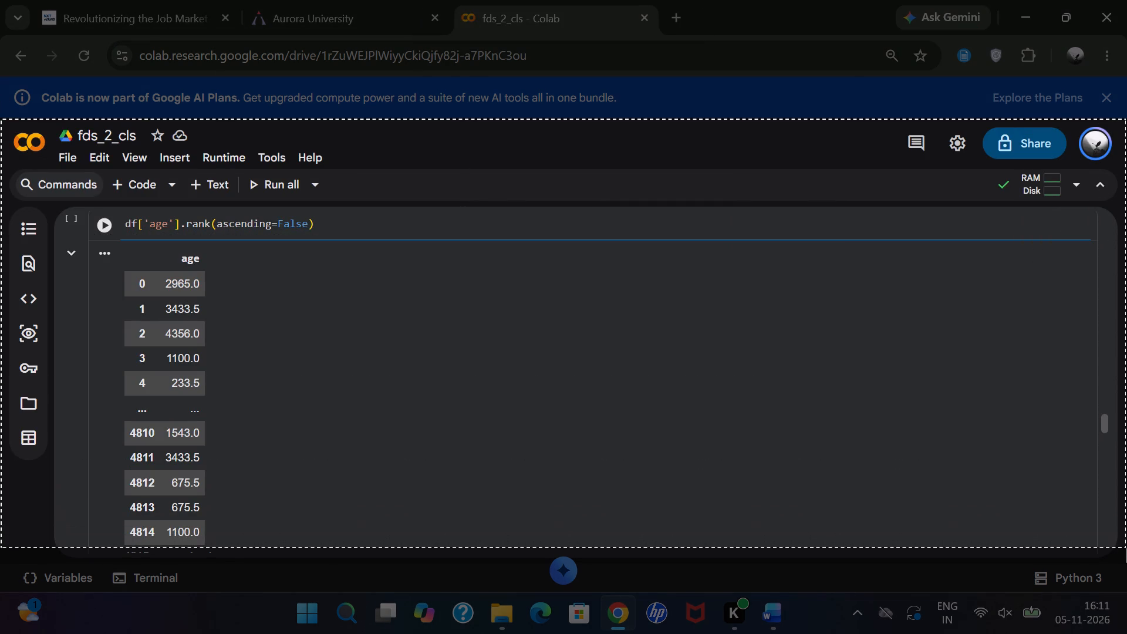
Finish the df['age'].rank(ascending=False) capture, paste it in Word under Ranking, and remove the blank space above Explanation.
{"action": "left_click_drag", "start_coordinate": [1126, 547], "coordinate": [1126, 557]}
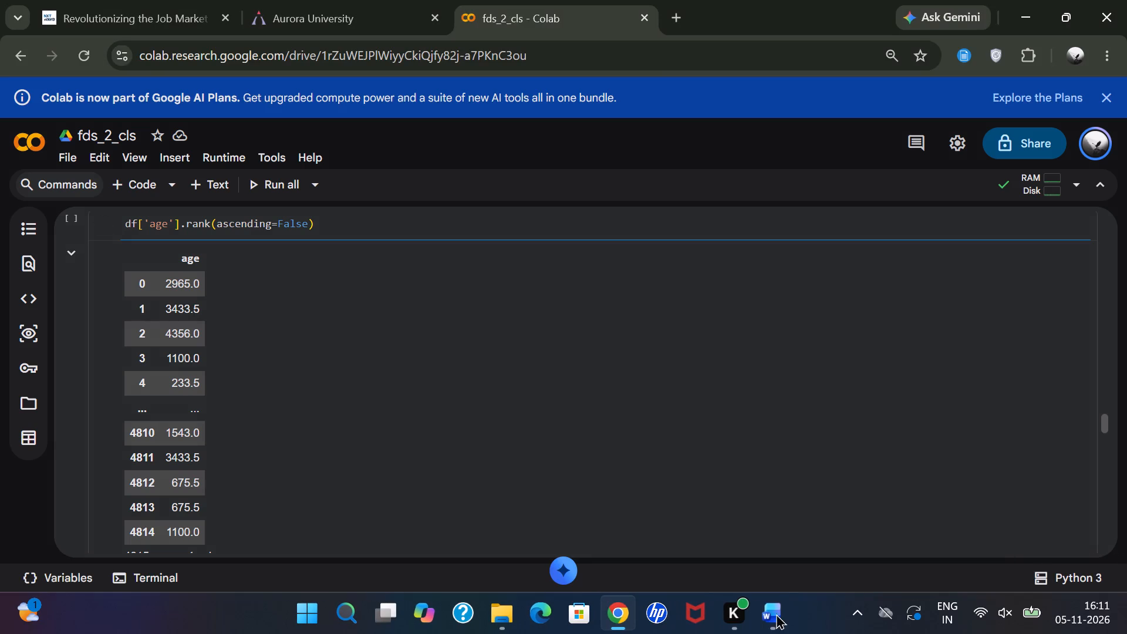
{"action": "left_click", "coordinate": [771, 618]}
{"action": "key", "text": "ctrl+v"}
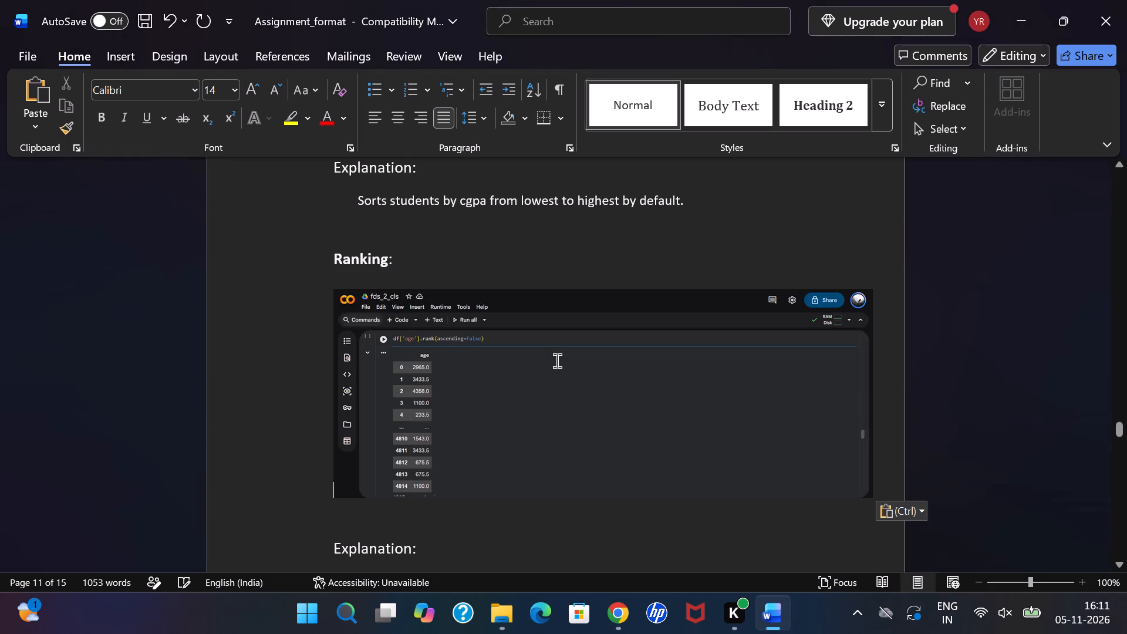
{"action": "scroll", "coordinate": [557, 360], "scroll_direction": "down", "scroll_amount": 1}
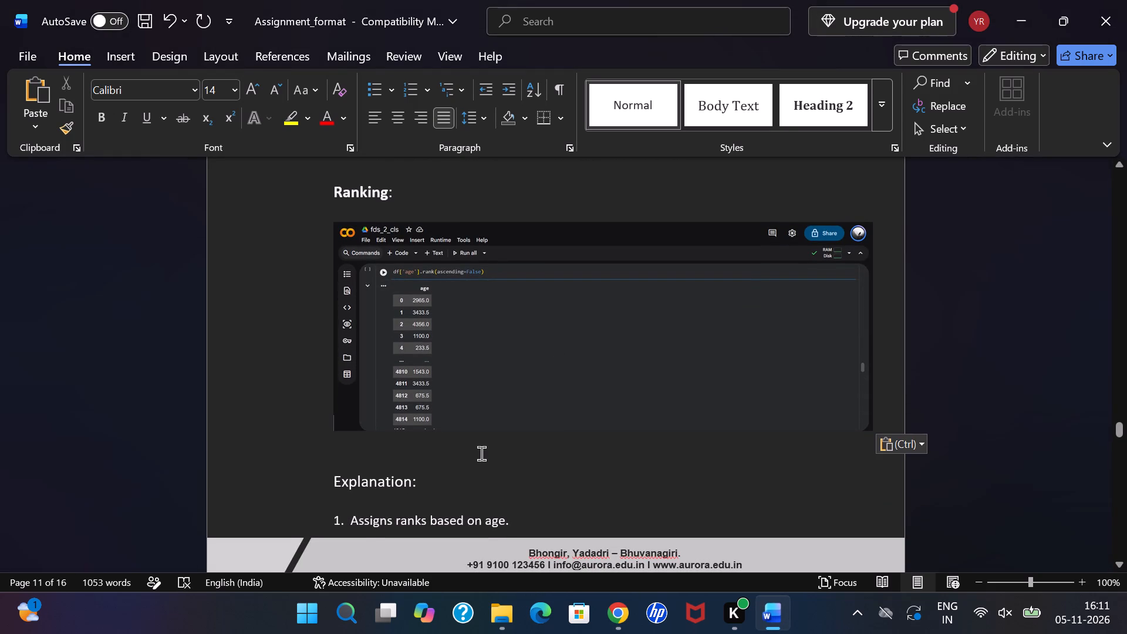
{"action": "left_click", "coordinate": [481, 453]}
{"action": "key", "text": "BackSpace"}
{"action": "key", "text": "BackSpace"}
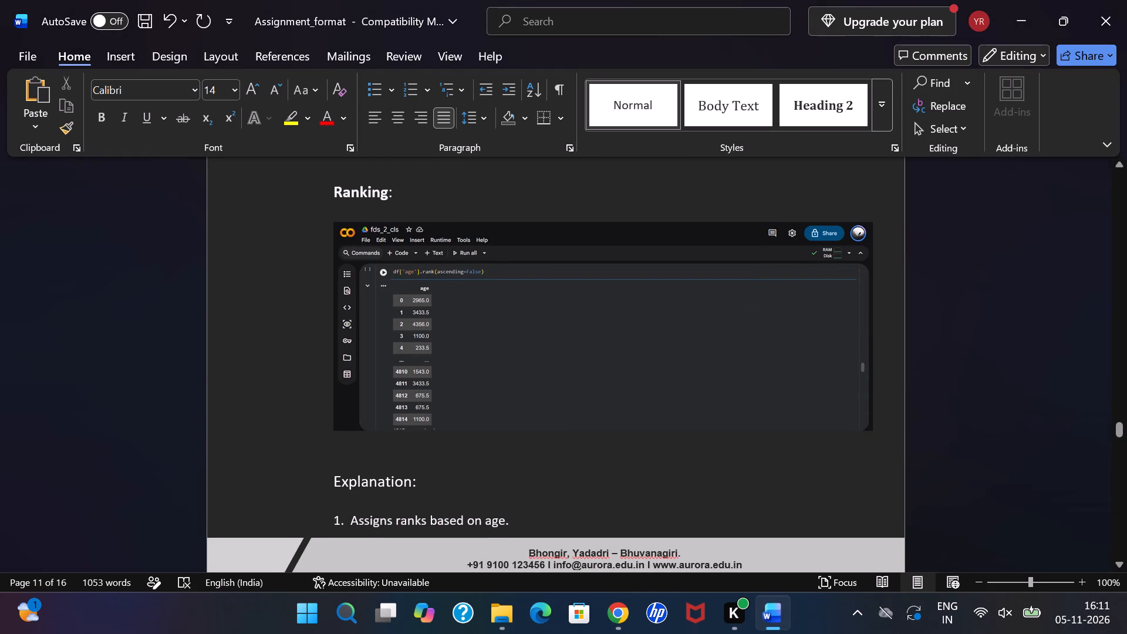
{"action": "key", "text": "BackSpace"}
In Chrome, capture a full-width screenshot of the fds_2_cls header with the df['age'].rank(ascending=False).astype(str) cell and its output through row 4814.
{"action": "scroll", "coordinate": [481, 453], "scroll_direction": "down", "scroll_amount": 4}
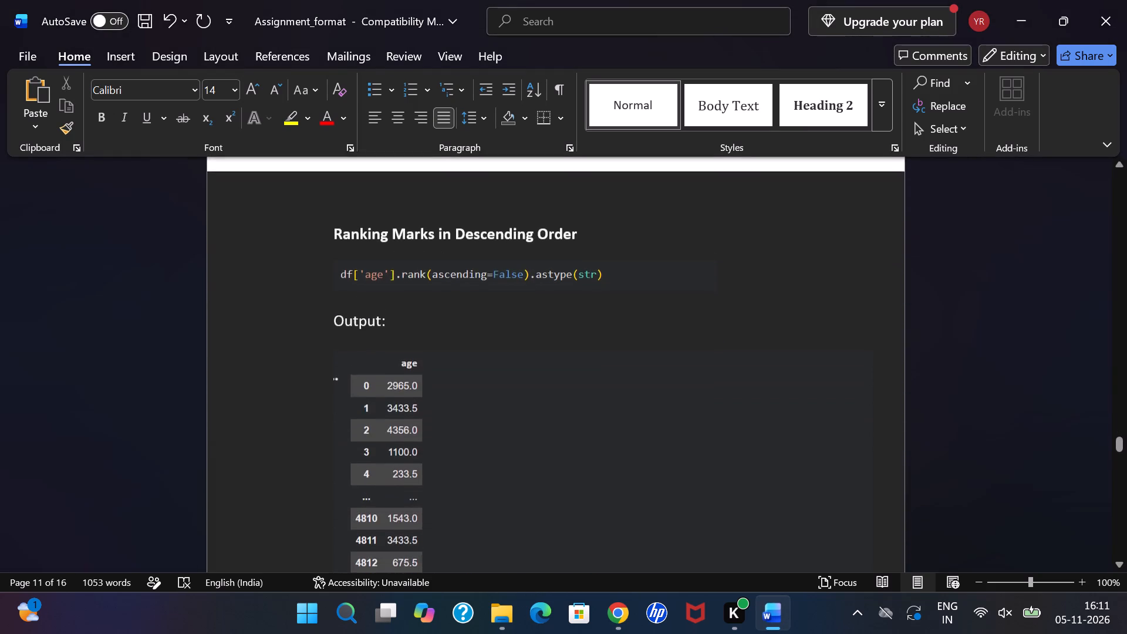
{"action": "left_click", "coordinate": [624, 599]}
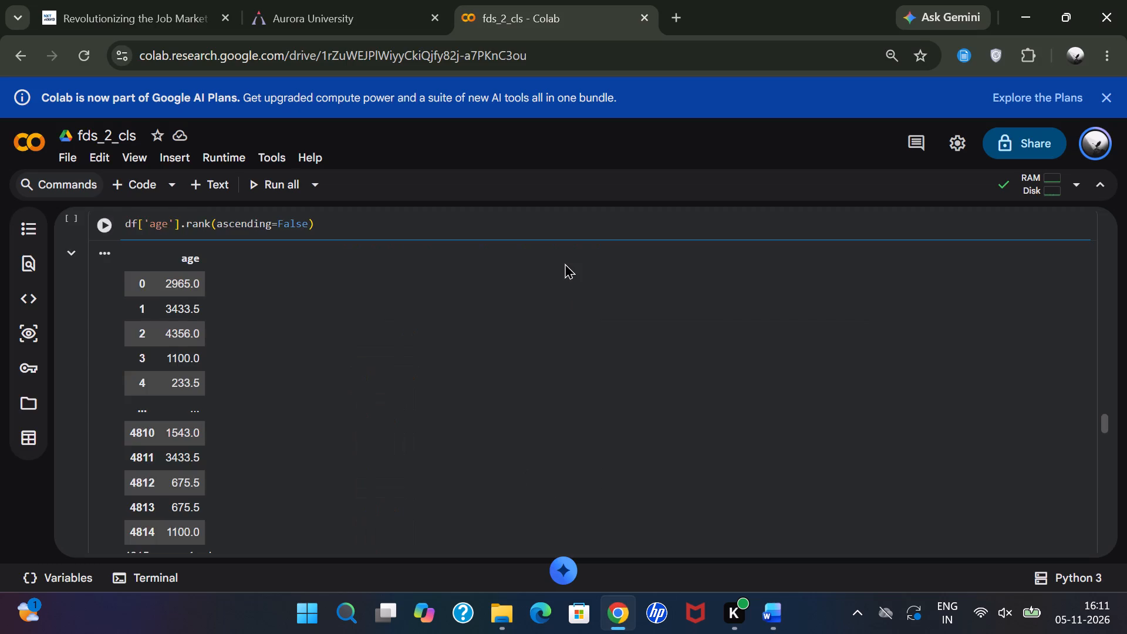
{"action": "scroll", "coordinate": [565, 263], "scroll_direction": "down", "scroll_amount": 5}
{"action": "scroll", "coordinate": [547, 403], "scroll_direction": "right", "scroll_amount": 1}
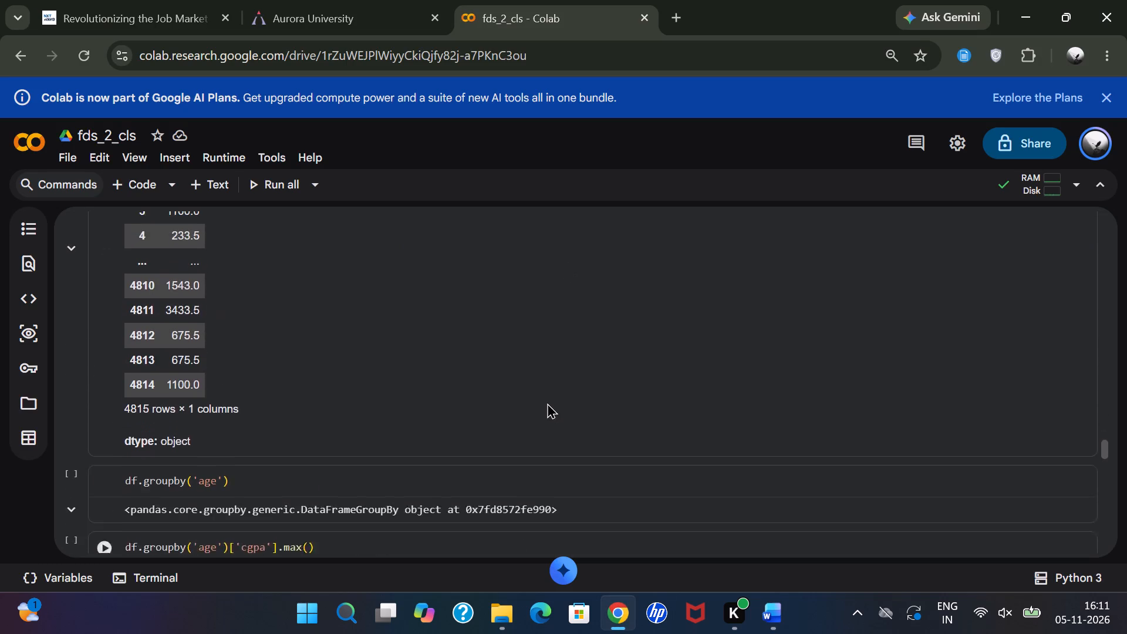
{"action": "scroll", "coordinate": [547, 403], "scroll_direction": "right", "scroll_amount": 1}
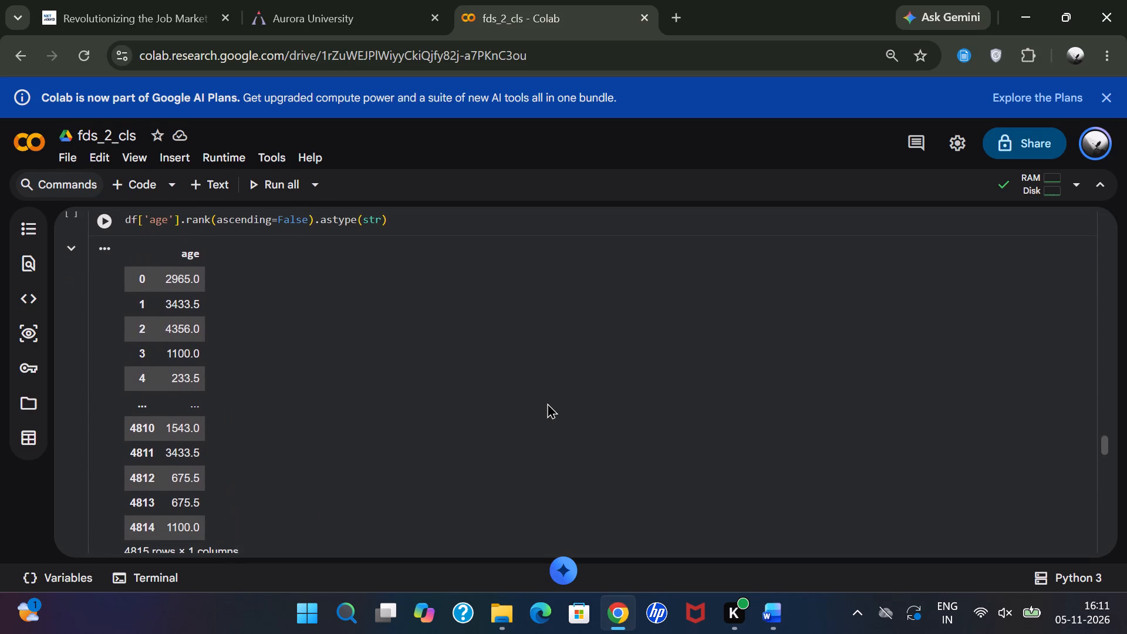
{"action": "key", "text": "Print"}
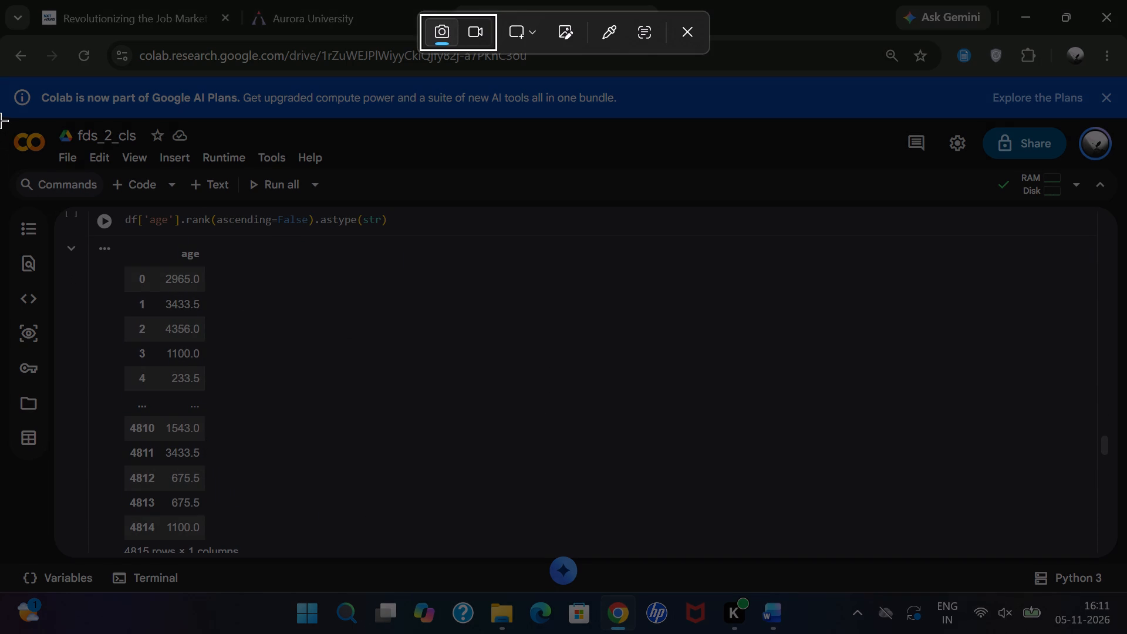
{"action": "left_click_drag", "start_coordinate": [0, 116], "coordinate": [1115, 532]}
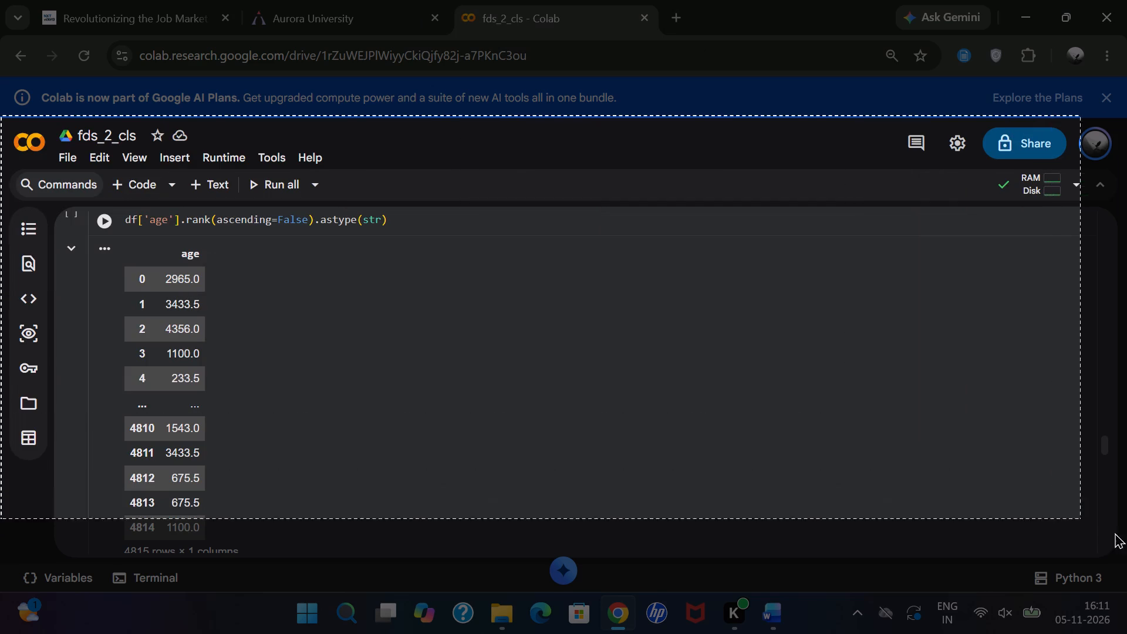
{"action": "left_click_drag", "start_coordinate": [1115, 532], "coordinate": [1126, 555]}
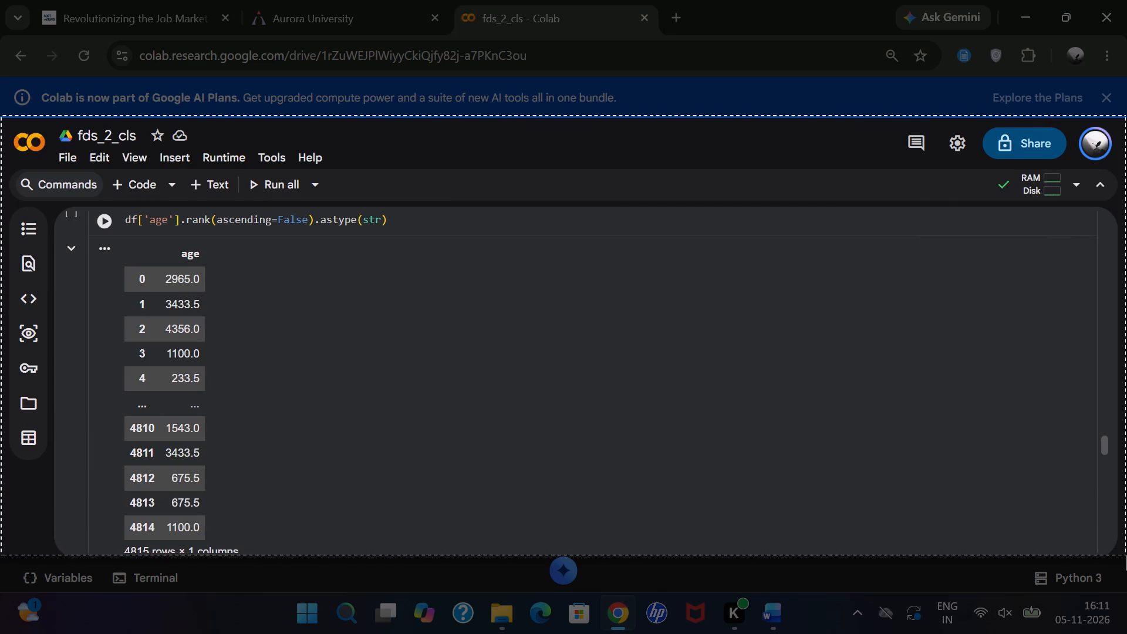
{"action": "left_click_drag", "start_coordinate": [1126, 555], "coordinate": [1125, 598]}
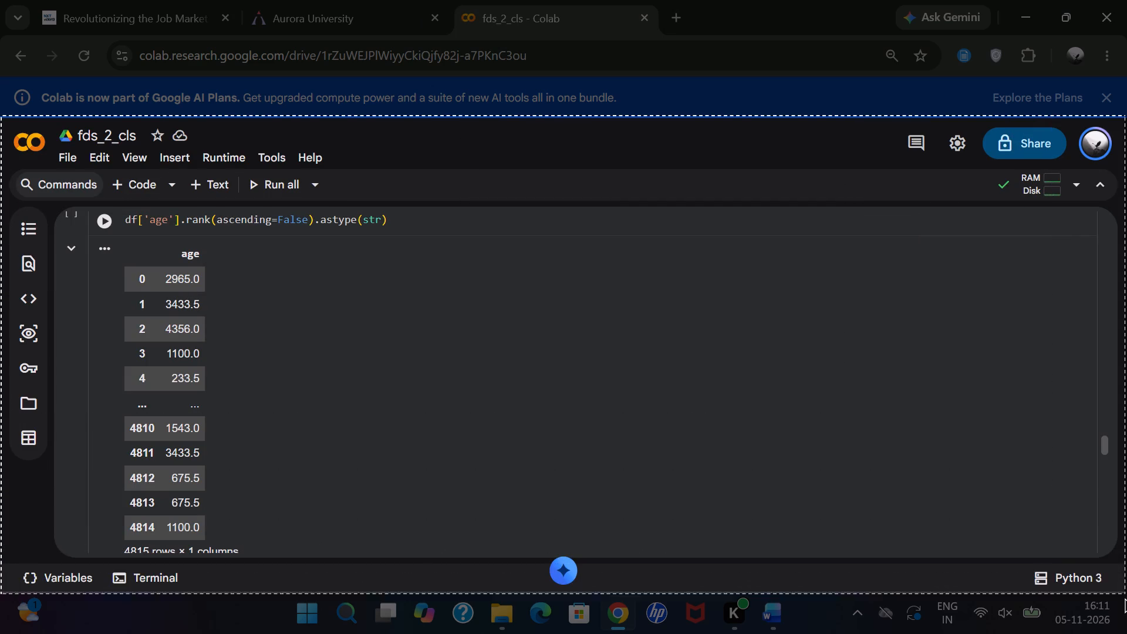
{"action": "left_click_drag", "start_coordinate": [1125, 598], "coordinate": [1126, 559]}
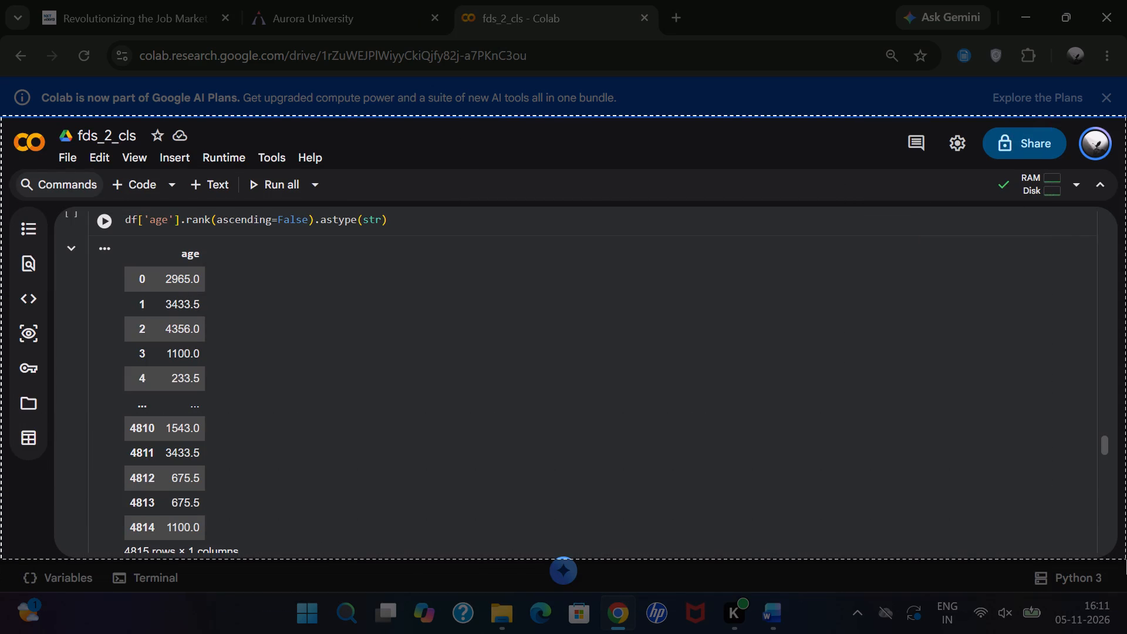
{"action": "left_click_drag", "start_coordinate": [1126, 559], "coordinate": [1126, 555]}
In Word, delete the code picture, the Output: label and the output picture under Ranking Marks in Descending Order.
{"action": "left_click", "coordinate": [777, 625]}
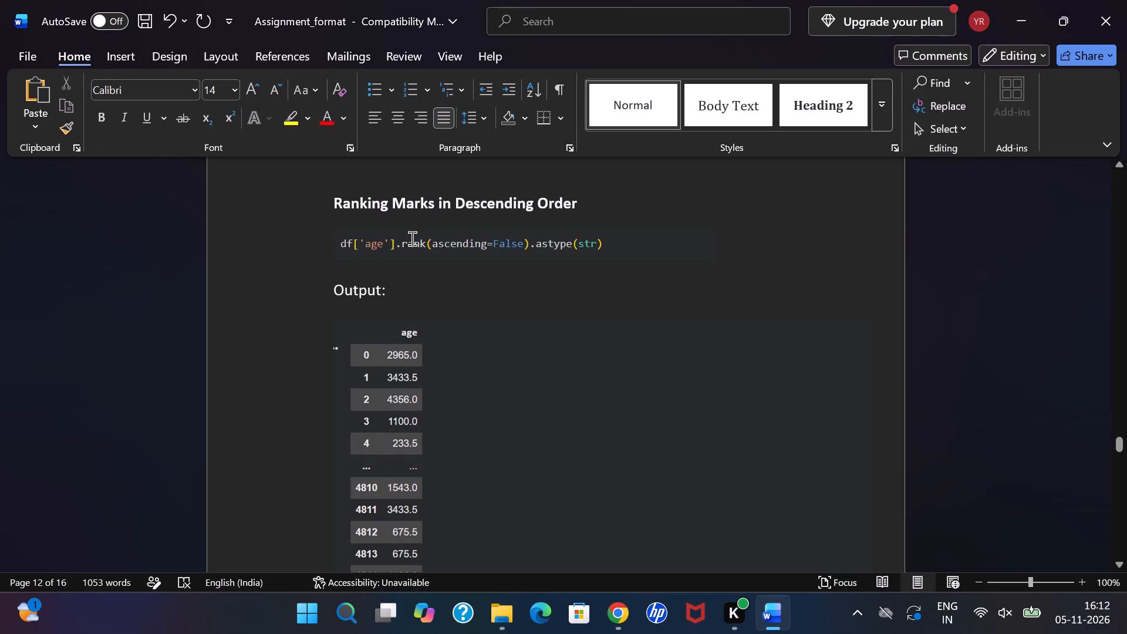
{"action": "left_click", "coordinate": [415, 238]}
{"action": "key", "text": "BackSpace"}
{"action": "left_click_drag", "start_coordinate": [403, 286], "coordinate": [336, 288]}
{"action": "left_click", "coordinate": [367, 286]}
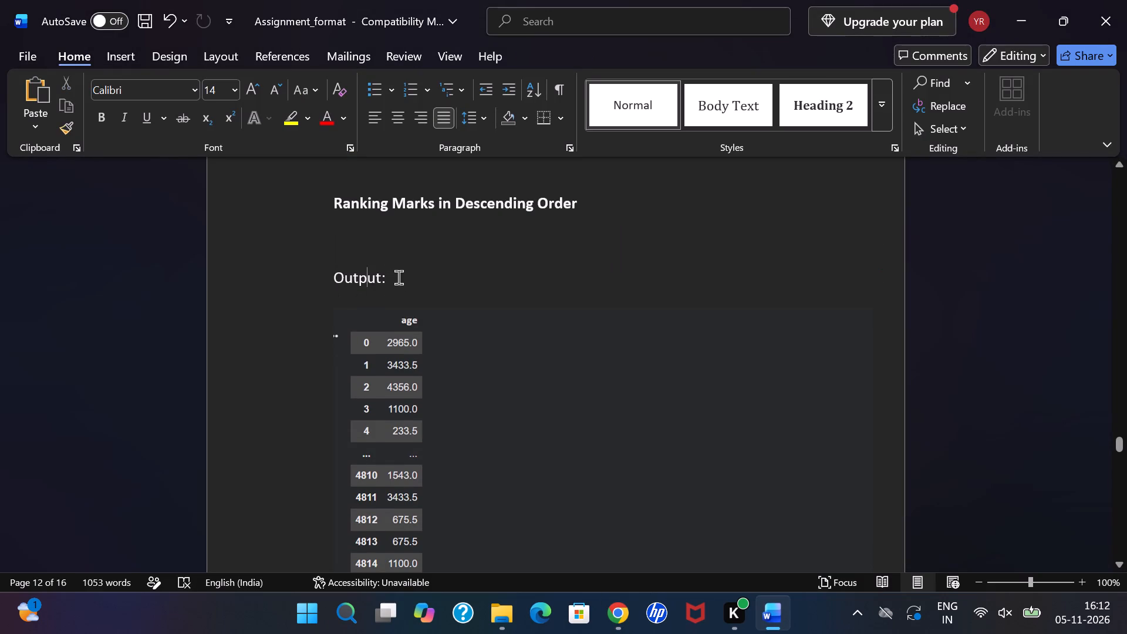
{"action": "left_click_drag", "start_coordinate": [399, 277], "coordinate": [323, 286]}
{"action": "key", "text": "BackSpace"}
{"action": "left_click", "coordinate": [417, 378]}
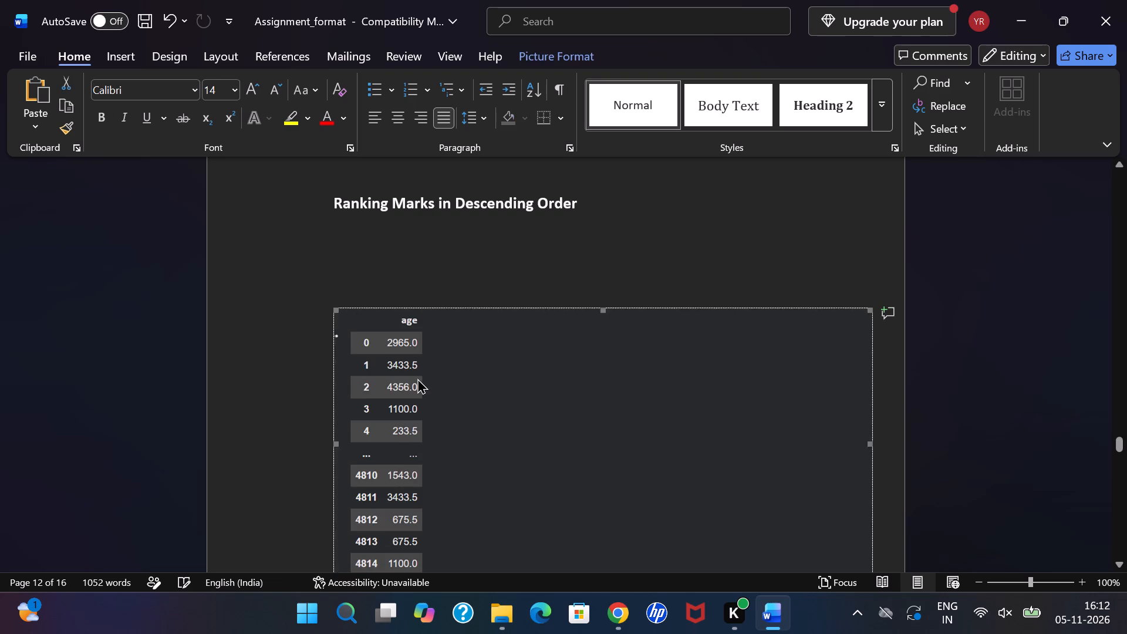
{"action": "key", "text": "BackSpace"}
Paste the new screenshot under Ranking Marks in Descending Order and remove the blank lines between it and Explanation.
{"action": "left_click", "coordinate": [394, 255]}
{"action": "left_click", "coordinate": [389, 248]}
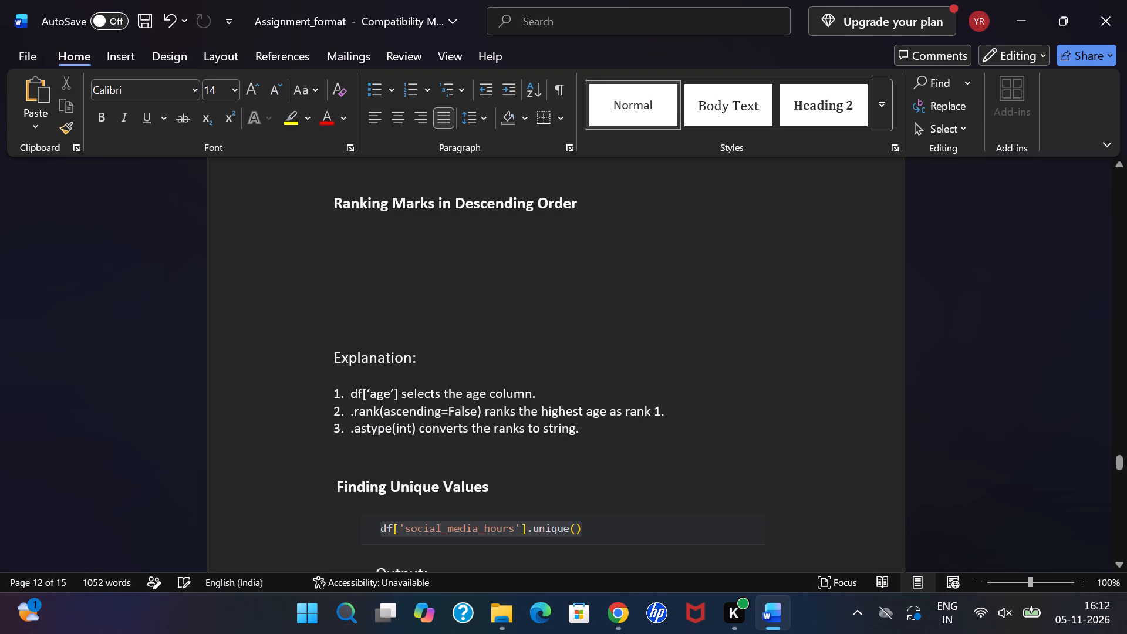
{"action": "left_click", "coordinate": [380, 240]}
{"action": "key", "text": "ctrl+v"}
{"action": "left_click", "coordinate": [363, 520]}
{"action": "key", "text": "BackSpace"}
{"action": "key", "text": "BackSpace"}
{"action": "key", "text": "BackSpace"}
{"action": "key", "text": "BackSpace"}
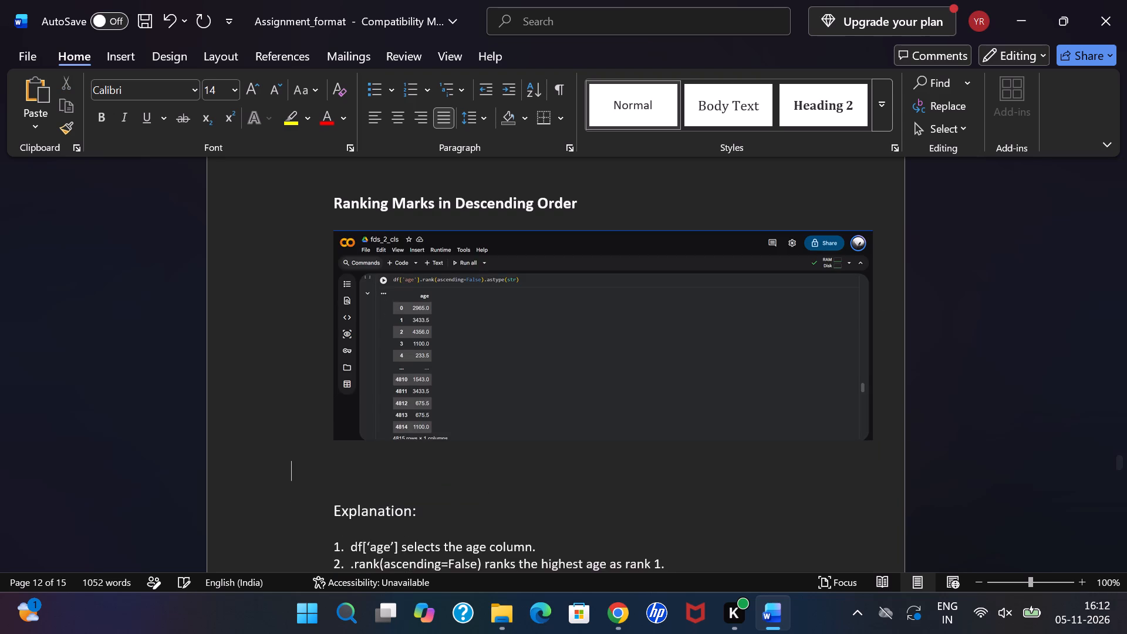
{"action": "key", "text": "BackSpace"}
{"action": "key", "text": "BackSpace"}
Delete the df['social_media_hours'].unique() code picture, the Output: label and the array output picture under Finding Unique Values.
{"action": "scroll", "coordinate": [446, 540], "scroll_direction": "down", "scroll_amount": 2}
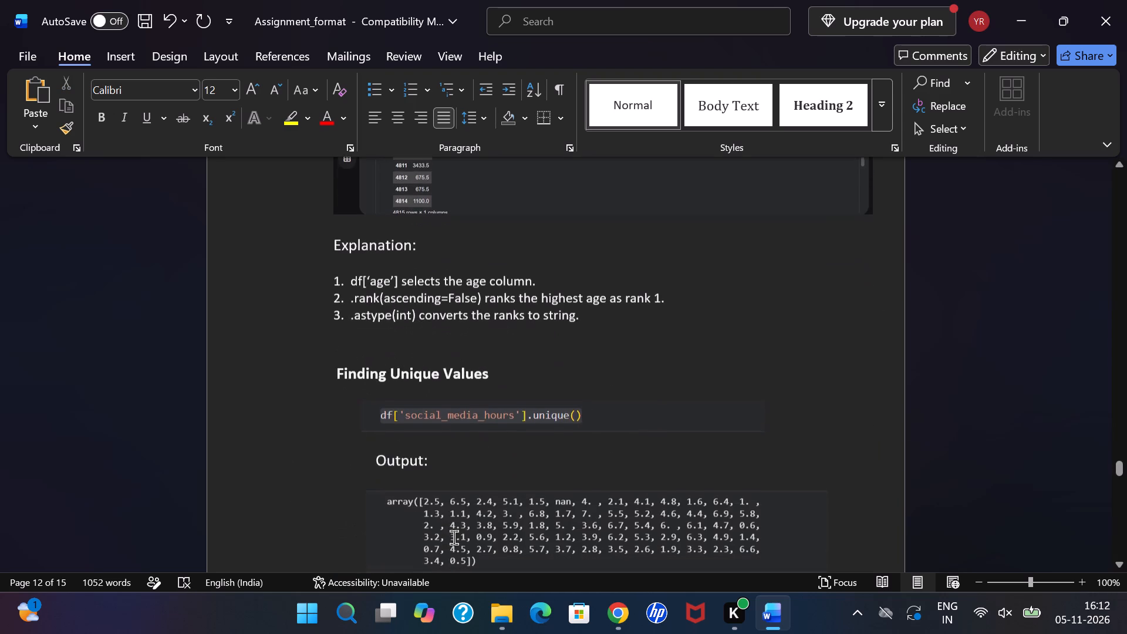
{"action": "scroll", "coordinate": [499, 510], "scroll_direction": "down", "scroll_amount": 1}
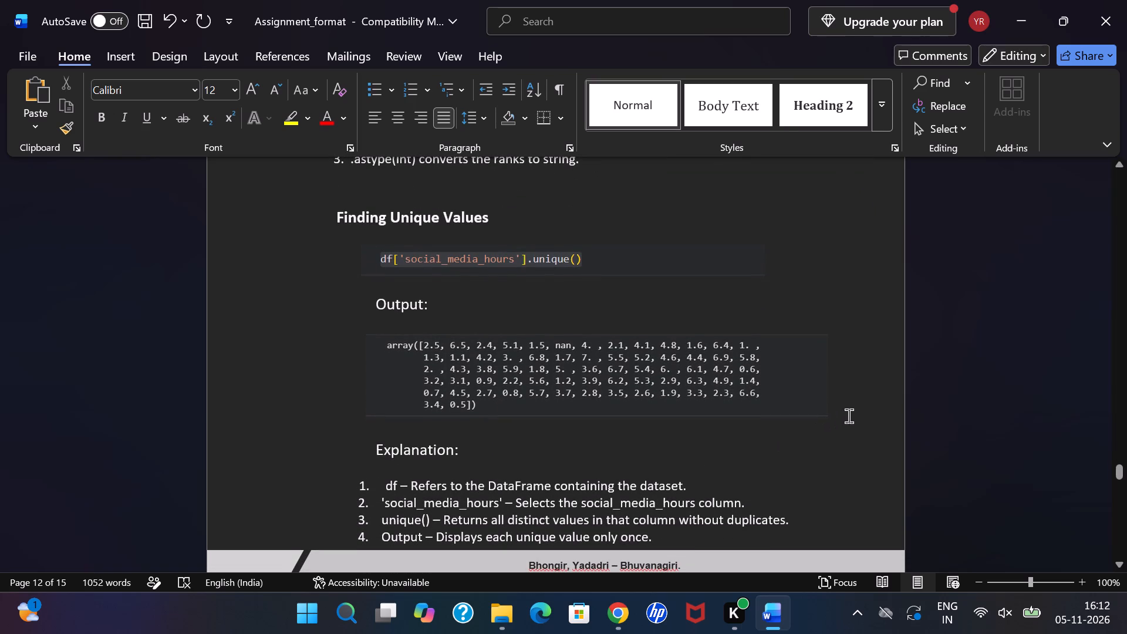
{"action": "left_click_drag", "start_coordinate": [849, 416], "coordinate": [430, 248]}
{"action": "key", "text": "BackSpace"}
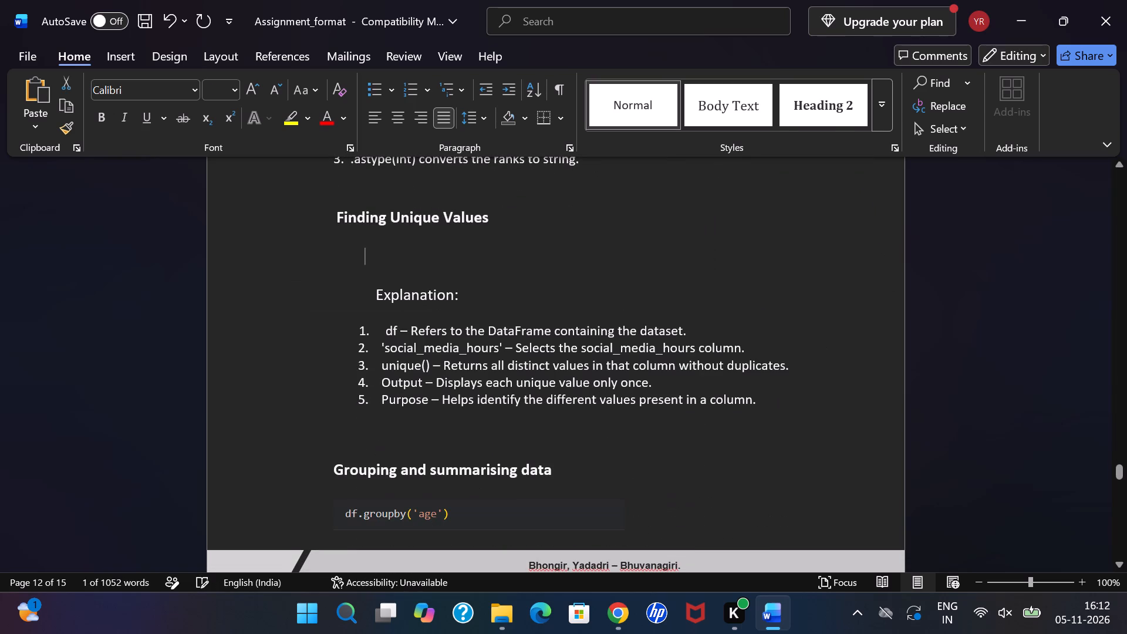
In Chrome, capture a full-width screenshot of the fds_2_cls header with the df['social_media_hours'].unique() cell and its full array output.
{"action": "left_click", "coordinate": [613, 603]}
{"action": "scroll", "coordinate": [562, 399], "scroll_direction": "down", "scroll_amount": 1}
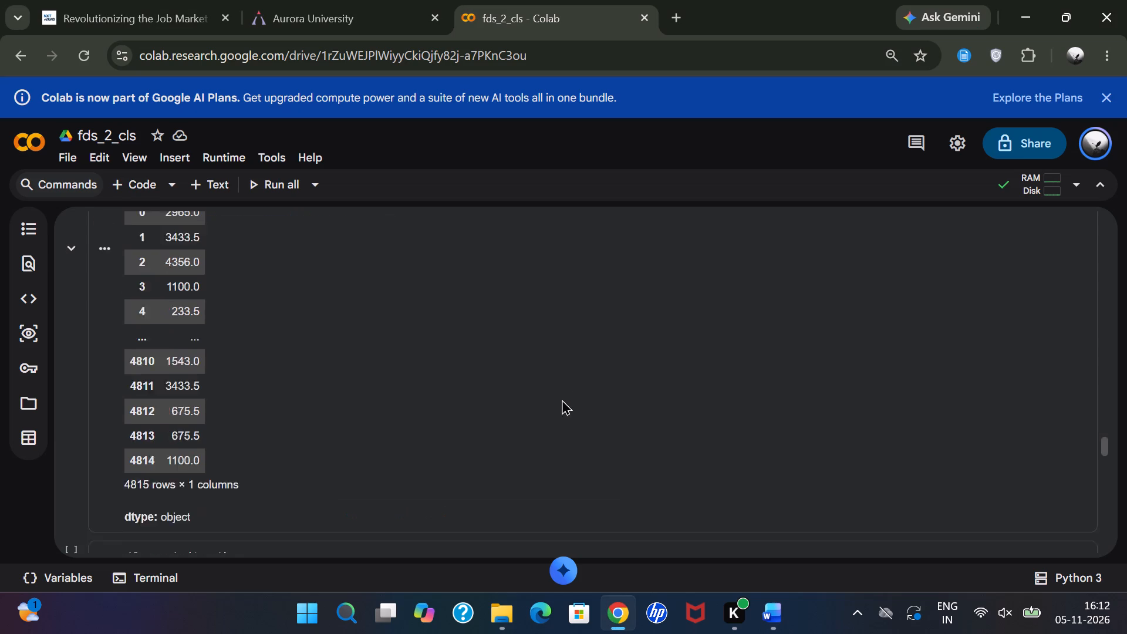
{"action": "scroll", "coordinate": [562, 399], "scroll_direction": "down", "scroll_amount": 4}
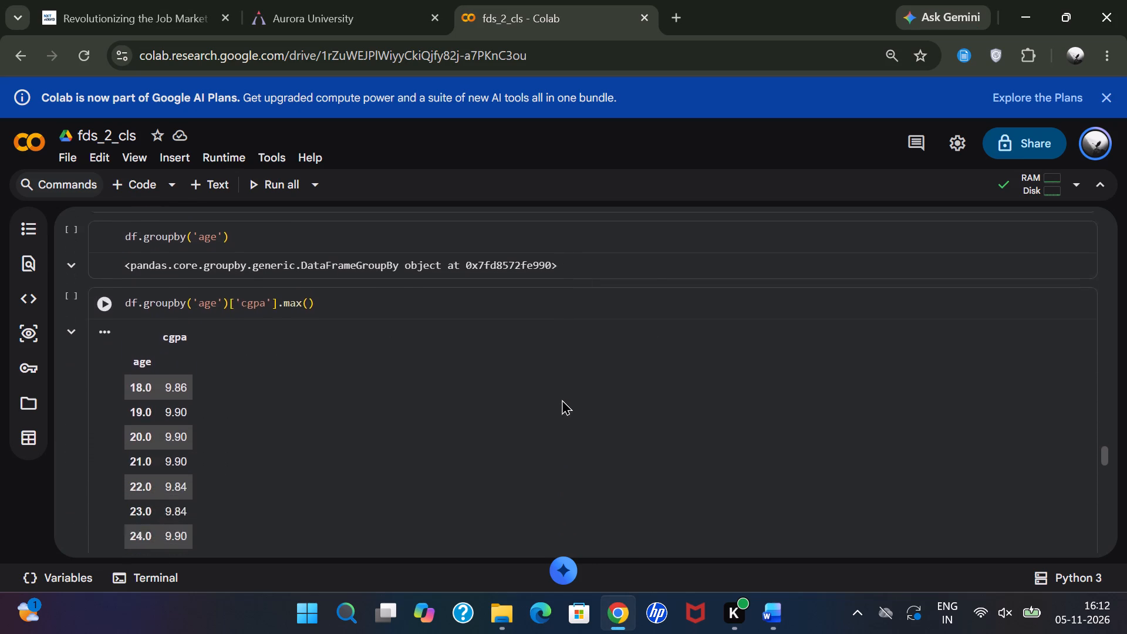
{"action": "scroll", "coordinate": [562, 399], "scroll_direction": "down", "scroll_amount": 3}
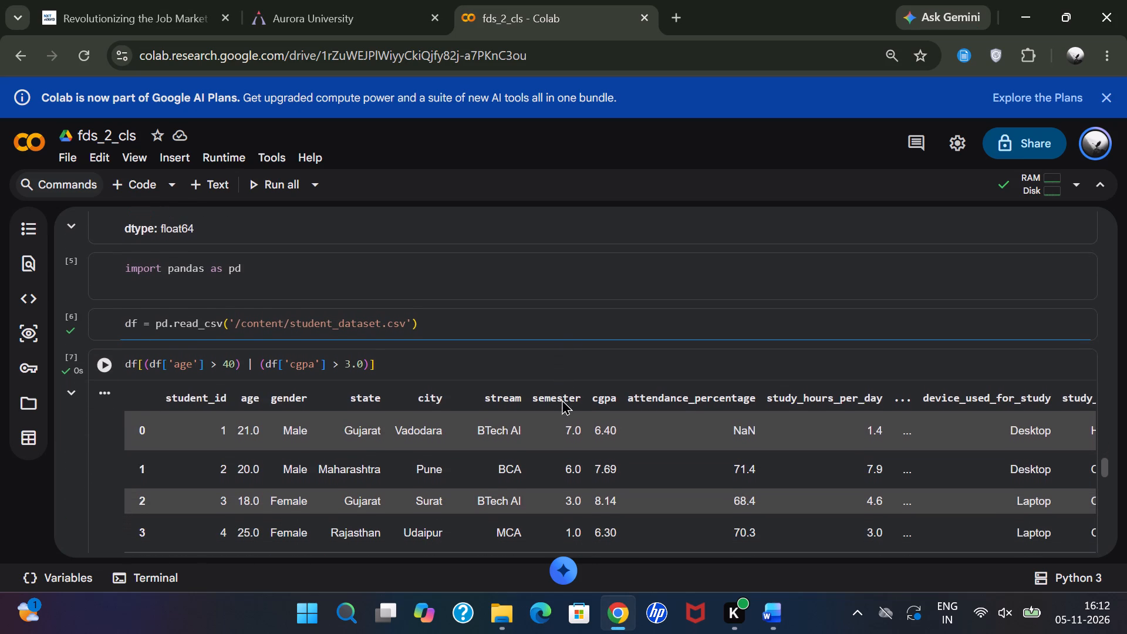
{"action": "scroll", "coordinate": [562, 399], "scroll_direction": "up", "scroll_amount": 9}
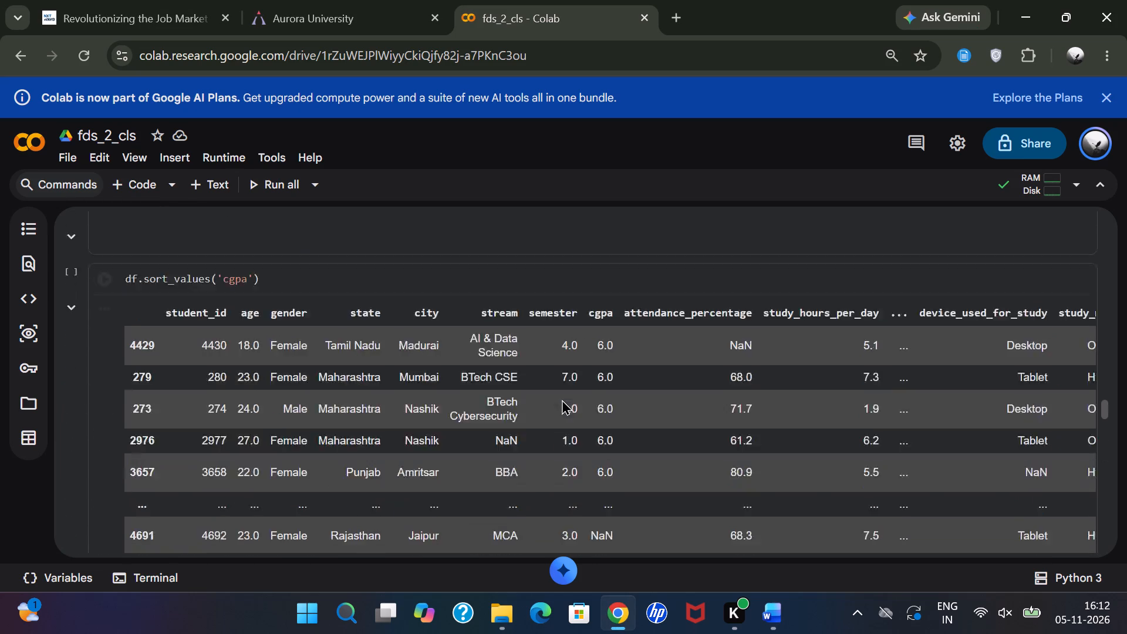
{"action": "scroll", "coordinate": [562, 399], "scroll_direction": "up", "scroll_amount": 11}
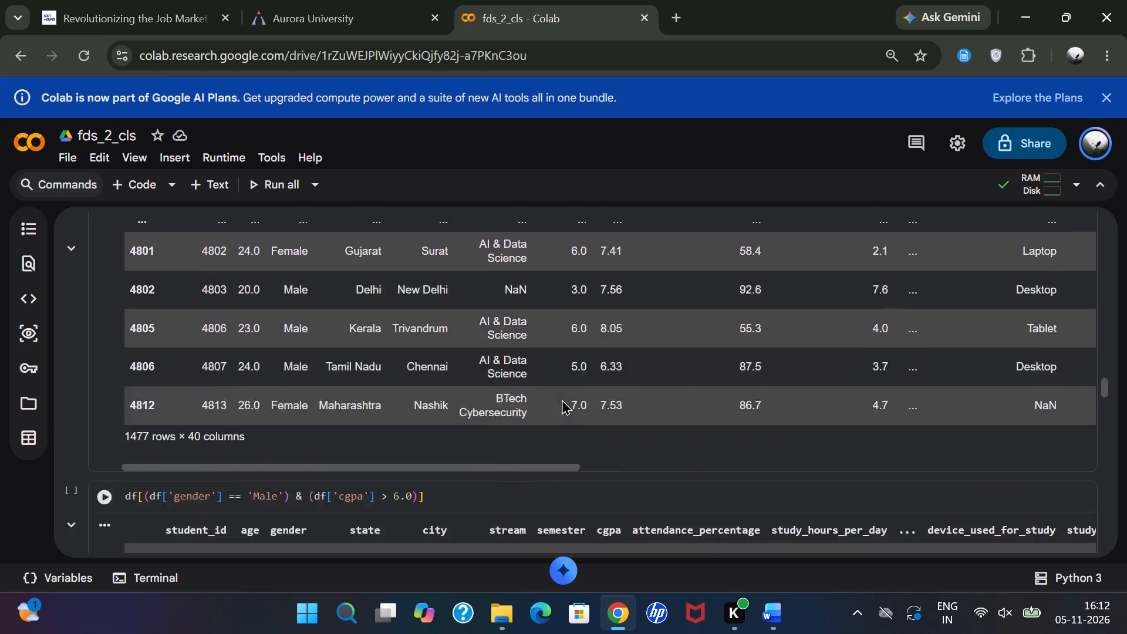
{"action": "scroll", "coordinate": [562, 399], "scroll_direction": "up", "scroll_amount": 11}
{"action": "scroll", "coordinate": [562, 399], "scroll_direction": "down", "scroll_amount": 6}
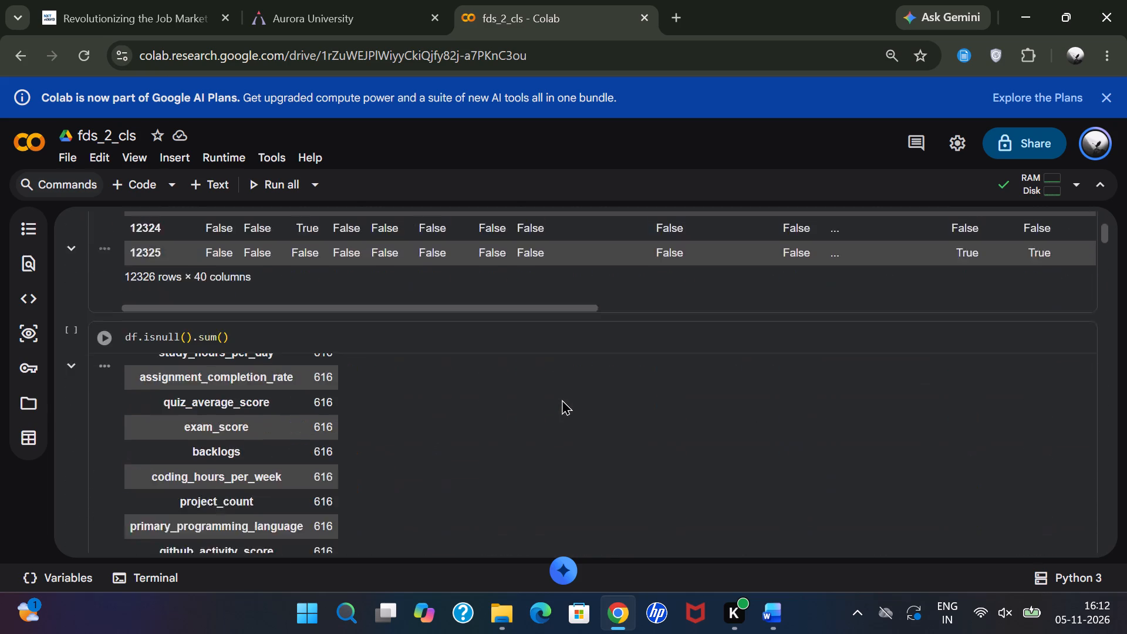
{"action": "scroll", "coordinate": [562, 399], "scroll_direction": "down", "scroll_amount": 7}
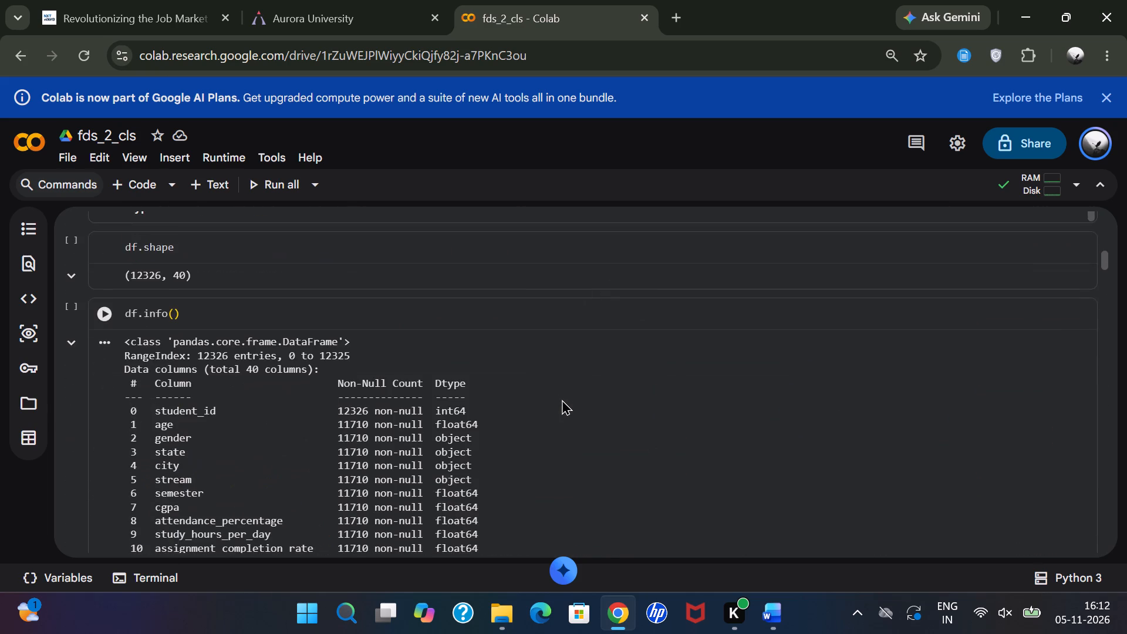
{"action": "scroll", "coordinate": [562, 399], "scroll_direction": "down", "scroll_amount": 8}
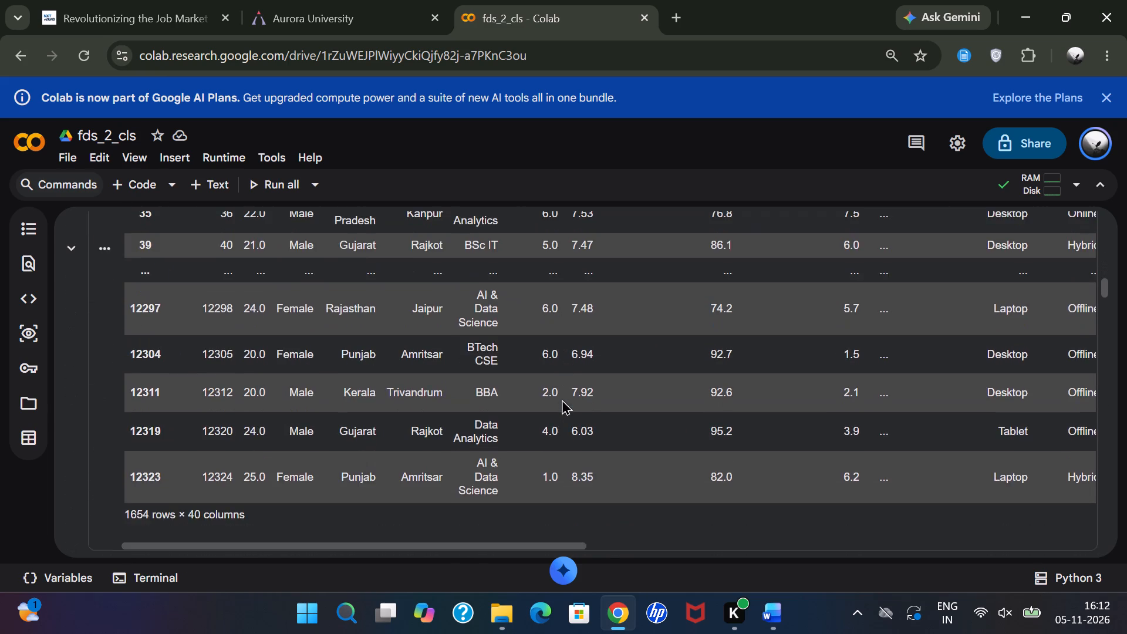
{"action": "scroll", "coordinate": [562, 399], "scroll_direction": "down", "scroll_amount": 1}
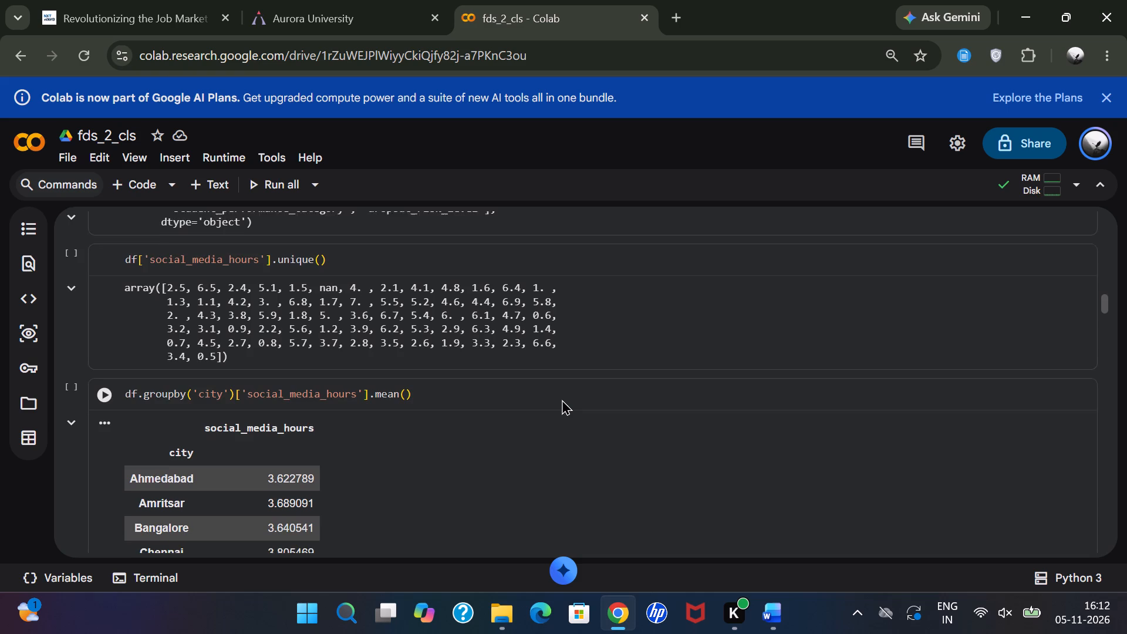
{"action": "scroll", "coordinate": [562, 399], "scroll_direction": "down", "scroll_amount": 1}
{"action": "scroll", "coordinate": [562, 399], "scroll_direction": "right", "scroll_amount": 1}
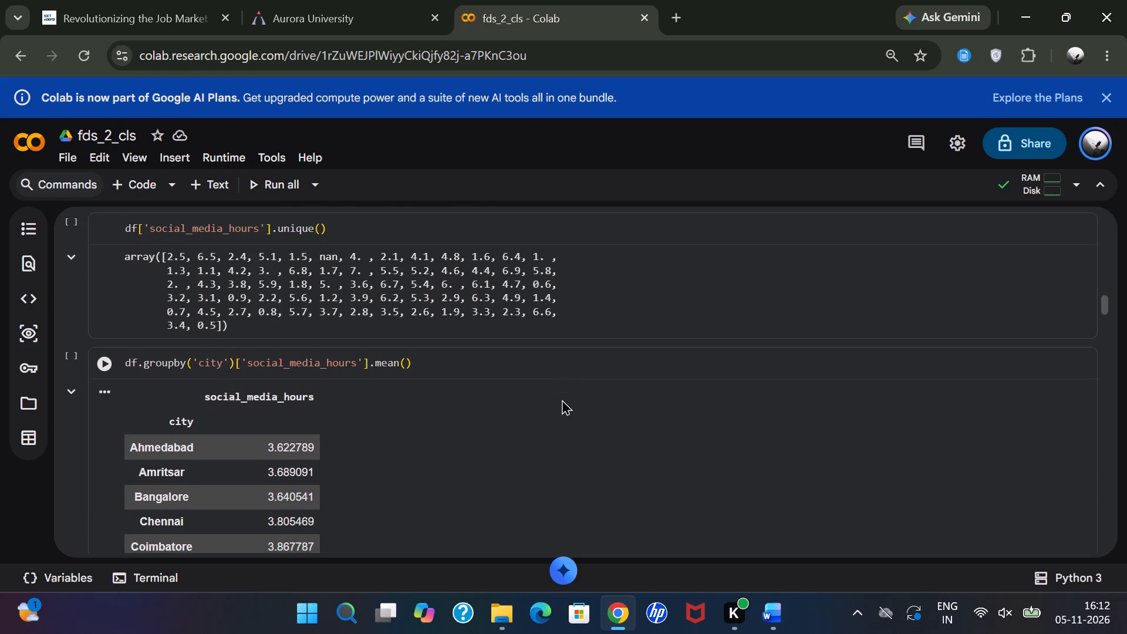
{"action": "key", "text": "Print"}
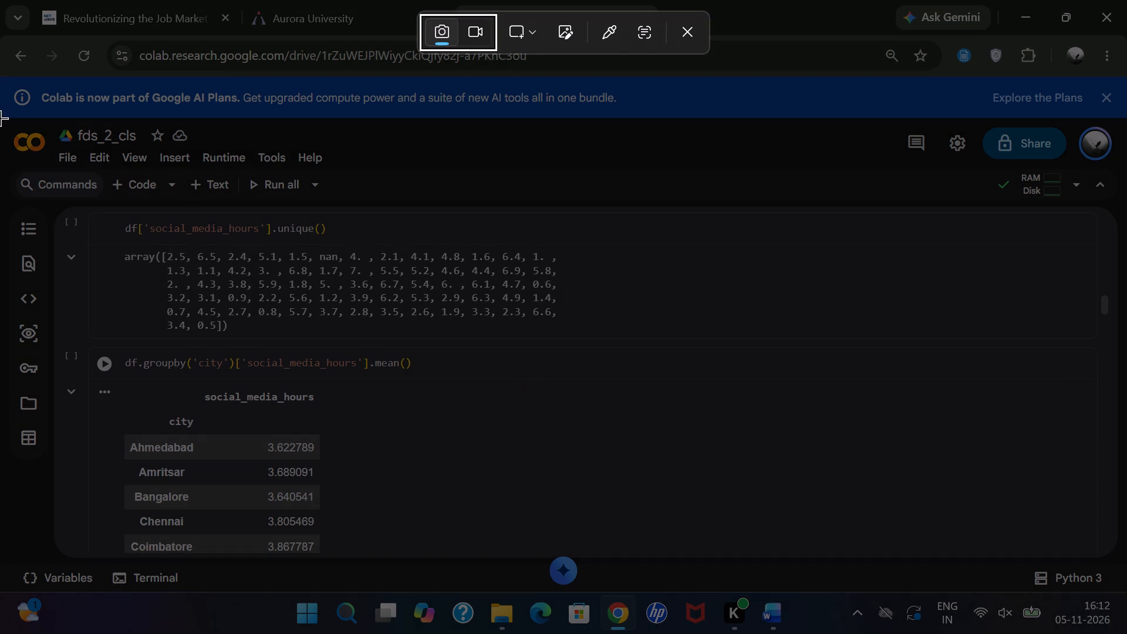
{"action": "left_click_drag", "start_coordinate": [0, 116], "coordinate": [1126, 350]}
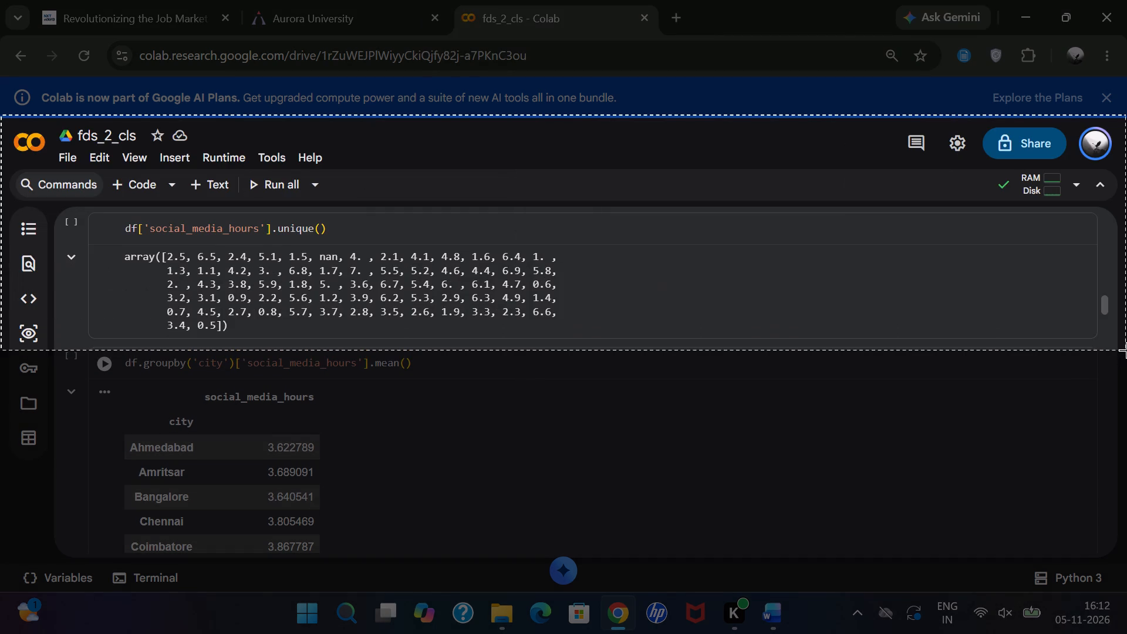
{"action": "left_click_drag", "start_coordinate": [1126, 350], "coordinate": [1126, 349]}
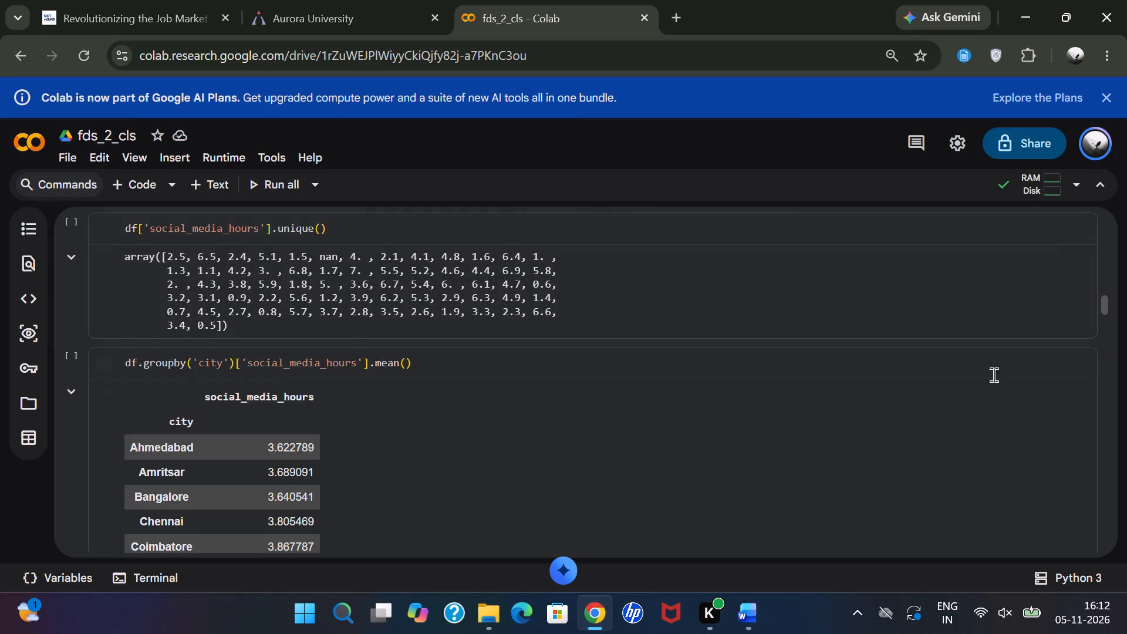
In Word, paste the new social_media_hours unique-values screenshot under Finding Unique Values, above Explanation.
{"action": "left_click", "coordinate": [768, 608]}
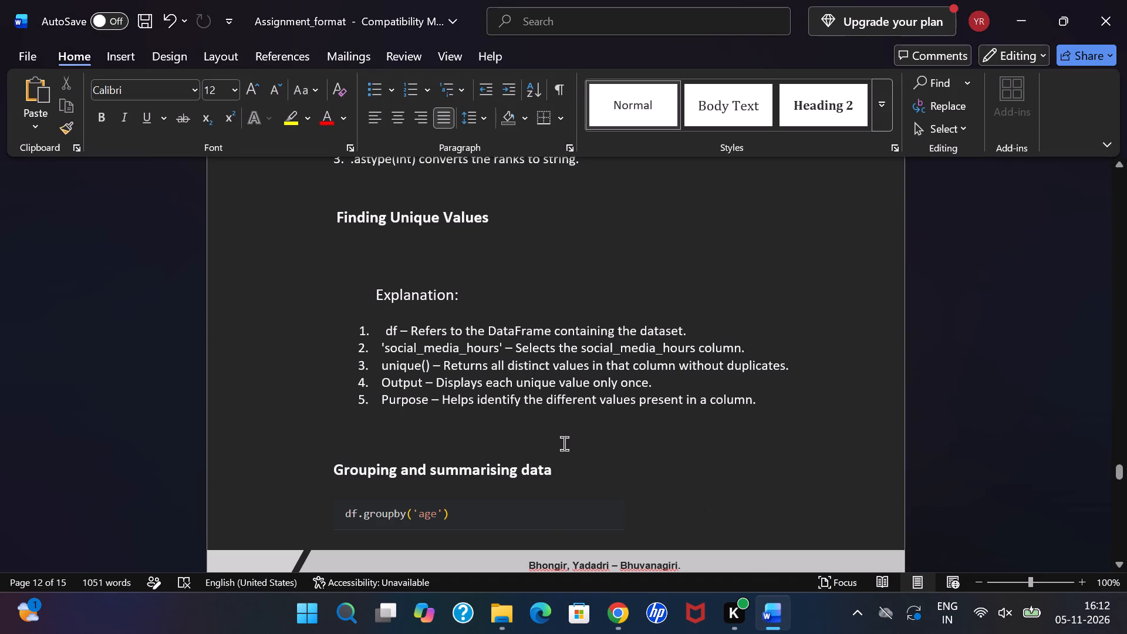
{"action": "key", "text": "ctrl+v"}
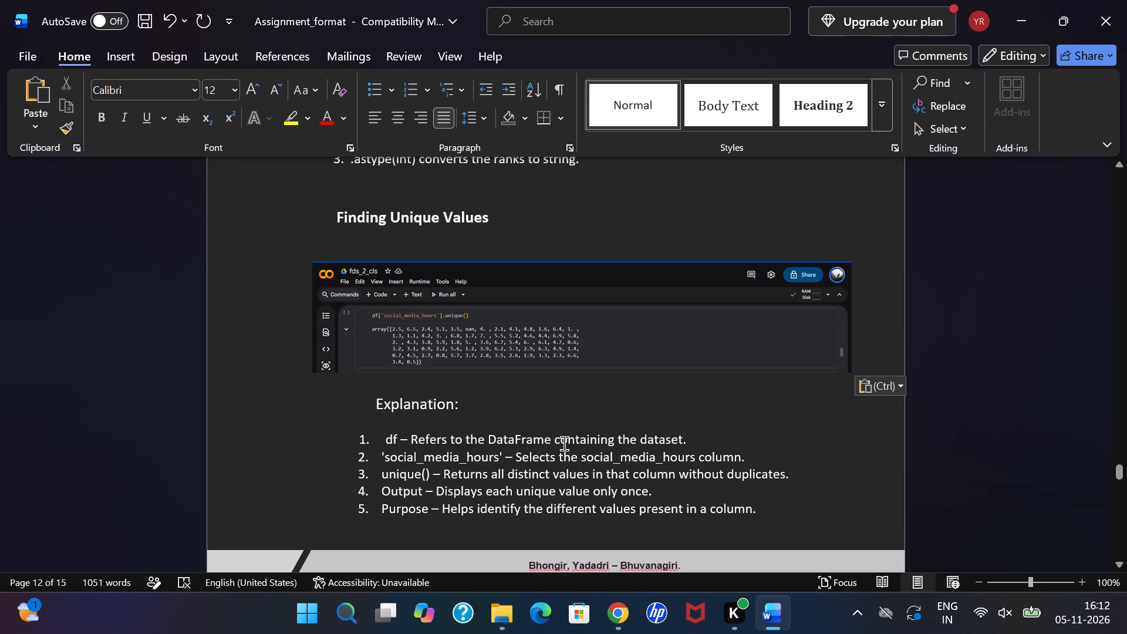
Check the Grouping and summarising data section, then look through the fds_2_cls notebook in Chrome for the matching df.groupby('age') cell.
{"action": "scroll", "coordinate": [564, 443], "scroll_direction": "down", "scroll_amount": 3}
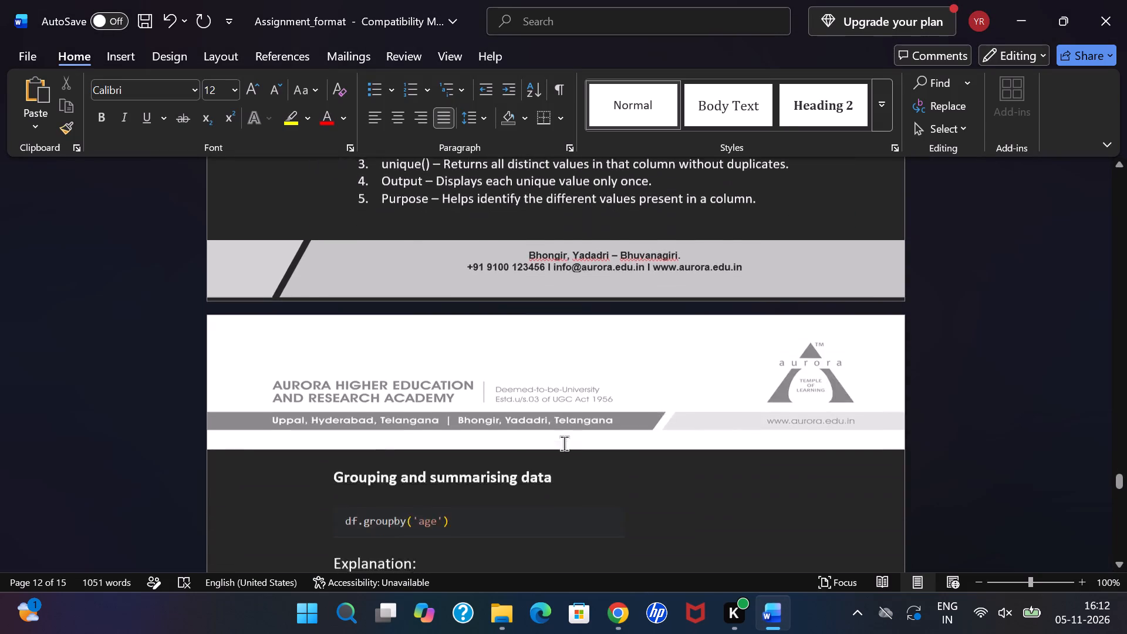
{"action": "scroll", "coordinate": [564, 443], "scroll_direction": "down", "scroll_amount": 1}
{"action": "scroll", "coordinate": [564, 443], "scroll_direction": "up", "scroll_amount": 1}
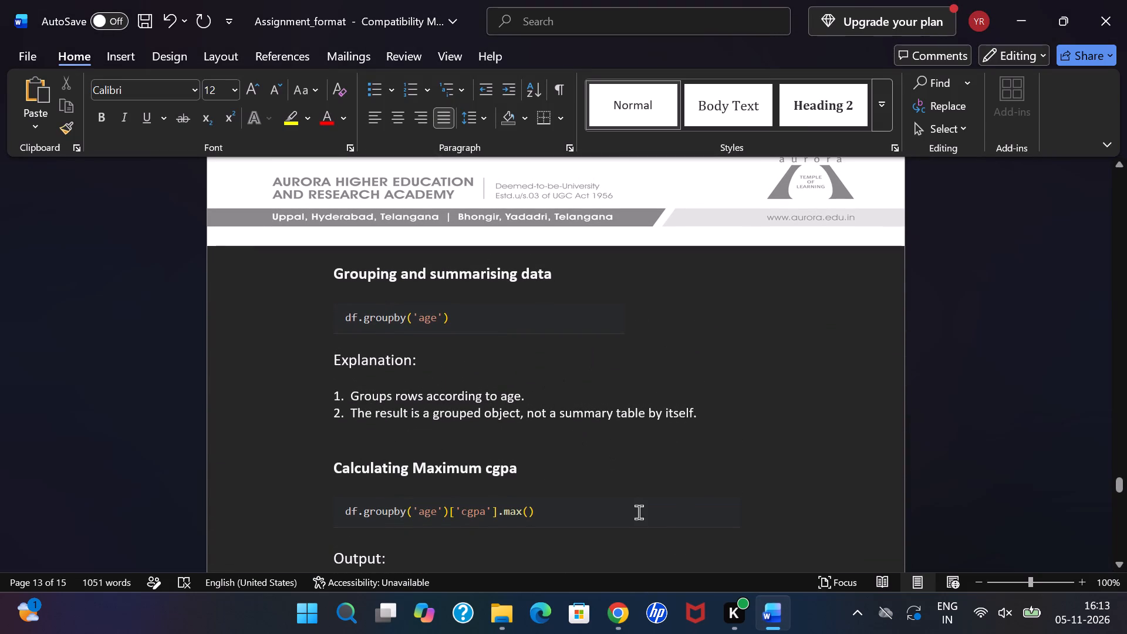
{"action": "left_click", "coordinate": [623, 609]}
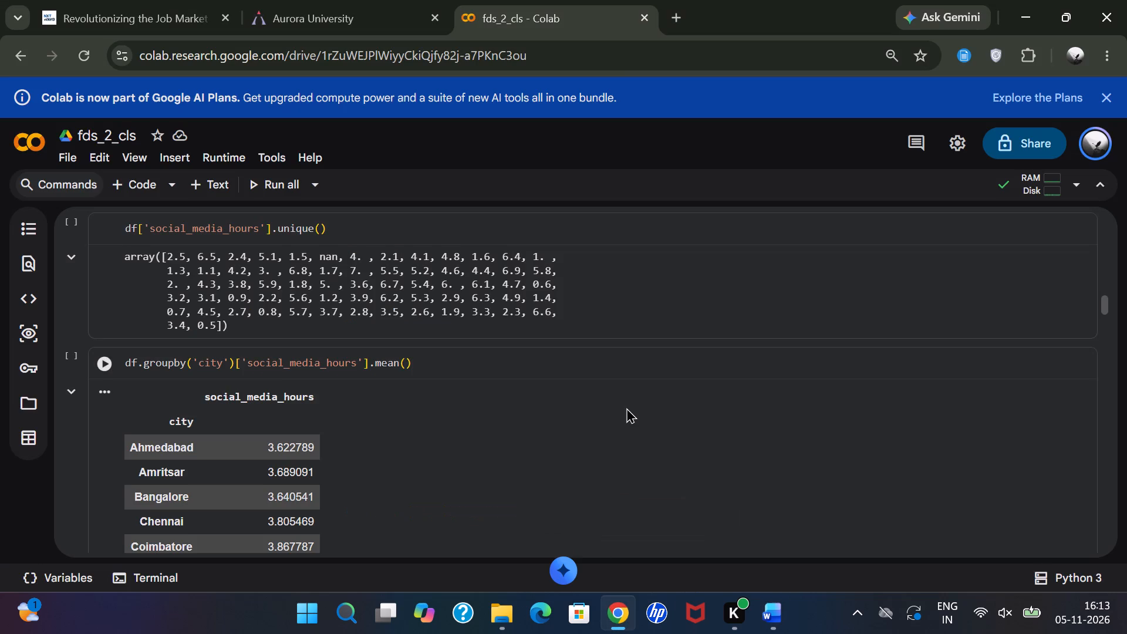
{"action": "scroll", "coordinate": [626, 407], "scroll_direction": "down", "scroll_amount": 3}
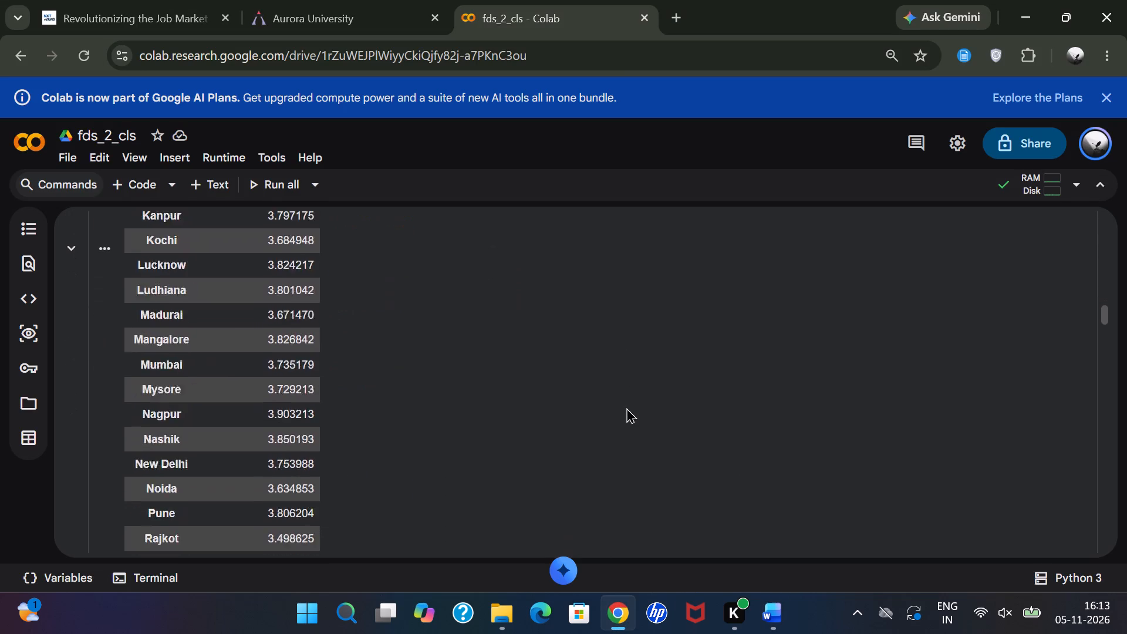
{"action": "scroll", "coordinate": [626, 407], "scroll_direction": "down", "scroll_amount": 5}
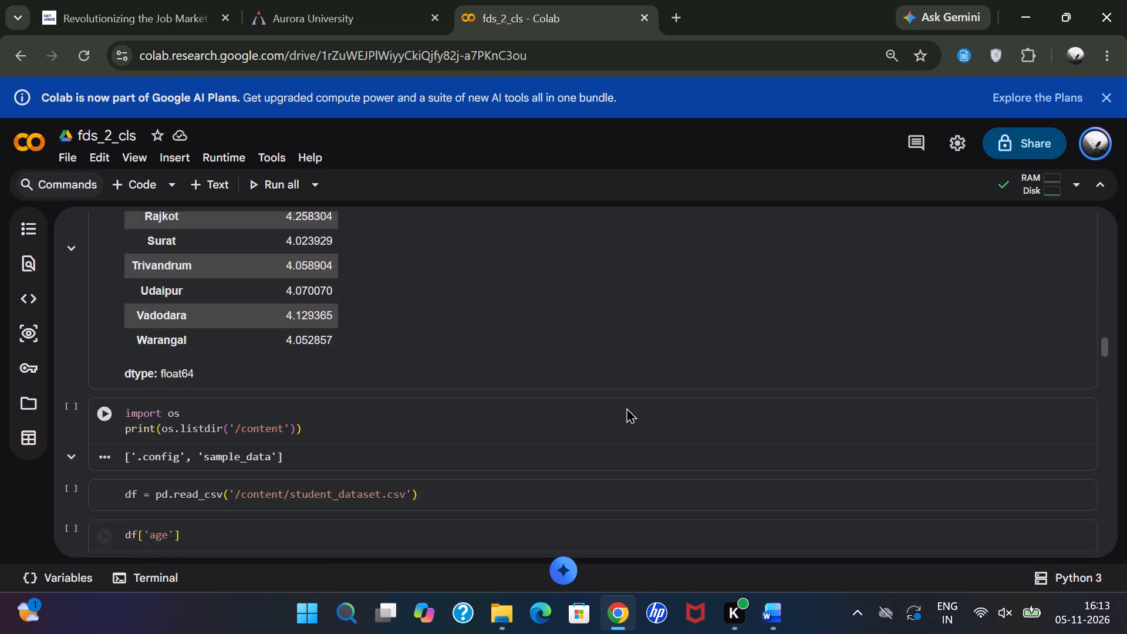
{"action": "scroll", "coordinate": [626, 407], "scroll_direction": "down", "scroll_amount": 4}
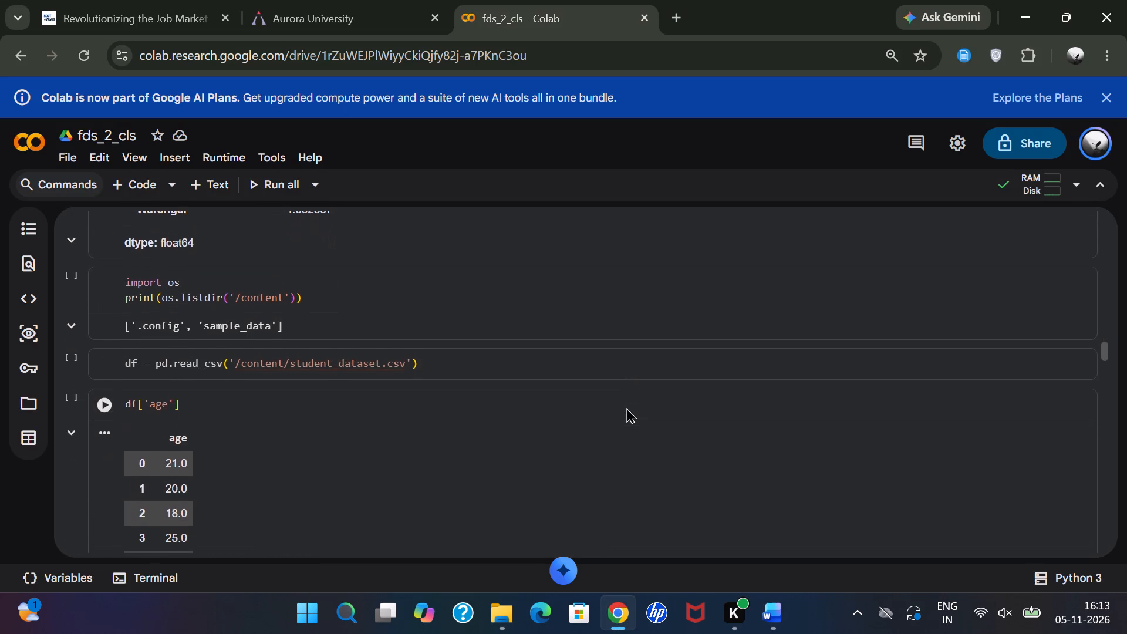
{"action": "scroll", "coordinate": [626, 407], "scroll_direction": "down", "scroll_amount": 3}
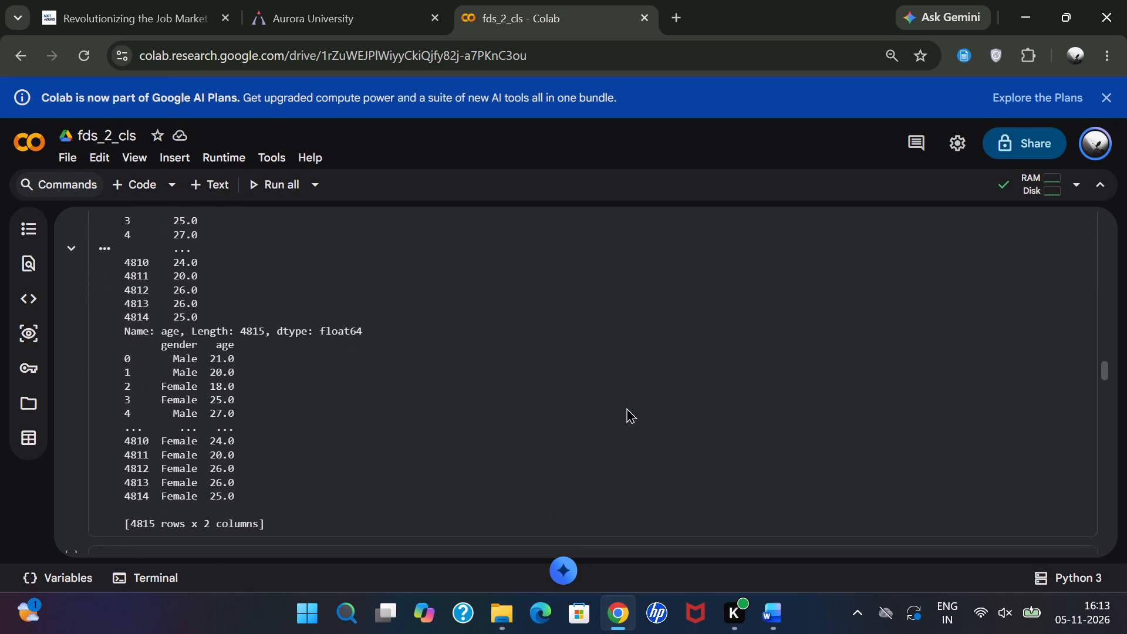
{"action": "scroll", "coordinate": [626, 407], "scroll_direction": "down", "scroll_amount": 5}
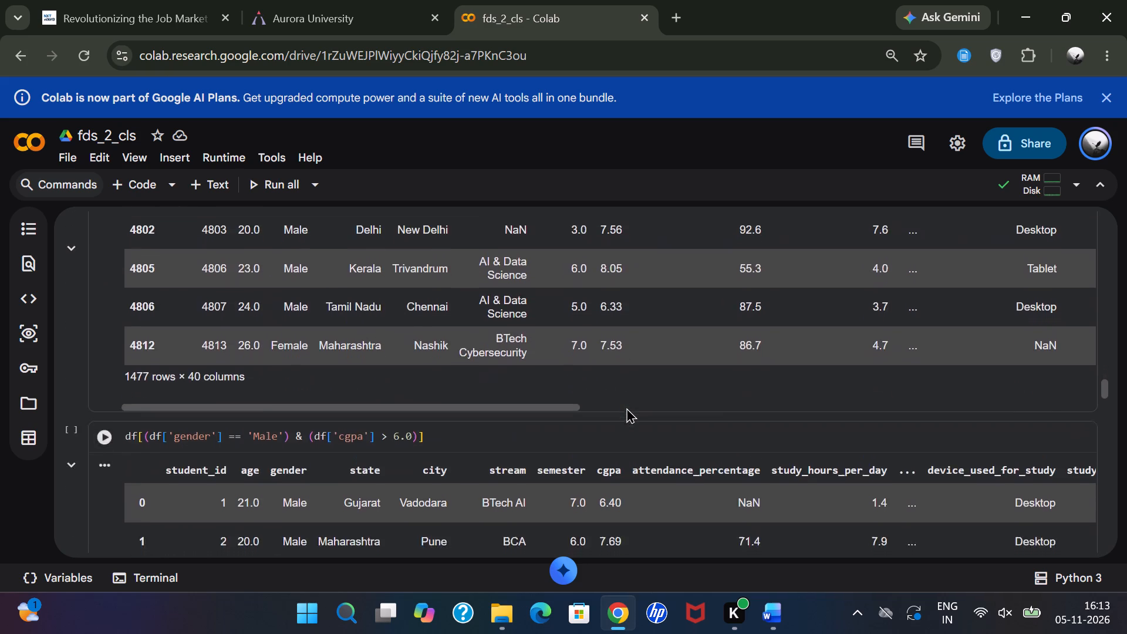
{"action": "scroll", "coordinate": [626, 407], "scroll_direction": "down", "scroll_amount": 5}
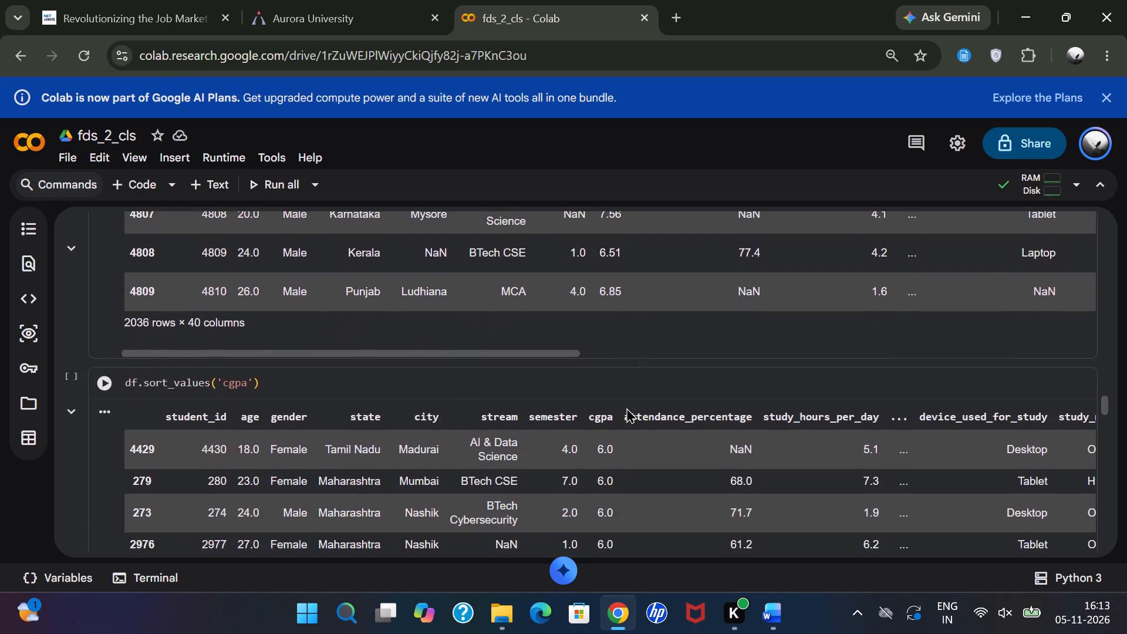
{"action": "scroll", "coordinate": [626, 407], "scroll_direction": "down", "scroll_amount": 4}
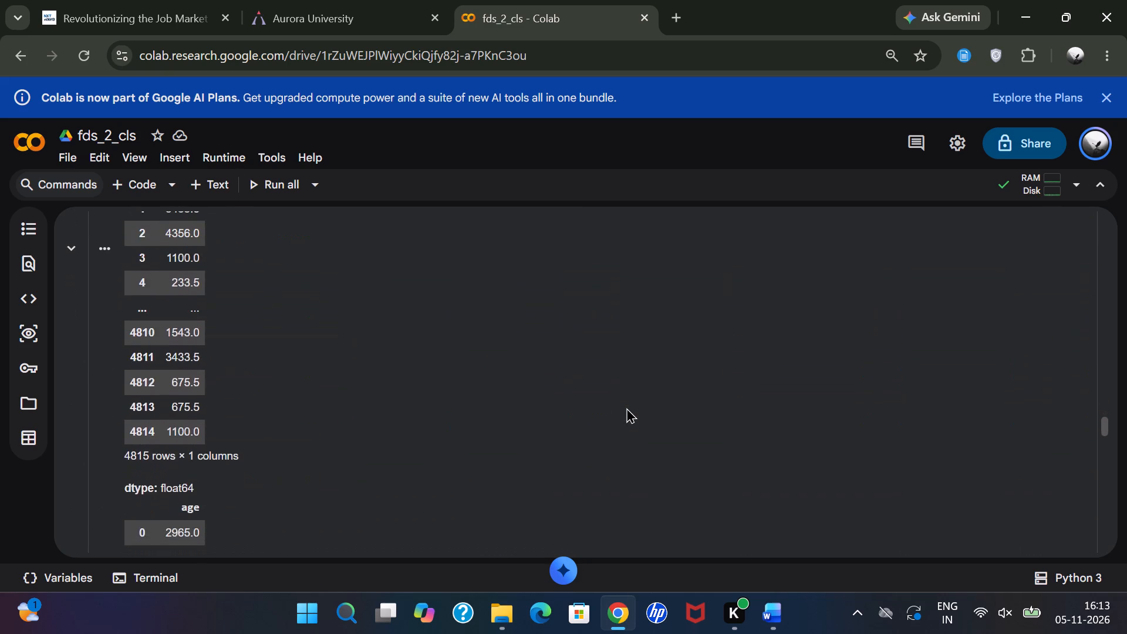
{"action": "scroll", "coordinate": [626, 407], "scroll_direction": "down", "scroll_amount": 6}
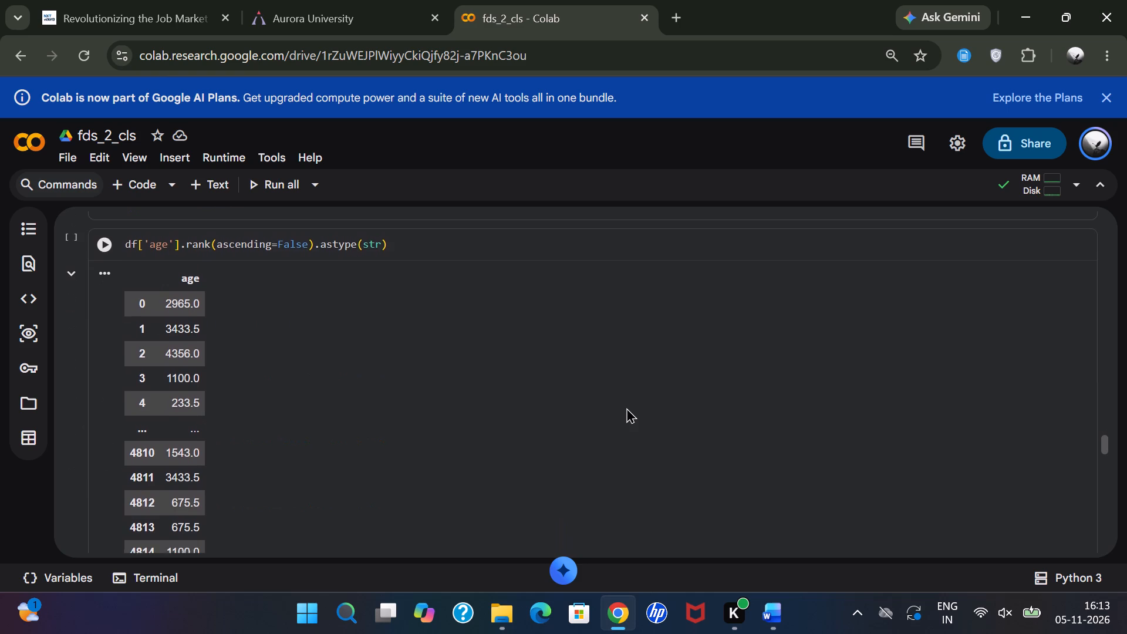
{"action": "scroll", "coordinate": [626, 407], "scroll_direction": "down", "scroll_amount": 1}
{"action": "scroll", "coordinate": [626, 407], "scroll_direction": "up", "scroll_amount": 3}
{"action": "scroll", "coordinate": [626, 407], "scroll_direction": "down", "scroll_amount": 1}
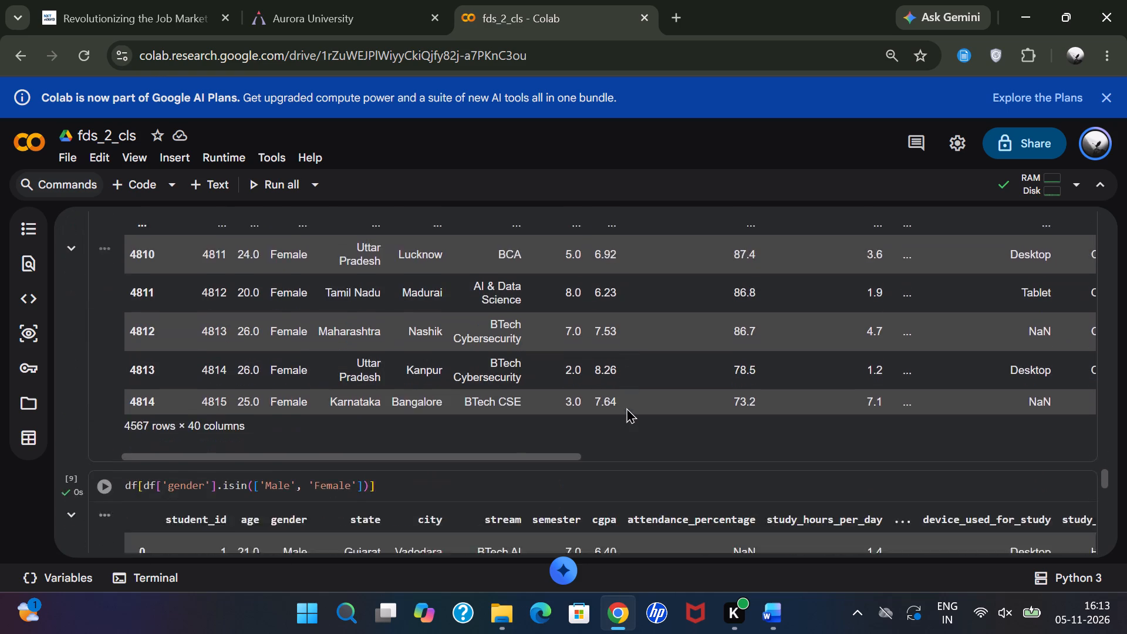
{"action": "scroll", "coordinate": [626, 407], "scroll_direction": "down", "scroll_amount": 7}
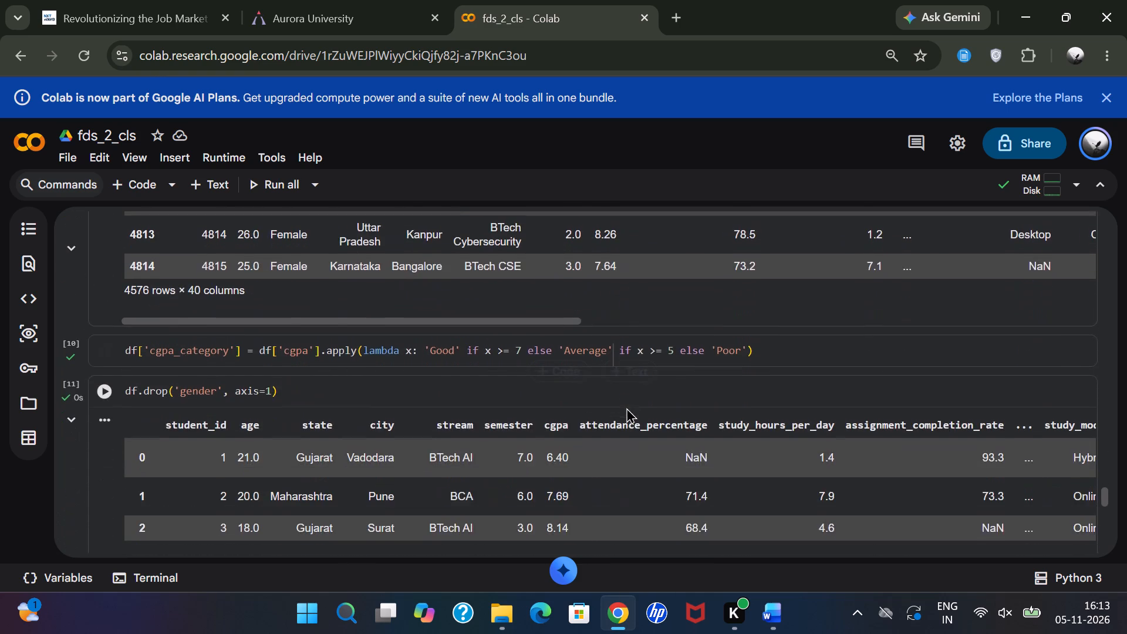
{"action": "scroll", "coordinate": [626, 407], "scroll_direction": "down", "scroll_amount": 6}
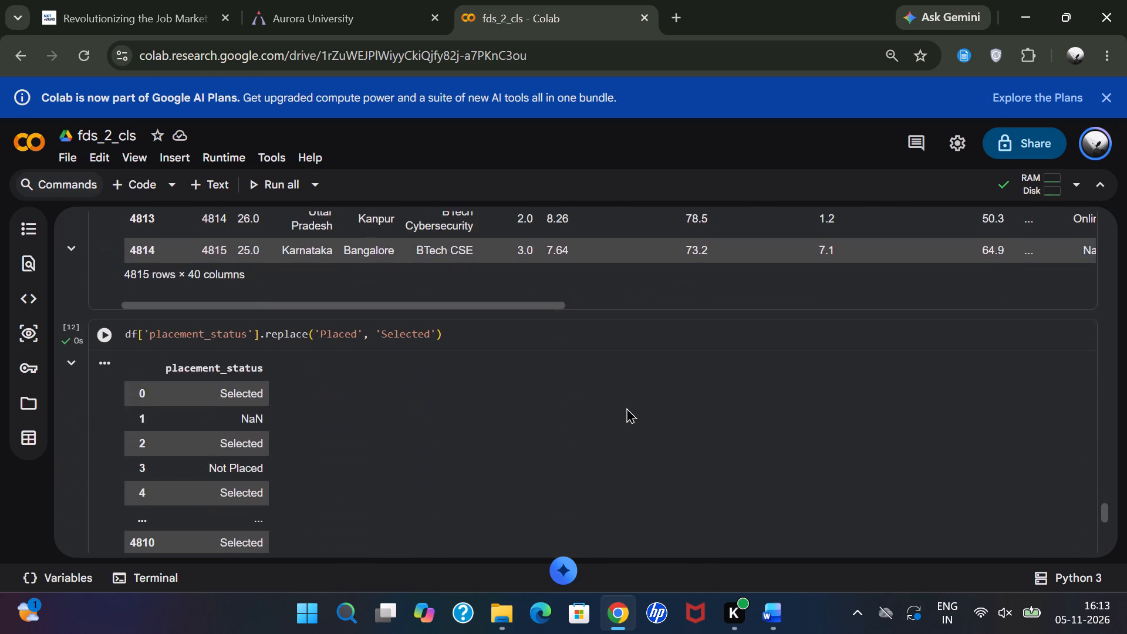
{"action": "scroll", "coordinate": [626, 407], "scroll_direction": "down", "scroll_amount": 6}
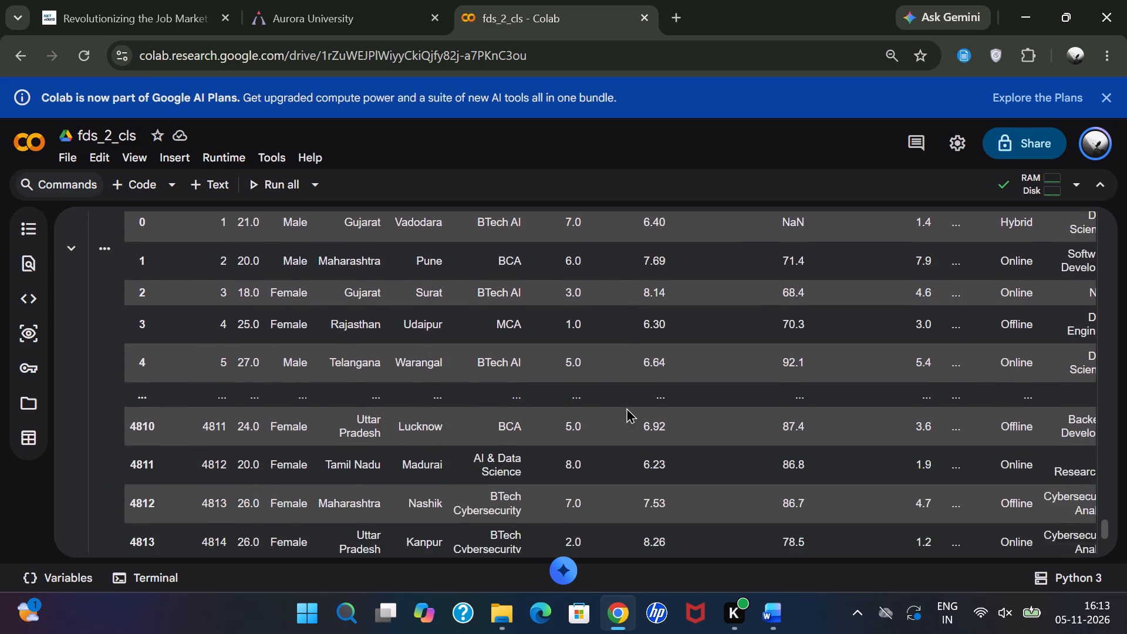
{"action": "scroll", "coordinate": [626, 407], "scroll_direction": "down", "scroll_amount": 5}
{"action": "scroll", "coordinate": [626, 407], "scroll_direction": "up", "scroll_amount": 12}
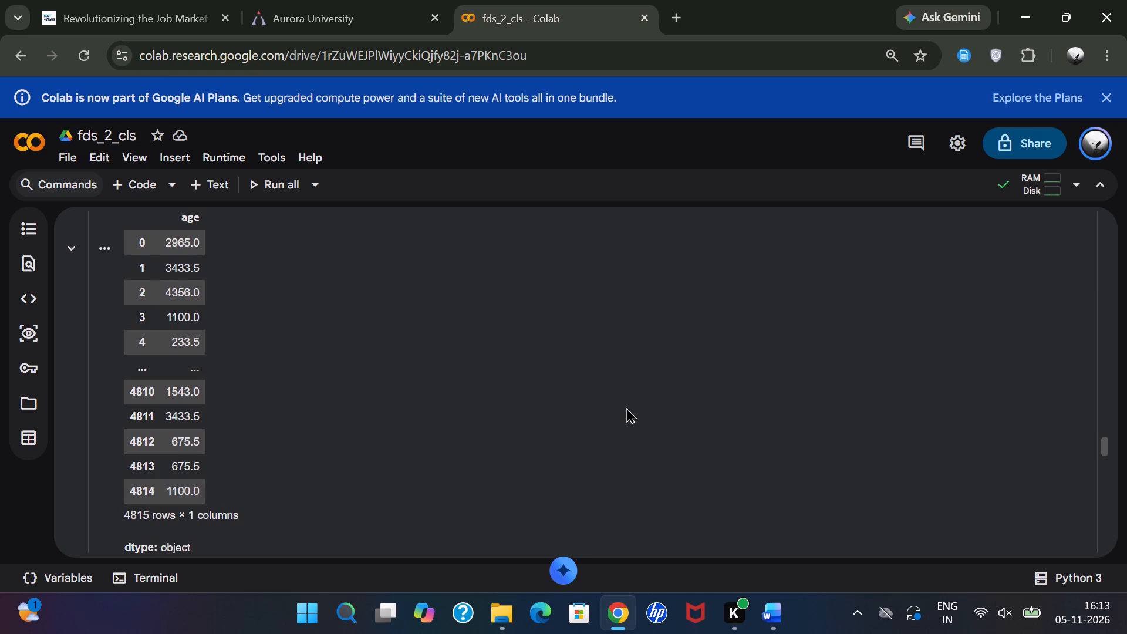
{"action": "scroll", "coordinate": [626, 407], "scroll_direction": "up", "scroll_amount": 6}
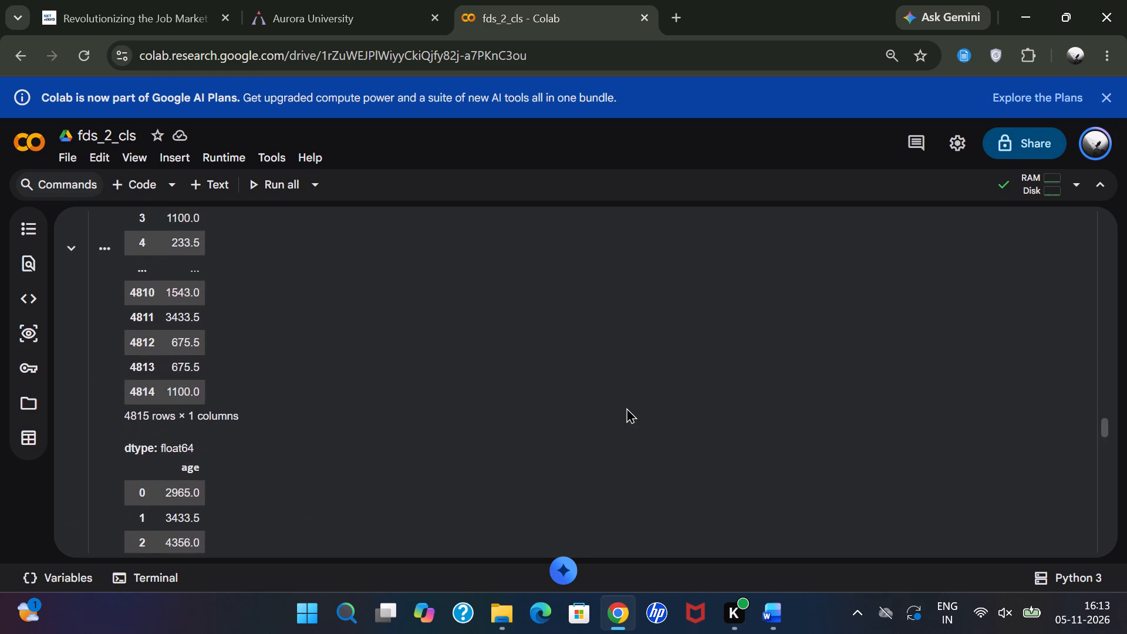
{"action": "scroll", "coordinate": [626, 407], "scroll_direction": "up", "scroll_amount": 3}
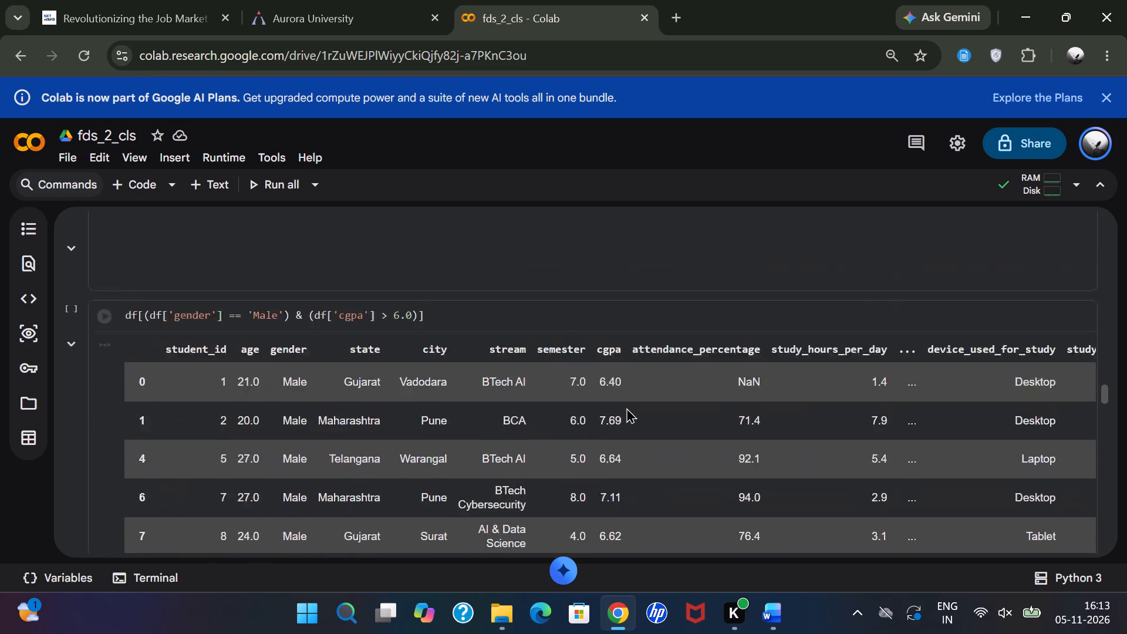
{"action": "scroll", "coordinate": [626, 407], "scroll_direction": "up", "scroll_amount": 4}
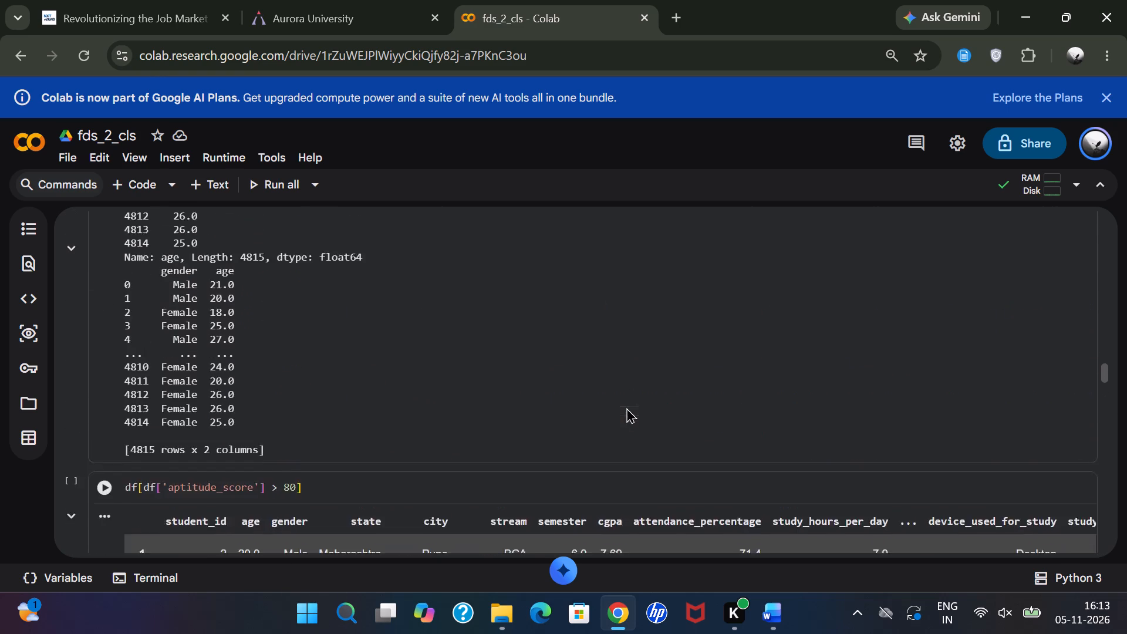
{"action": "scroll", "coordinate": [626, 407], "scroll_direction": "up", "scroll_amount": 10}
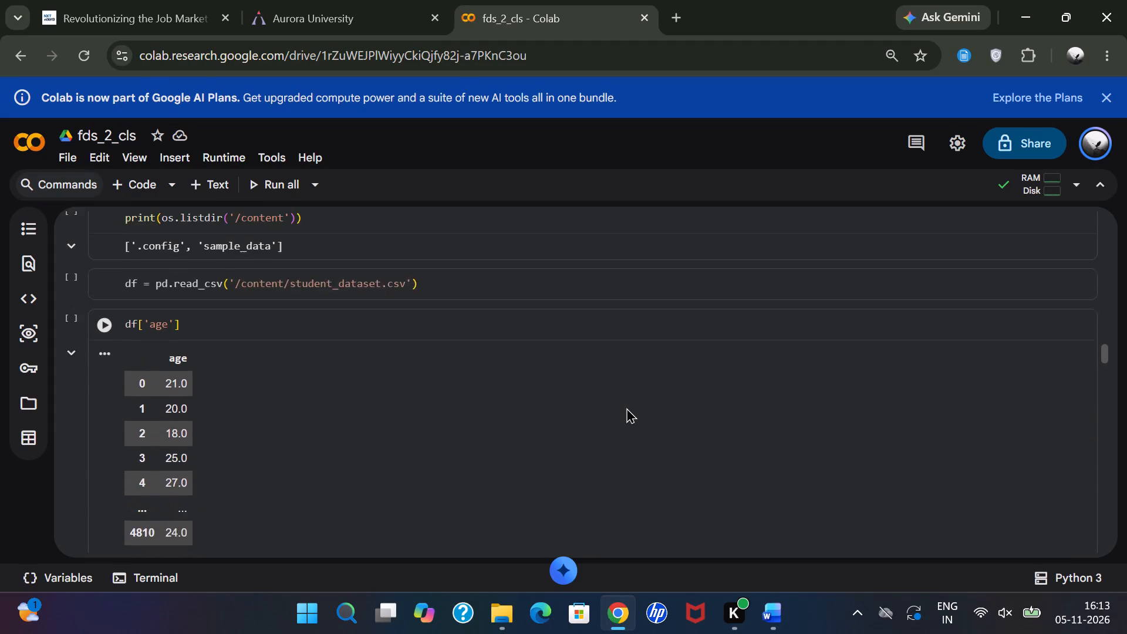
{"action": "scroll", "coordinate": [626, 407], "scroll_direction": "up", "scroll_amount": 1}
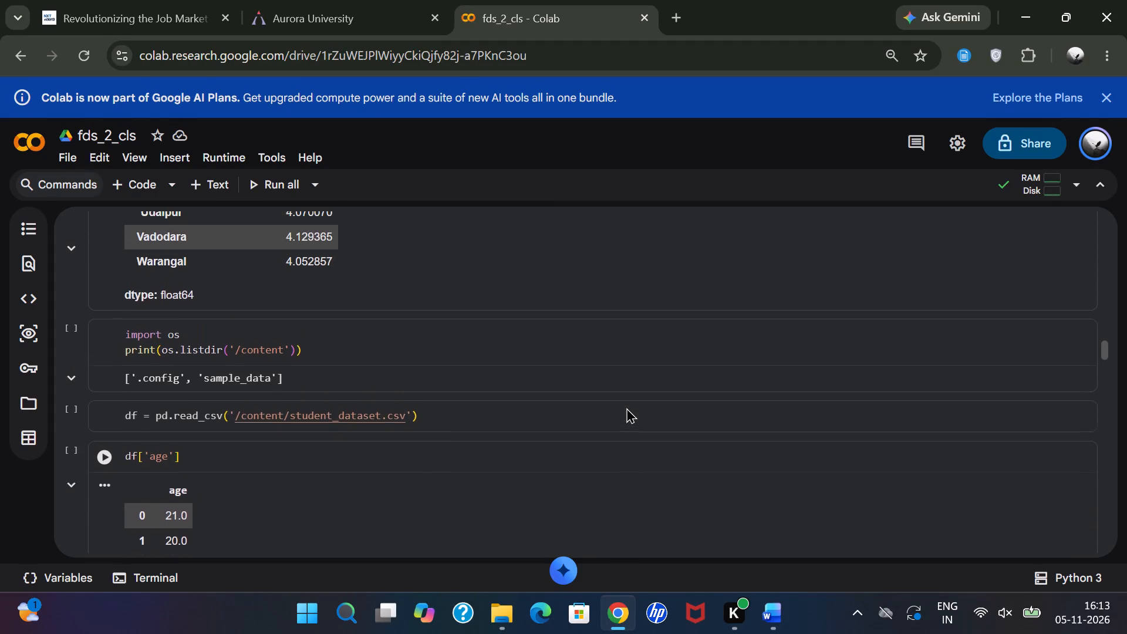
{"action": "scroll", "coordinate": [626, 407], "scroll_direction": "up", "scroll_amount": 7}
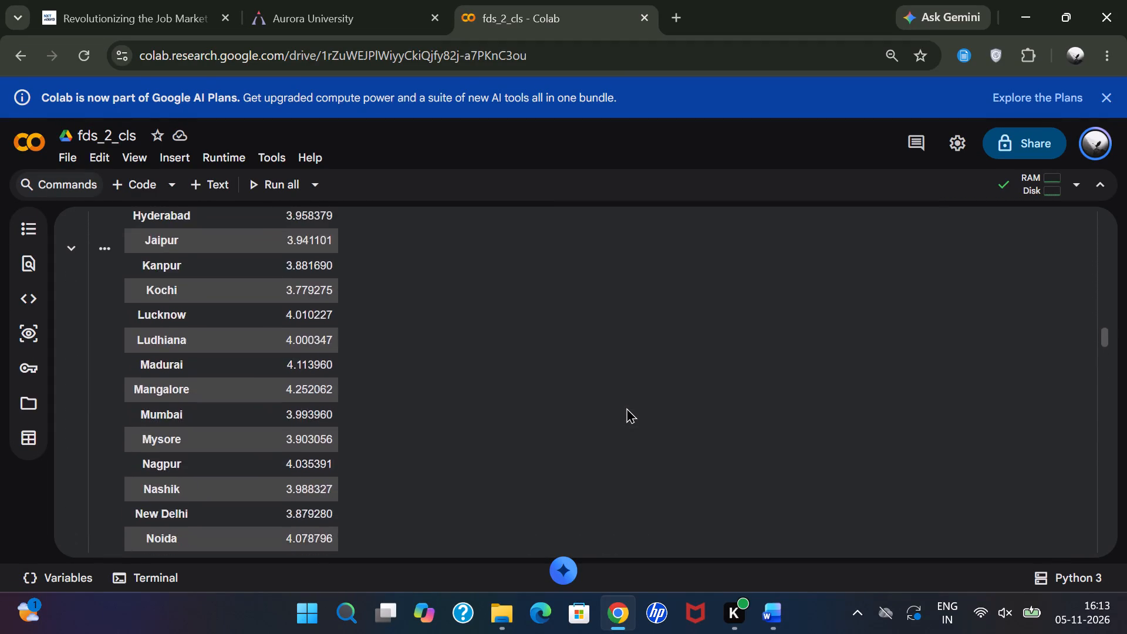
{"action": "scroll", "coordinate": [626, 407], "scroll_direction": "up", "scroll_amount": 3}
{"action": "scroll", "coordinate": [626, 407], "scroll_direction": "right", "scroll_amount": 2}
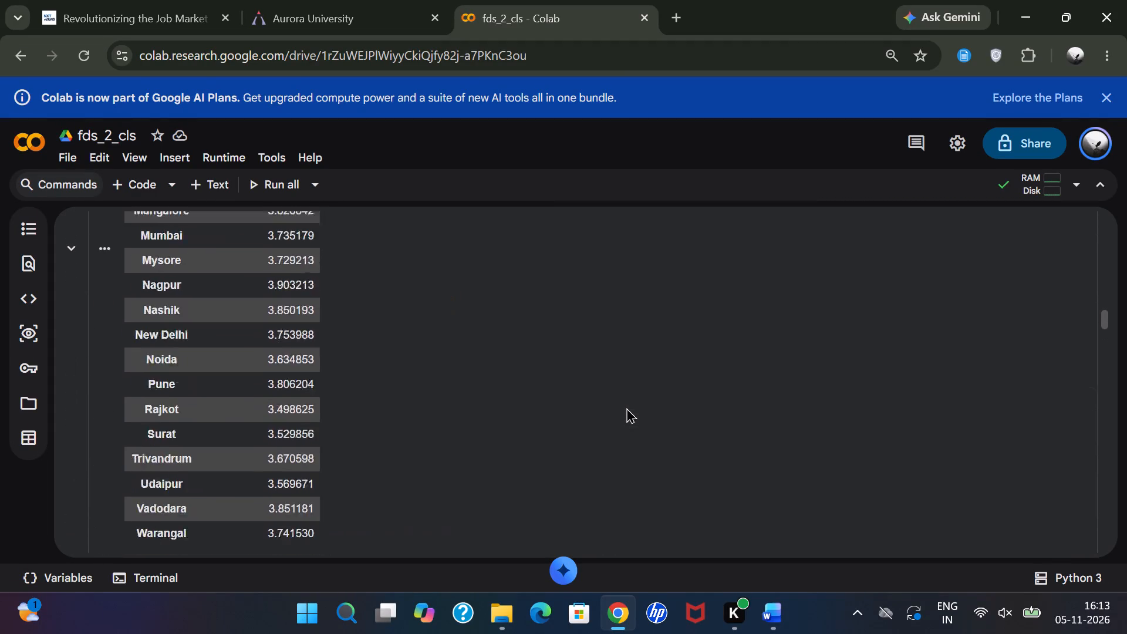
{"action": "scroll", "coordinate": [626, 407], "scroll_direction": "right", "scroll_amount": 10}
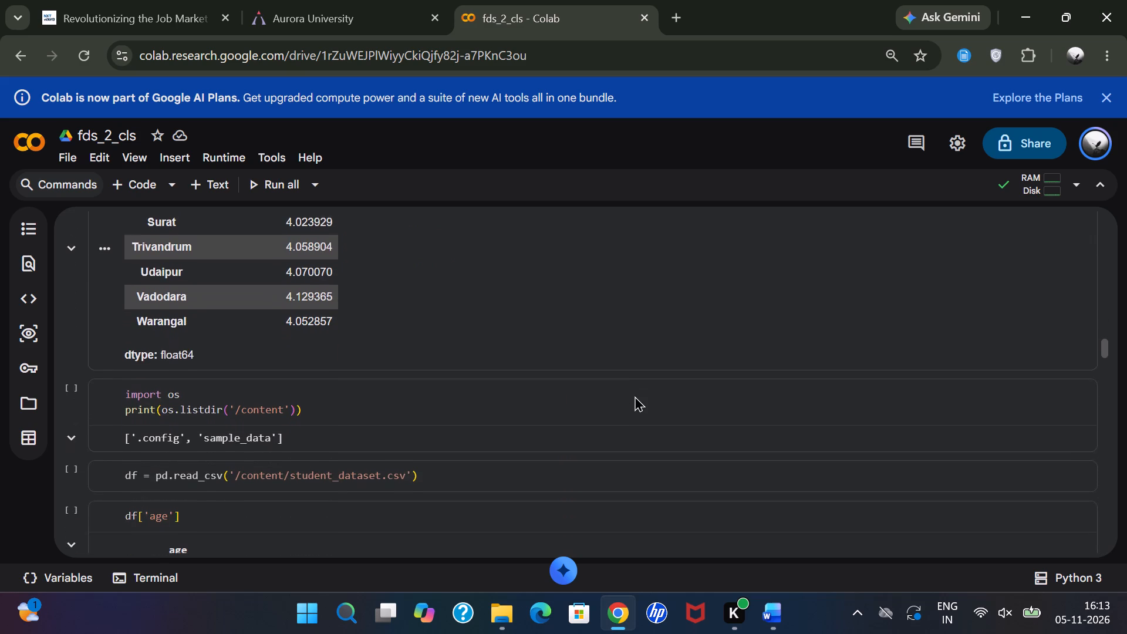
{"action": "scroll", "coordinate": [635, 396], "scroll_direction": "right", "scroll_amount": 3}
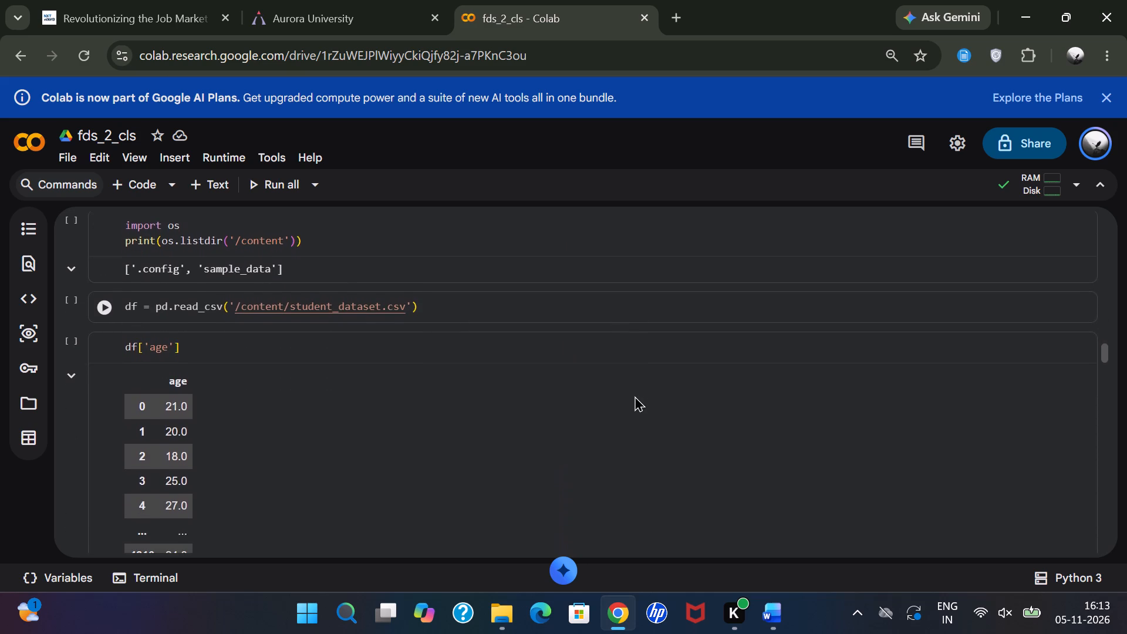
{"action": "scroll", "coordinate": [635, 396], "scroll_direction": "right", "scroll_amount": 1}
Recheck the code picture under Grouping and summarising data in Word, then locate the df.groupby('age') cell in the Colab notebook.
{"action": "left_click", "coordinate": [773, 601]}
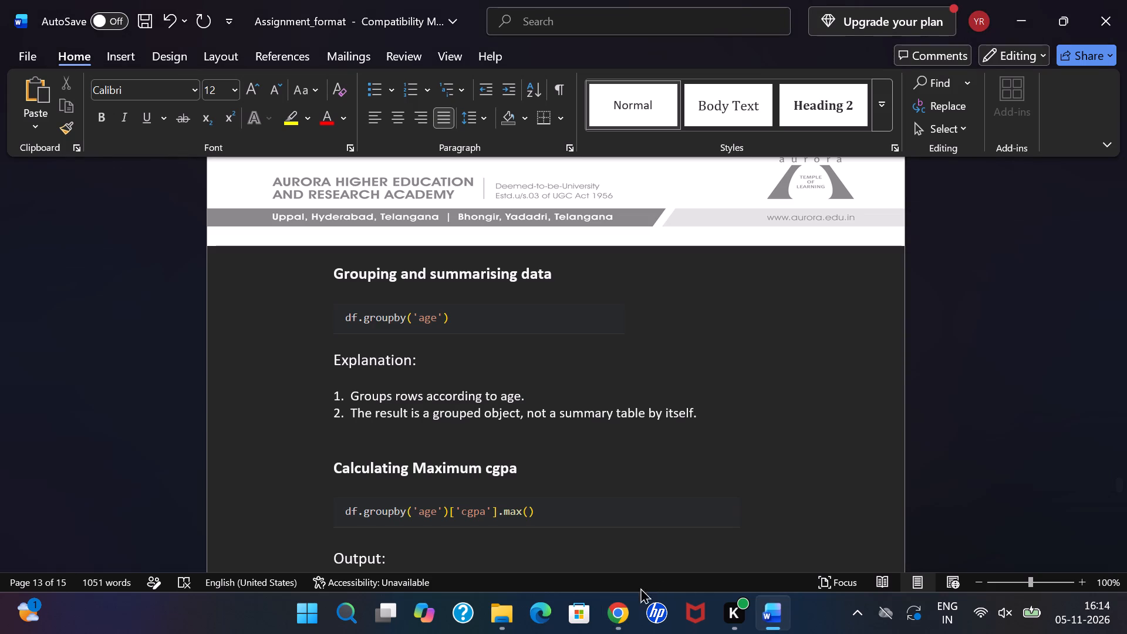
{"action": "left_click", "coordinate": [617, 601]}
{"action": "scroll", "coordinate": [596, 461], "scroll_direction": "right", "scroll_amount": 2}
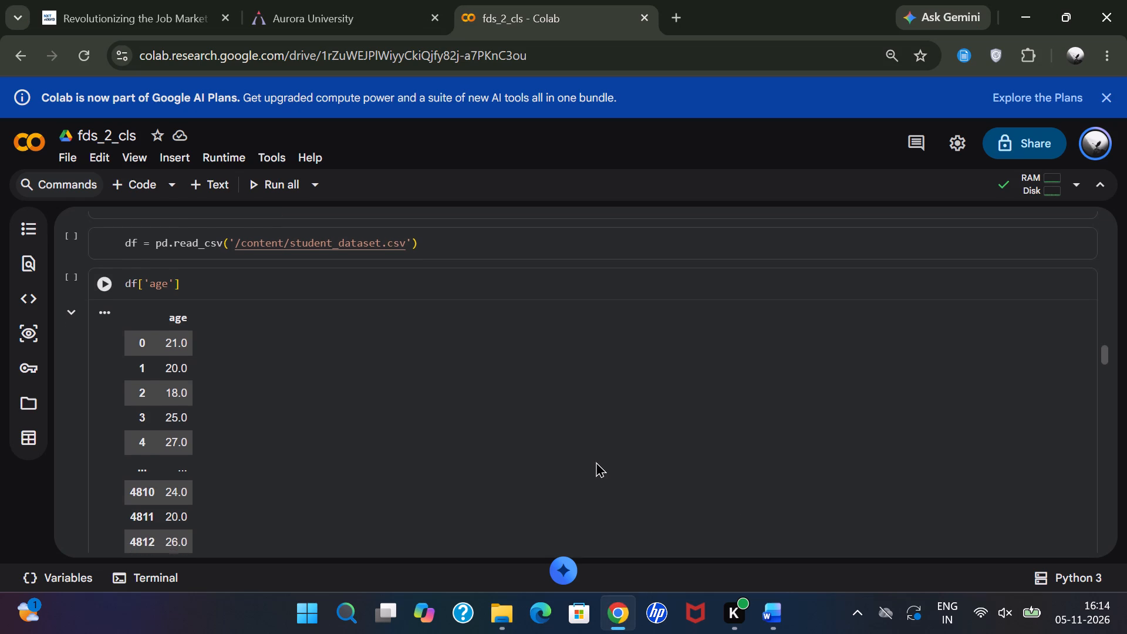
{"action": "scroll", "coordinate": [596, 461], "scroll_direction": "right", "scroll_amount": 3}
{"action": "scroll", "coordinate": [596, 461], "scroll_direction": "down", "scroll_amount": 5}
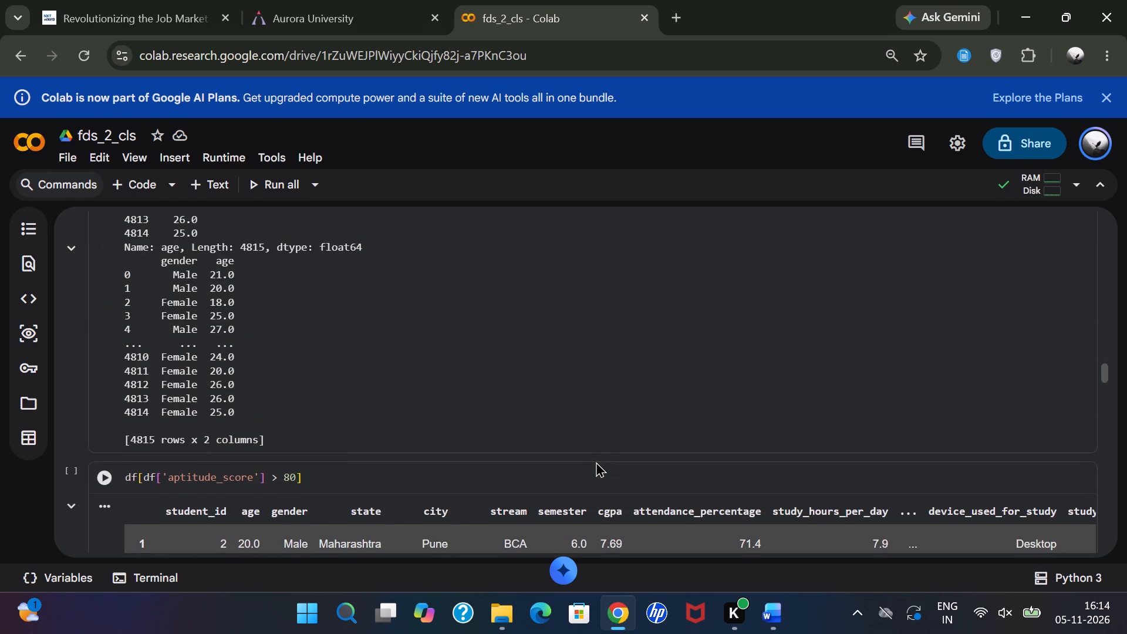
{"action": "scroll", "coordinate": [596, 461], "scroll_direction": "down", "scroll_amount": 6}
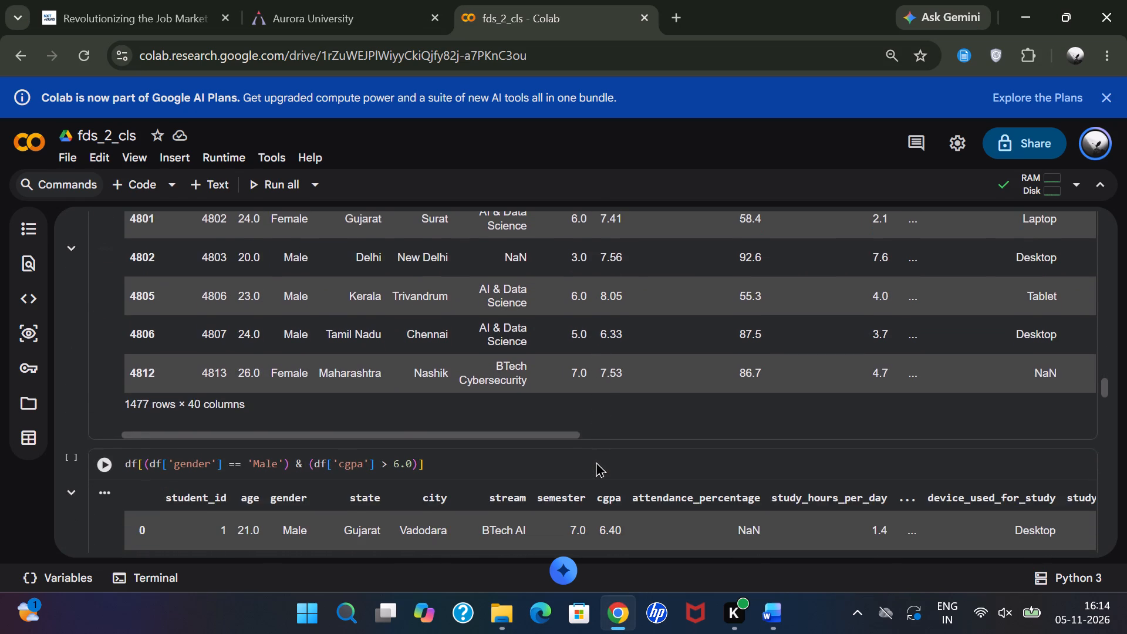
{"action": "scroll", "coordinate": [596, 461], "scroll_direction": "down", "scroll_amount": 7}
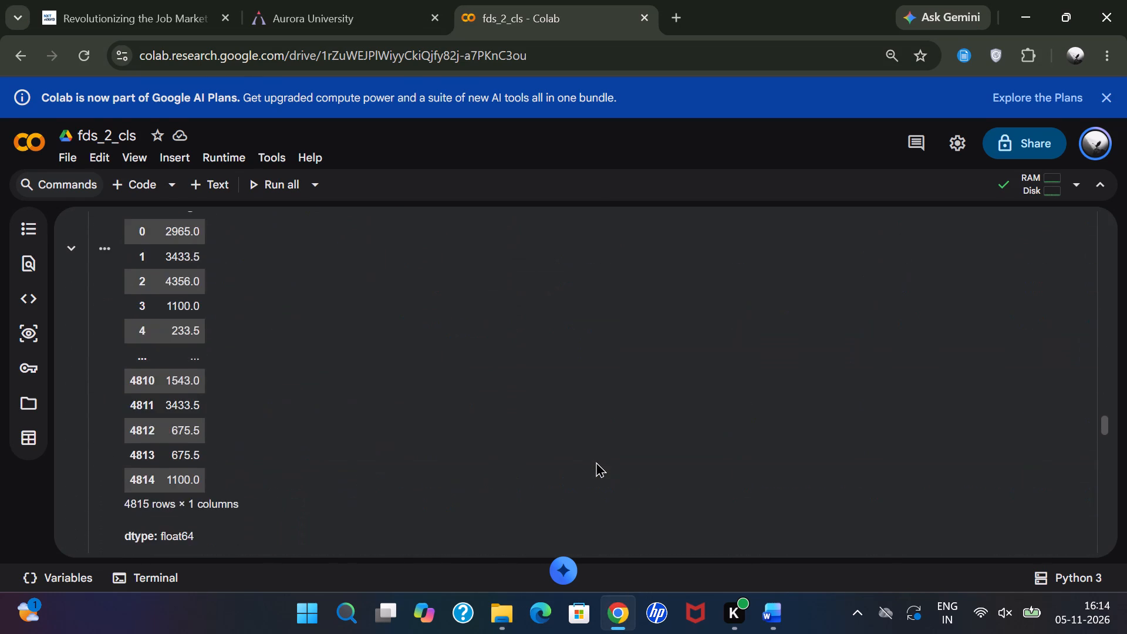
{"action": "scroll", "coordinate": [596, 461], "scroll_direction": "up", "scroll_amount": 3}
{"action": "scroll", "coordinate": [596, 461], "scroll_direction": "down", "scroll_amount": 5}
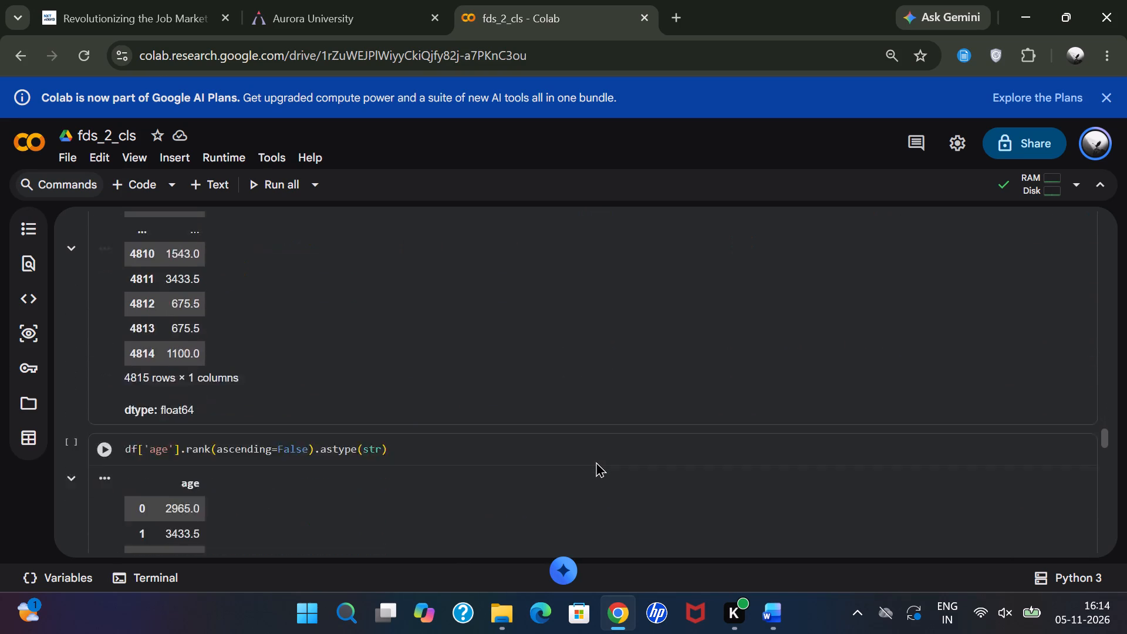
{"action": "scroll", "coordinate": [596, 461], "scroll_direction": "down", "scroll_amount": 3}
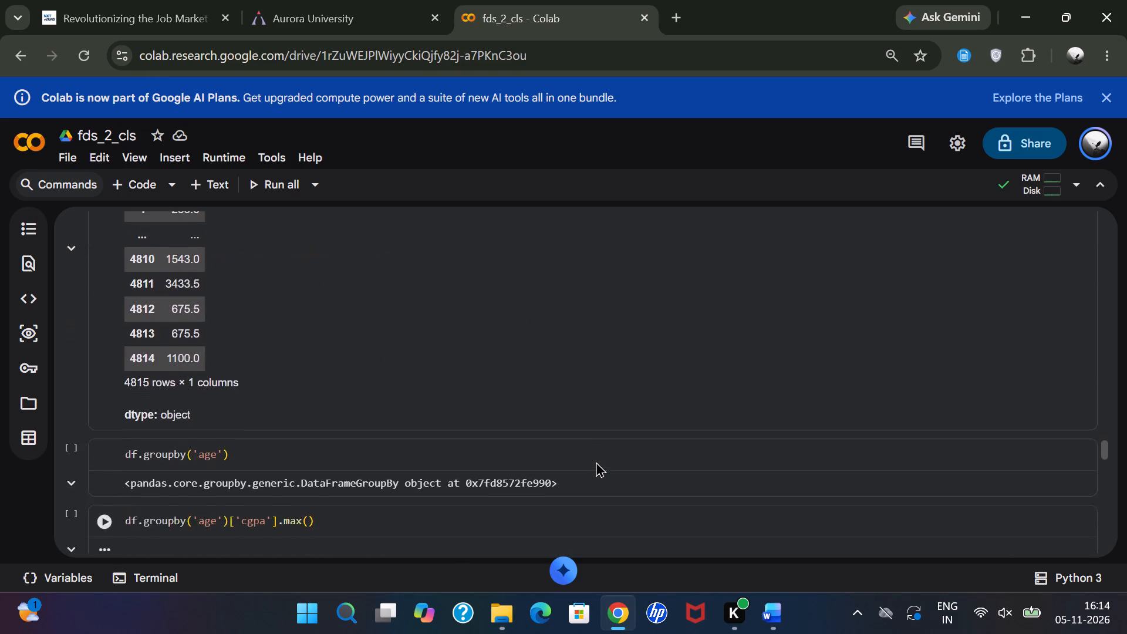
{"action": "scroll", "coordinate": [596, 461], "scroll_direction": "down", "scroll_amount": 2}
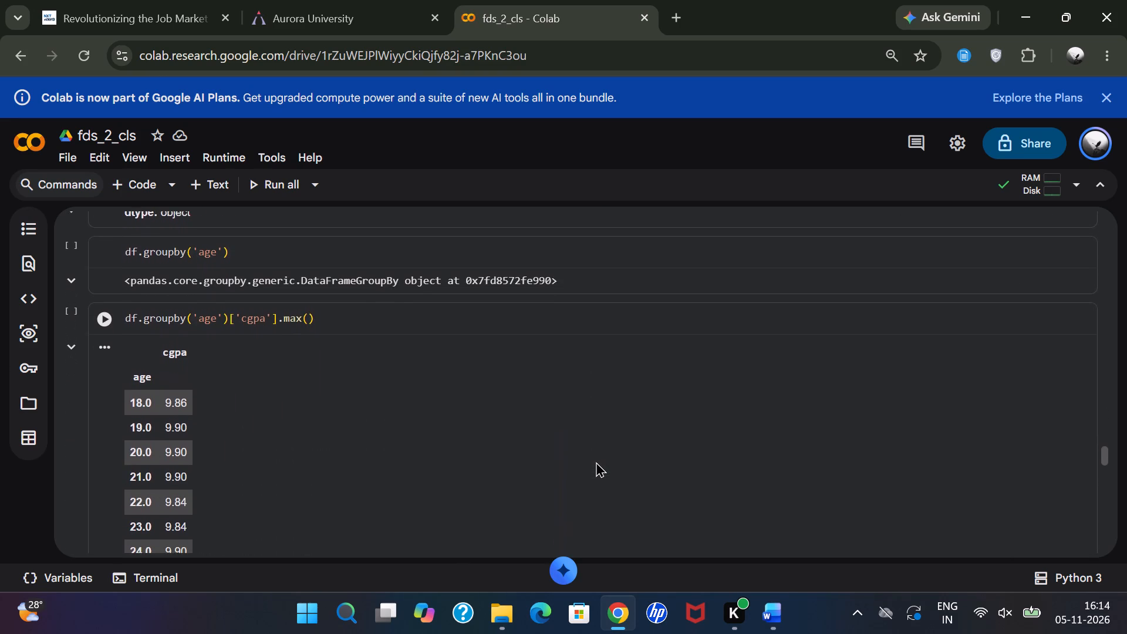
Capture a full-width screenshot of the fds_2_cls header with the df.groupby('age') cell and its DataFrameGroupBy output line.
{"action": "scroll", "coordinate": [596, 461], "scroll_direction": "down", "scroll_amount": 2}
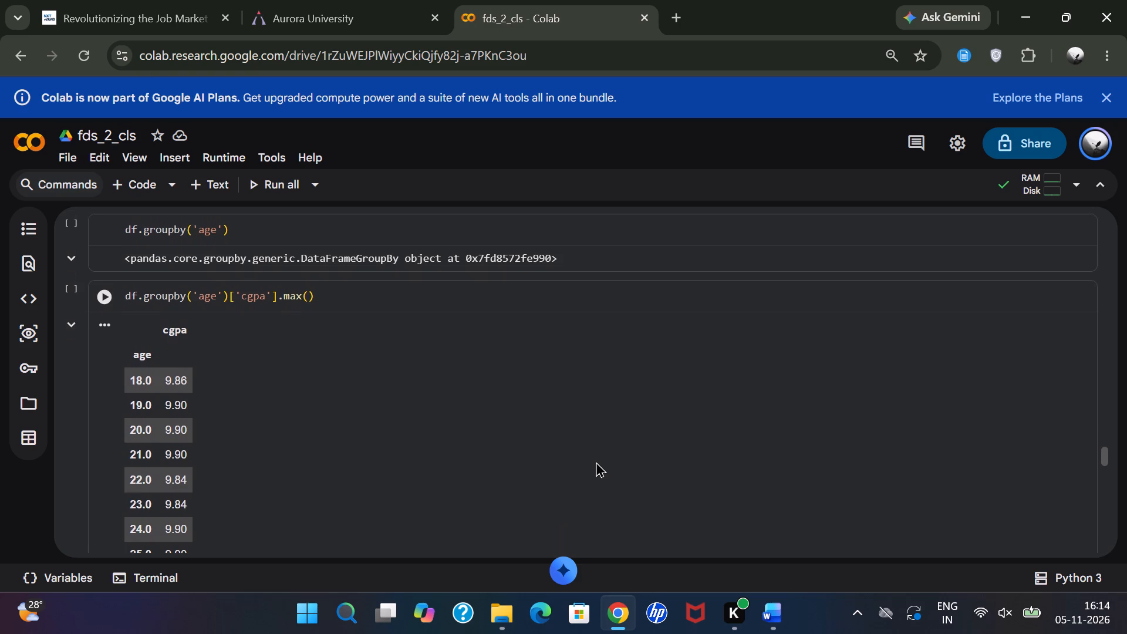
{"action": "key", "text": "Print"}
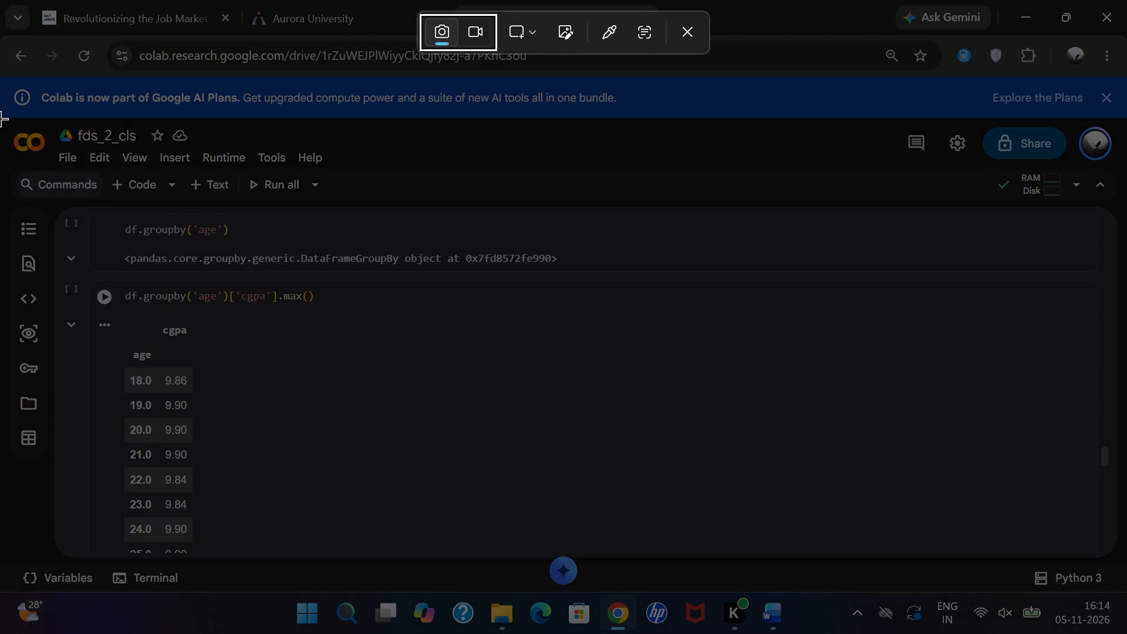
{"action": "left_click_drag", "start_coordinate": [0, 119], "coordinate": [981, 328]}
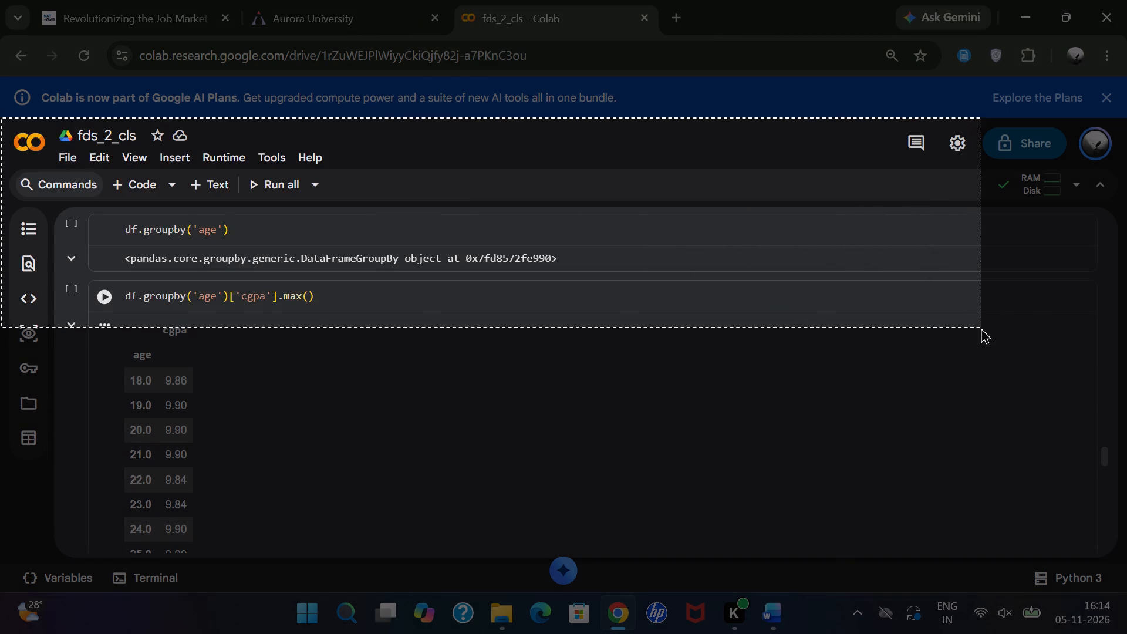
{"action": "left_click_drag", "start_coordinate": [981, 328], "coordinate": [1126, 282]}
In Word, replace the code picture under Grouping and summarising data with the new screenshot and remove the blank lines above it.
{"action": "left_click", "coordinate": [767, 603]}
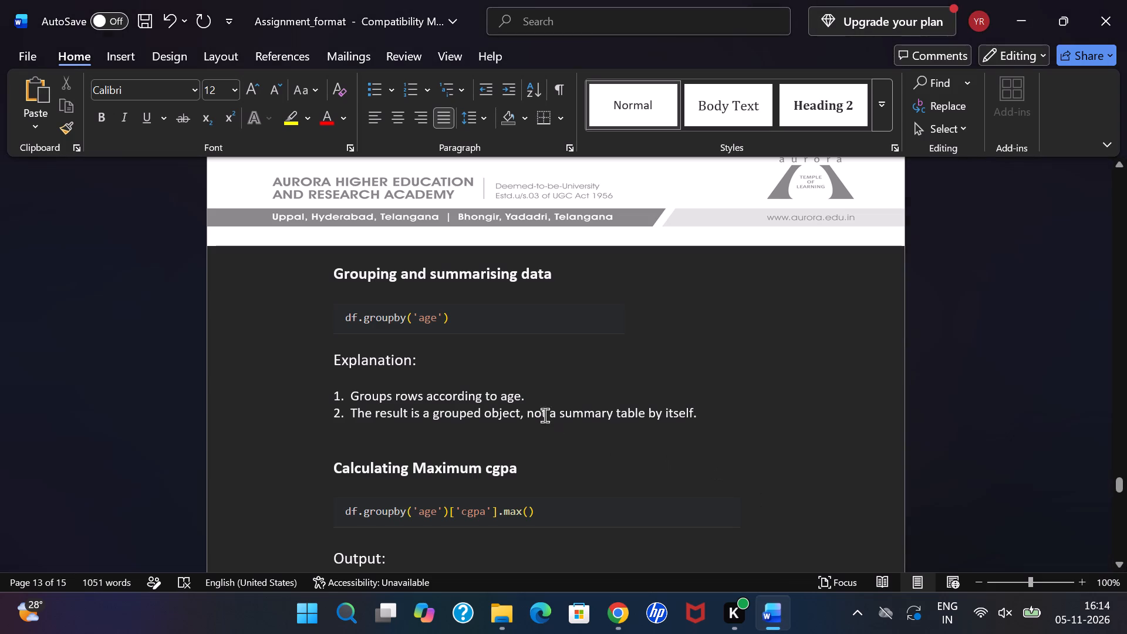
{"action": "left_click", "coordinate": [607, 316]}
{"action": "key", "text": "BackSpace"}
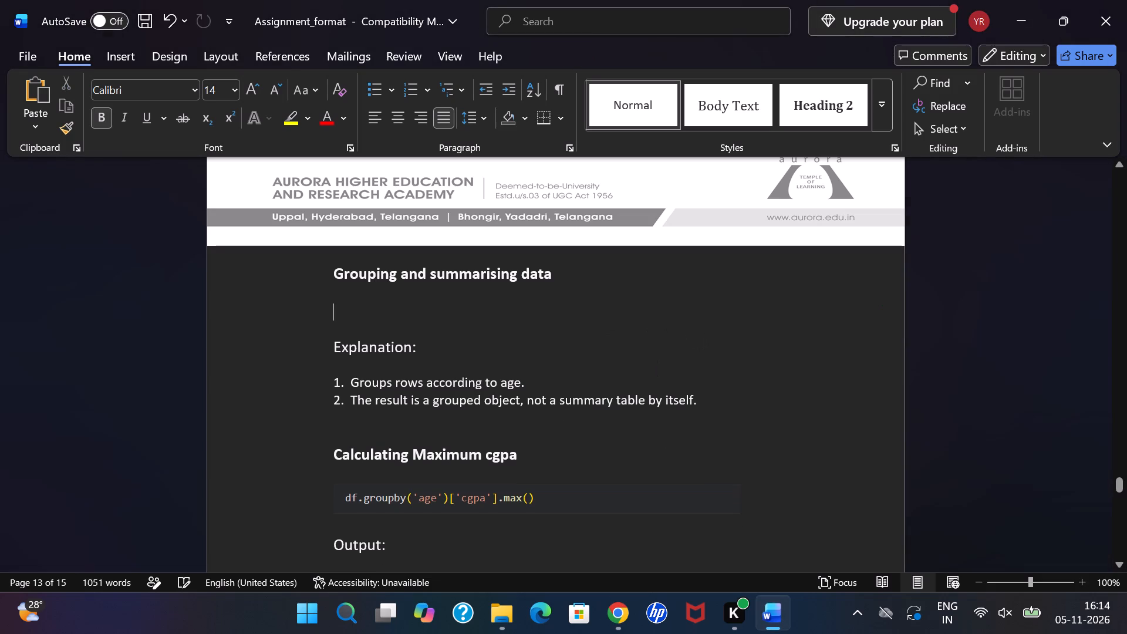
{"action": "key", "text": "ctrl+v"}
{"action": "left_click", "coordinate": [504, 316]}
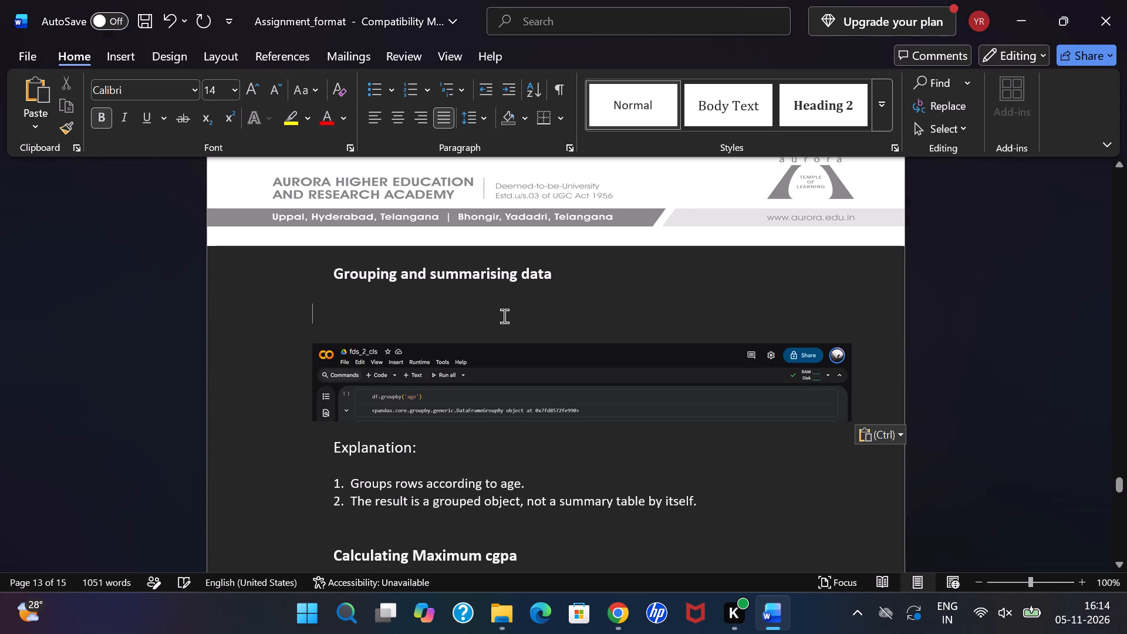
{"action": "key", "text": "BackSpace"}
{"action": "key", "text": "BackSpace"}
{"action": "key", "text": "BackSpace"}
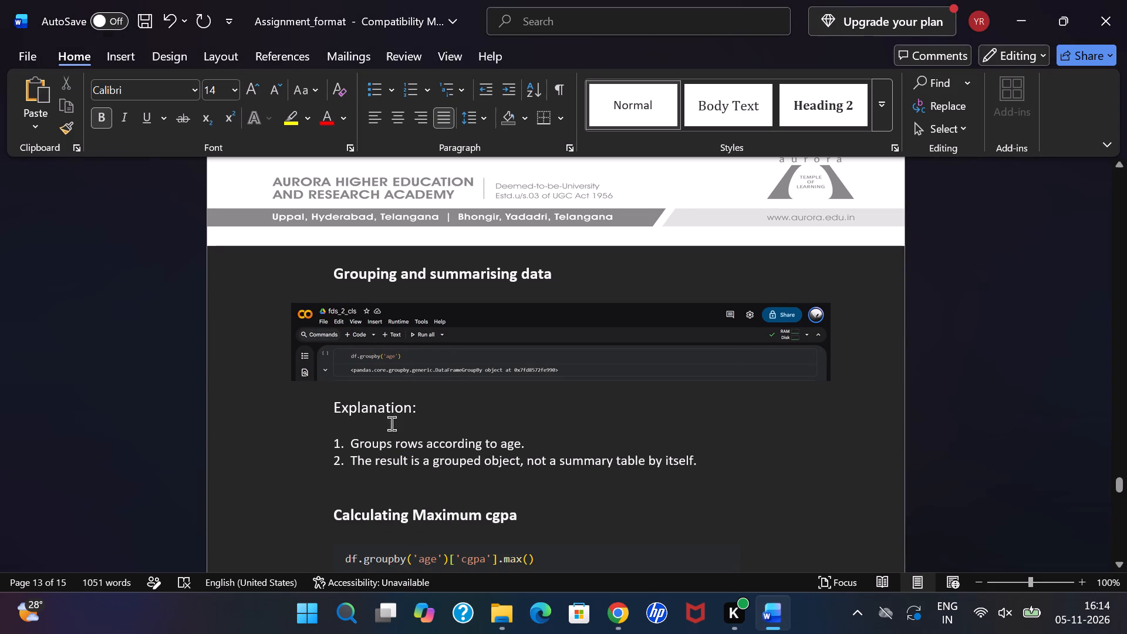
Bring the cgpa maximum cell into view in Chrome, then in Word delete the old pictures and Output label under Calculating Maximum cgpa.
{"action": "scroll", "coordinate": [403, 464], "scroll_direction": "down", "scroll_amount": 1}
{"action": "scroll", "coordinate": [464, 456], "scroll_direction": "down", "scroll_amount": 2}
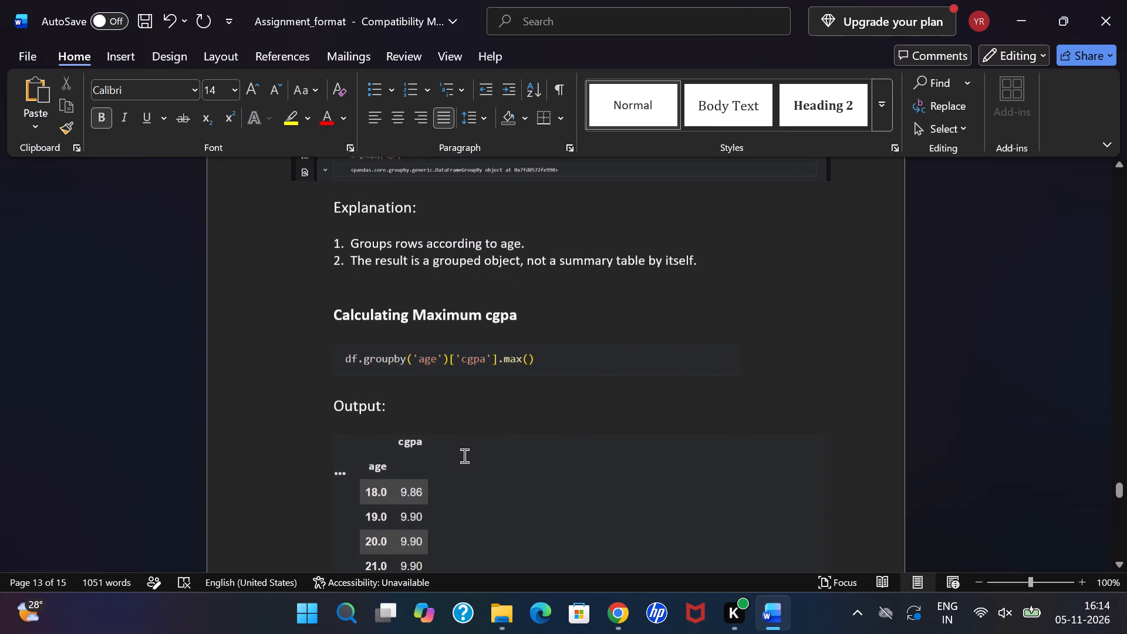
{"action": "scroll", "coordinate": [492, 419], "scroll_direction": "down", "scroll_amount": 1}
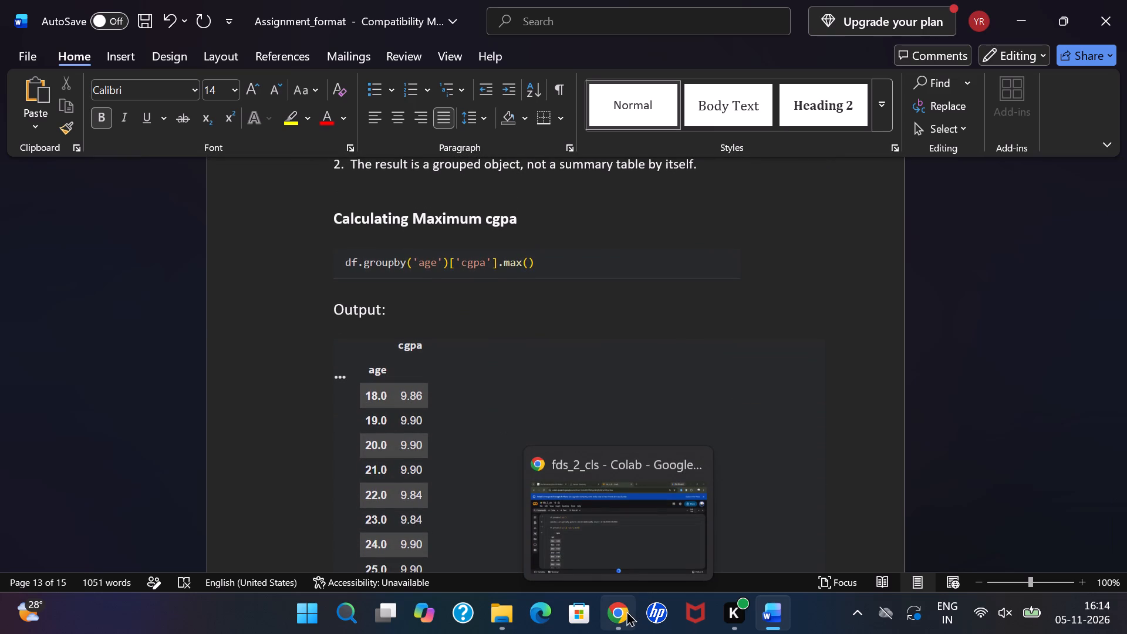
{"action": "left_click", "coordinate": [626, 611]}
{"action": "scroll", "coordinate": [602, 469], "scroll_direction": "down", "scroll_amount": 1}
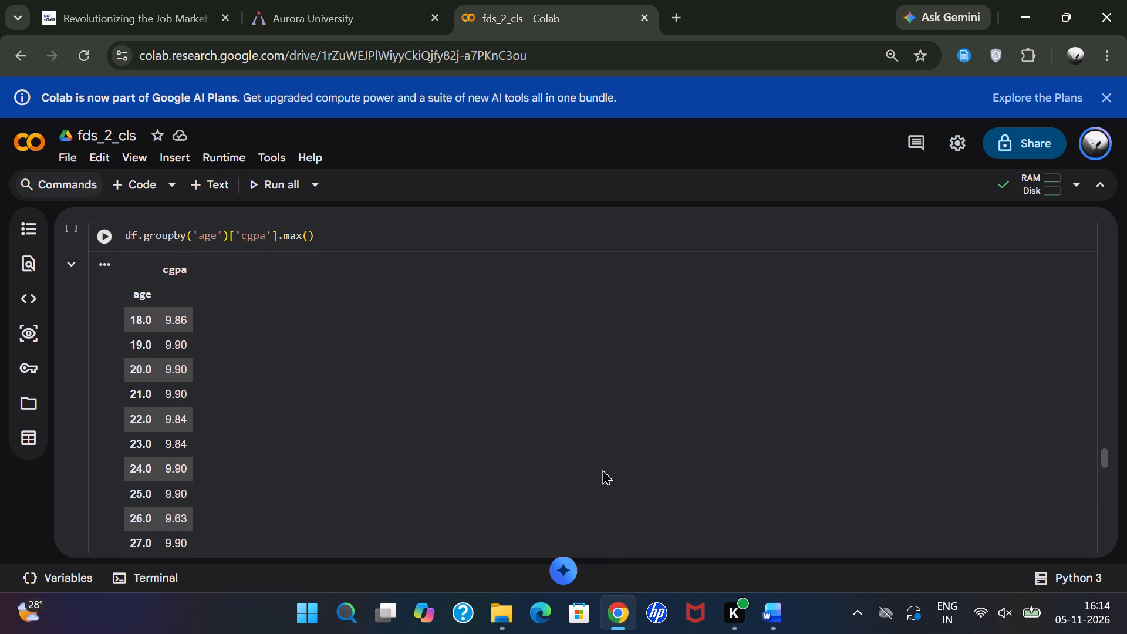
{"action": "scroll", "coordinate": [602, 469], "scroll_direction": "down", "scroll_amount": 1}
{"action": "left_click", "coordinate": [777, 613]}
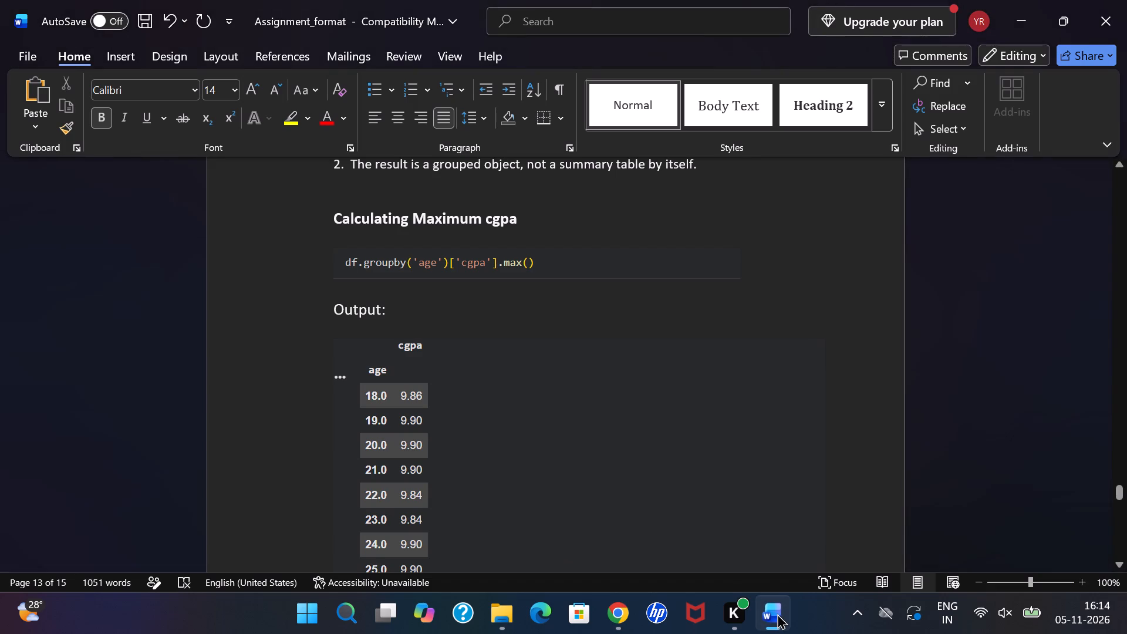
{"action": "left_click", "coordinate": [586, 490]}
{"action": "key", "text": "BackSpace"}
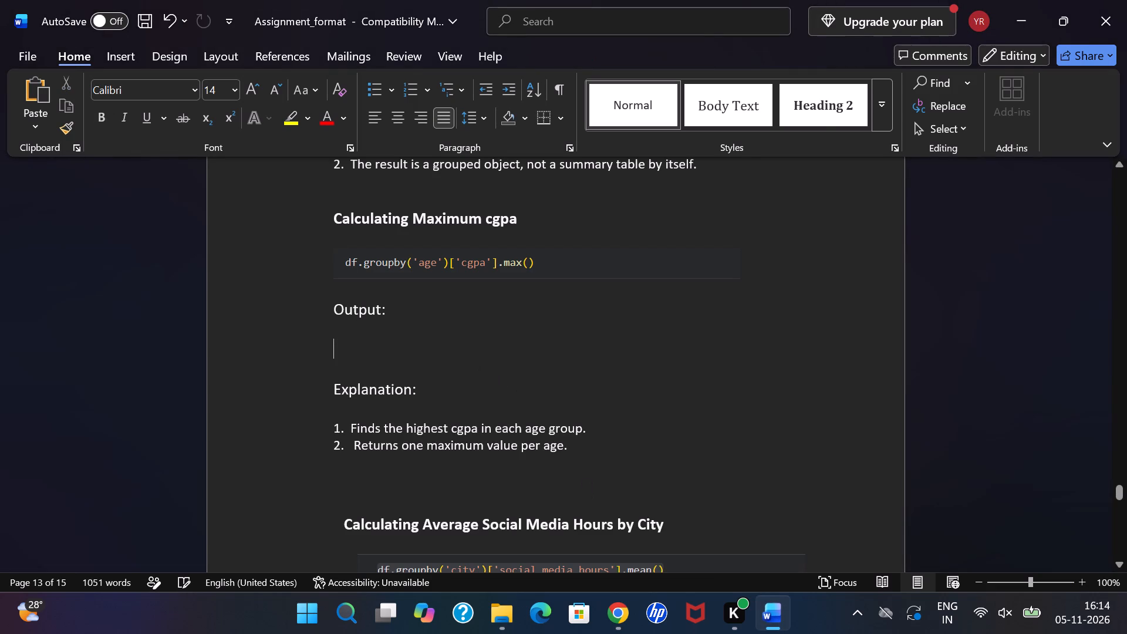
{"action": "left_click_drag", "start_coordinate": [420, 322], "coordinate": [345, 262]}
{"action": "key", "text": "BackSpace"}
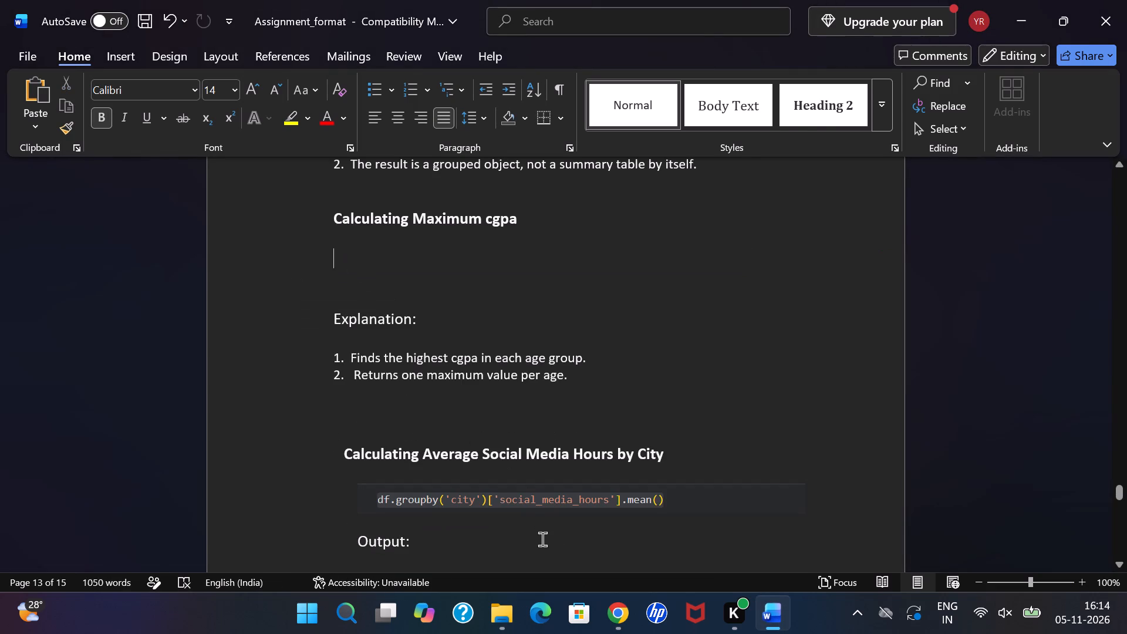
In Chrome, capture a full-width screenshot of the fds_2_cls header with the df.groupby('age')['cgpa'].max() cell and its output rows 18.0 to 27.0.
{"action": "left_click", "coordinate": [612, 610]}
{"action": "key", "text": "Print"}
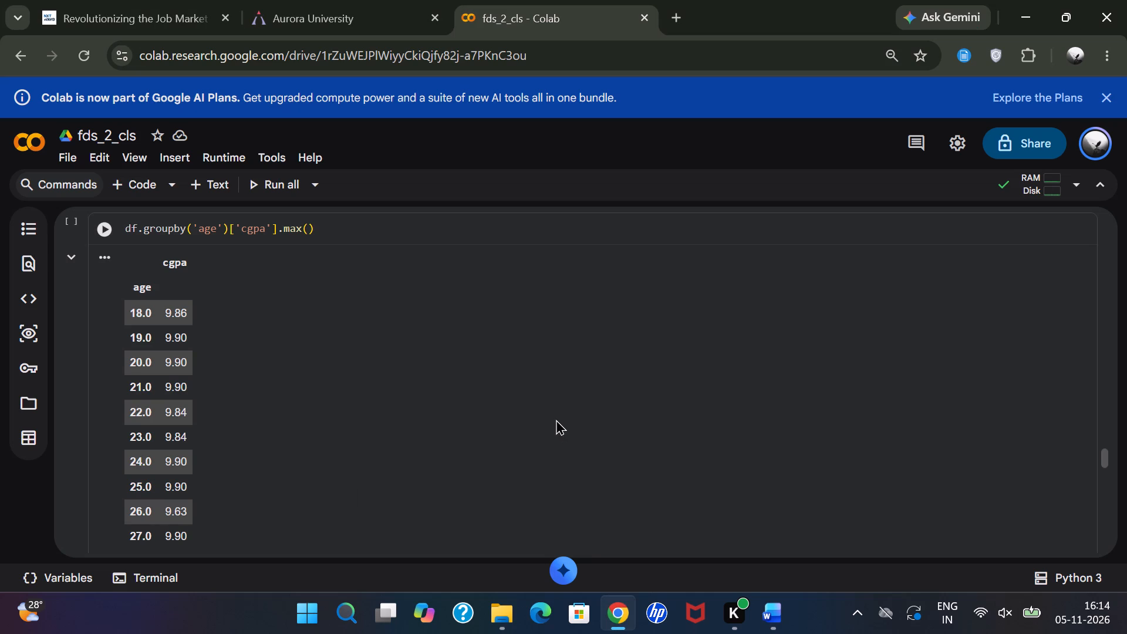
{"action": "left_click_drag", "start_coordinate": [0, 119], "coordinate": [917, 473]}
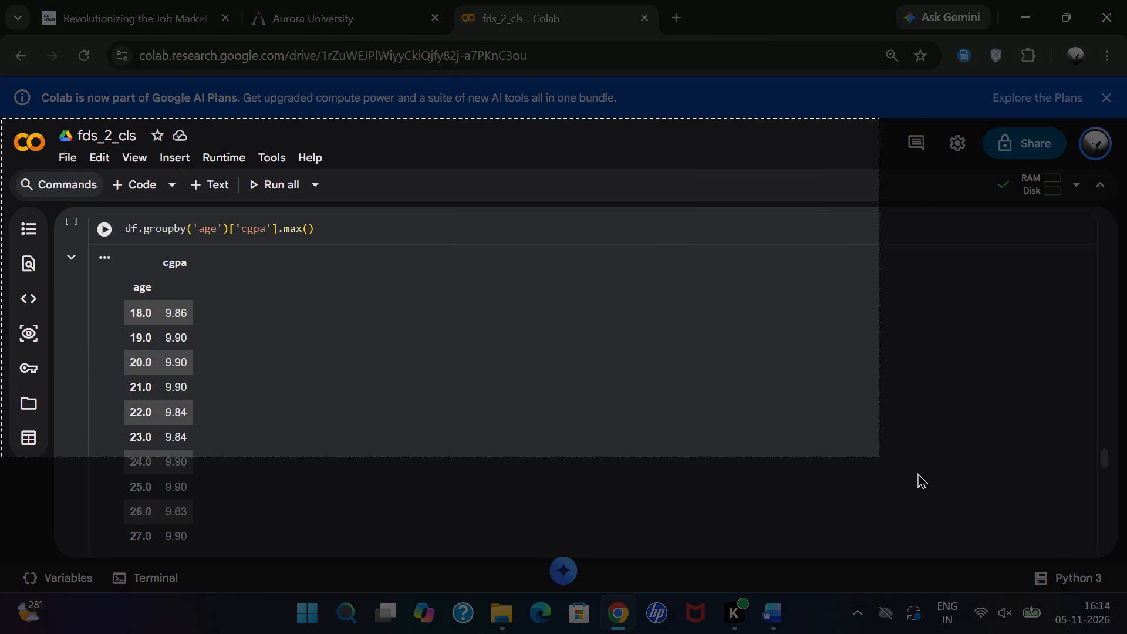
{"action": "left_click_drag", "start_coordinate": [917, 473], "coordinate": [1126, 542]}
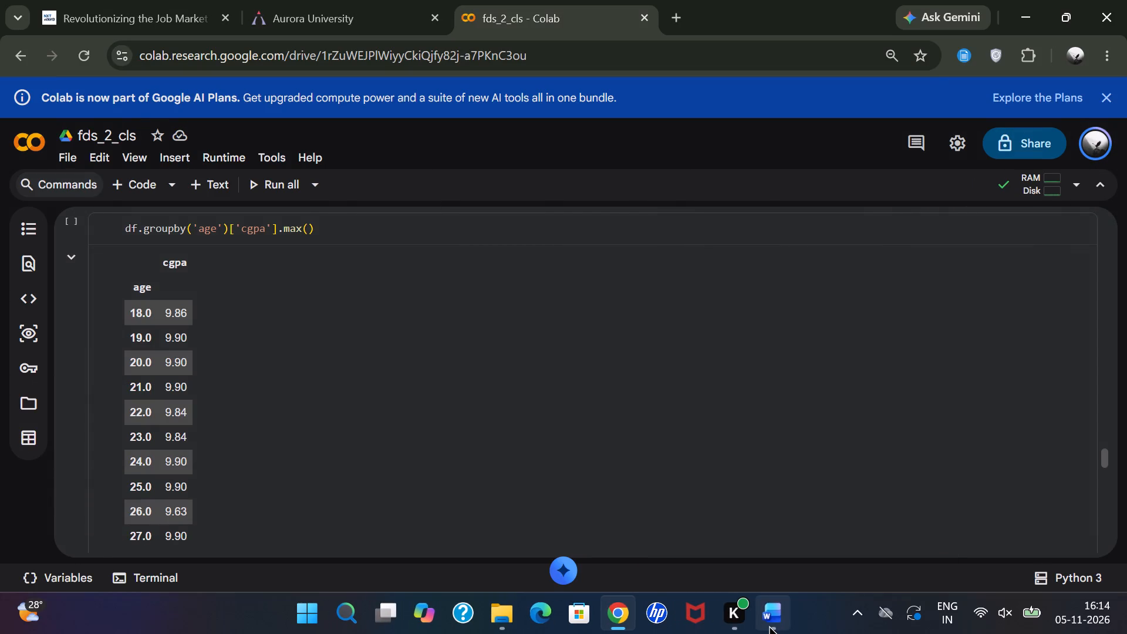
In Word, paste the cgpa maximum screenshot under Calculating Maximum cgpa and remove the blank lines between the heading and picture.
{"action": "left_click", "coordinate": [769, 625]}
{"action": "key", "text": "ctrl+v"}
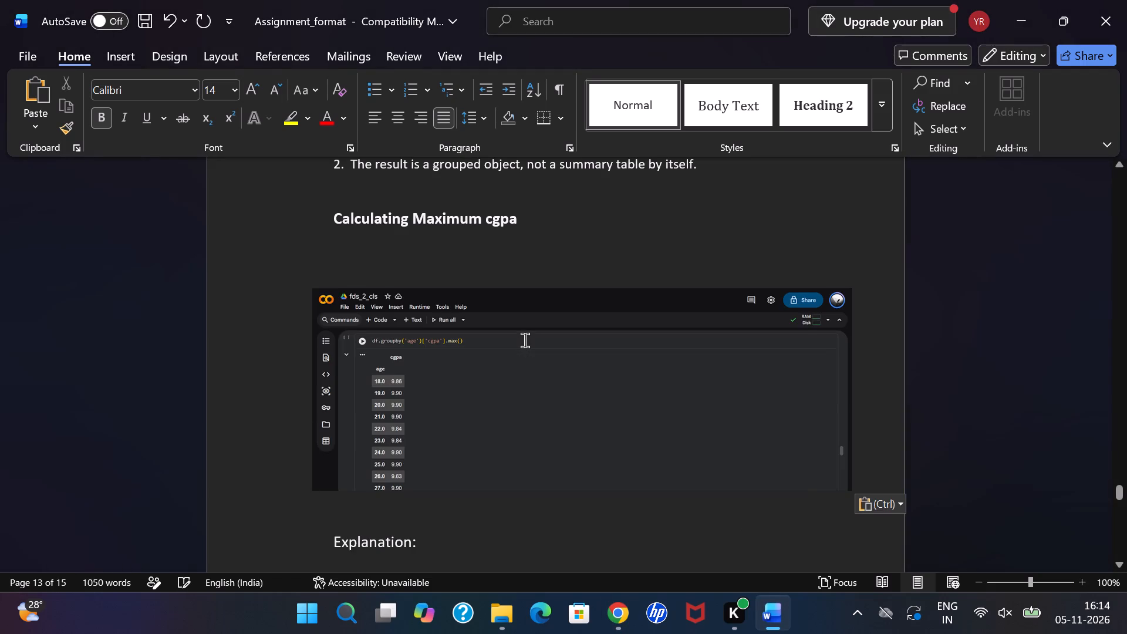
{"action": "scroll", "coordinate": [525, 340], "scroll_direction": "down", "scroll_amount": 1}
{"action": "left_click", "coordinate": [458, 172]}
{"action": "scroll", "coordinate": [458, 172], "scroll_direction": "up", "scroll_amount": 1}
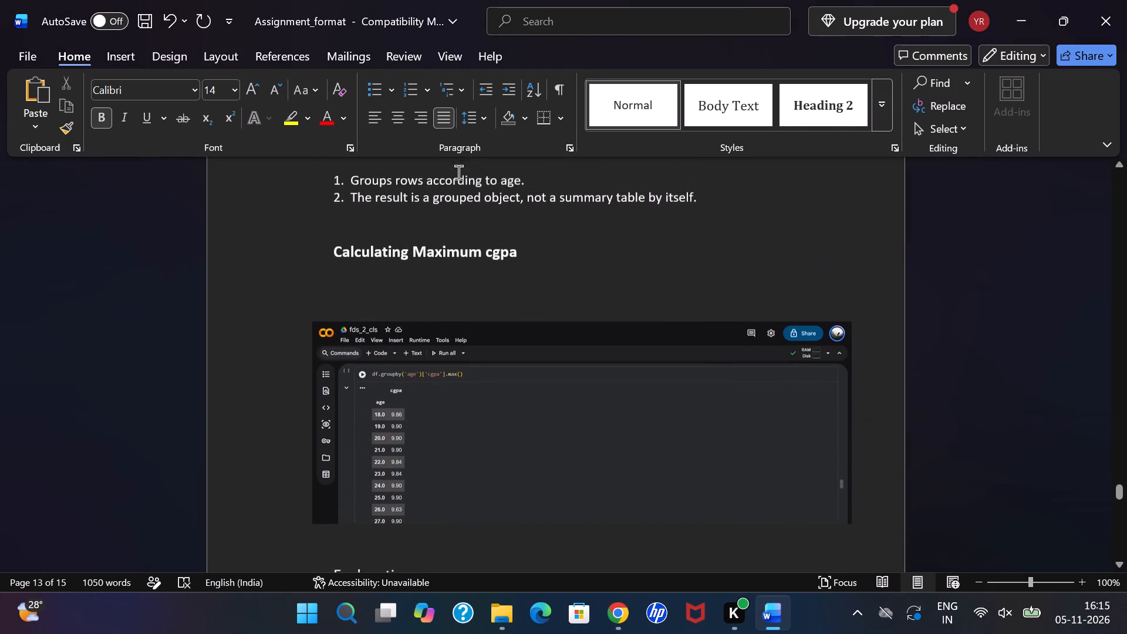
{"action": "key", "text": "BackSpace"}
{"action": "key", "text": "BackSpace"}
{"action": "key", "text": "BackSpace"}
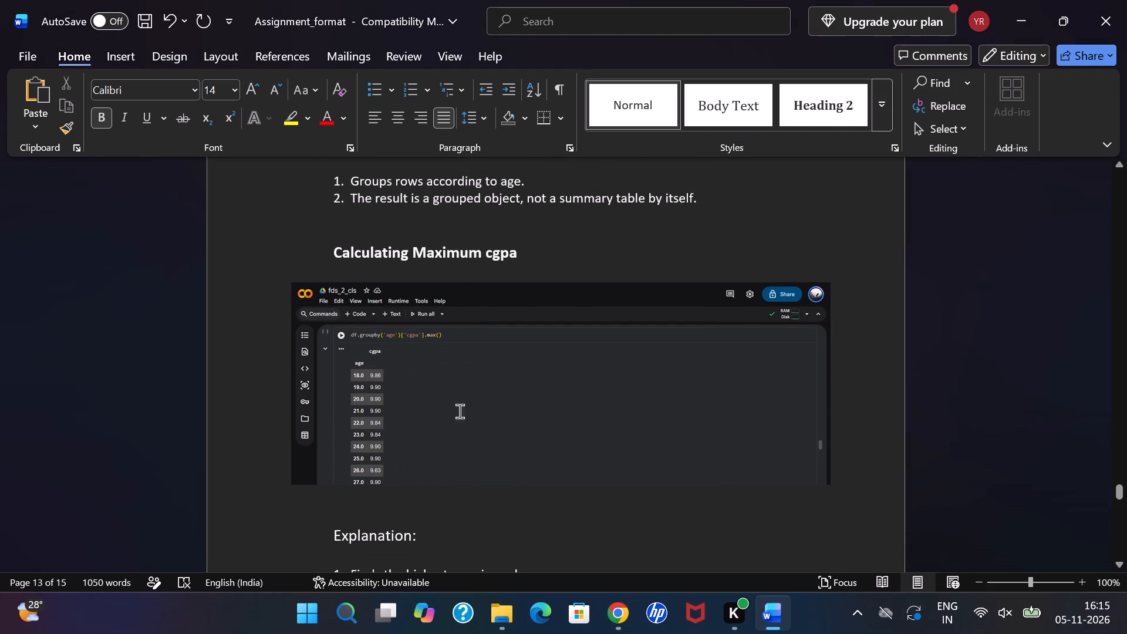
Insert blank lines before the Calculating Average Social Media Hours by City heading to move it onto the next page.
{"action": "scroll", "coordinate": [444, 504], "scroll_direction": "down", "scroll_amount": 3}
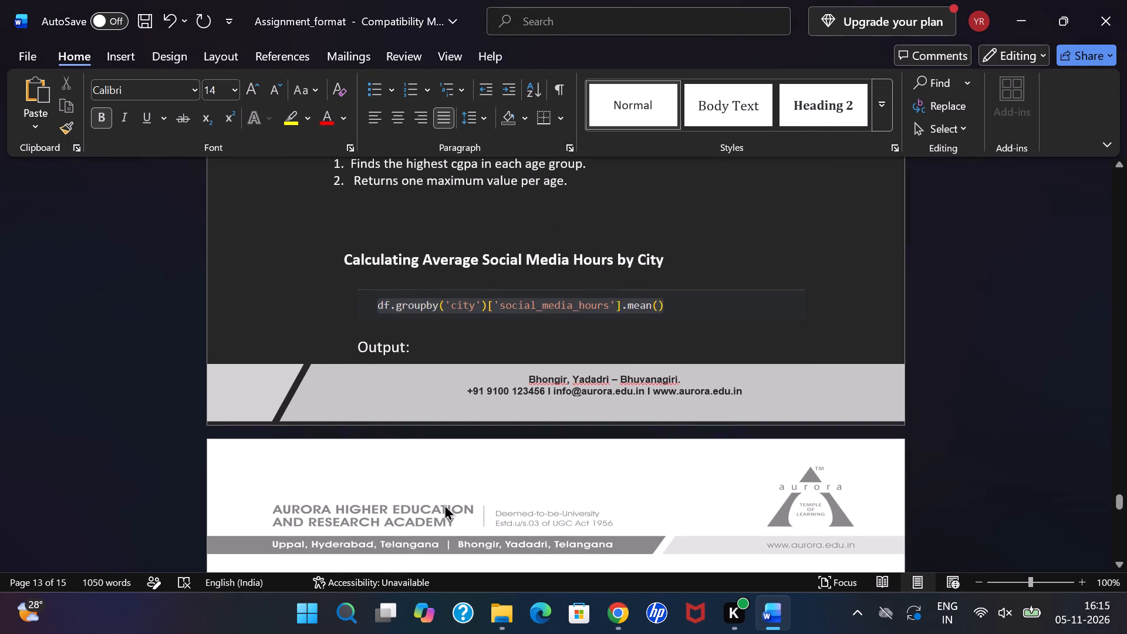
{"action": "left_click", "coordinate": [326, 215]}
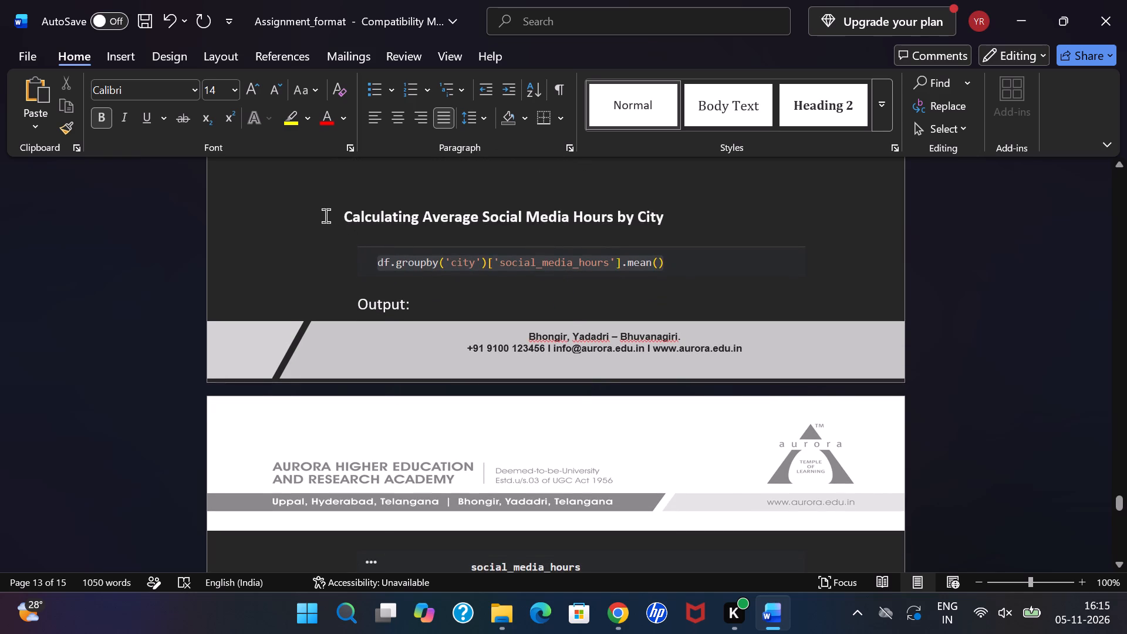
{"action": "key", "text": "Return"}
{"action": "key", "text": "Return"}
{"action": "key", "text": "Return"}
{"action": "key", "text": "Return"}
{"action": "key", "text": "Return"}
{"action": "key", "text": "Return"}
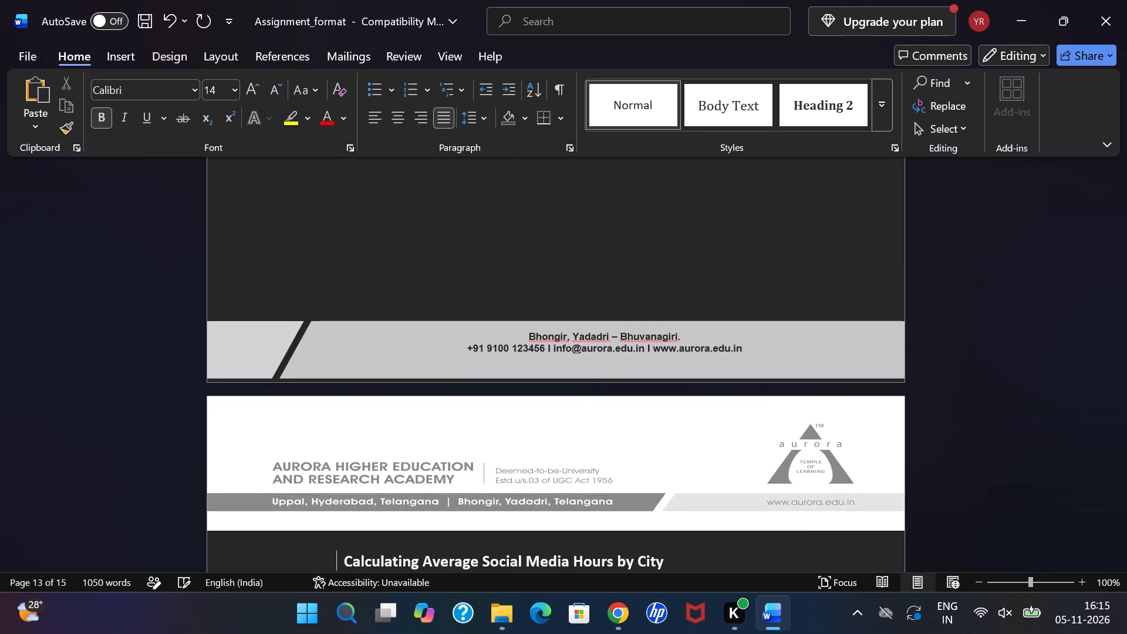
Check the average social media hours section, then find the df.groupby('city')['social_media_hours'].mean() cell in the Colab notebook in Chrome.
{"action": "scroll", "coordinate": [326, 215], "scroll_direction": "down", "scroll_amount": 2}
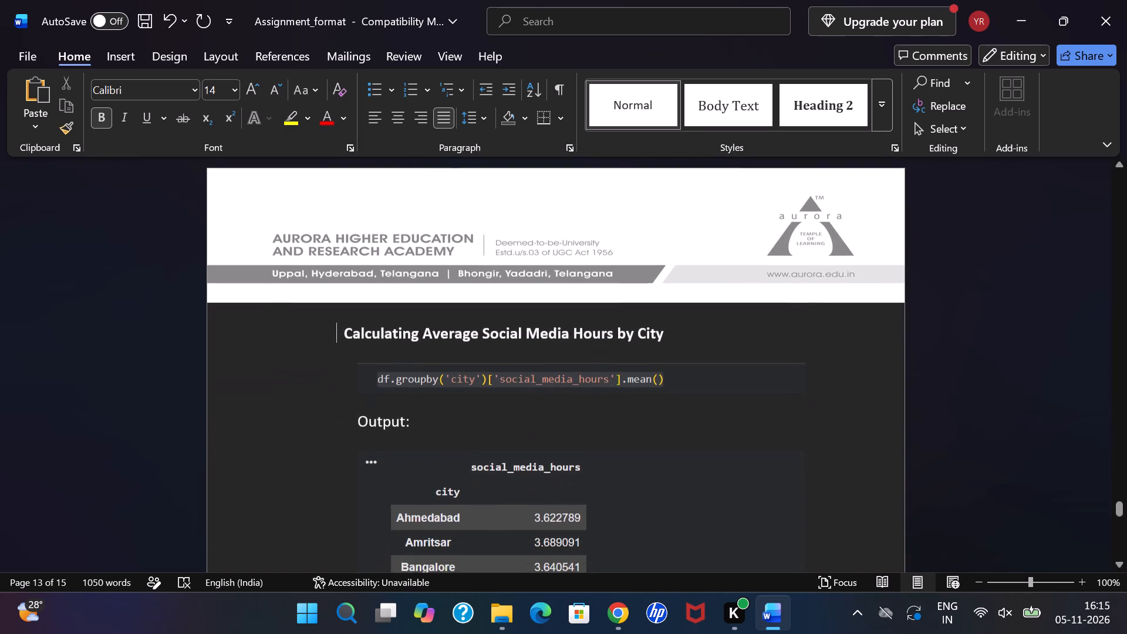
{"action": "scroll", "coordinate": [326, 215], "scroll_direction": "down", "scroll_amount": 1}
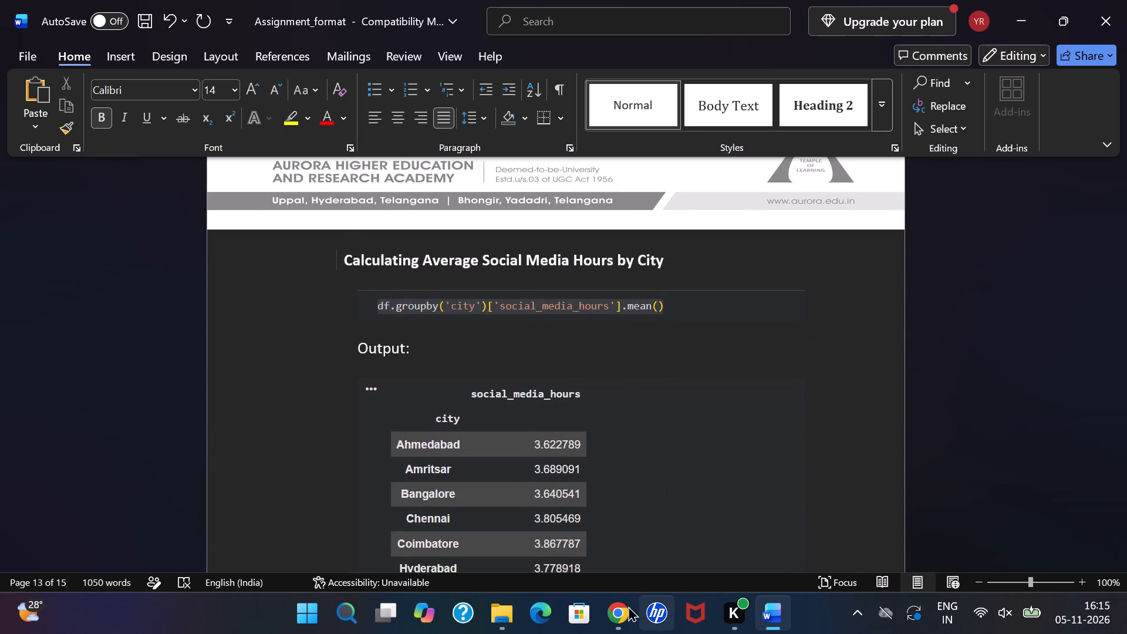
{"action": "left_click", "coordinate": [625, 609]}
{"action": "scroll", "coordinate": [626, 255], "scroll_direction": "up", "scroll_amount": 9}
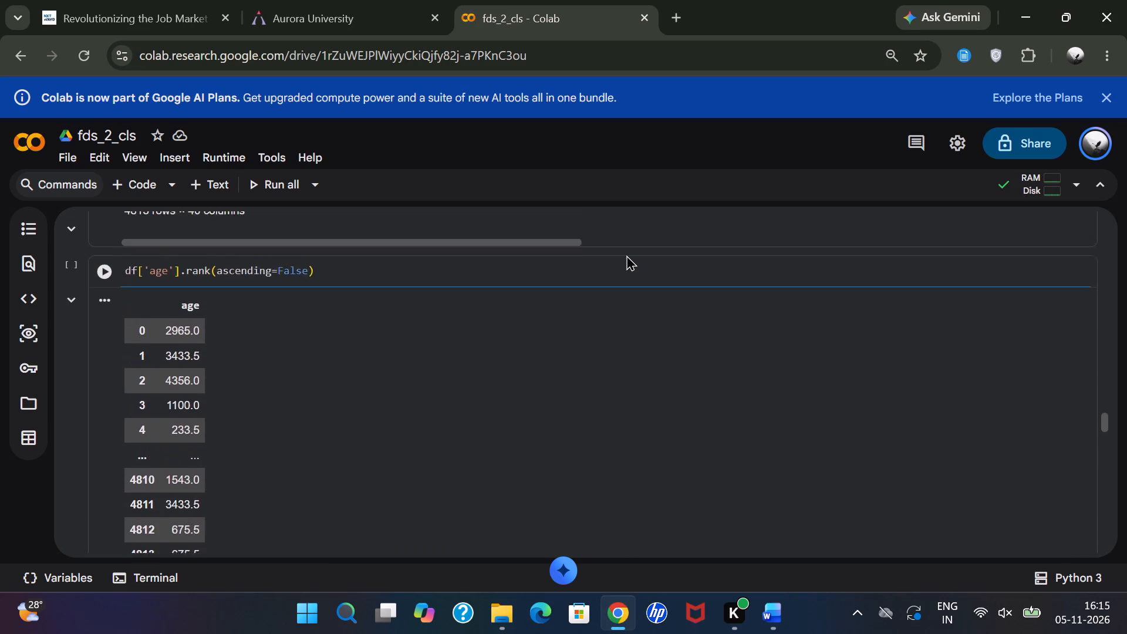
{"action": "scroll", "coordinate": [626, 255], "scroll_direction": "up", "scroll_amount": 10}
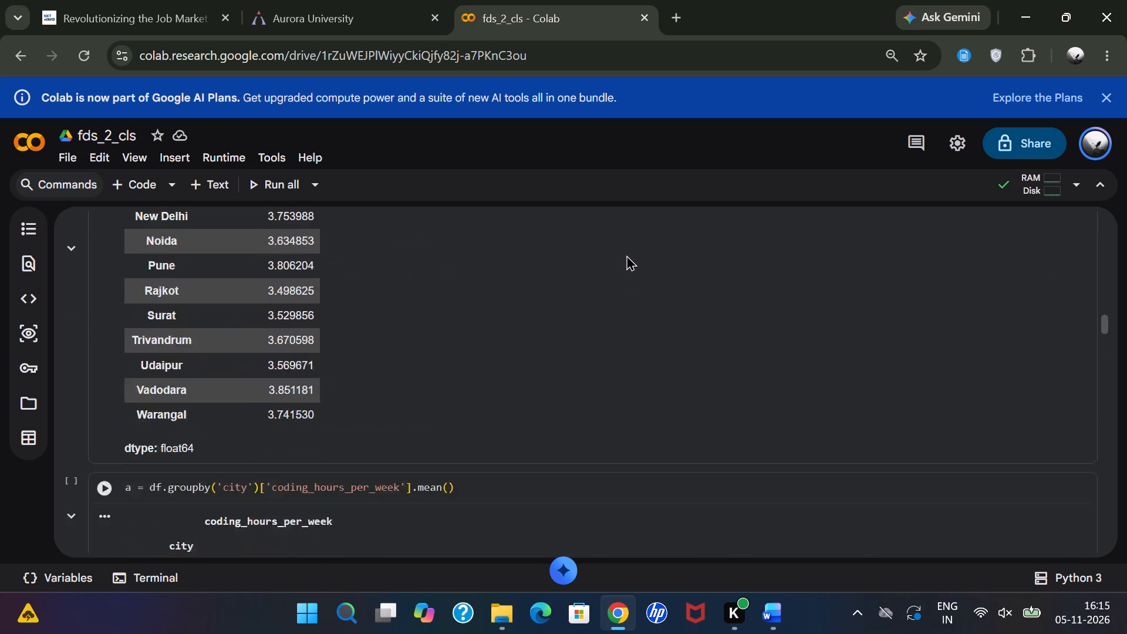
{"action": "scroll", "coordinate": [626, 255], "scroll_direction": "up", "scroll_amount": 8}
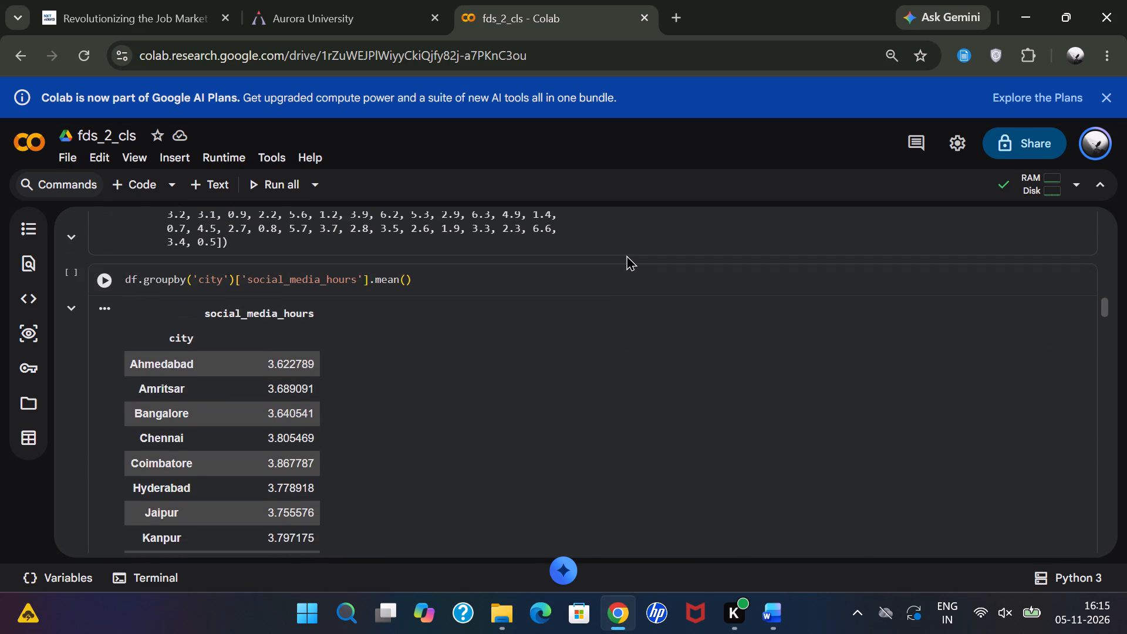
In Word, delete the old code and output pictures and the Output label under Calculating Average Social Media Hours by City.
{"action": "left_click", "coordinate": [760, 616]}
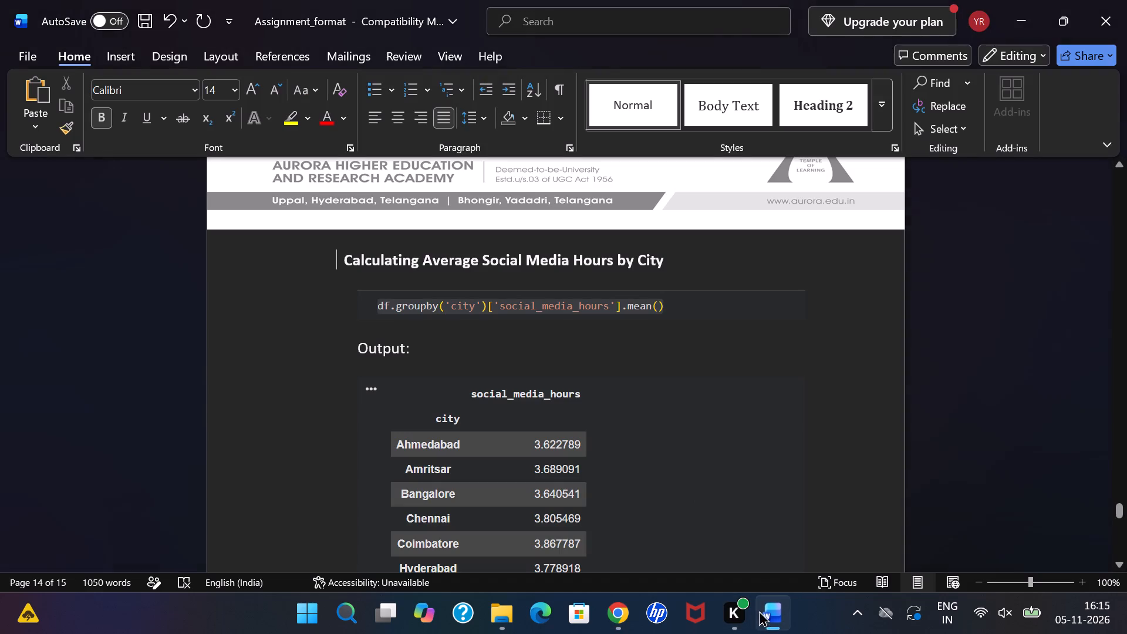
{"action": "left_click", "coordinate": [596, 312]}
{"action": "key", "text": "BackSpace"}
{"action": "left_click", "coordinate": [507, 423]}
{"action": "key", "text": "BackSpace"}
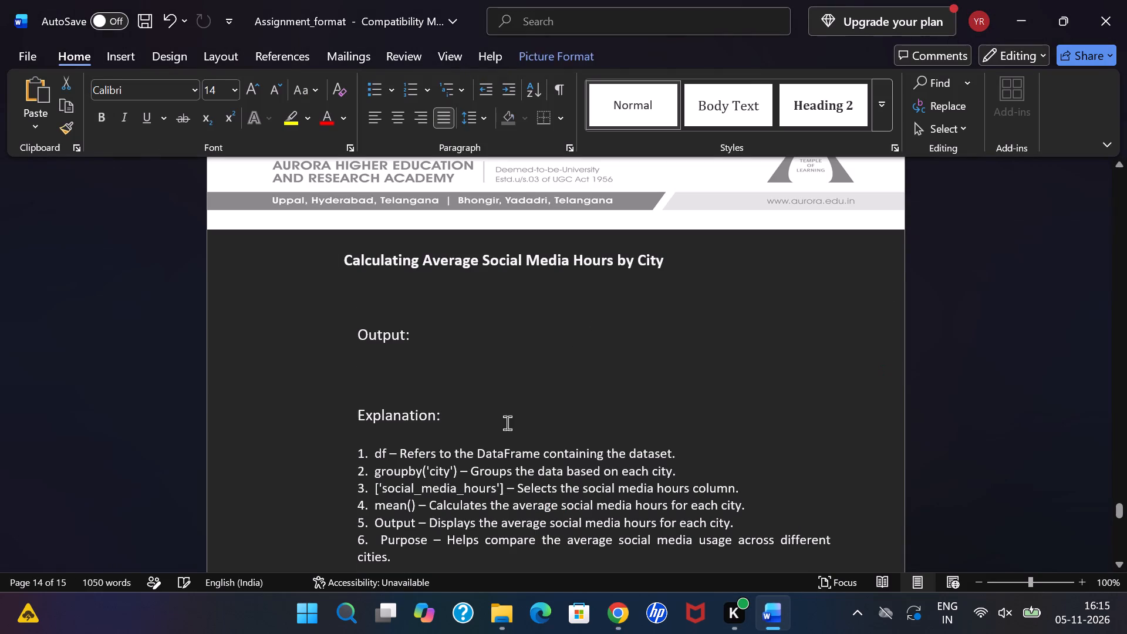
{"action": "left_click_drag", "start_coordinate": [426, 339], "coordinate": [362, 333]}
{"action": "key", "text": "BackSpace"}
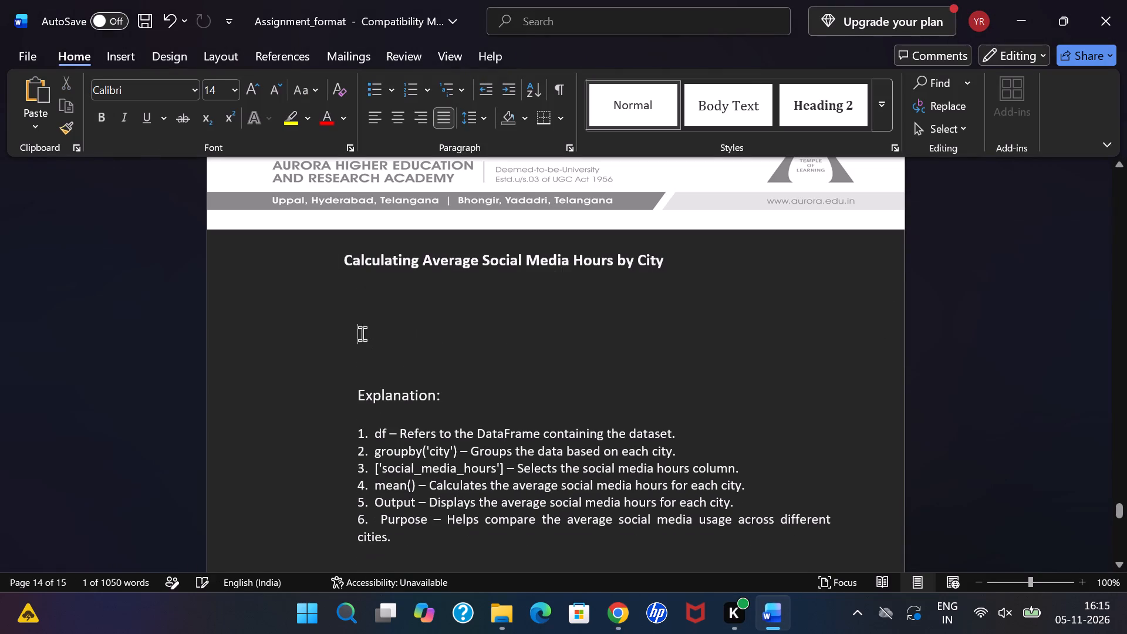
{"action": "left_click", "coordinate": [383, 287]}
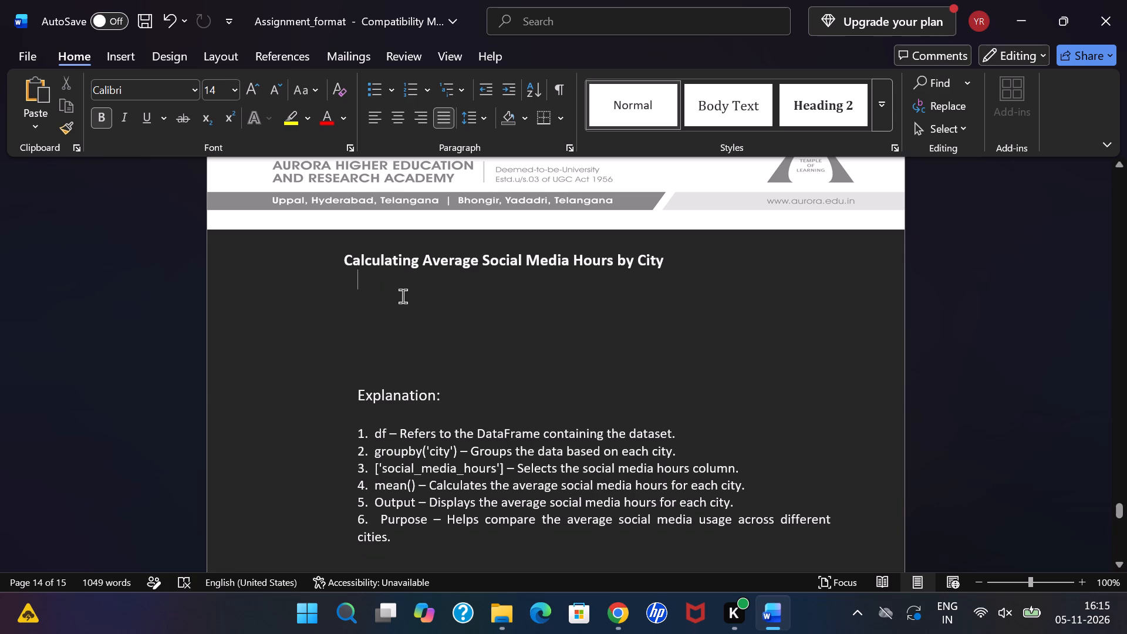
{"action": "left_click", "coordinate": [403, 296]}
In the Colab notebook in Chrome, capture a screenshot of the df.groupby('city')['social_media_hours'].mean() cell and output, including the fds_2_cls header.
{"action": "left_click", "coordinate": [616, 618]}
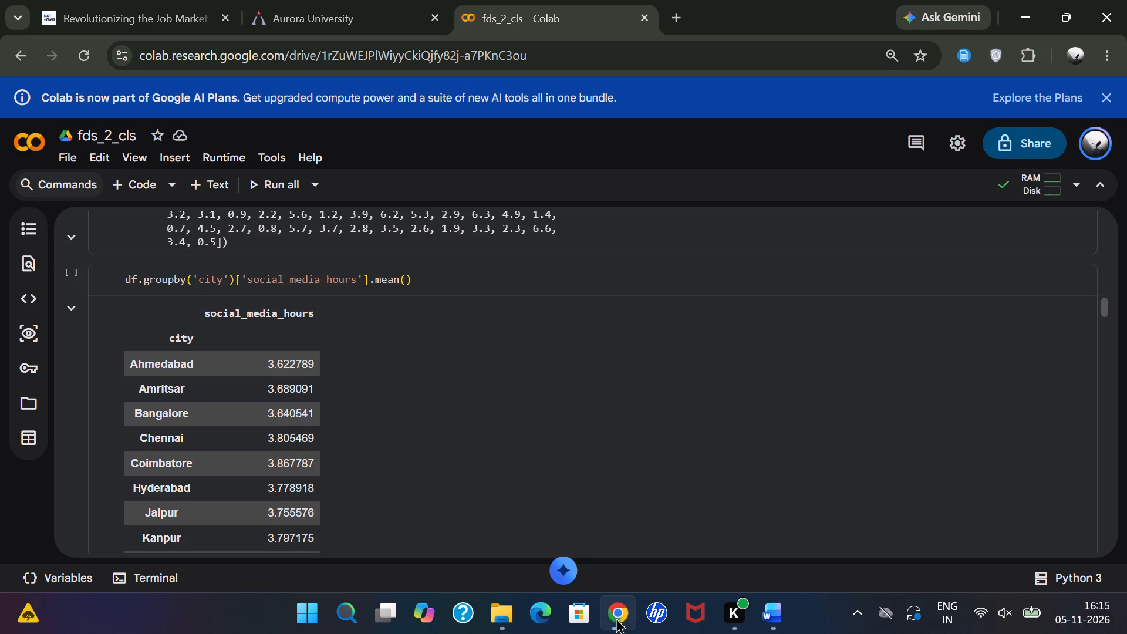
{"action": "scroll", "coordinate": [542, 521], "scroll_direction": "down", "scroll_amount": 1}
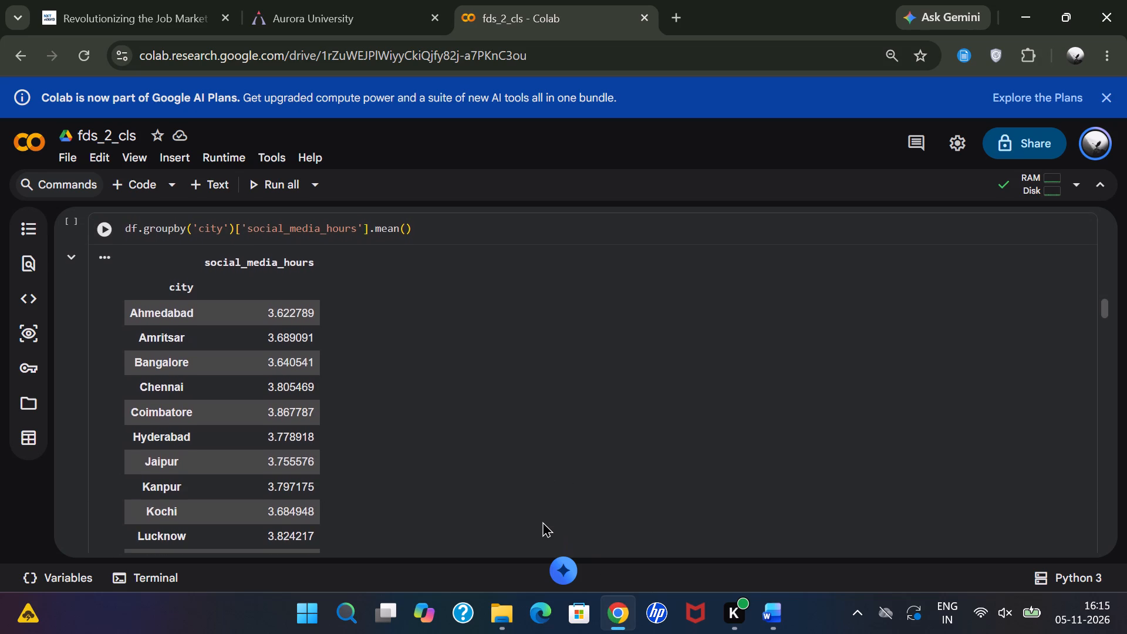
{"action": "key", "text": "Print"}
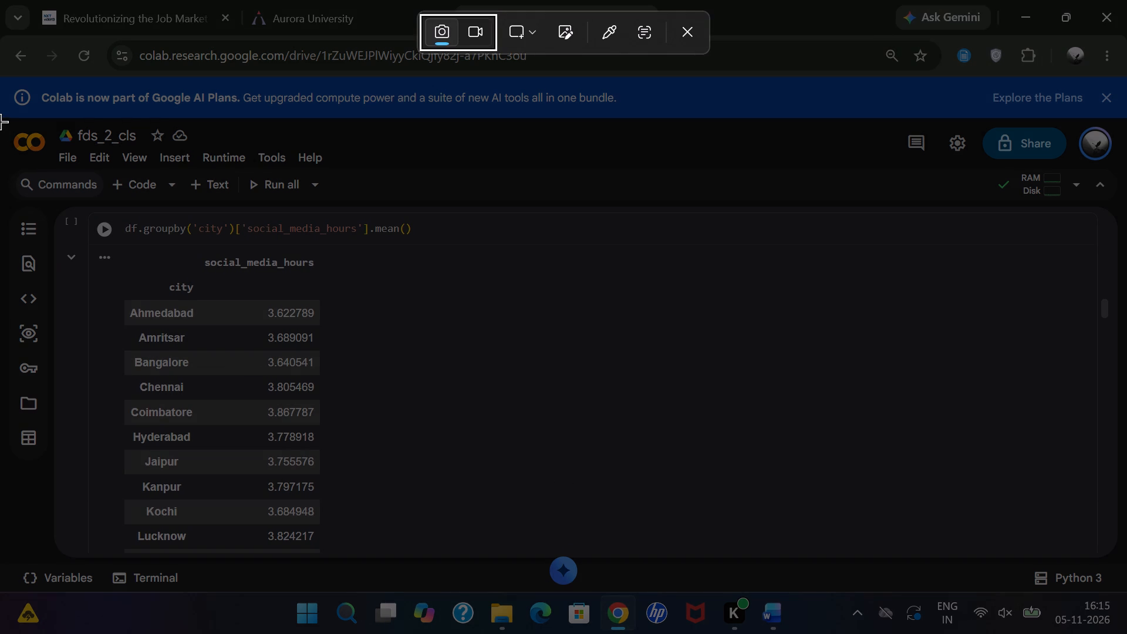
{"action": "left_click_drag", "start_coordinate": [0, 117], "coordinate": [1099, 493]}
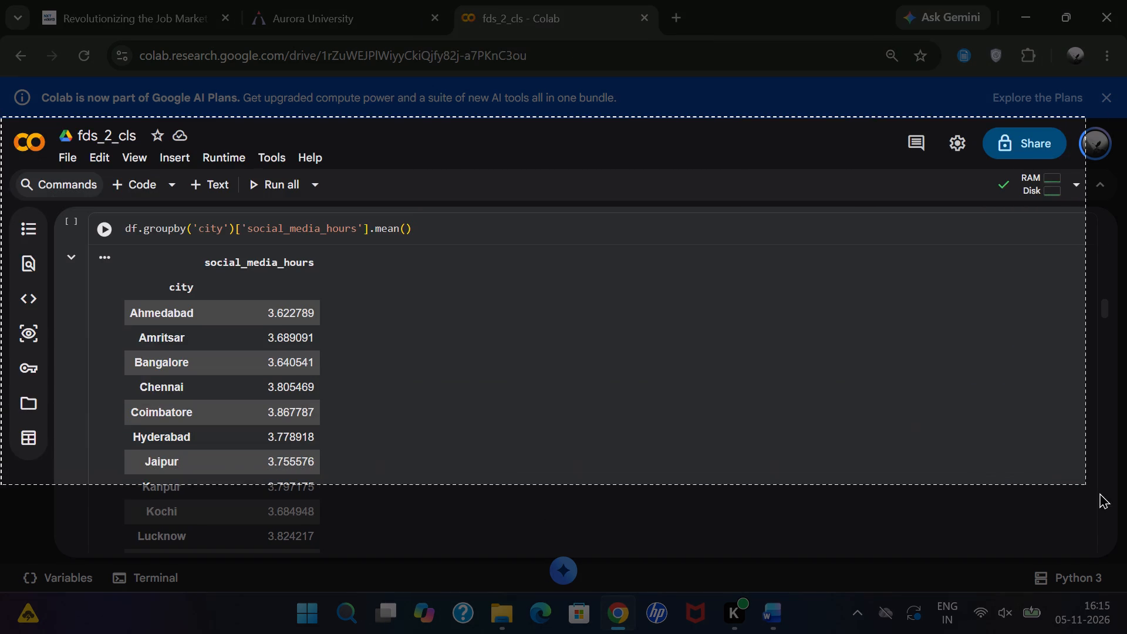
{"action": "left_click_drag", "start_coordinate": [1099, 493], "coordinate": [1125, 550]}
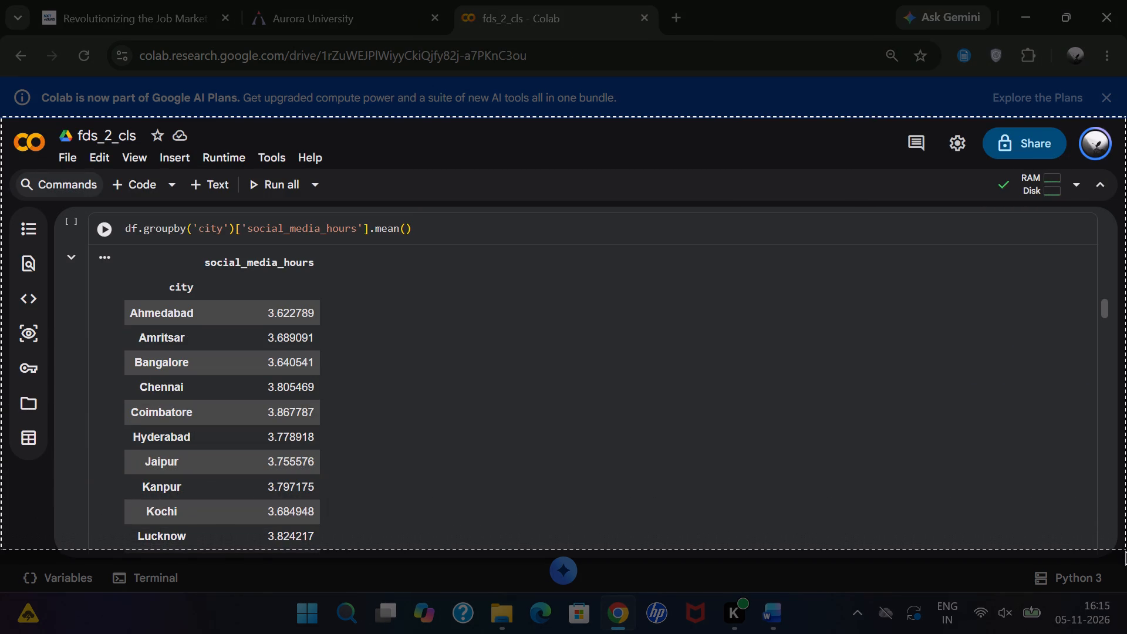
{"action": "left_click_drag", "start_coordinate": [1125, 550], "coordinate": [1126, 559]}
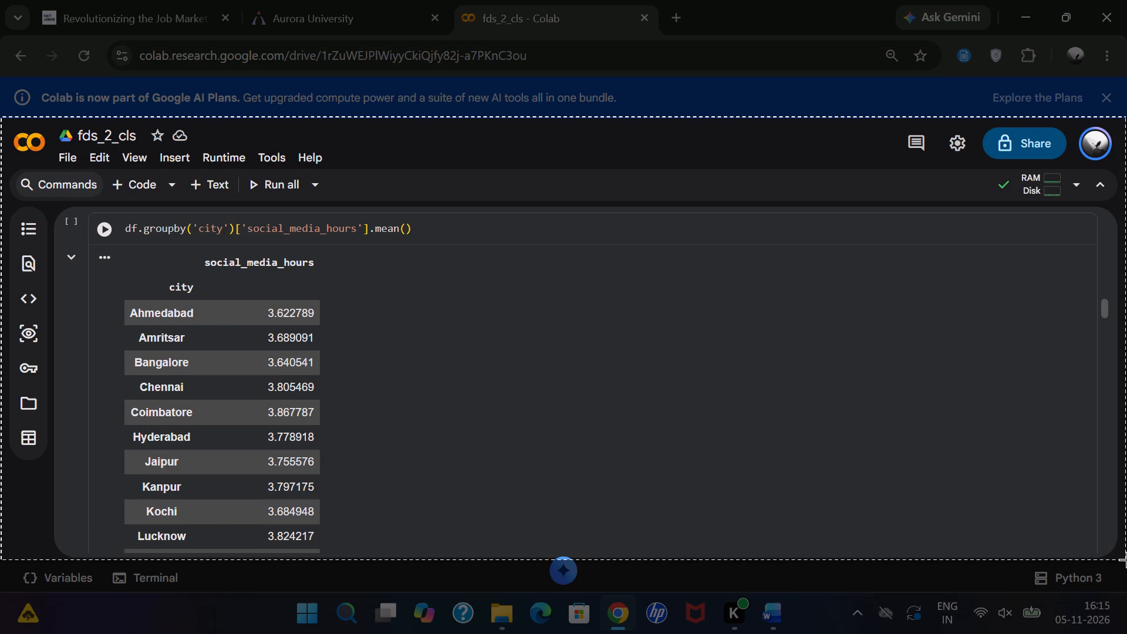
{"action": "left_click_drag", "start_coordinate": [1126, 559], "coordinate": [1126, 560]}
In Word, paste the screenshot under Calculating Average Social Media Hours by City and remove the blank lines between the picture and Explanation.
{"action": "left_click", "coordinate": [773, 619]}
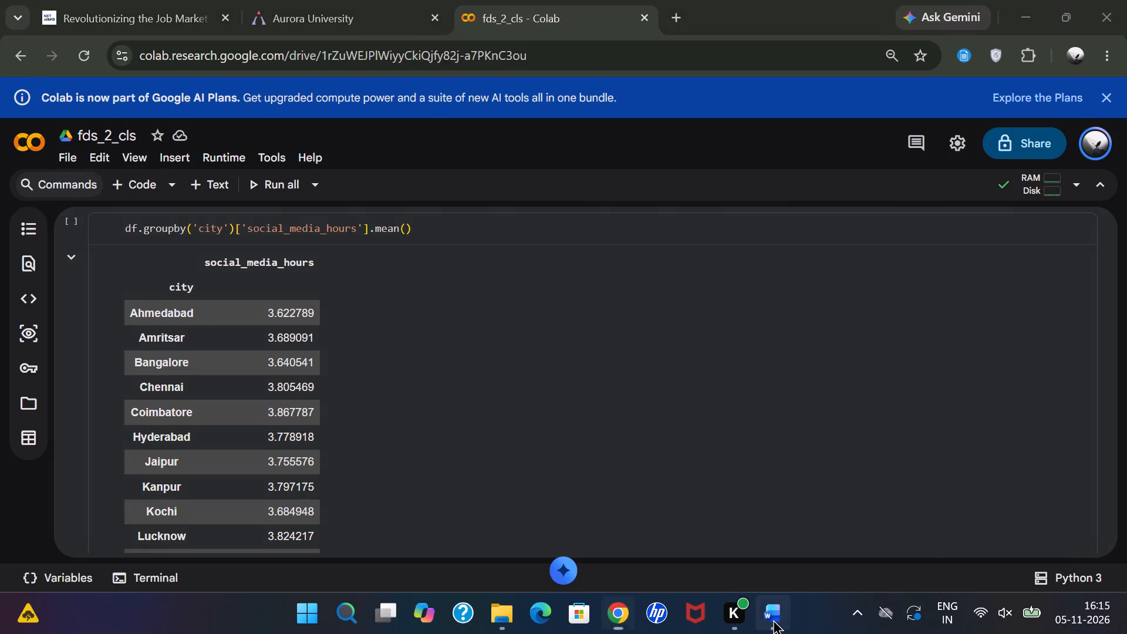
{"action": "key", "text": "ctrl+v"}
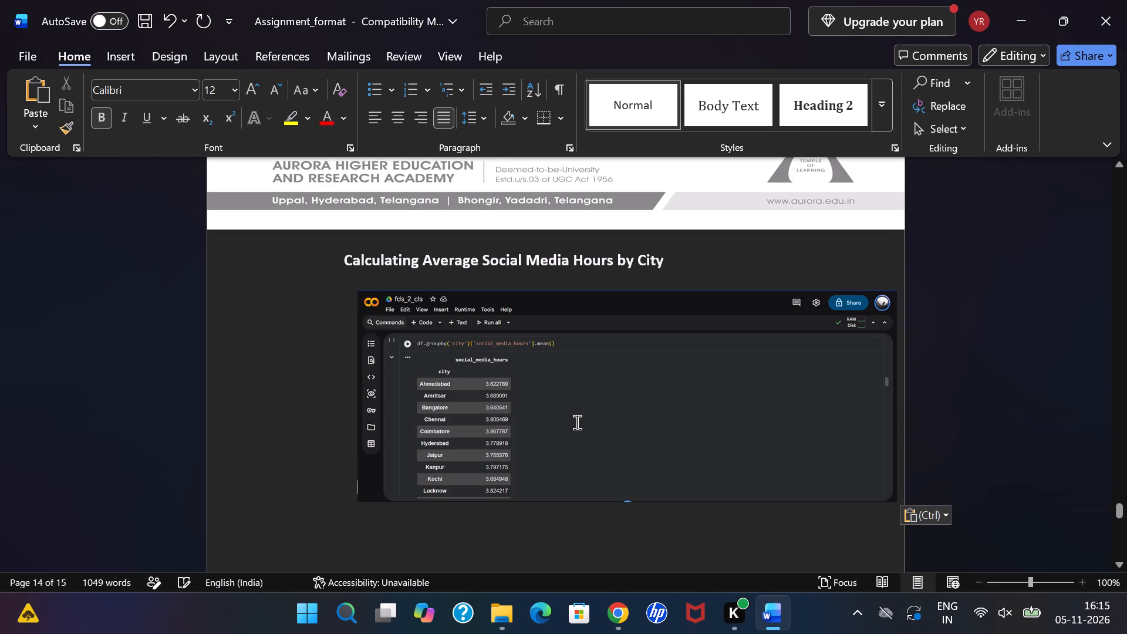
{"action": "left_click", "coordinate": [506, 531]}
{"action": "key", "text": "equal"}
{"action": "key", "text": "BackSpace"}
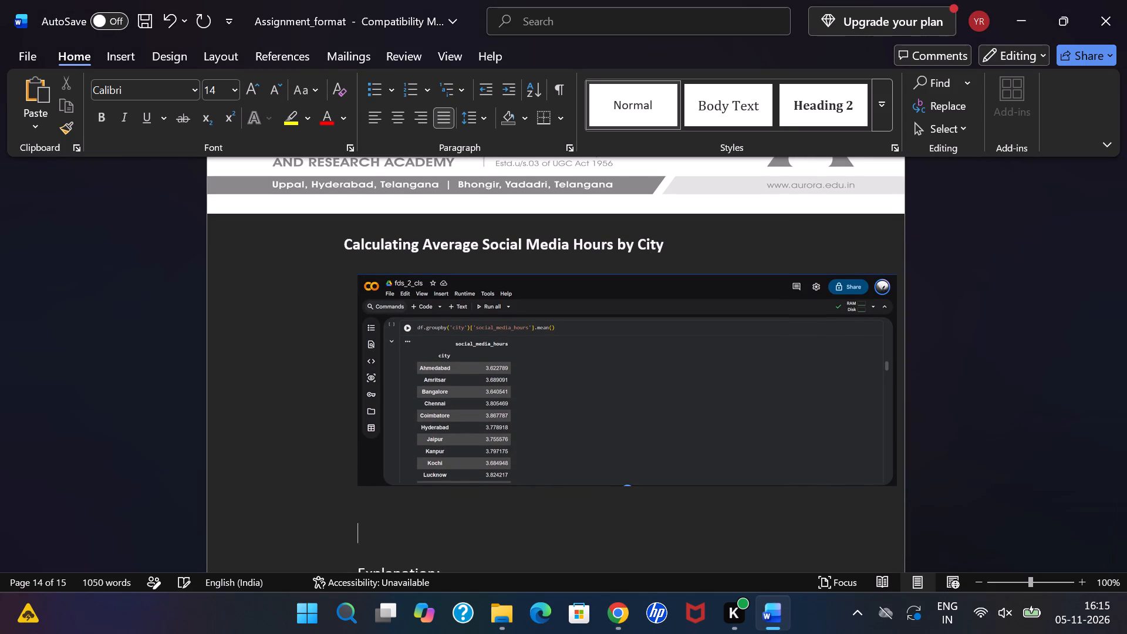
{"action": "key", "text": "BackSpace"}
{"action": "key", "text": "BackSpace"}
{"action": "key", "text": "BackSpace"}
{"action": "key", "text": "BackSpace"}
{"action": "key", "text": "BackSpace"}
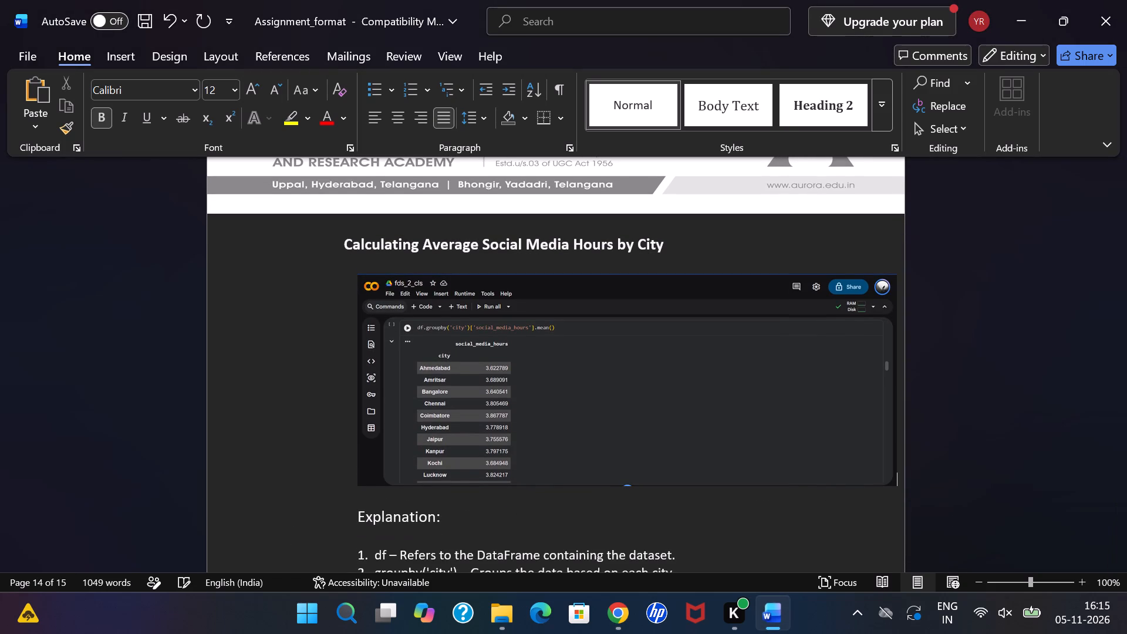
In Chrome, capture a screenshot of the Colab df.groupby('city')['coding_hours_per_week'].mean() cell and output for the next report section, including the fds_2_cls header.
{"action": "scroll", "coordinate": [565, 450], "scroll_direction": "down", "scroll_amount": 4}
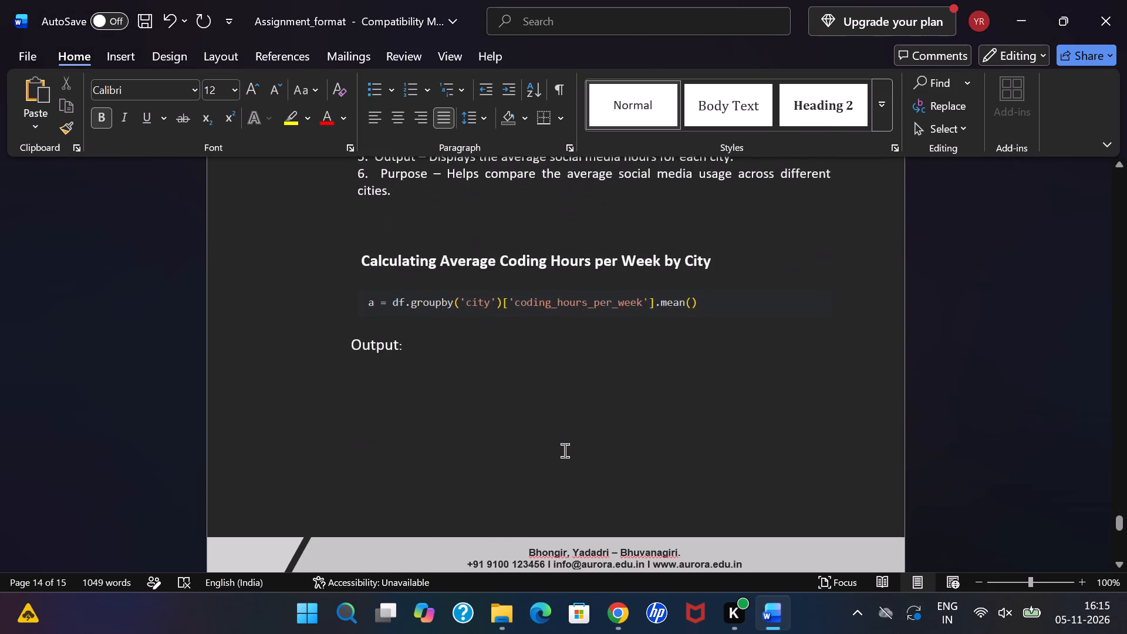
{"action": "scroll", "coordinate": [570, 427], "scroll_direction": "down", "scroll_amount": 1}
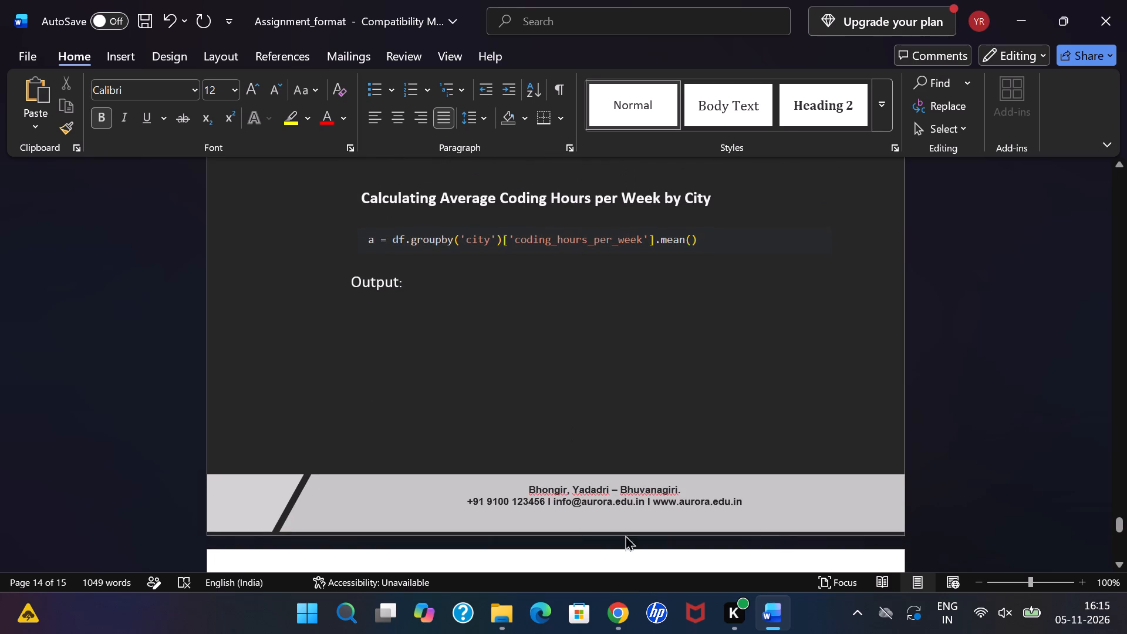
{"action": "left_click", "coordinate": [610, 628]}
{"action": "scroll", "coordinate": [519, 451], "scroll_direction": "down", "scroll_amount": 2}
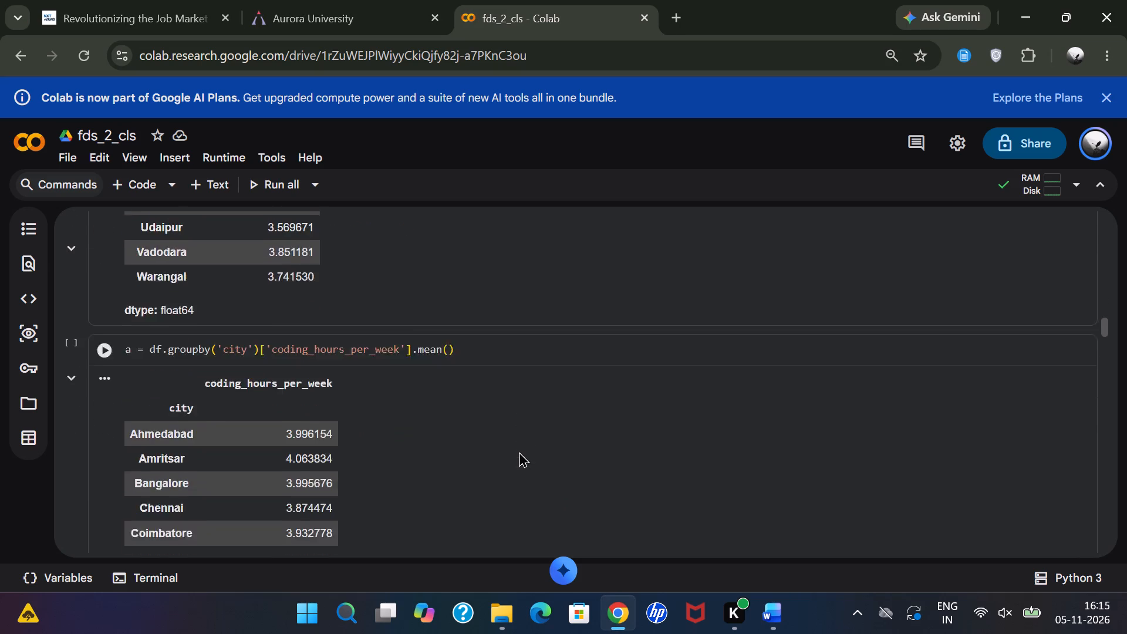
{"action": "scroll", "coordinate": [519, 451], "scroll_direction": "down", "scroll_amount": 2}
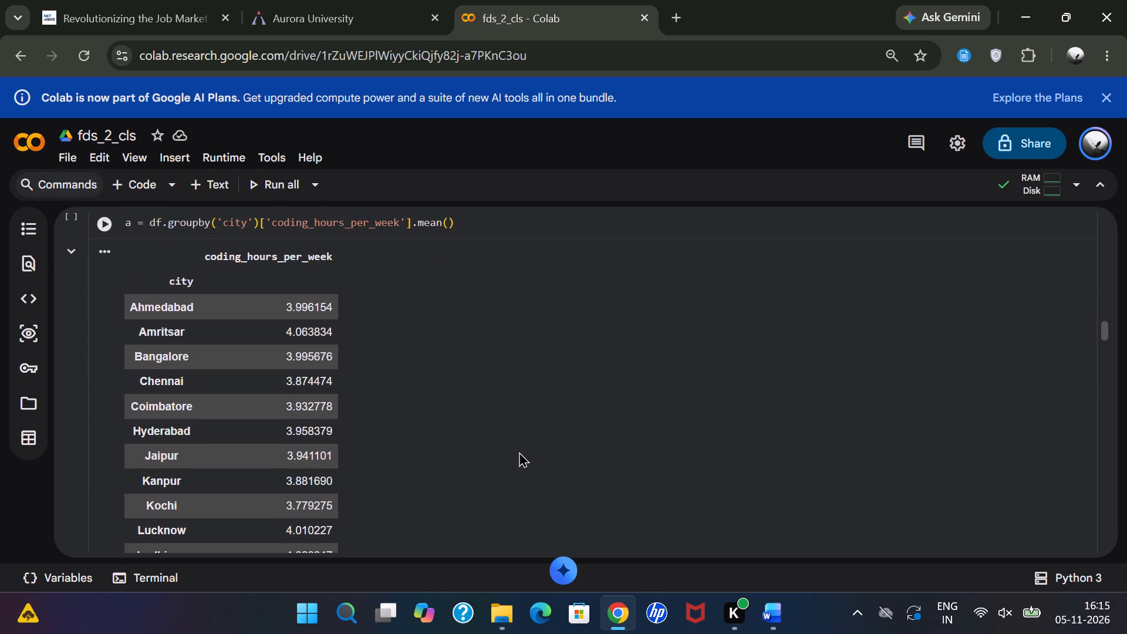
{"action": "scroll", "coordinate": [519, 451], "scroll_direction": "down", "scroll_amount": 1}
{"action": "key", "text": "Print"}
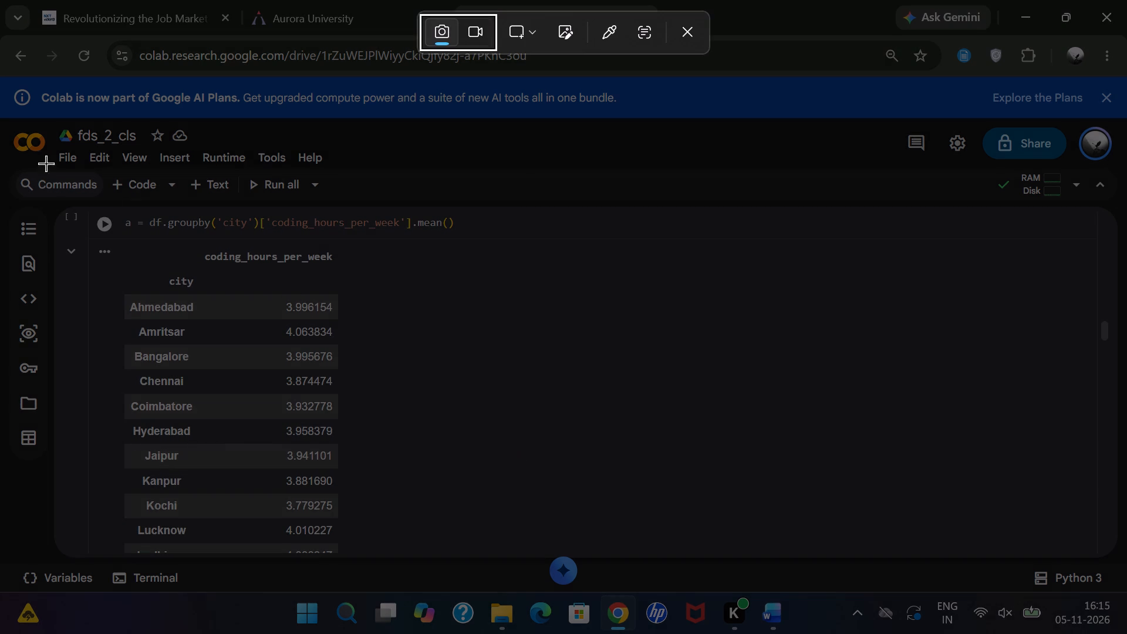
{"action": "left_click_drag", "start_coordinate": [0, 116], "coordinate": [1126, 432]}
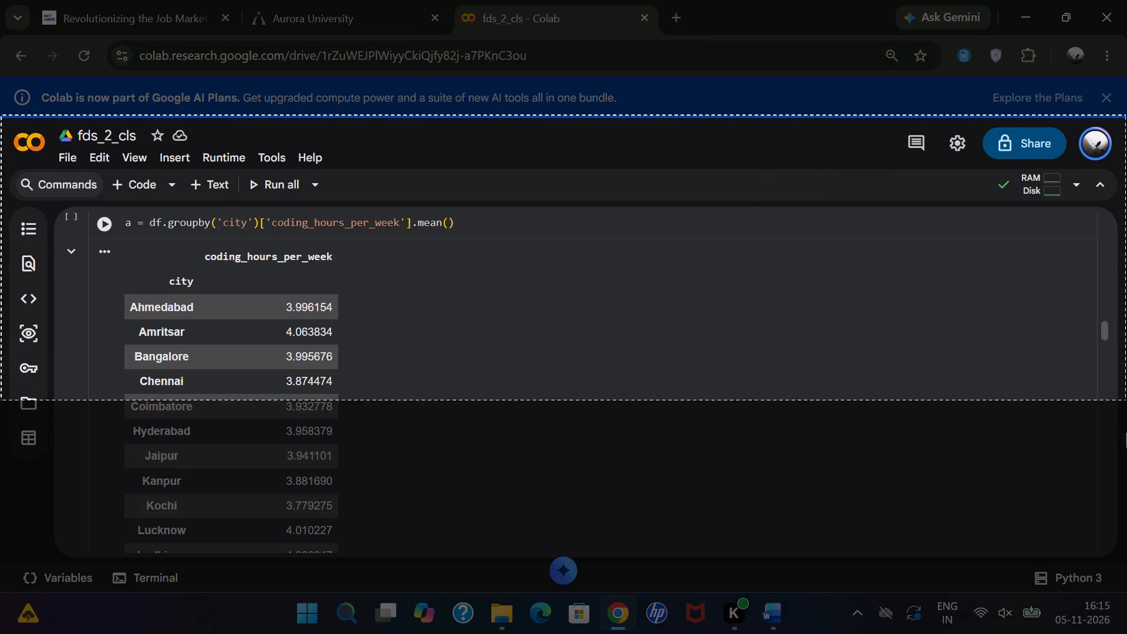
{"action": "left_click_drag", "start_coordinate": [1126, 432], "coordinate": [1126, 565]}
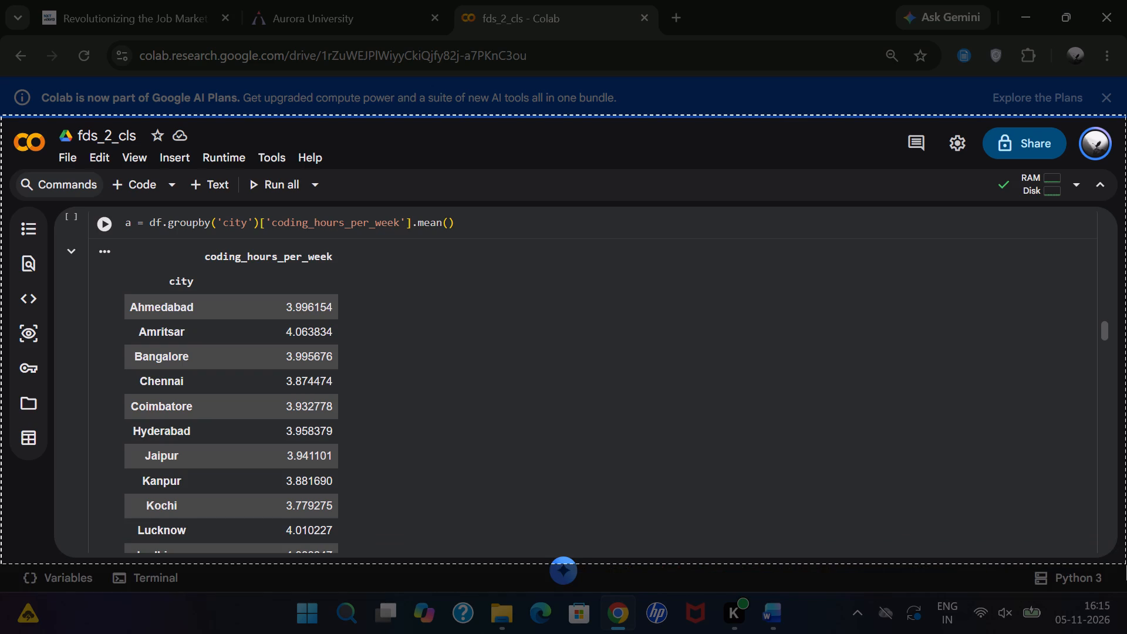
{"action": "left_click_drag", "start_coordinate": [1126, 565], "coordinate": [1126, 568]}
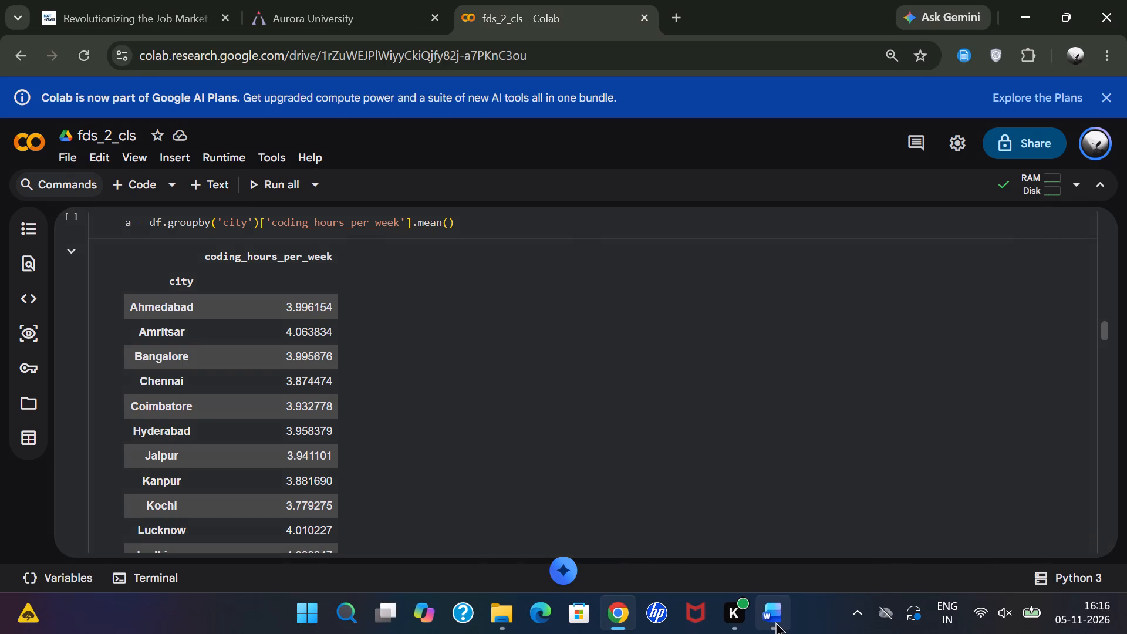
In Word, delete the old code and output pictures and the Output label under Calculating Average Coding Hours per Week by City.
{"action": "left_click", "coordinate": [775, 622]}
{"action": "left_click", "coordinate": [603, 251]}
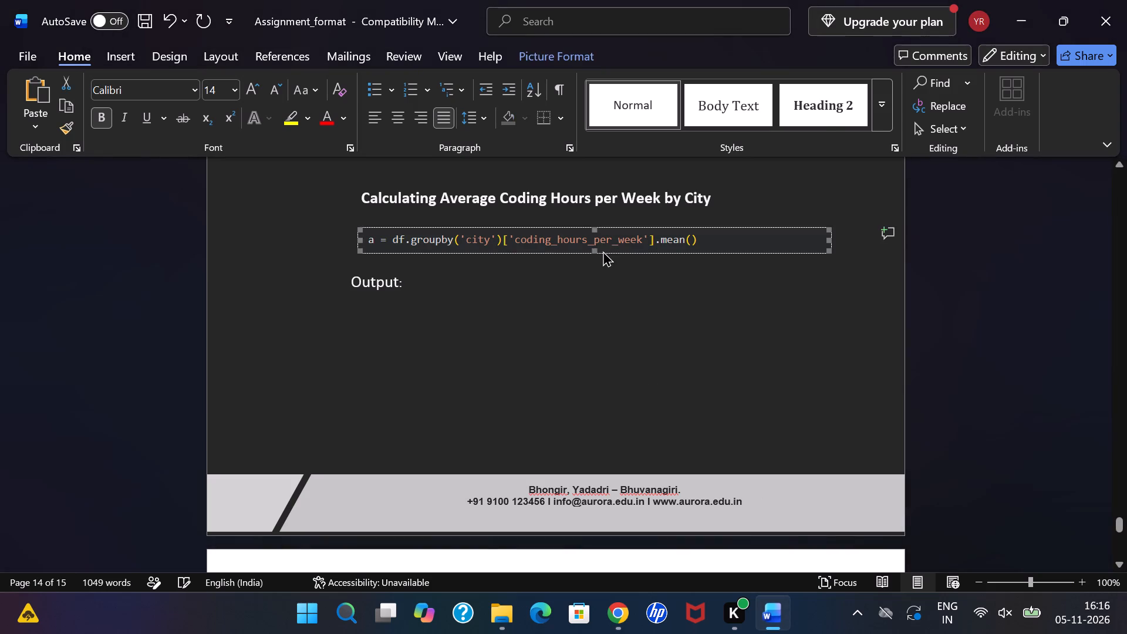
{"action": "key", "text": "BackSpace"}
{"action": "left_click_drag", "start_coordinate": [434, 277], "coordinate": [321, 291]}
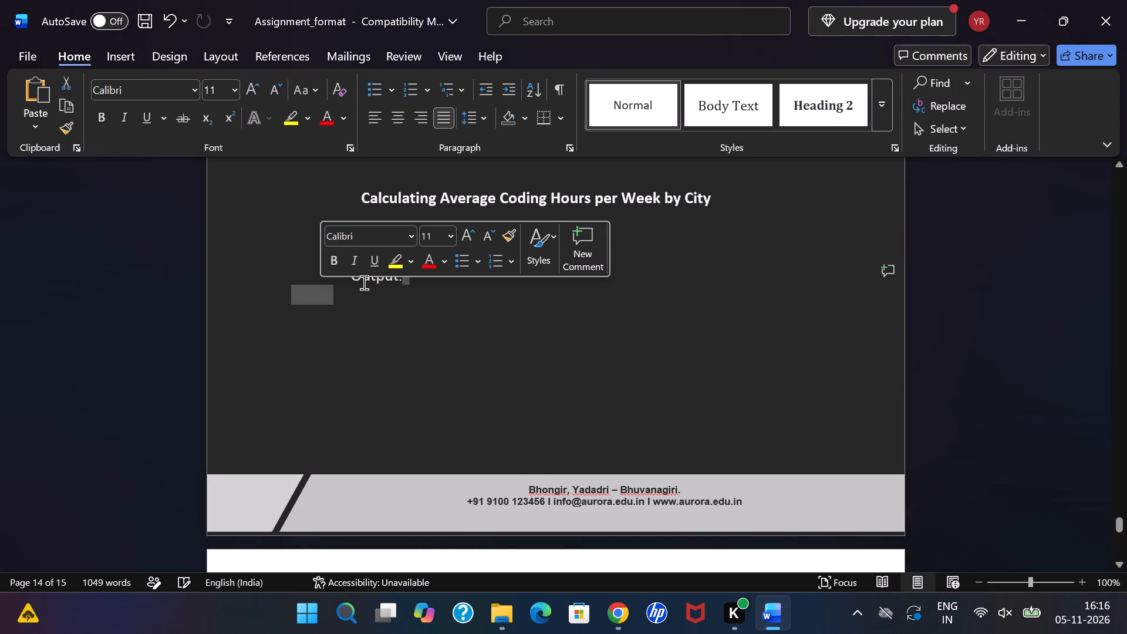
{"action": "left_click", "coordinate": [364, 282]}
{"action": "left_click_drag", "start_coordinate": [433, 278], "coordinate": [357, 272]}
{"action": "key", "text": "BackSpace"}
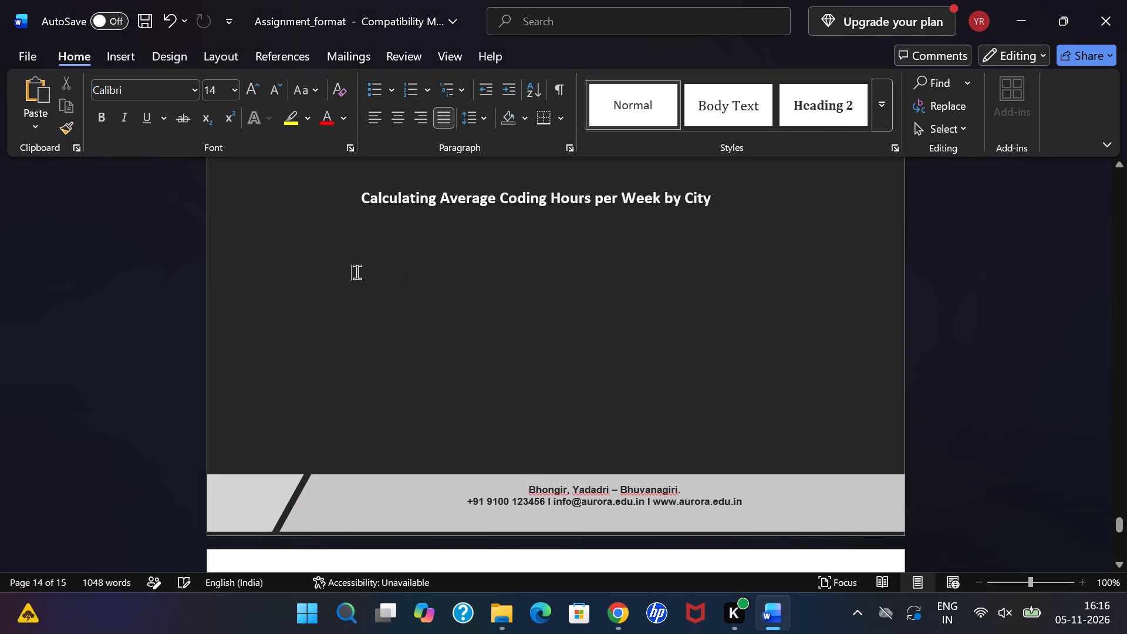
{"action": "scroll", "coordinate": [544, 367], "scroll_direction": "down", "scroll_amount": 1}
{"action": "left_click", "coordinate": [544, 478]}
{"action": "key", "text": "BackSpace"}
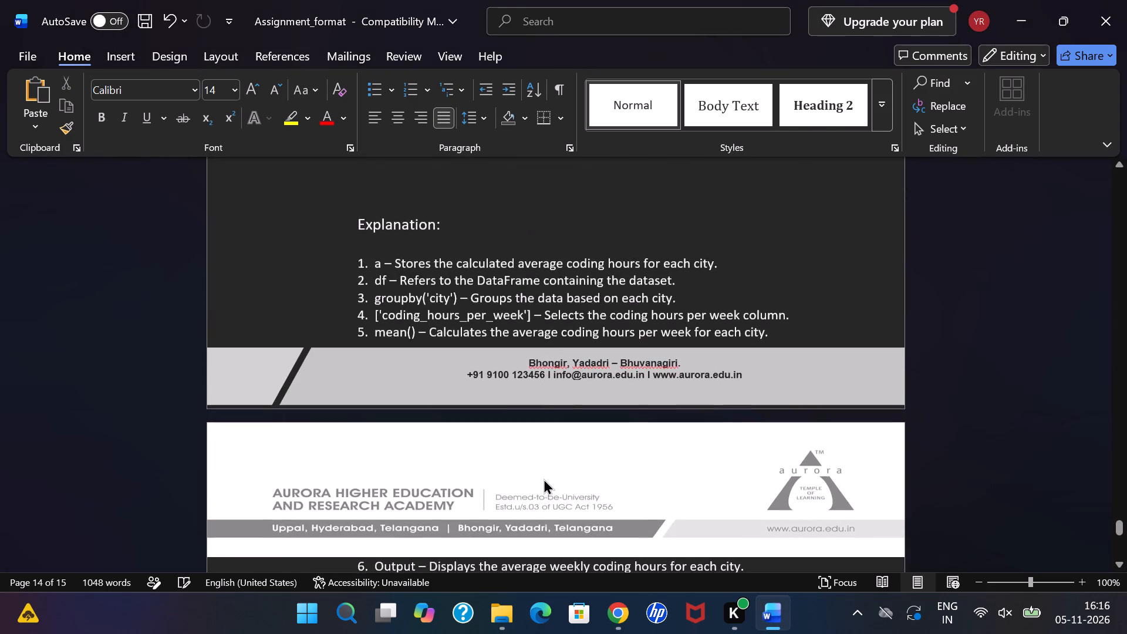
Paste the coding hours screenshot under Calculating Average Coding Hours per Week by City and remove the blank lines before its Explanation.
{"action": "scroll", "coordinate": [544, 478], "scroll_direction": "up", "scroll_amount": 2}
{"action": "left_click", "coordinate": [478, 333]}
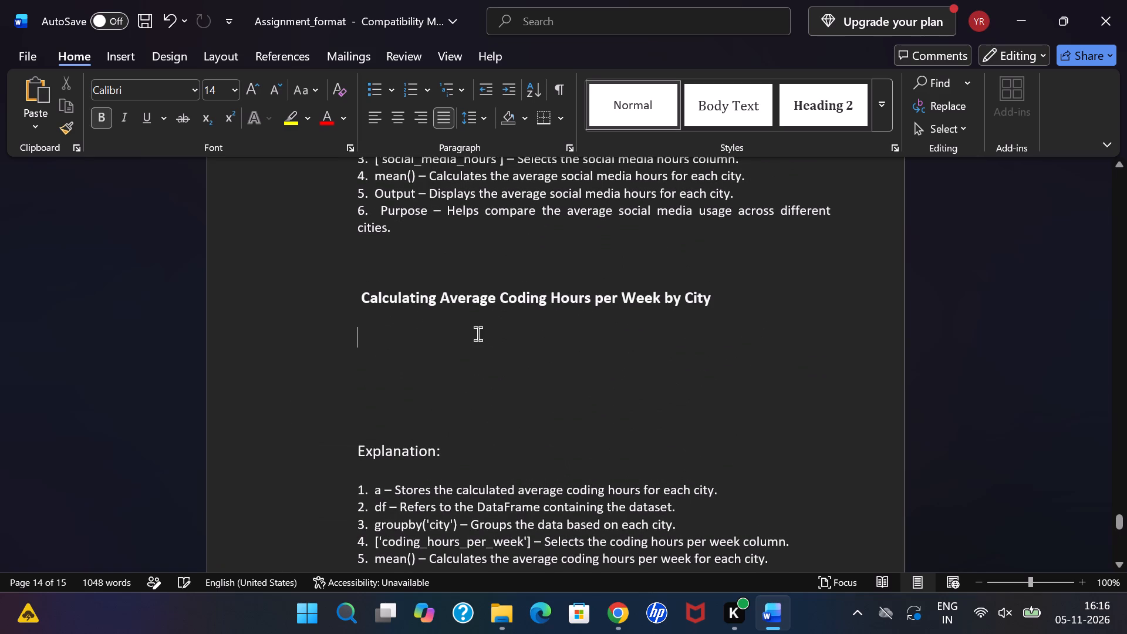
{"action": "key", "text": "ctrl+v"}
{"action": "scroll", "coordinate": [509, 428], "scroll_direction": "down", "scroll_amount": 1}
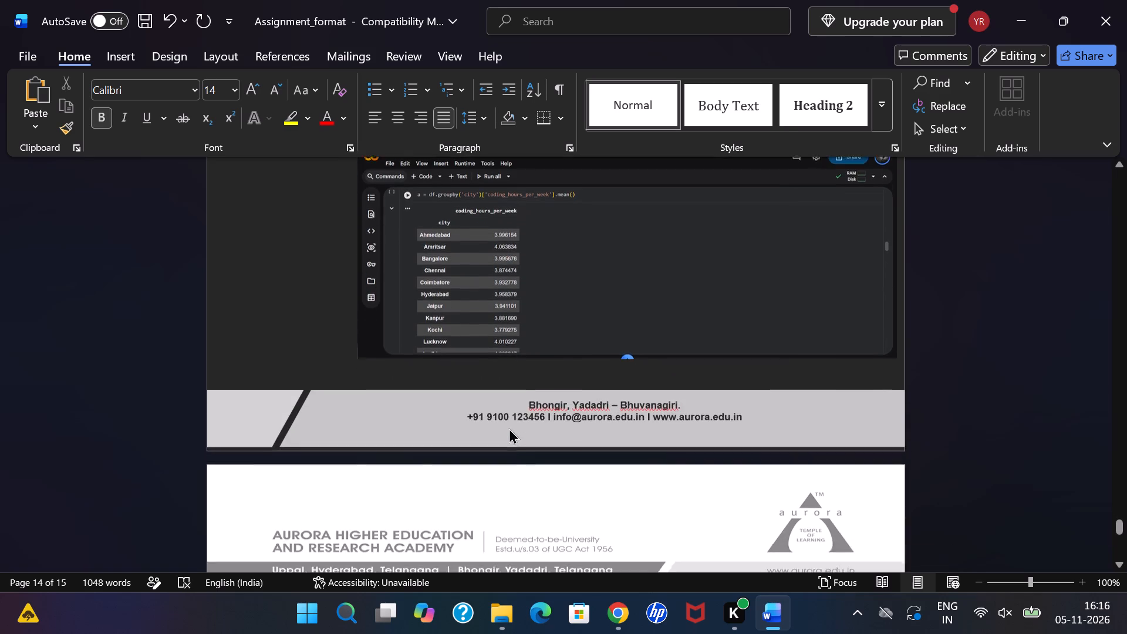
{"action": "scroll", "coordinate": [509, 428], "scroll_direction": "down", "scroll_amount": 2}
{"action": "left_click", "coordinate": [457, 258]}
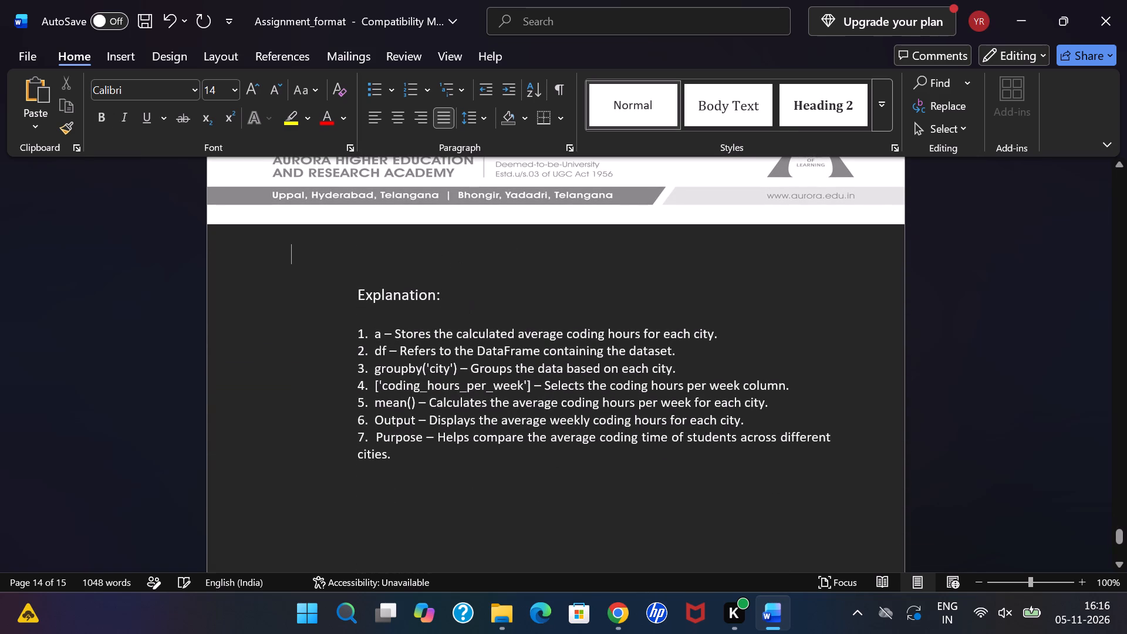
{"action": "key", "text": "BackSpace"}
{"action": "key", "text": "BackSpace"}
{"action": "key", "text": "BackSpace"}
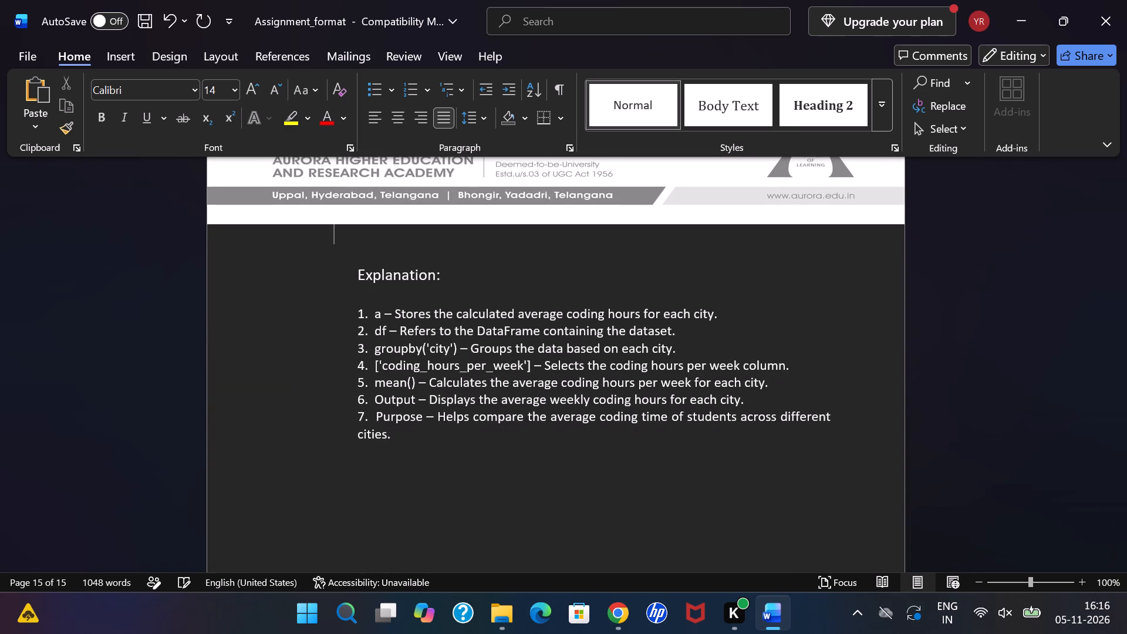
{"action": "key", "text": "BackSpace"}
{"action": "key", "text": "BackSpace"}
{"action": "key", "text": "BackSpace"}
{"action": "key", "text": "BackSpace"}
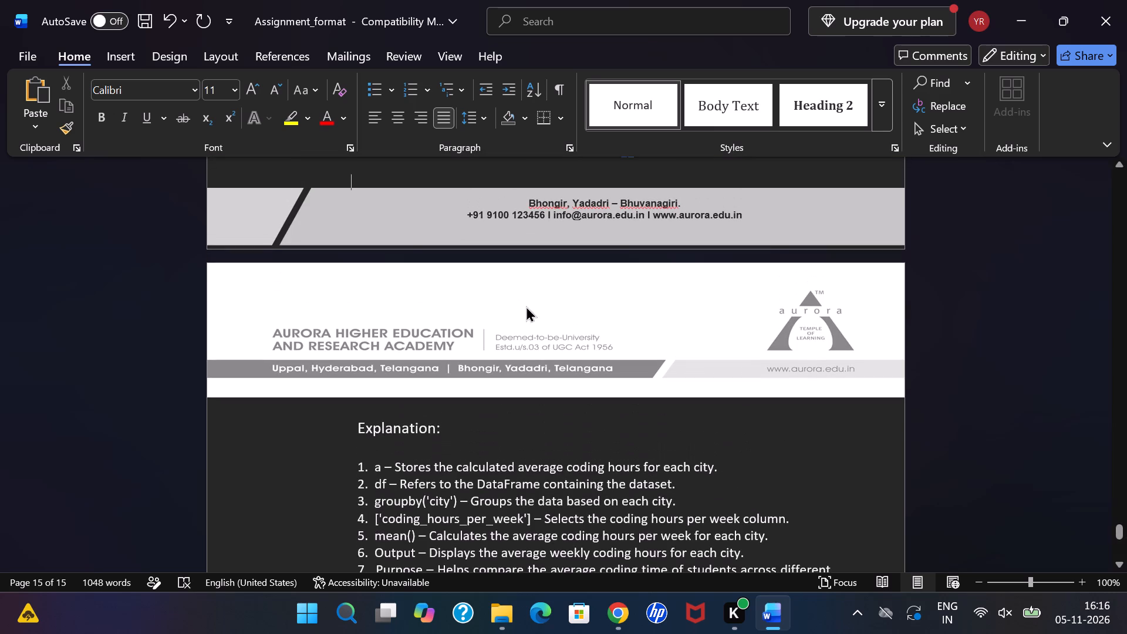
Check the end of the document and save it.
{"action": "scroll", "coordinate": [526, 306], "scroll_direction": "right", "scroll_amount": 1}
{"action": "scroll", "coordinate": [526, 306], "scroll_direction": "down", "scroll_amount": 3}
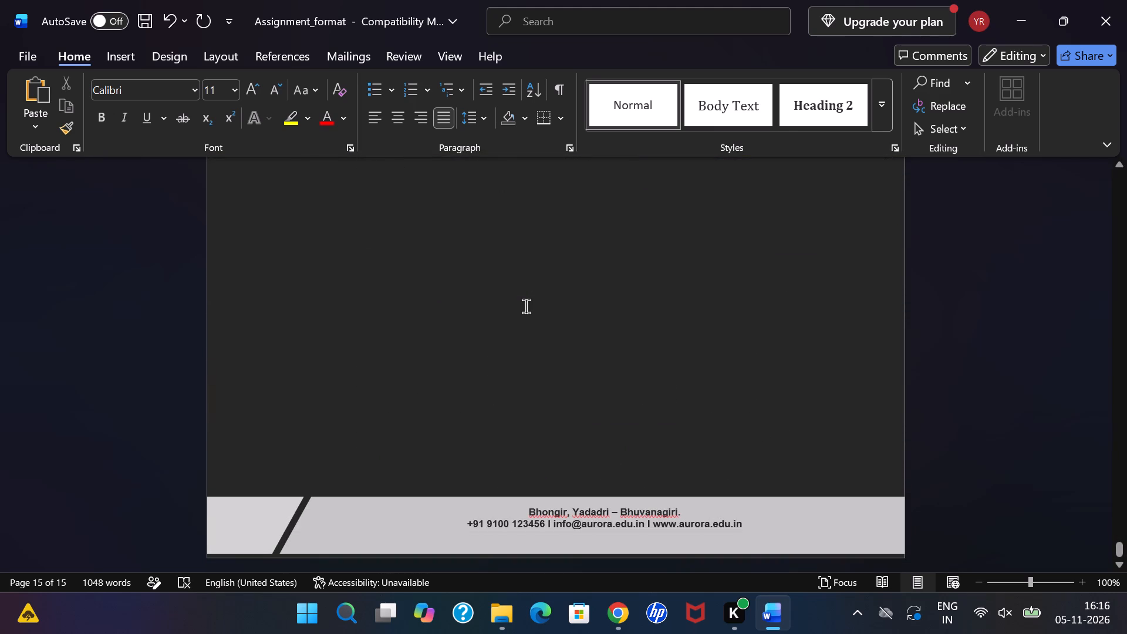
{"action": "scroll", "coordinate": [526, 306], "scroll_direction": "down", "scroll_amount": 4}
{"action": "key", "text": "ctrl+s"}
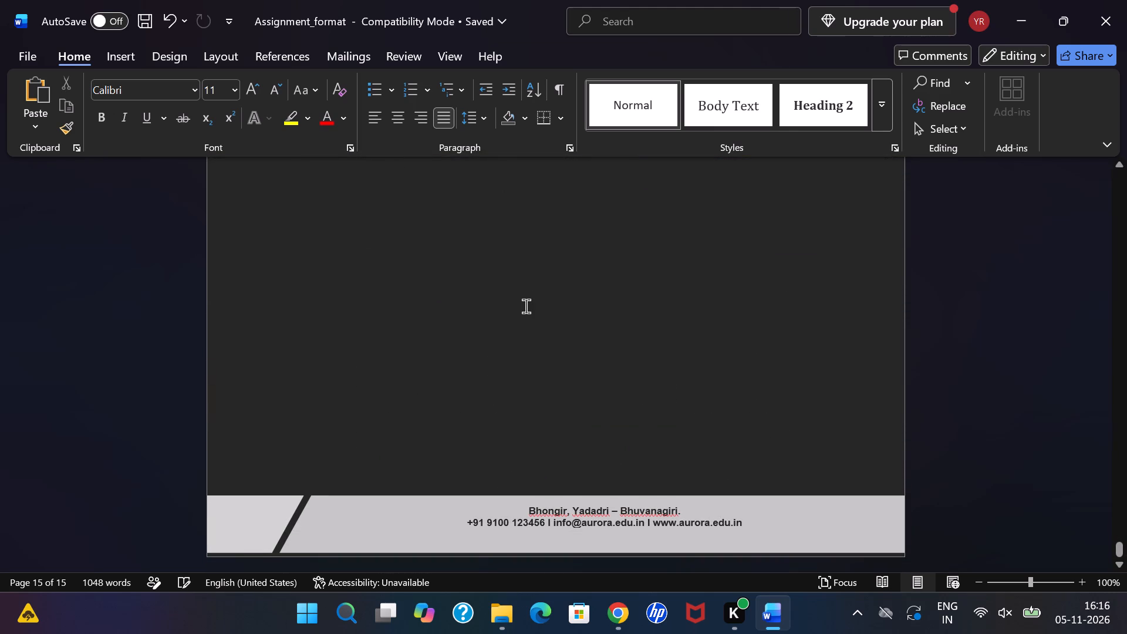
Review the replaced screenshots and page layout from the last page back to the Grouping and summarising data section.
{"action": "scroll", "coordinate": [568, 350], "scroll_direction": "up", "scroll_amount": 4}
{"action": "scroll", "coordinate": [645, 386], "scroll_direction": "up", "scroll_amount": 2}
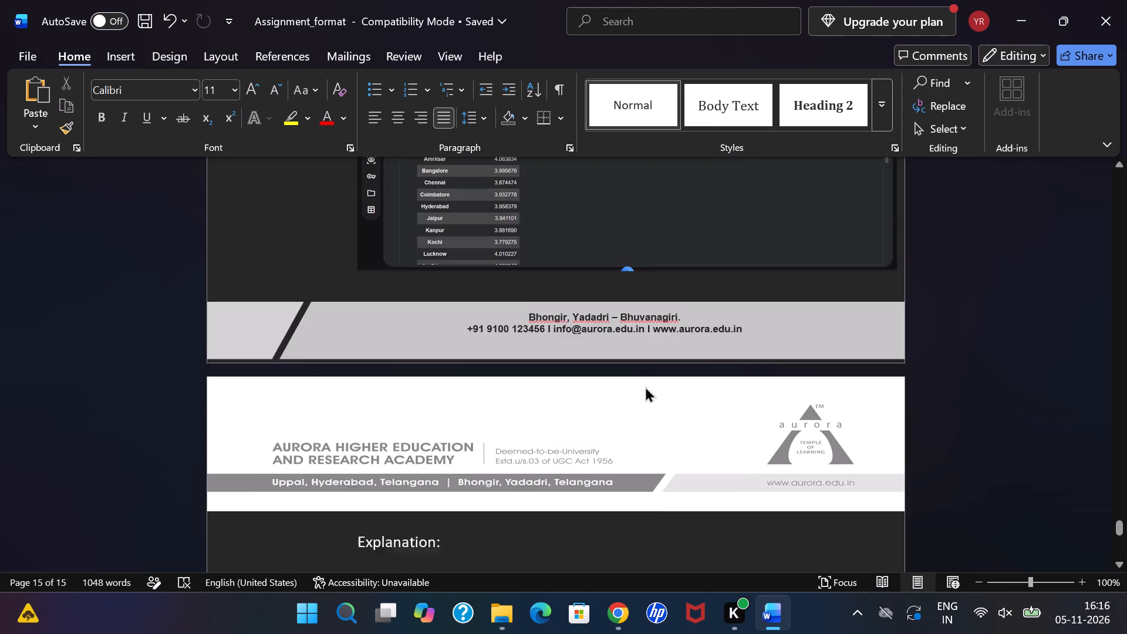
{"action": "scroll", "coordinate": [645, 386], "scroll_direction": "up", "scroll_amount": 2}
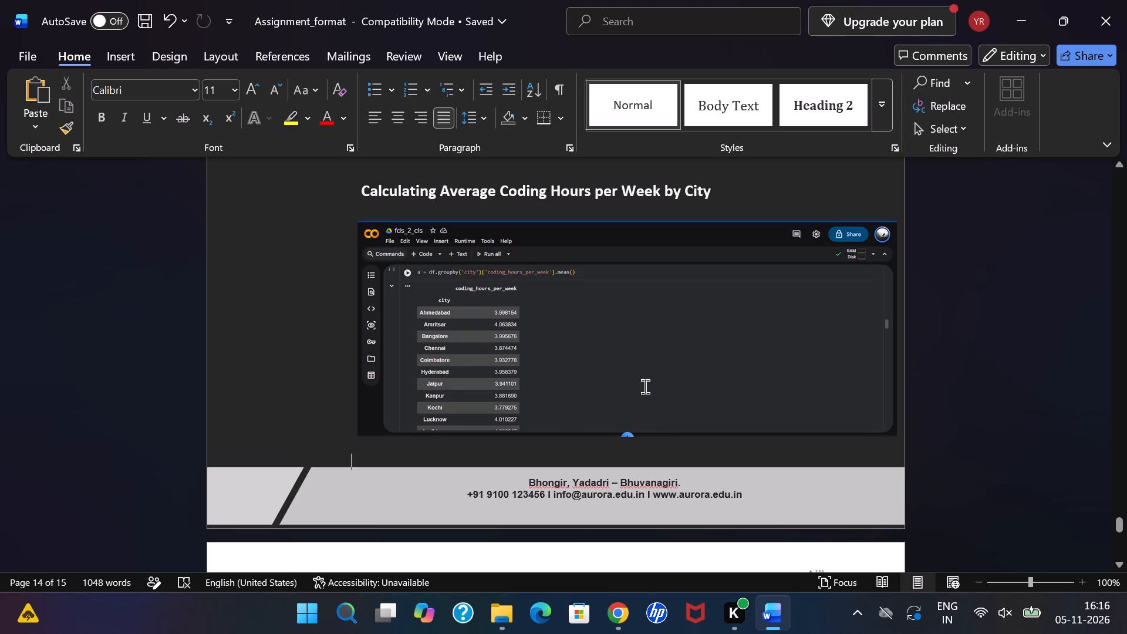
{"action": "scroll", "coordinate": [645, 386], "scroll_direction": "up", "scroll_amount": 5}
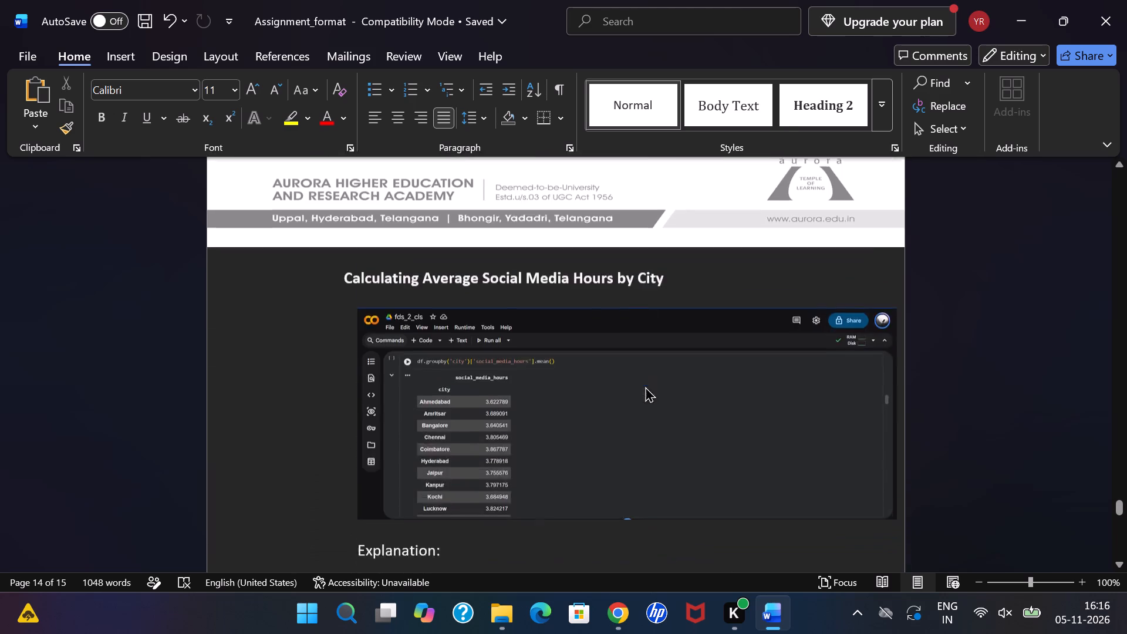
{"action": "scroll", "coordinate": [645, 386], "scroll_direction": "up", "scroll_amount": 1}
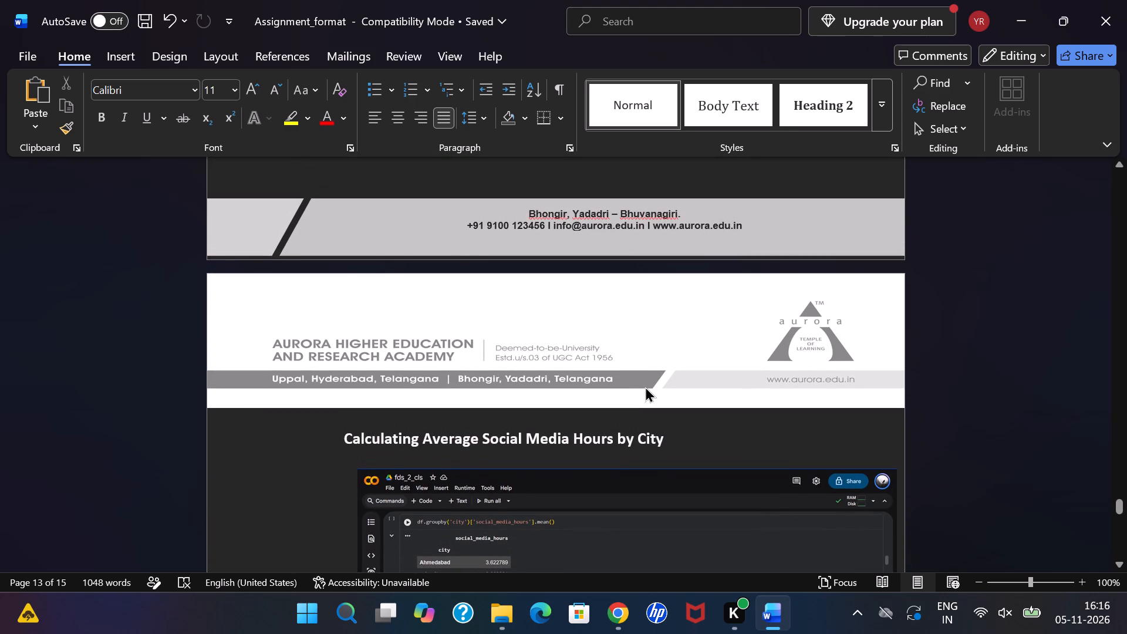
{"action": "scroll", "coordinate": [645, 386], "scroll_direction": "up", "scroll_amount": 3}
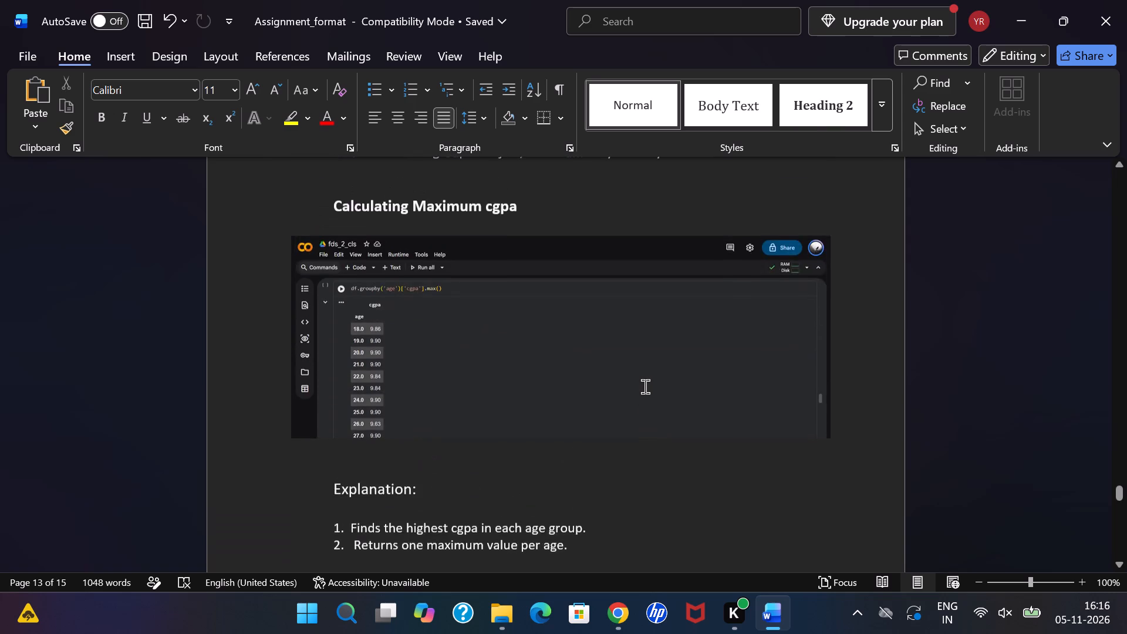
{"action": "scroll", "coordinate": [645, 386], "scroll_direction": "up", "scroll_amount": 1}
{"action": "scroll", "coordinate": [645, 386], "scroll_direction": "down", "scroll_amount": 1}
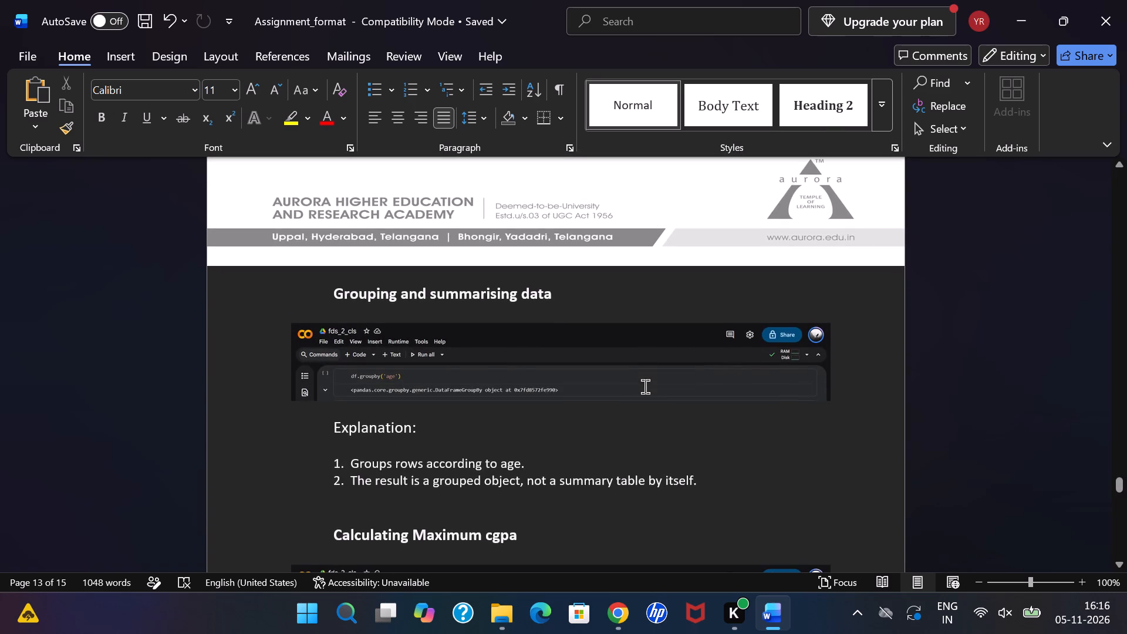
Review the screenshots and explanations from Grouping and summarising data back through Finding Unique Values and Ranking towards the first page.
{"action": "scroll", "coordinate": [645, 386], "scroll_direction": "down", "scroll_amount": 1}
{"action": "scroll", "coordinate": [645, 386], "scroll_direction": "up", "scroll_amount": 3}
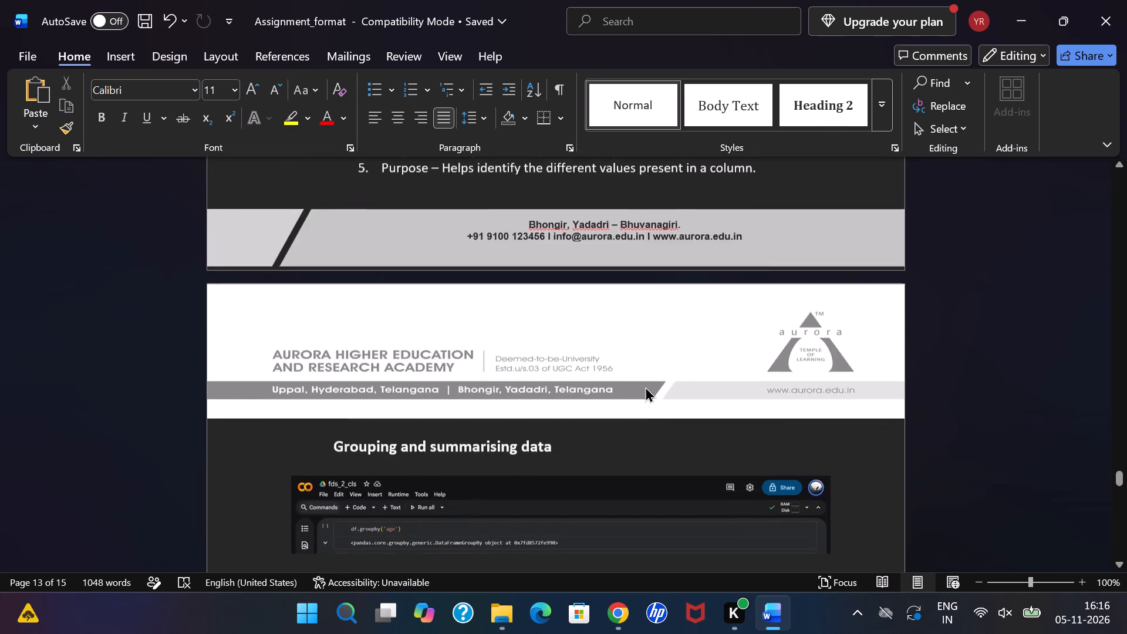
{"action": "scroll", "coordinate": [645, 386], "scroll_direction": "up", "scroll_amount": 2}
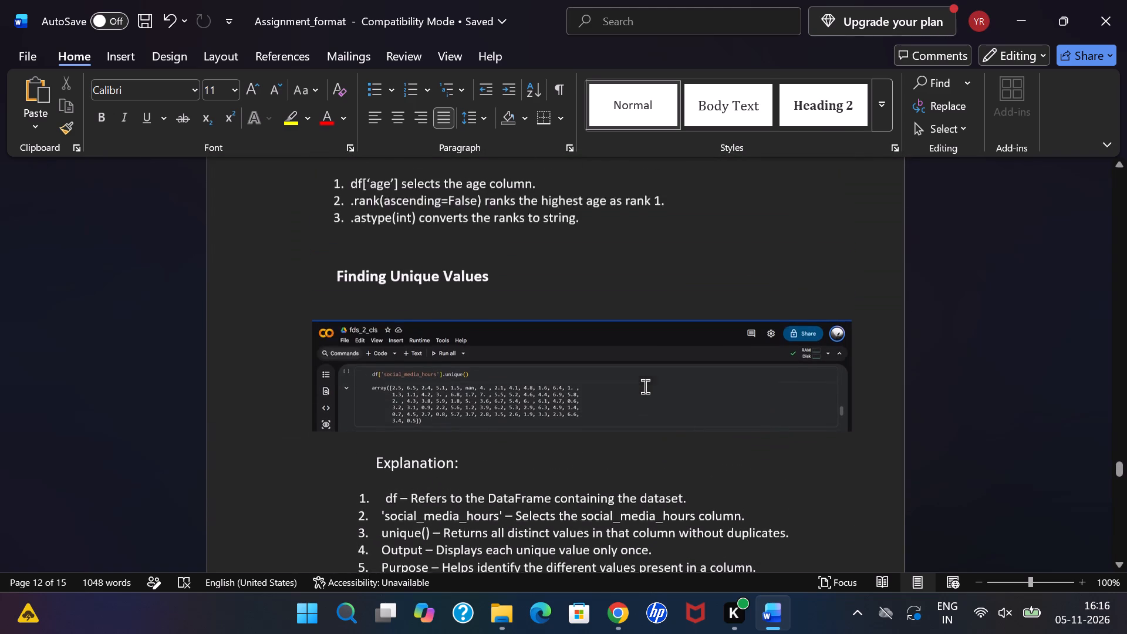
{"action": "scroll", "coordinate": [645, 386], "scroll_direction": "up", "scroll_amount": 10}
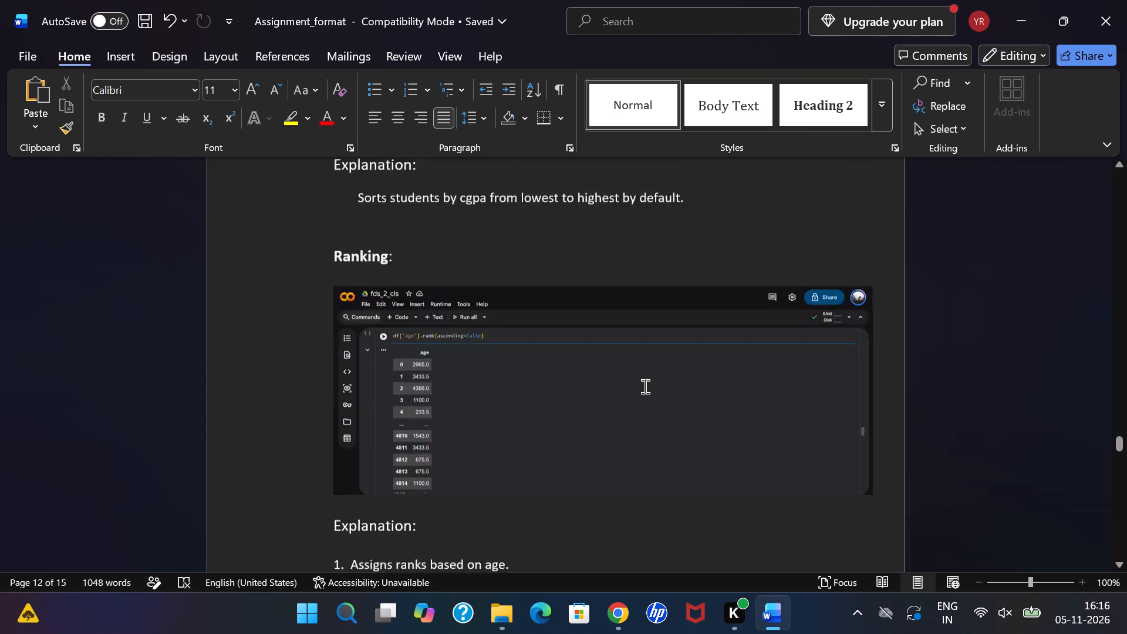
{"action": "scroll", "coordinate": [645, 386], "scroll_direction": "up", "scroll_amount": 12}
Check the screenshots and page layout from the student details table on the first page through Displaying Dataset Information.
{"action": "scroll", "coordinate": [645, 386], "scroll_direction": "down", "scroll_amount": 1}
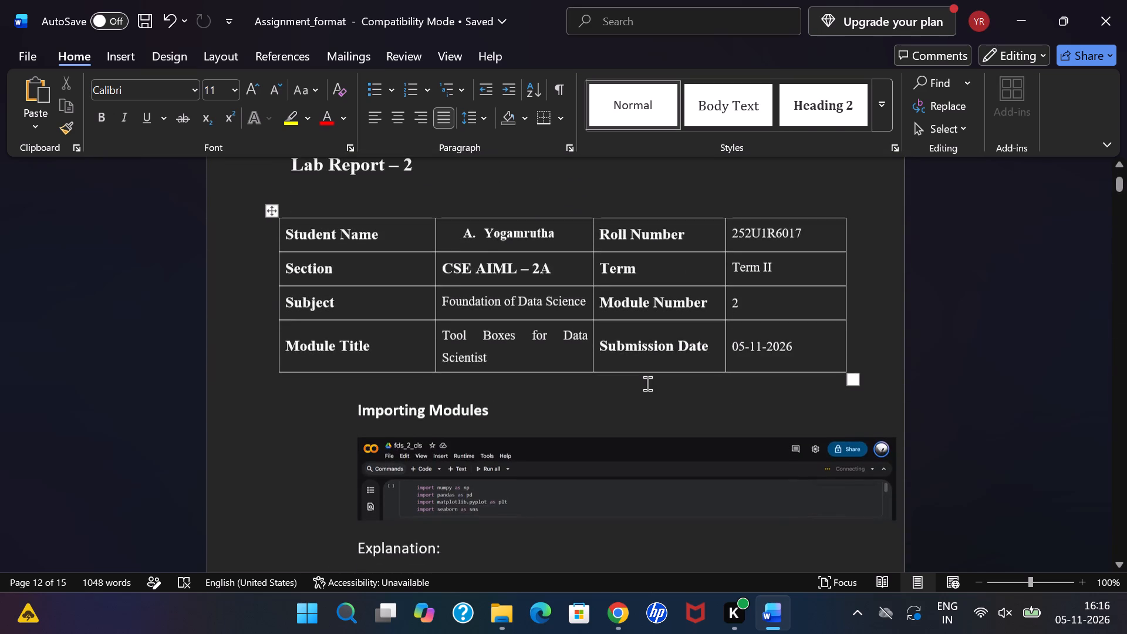
{"action": "scroll", "coordinate": [647, 383], "scroll_direction": "down", "scroll_amount": 5}
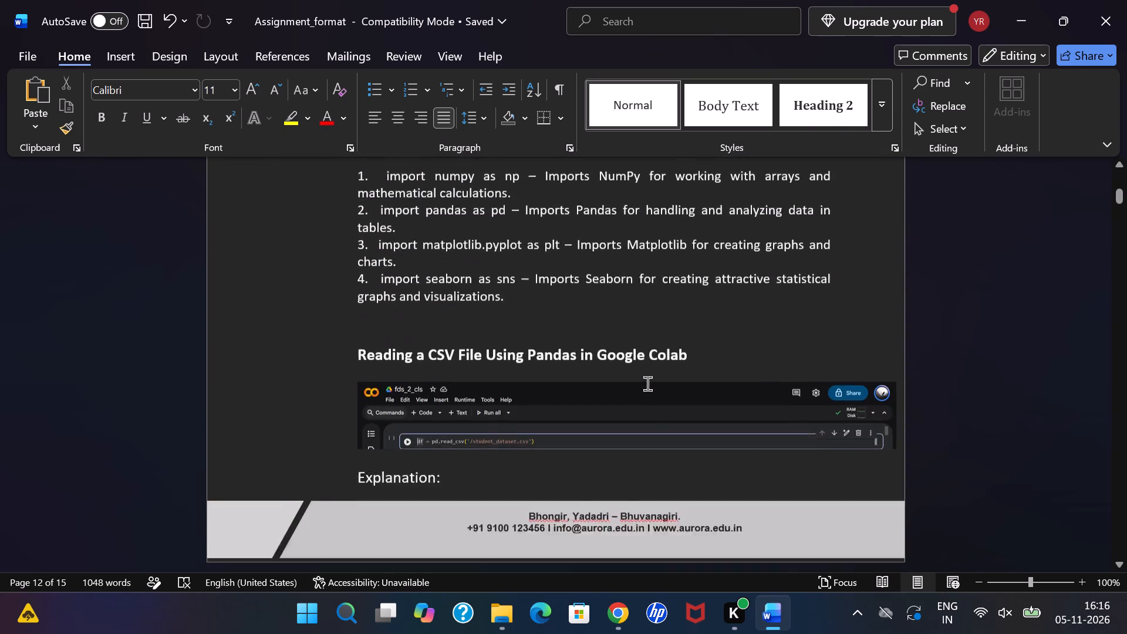
{"action": "scroll", "coordinate": [647, 383], "scroll_direction": "down", "scroll_amount": 3}
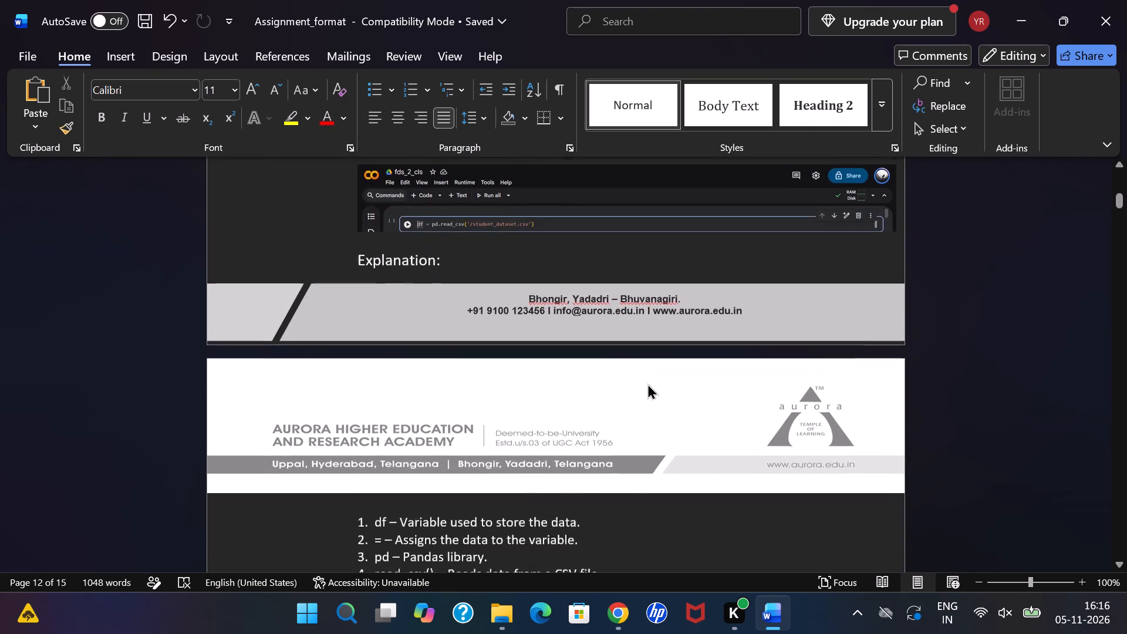
{"action": "scroll", "coordinate": [647, 383], "scroll_direction": "down", "scroll_amount": 4}
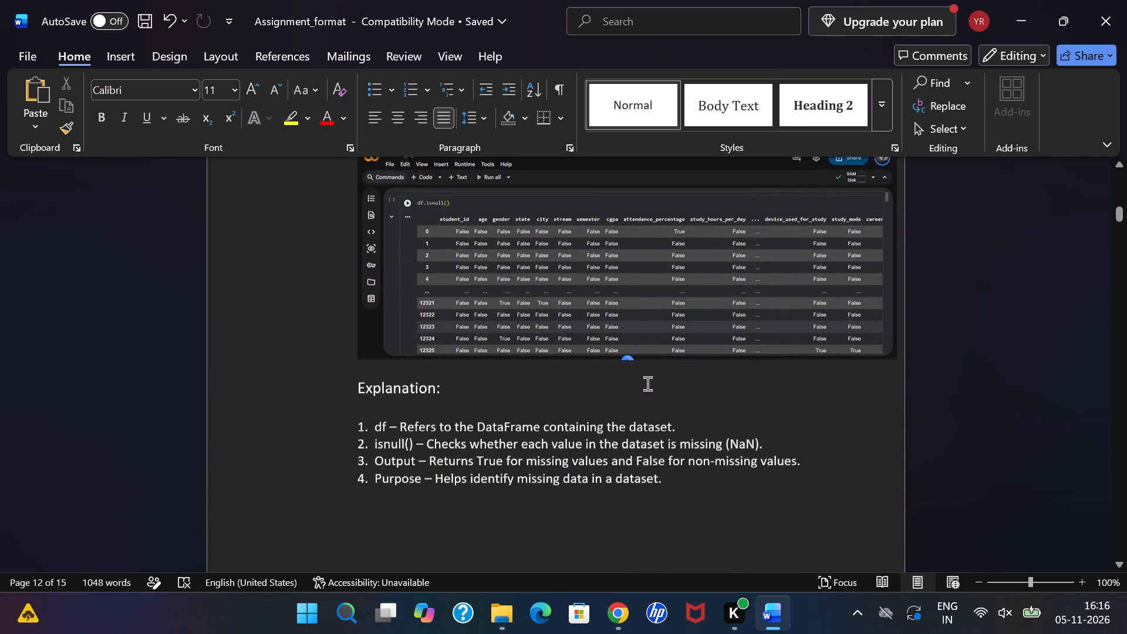
{"action": "scroll", "coordinate": [647, 383], "scroll_direction": "down", "scroll_amount": 4}
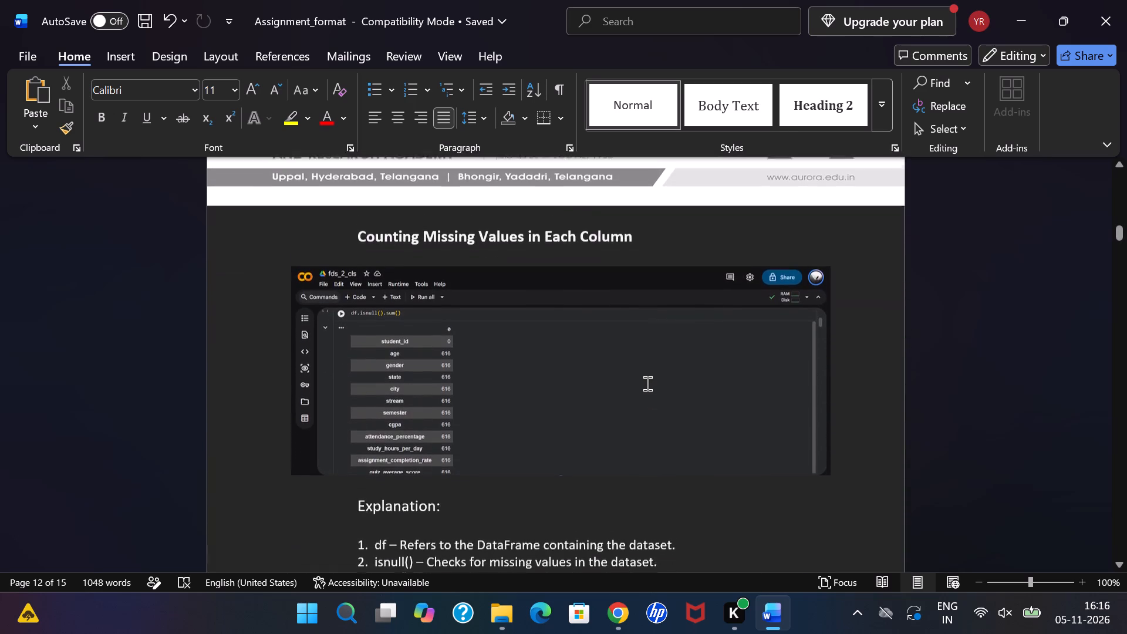
{"action": "scroll", "coordinate": [647, 383], "scroll_direction": "down", "scroll_amount": 6}
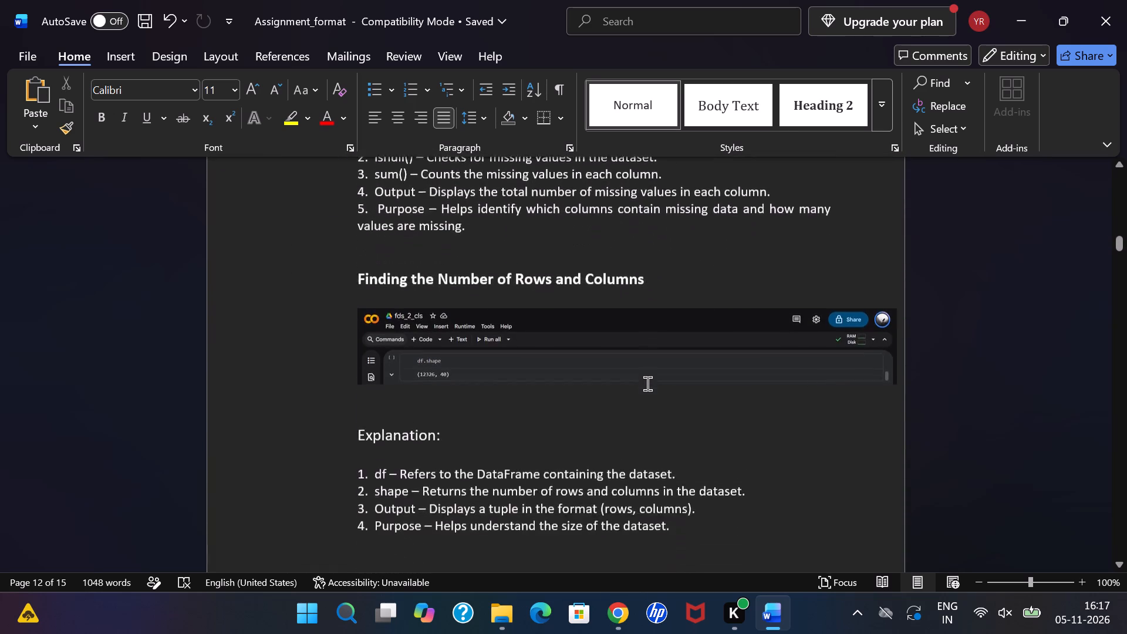
{"action": "scroll", "coordinate": [647, 383], "scroll_direction": "down", "scroll_amount": 4}
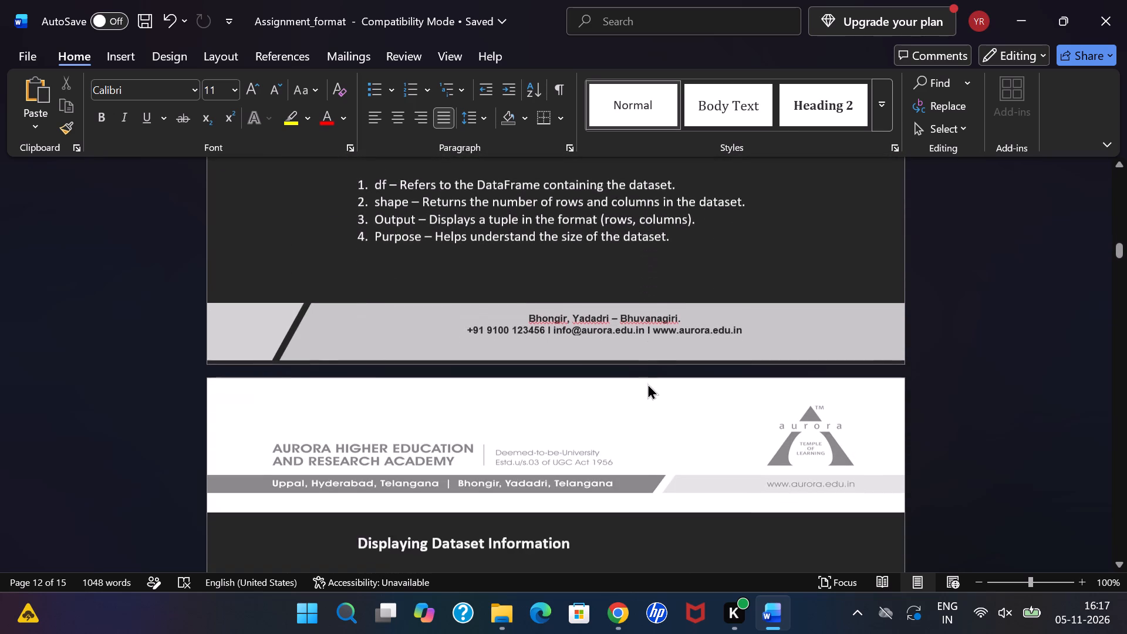
{"action": "scroll", "coordinate": [647, 383], "scroll_direction": "down", "scroll_amount": 4}
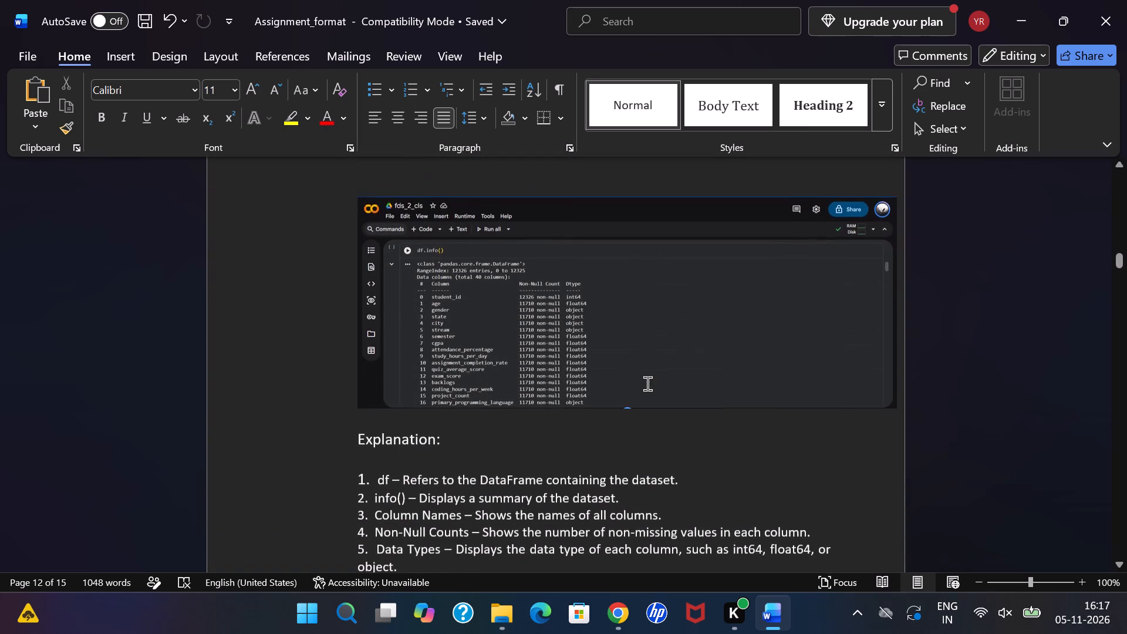
Remove the blank line between the Displaying Dataset Information heading and its screenshot.
{"action": "left_click", "coordinate": [610, 192]}
{"action": "scroll", "coordinate": [610, 192], "scroll_direction": "up", "scroll_amount": 1}
{"action": "key", "text": "BackSpace"}
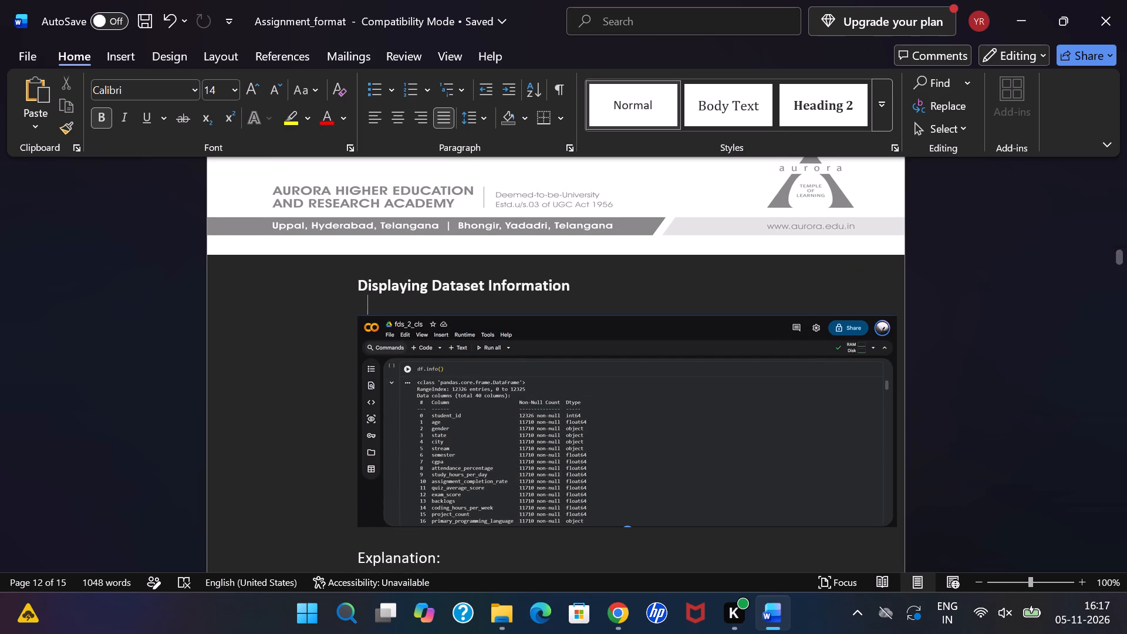
Check the screenshots, explanations and spacing from Displaying Dataset Information through Filtering with OR Method – 2 and Adding a new column.
{"action": "scroll", "coordinate": [623, 312], "scroll_direction": "down", "scroll_amount": 3}
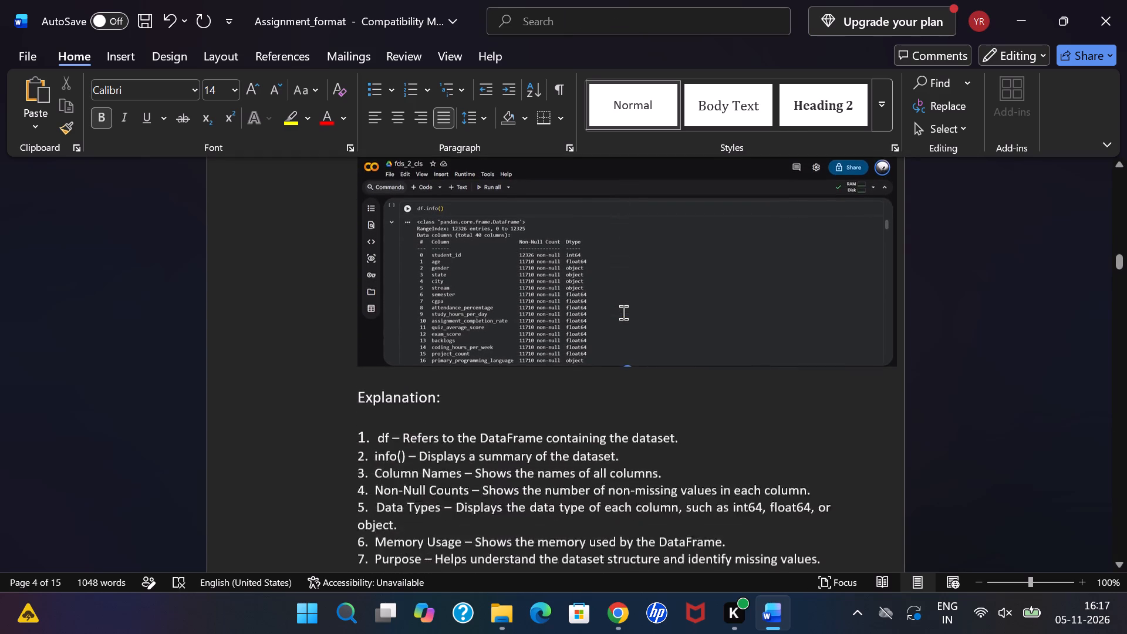
{"action": "scroll", "coordinate": [623, 312], "scroll_direction": "down", "scroll_amount": 2}
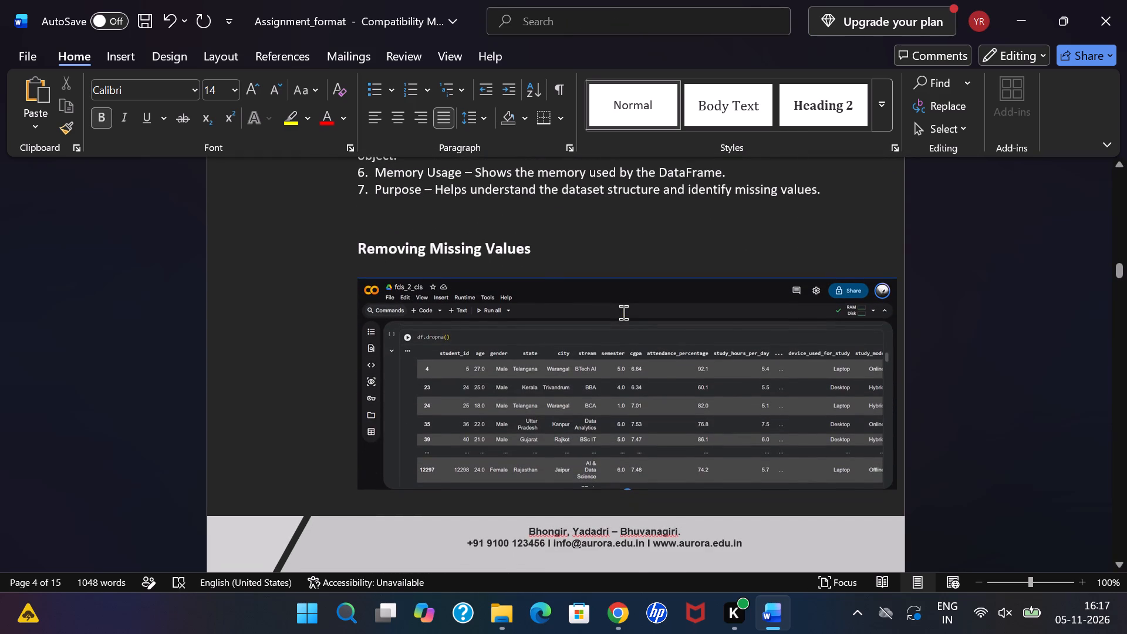
{"action": "scroll", "coordinate": [623, 312], "scroll_direction": "down", "scroll_amount": 3}
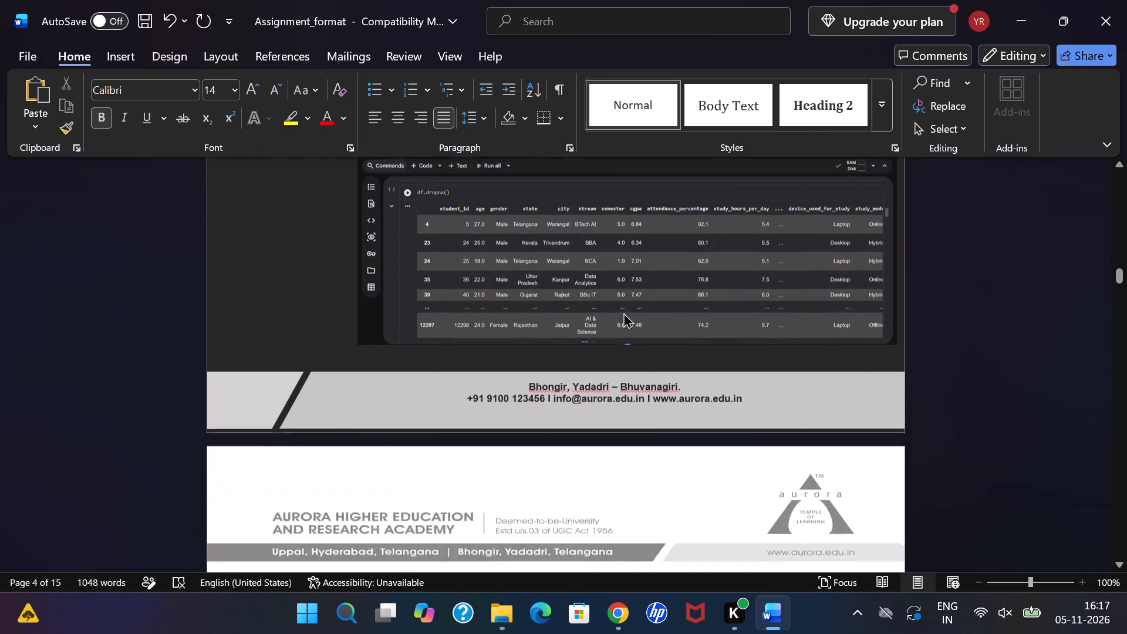
{"action": "scroll", "coordinate": [623, 312], "scroll_direction": "down", "scroll_amount": 3}
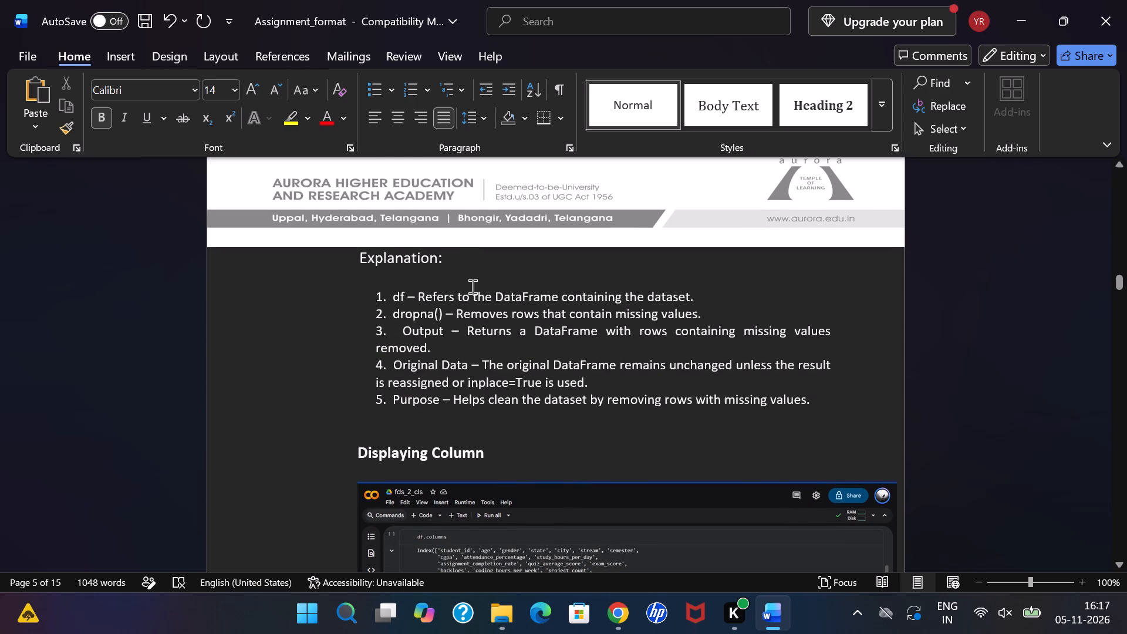
{"action": "scroll", "coordinate": [478, 367], "scroll_direction": "down", "scroll_amount": 3}
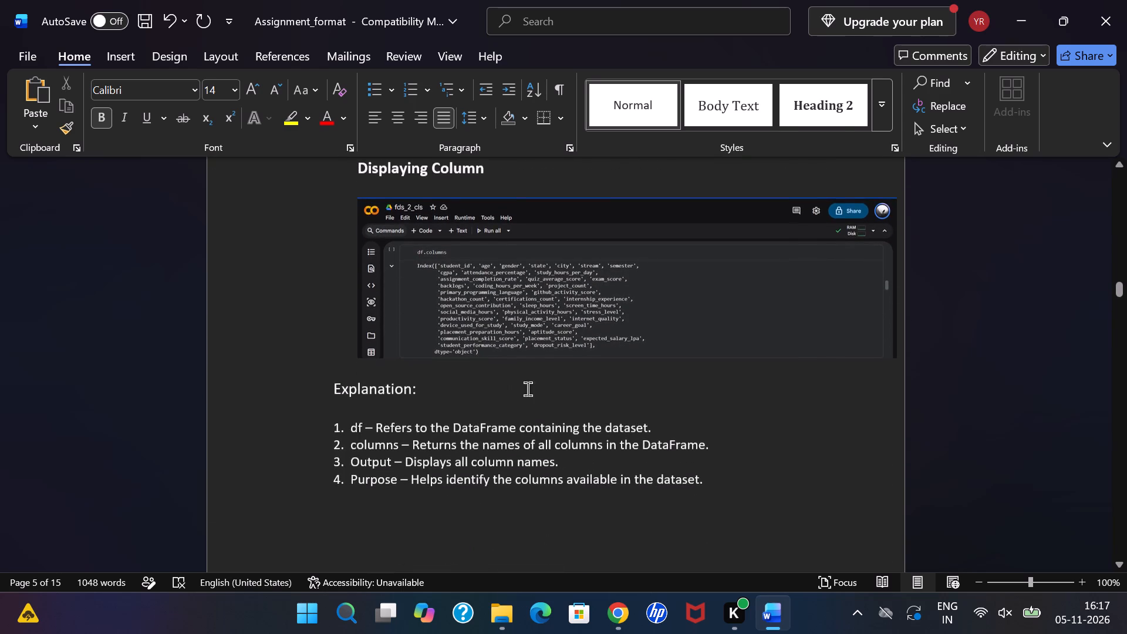
{"action": "scroll", "coordinate": [534, 393], "scroll_direction": "down", "scroll_amount": 8}
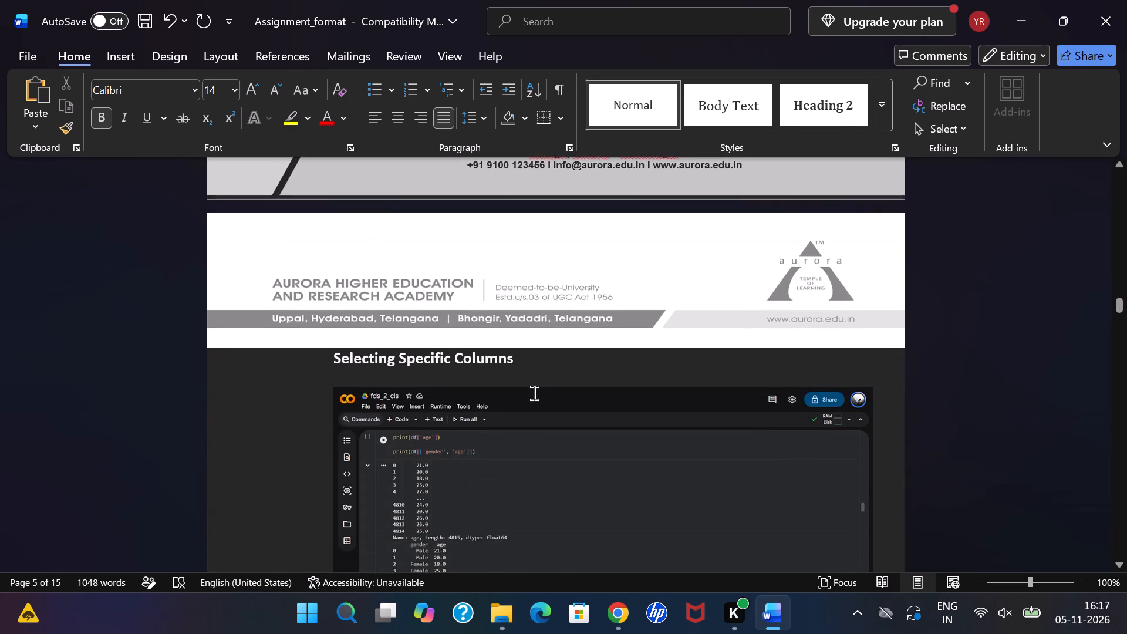
{"action": "scroll", "coordinate": [534, 393], "scroll_direction": "down", "scroll_amount": 3}
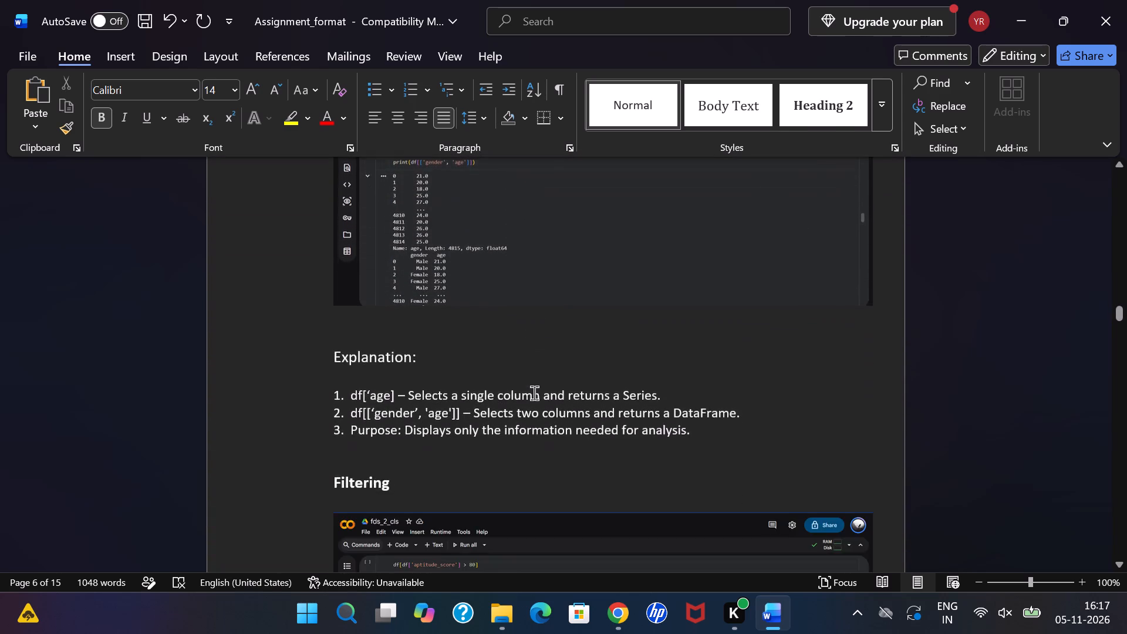
{"action": "scroll", "coordinate": [534, 393], "scroll_direction": "down", "scroll_amount": 5}
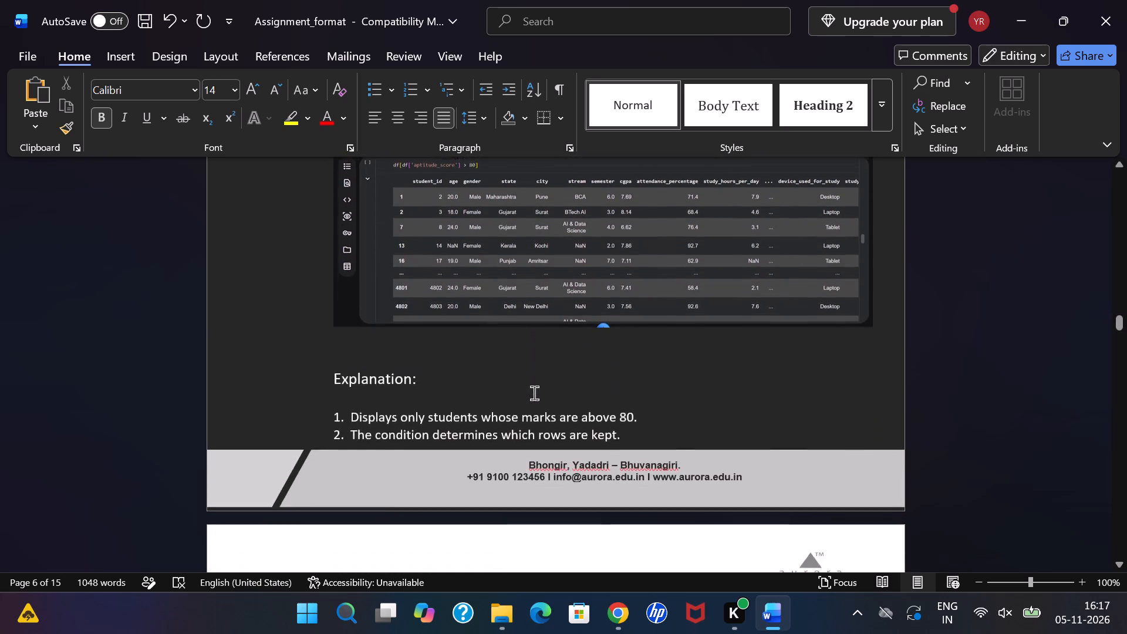
{"action": "scroll", "coordinate": [534, 393], "scroll_direction": "down", "scroll_amount": 3}
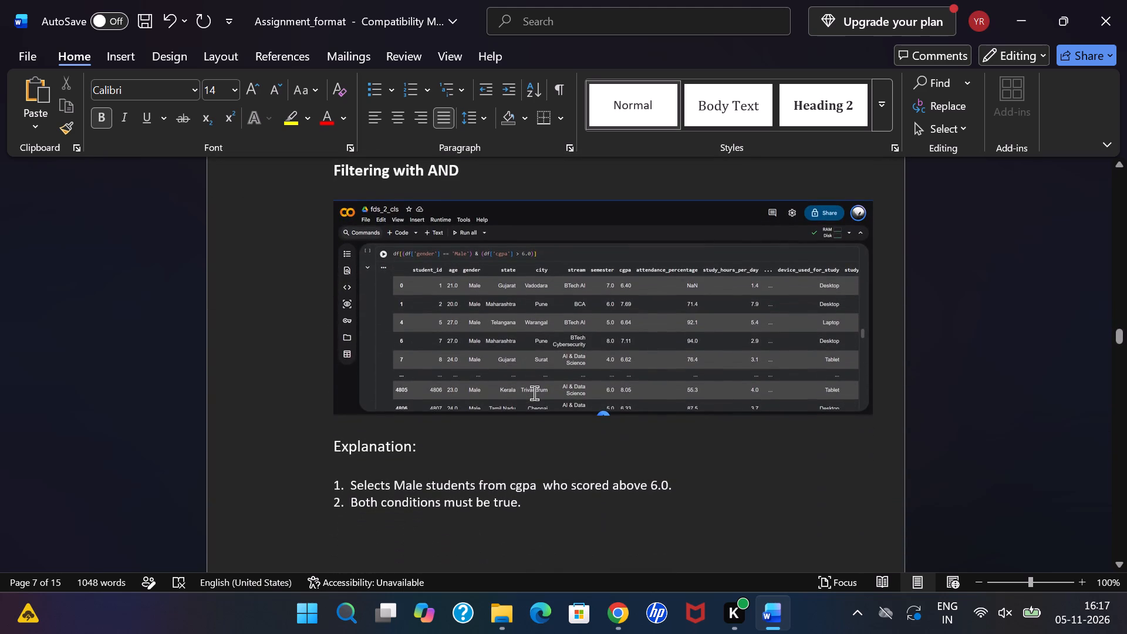
{"action": "scroll", "coordinate": [534, 393], "scroll_direction": "down", "scroll_amount": 3}
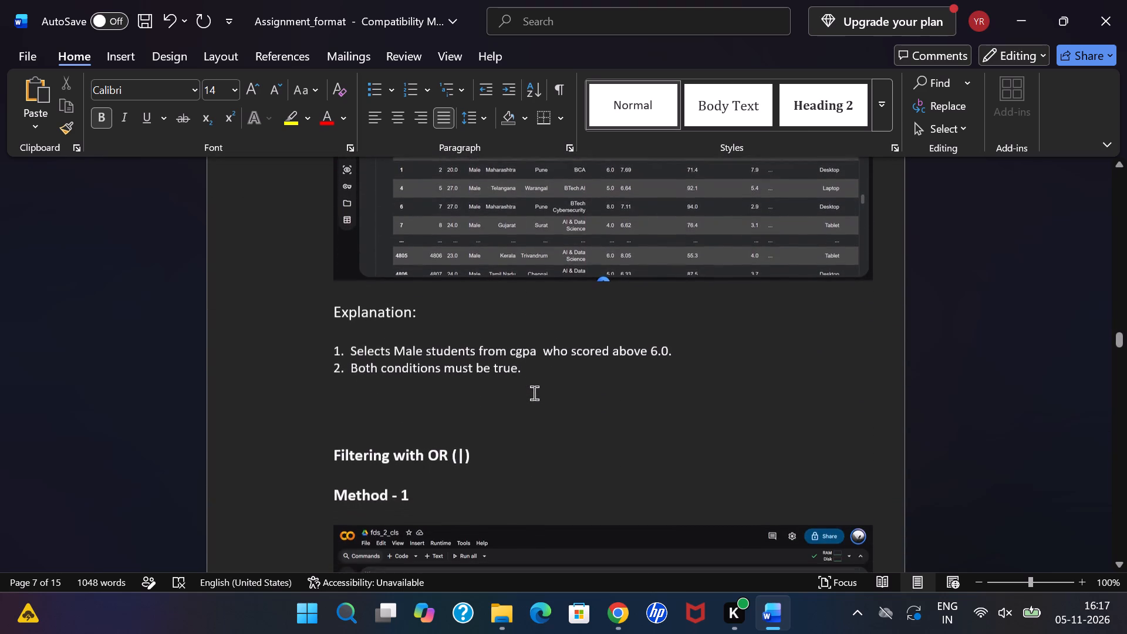
{"action": "scroll", "coordinate": [534, 393], "scroll_direction": "down", "scroll_amount": 6}
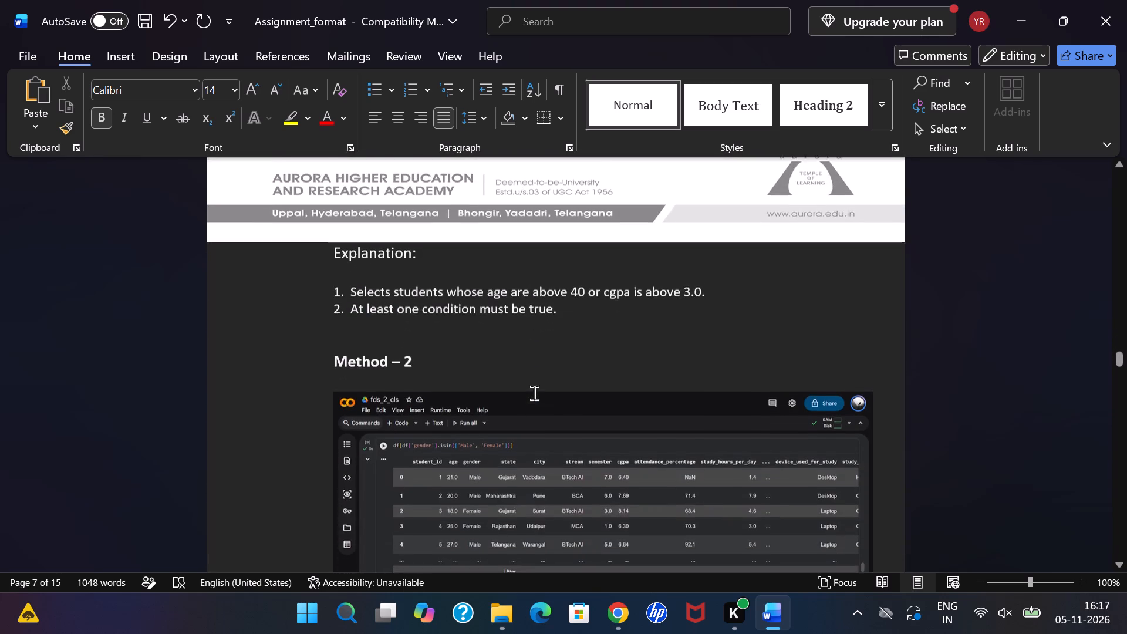
{"action": "scroll", "coordinate": [534, 393], "scroll_direction": "down", "scroll_amount": 5}
{"action": "scroll", "coordinate": [534, 393], "scroll_direction": "right", "scroll_amount": 1}
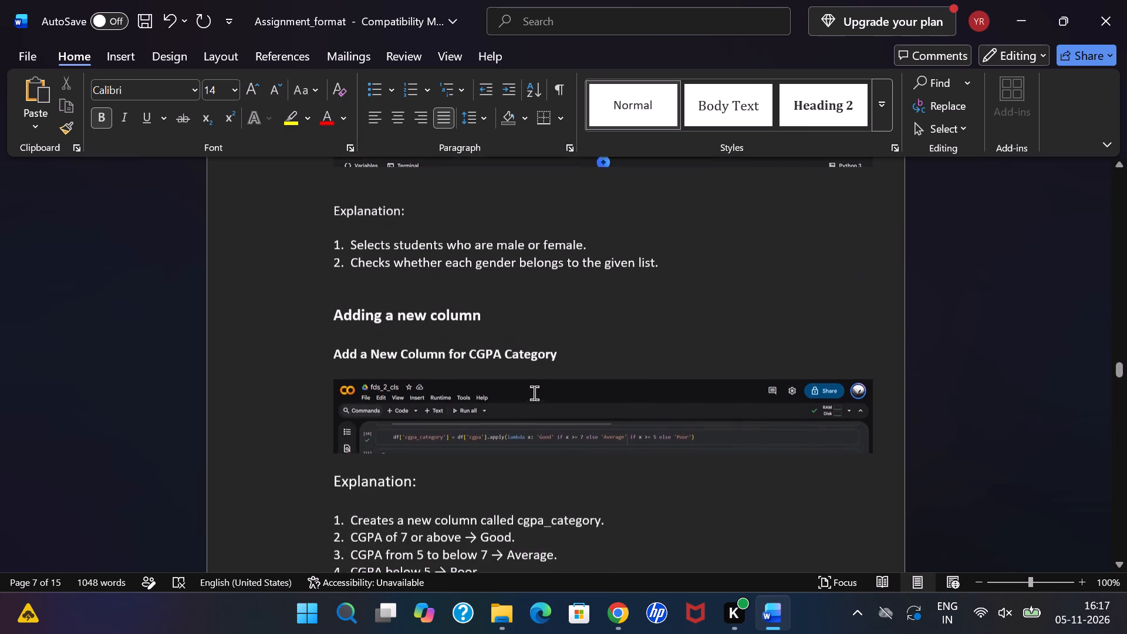
{"action": "scroll", "coordinate": [534, 393], "scroll_direction": "right", "scroll_amount": 1}
Enlarge the Explanation label under Filtering with OR Method – 2 by one font size to match the other labels.
{"action": "double_click", "coordinate": [367, 198]}
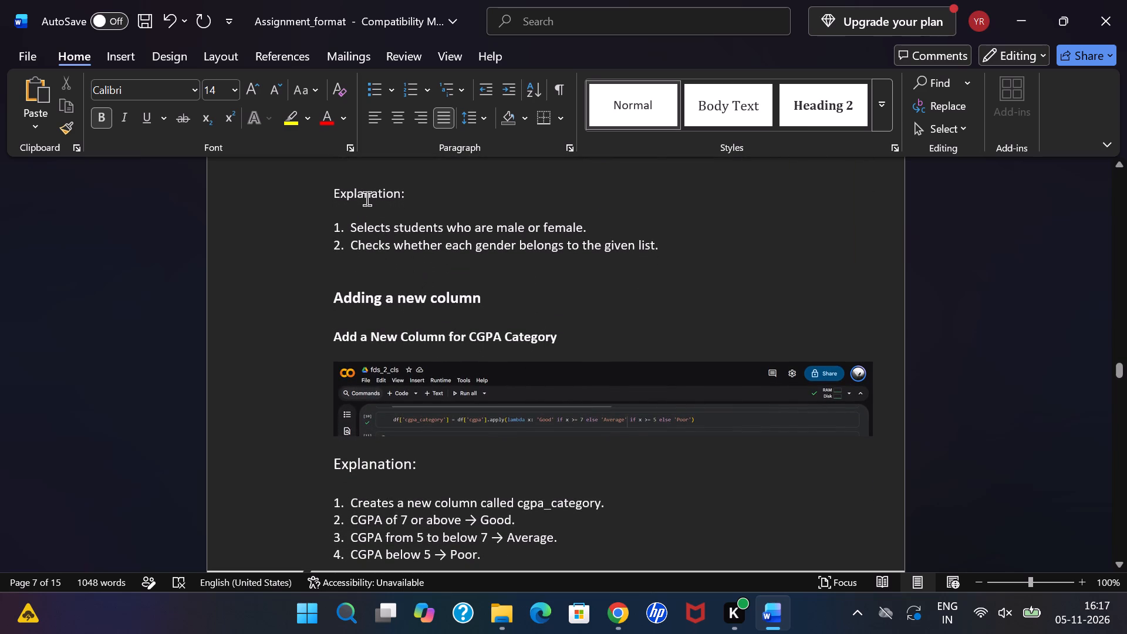
{"action": "left_click", "coordinate": [507, 145]}
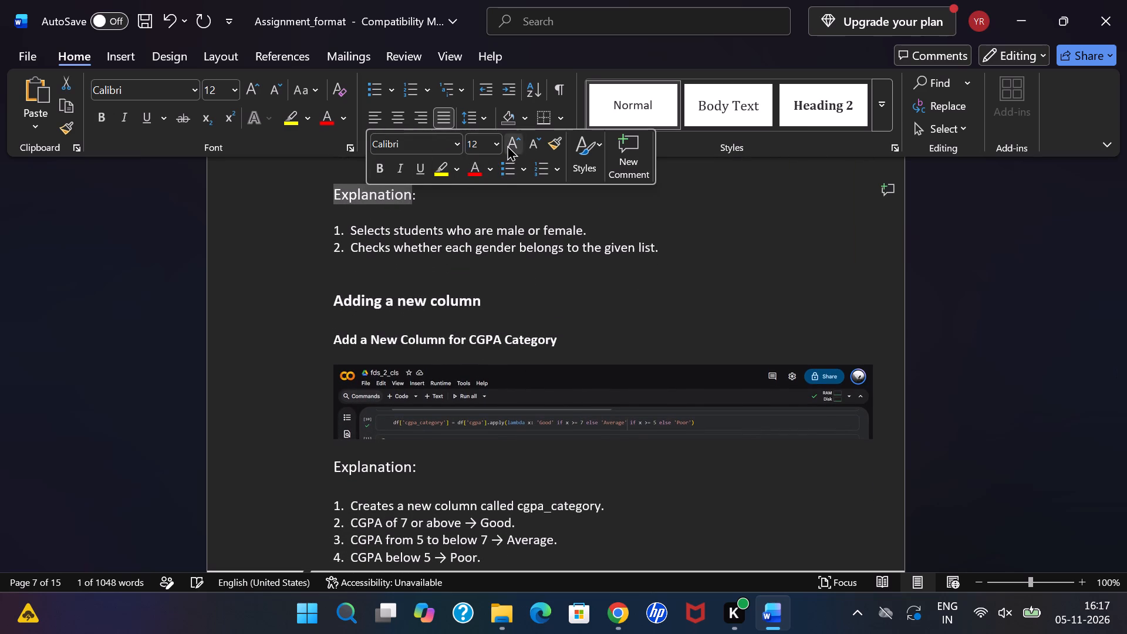
{"action": "left_click", "coordinate": [560, 247]}
Make the Add a New Column for CGPA Category subheading italic and remove its bold formatting.
{"action": "scroll", "coordinate": [569, 298], "scroll_direction": "down", "scroll_amount": 1}
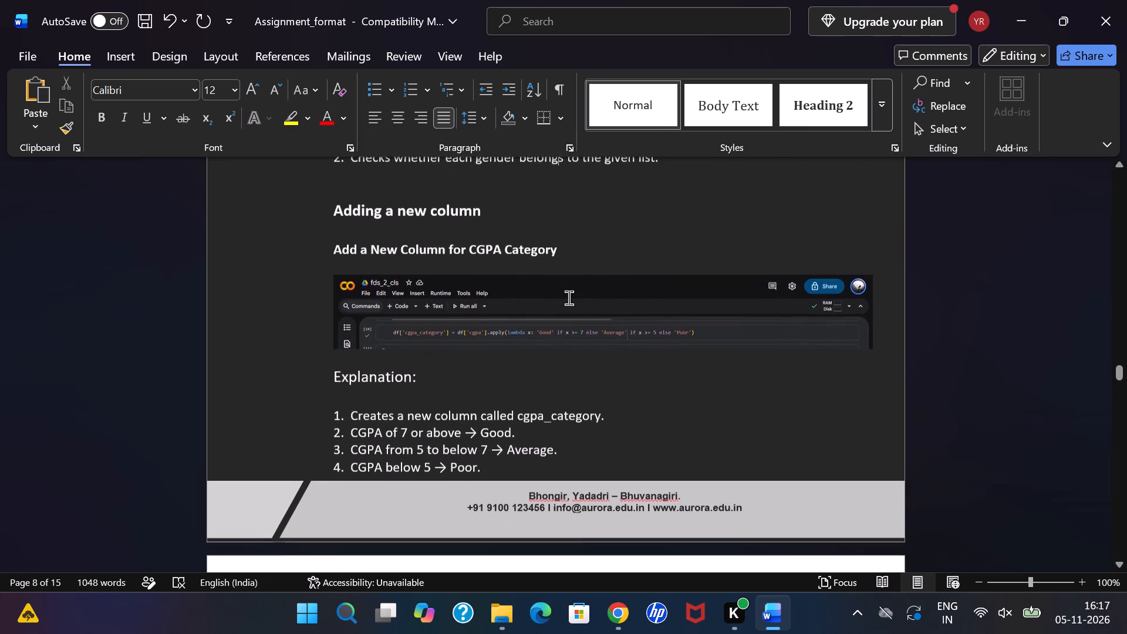
{"action": "scroll", "coordinate": [569, 298], "scroll_direction": "down", "scroll_amount": 1}
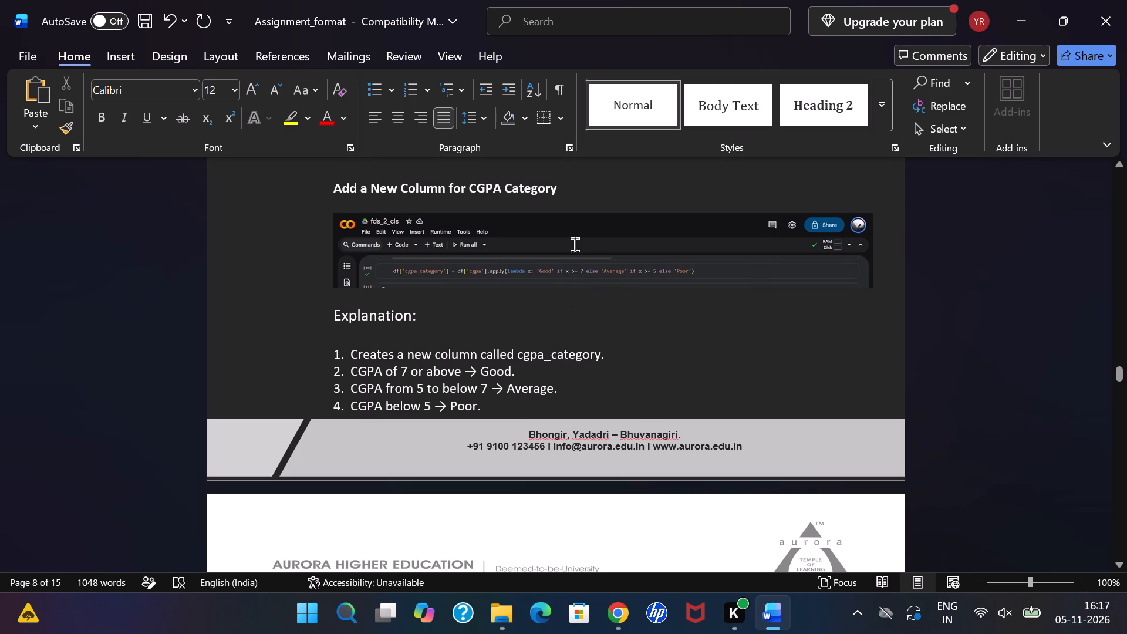
{"action": "left_click_drag", "start_coordinate": [569, 195], "coordinate": [328, 190]}
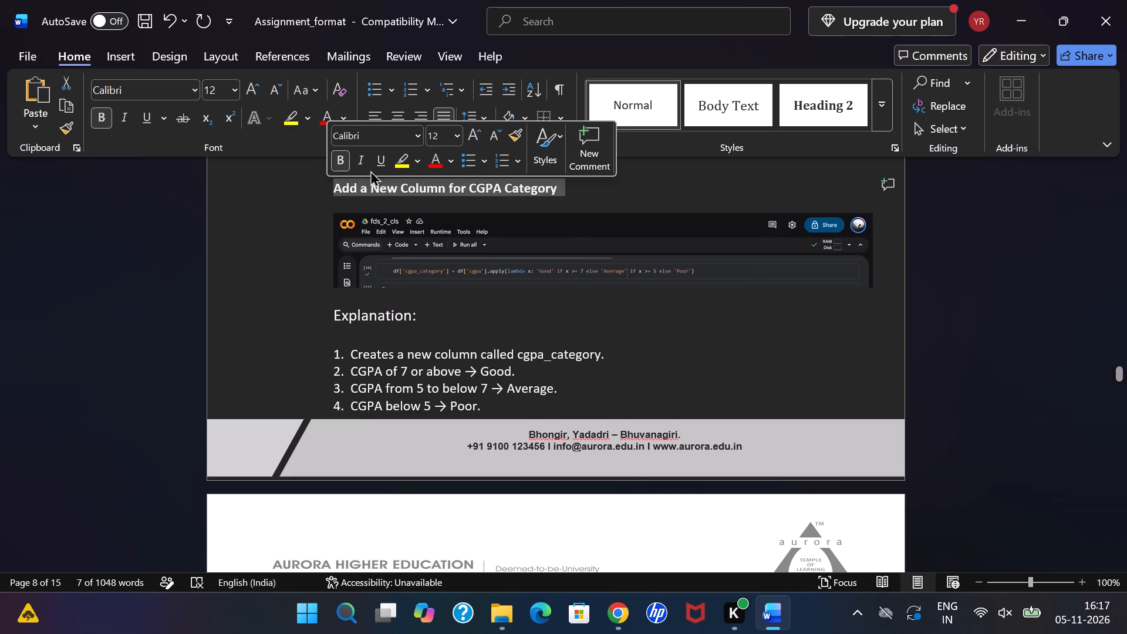
{"action": "left_click", "coordinate": [359, 162]}
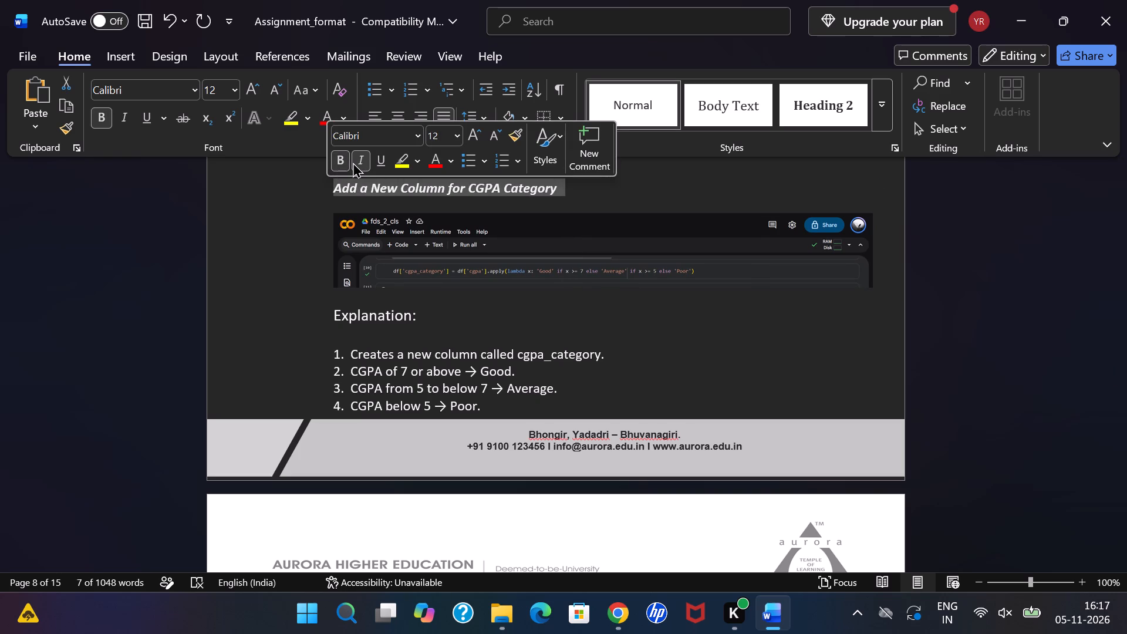
{"action": "left_click", "coordinate": [342, 160]}
{"action": "left_click", "coordinate": [552, 307]}
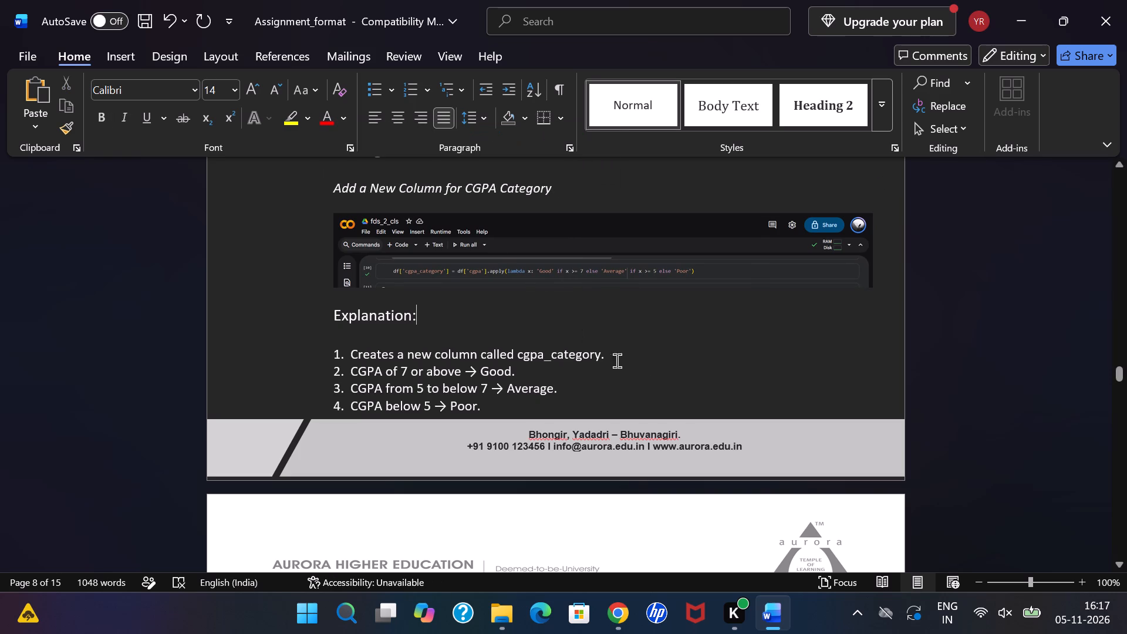
Remove the italic formatting from the Add a New Column for CGPA Category subheading.
{"action": "left_click", "coordinate": [554, 194]}
{"action": "left_click_drag", "start_coordinate": [333, 190], "coordinate": [557, 187]}
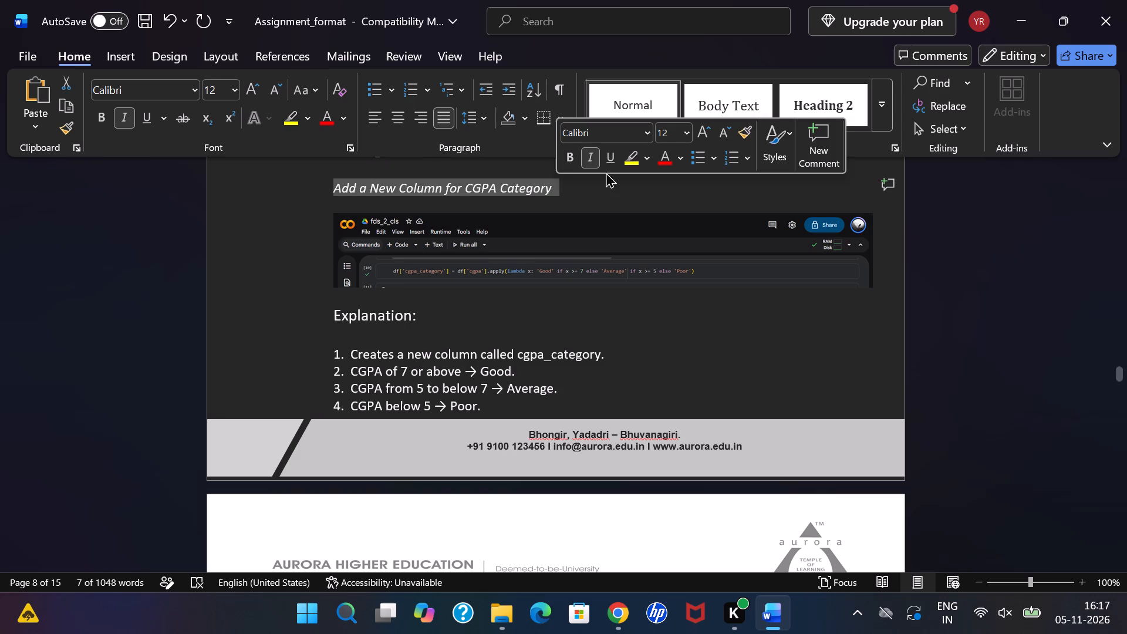
{"action": "left_click", "coordinate": [591, 158]}
{"action": "left_click", "coordinate": [622, 331]}
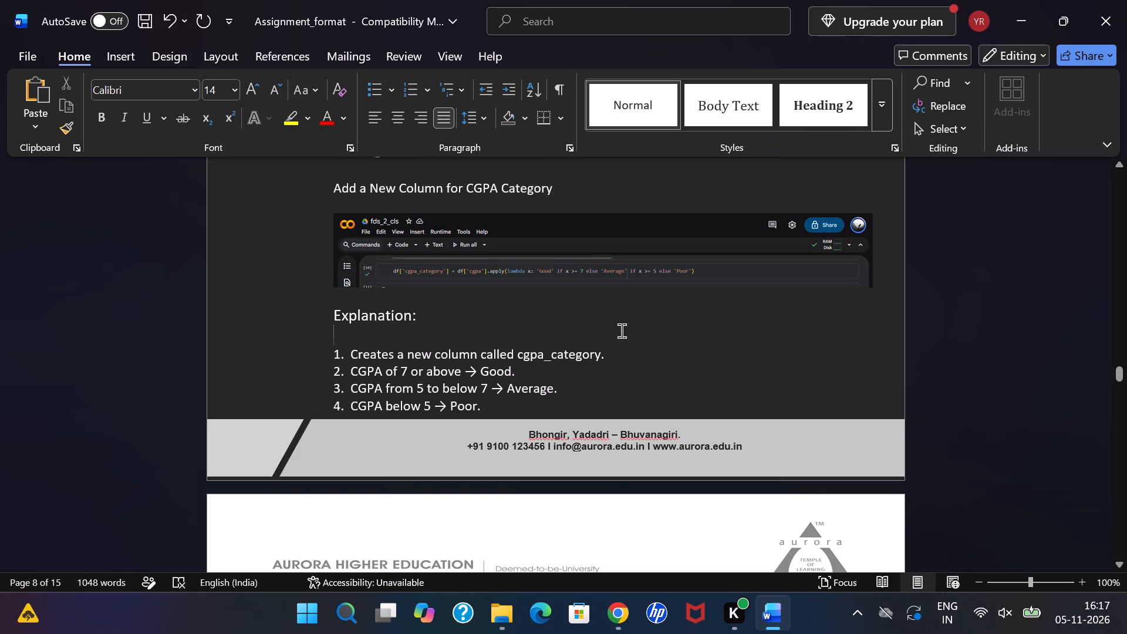
Check the screenshots, explanations and spacing from Add a New Column for CGPA Category through Ranking Marks in Descending Order and Finding Unique Values.
{"action": "scroll", "coordinate": [622, 331], "scroll_direction": "down", "scroll_amount": 6}
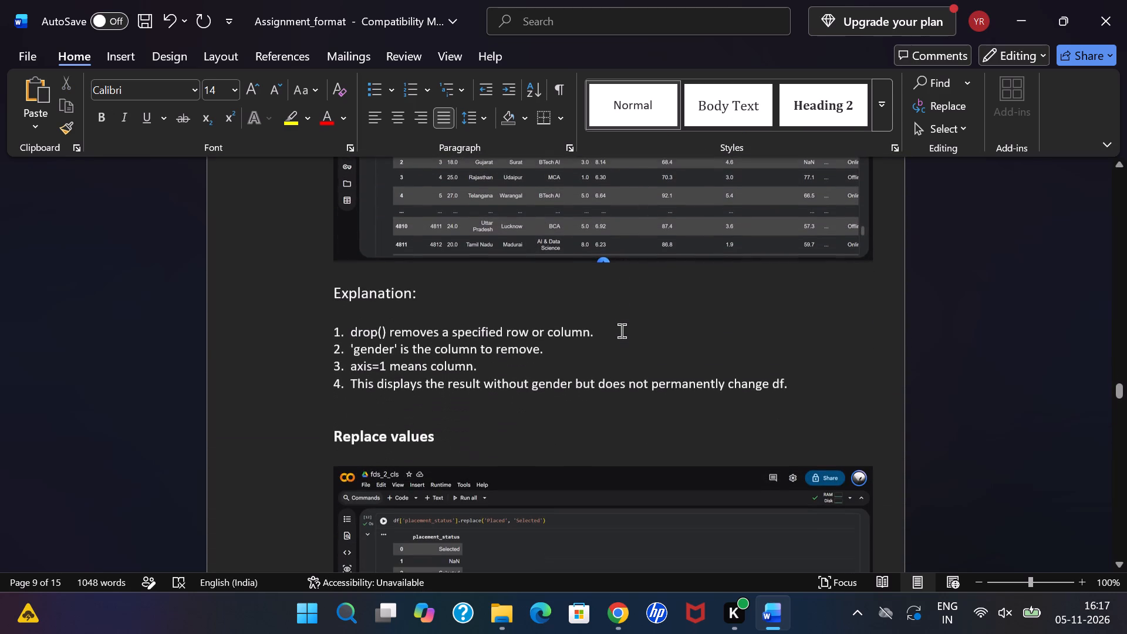
{"action": "scroll", "coordinate": [622, 331], "scroll_direction": "down", "scroll_amount": 4}
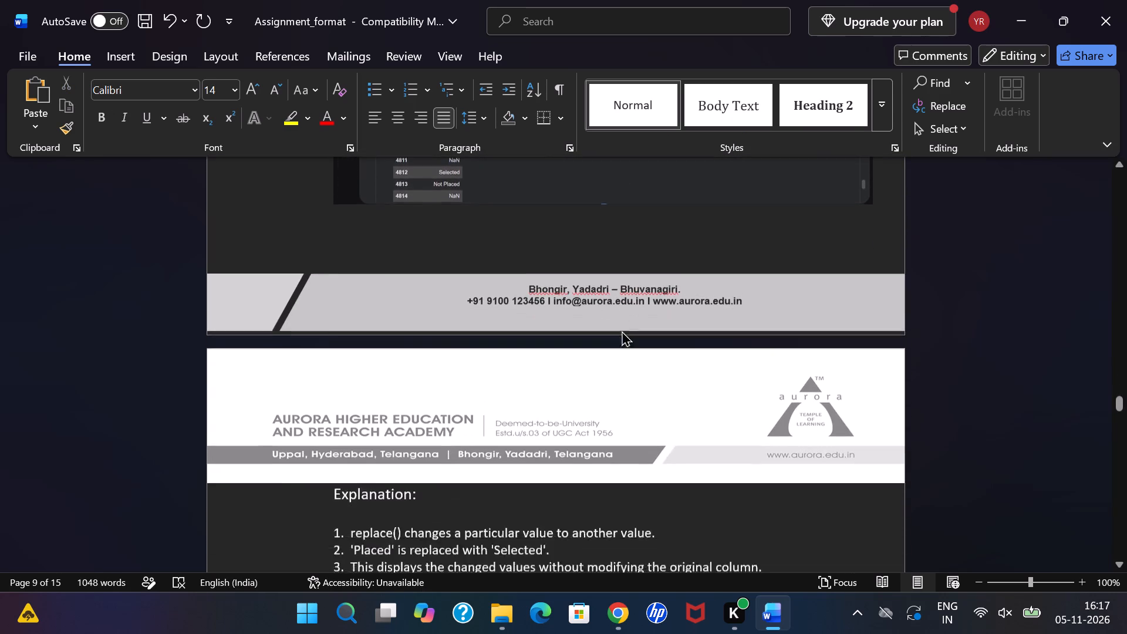
{"action": "scroll", "coordinate": [622, 331], "scroll_direction": "down", "scroll_amount": 5}
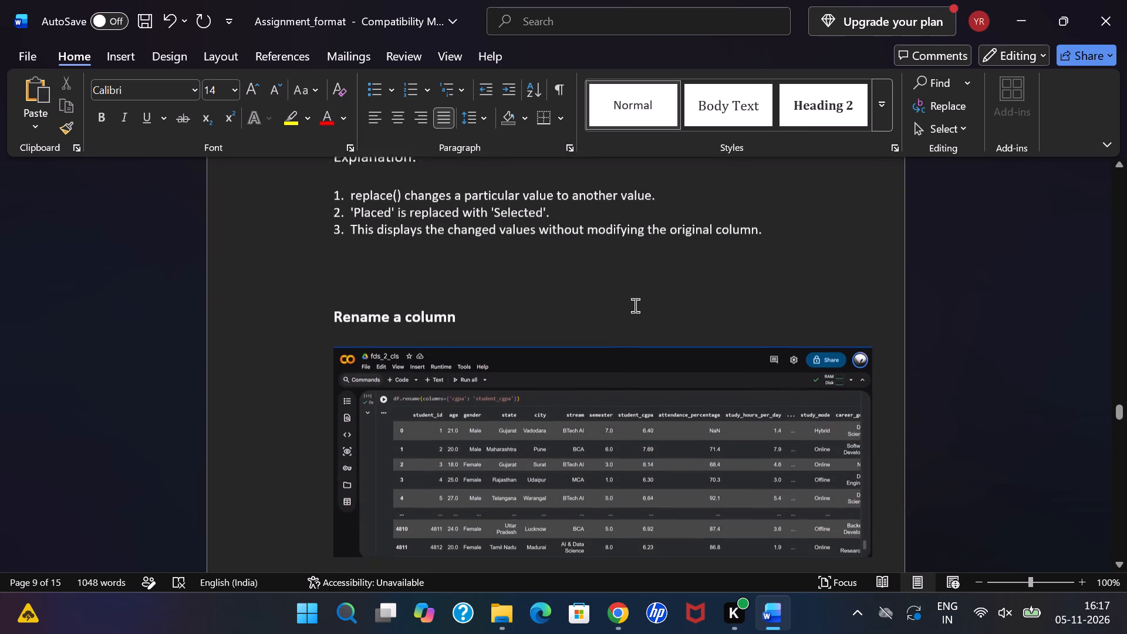
{"action": "scroll", "coordinate": [635, 305], "scroll_direction": "down", "scroll_amount": 6}
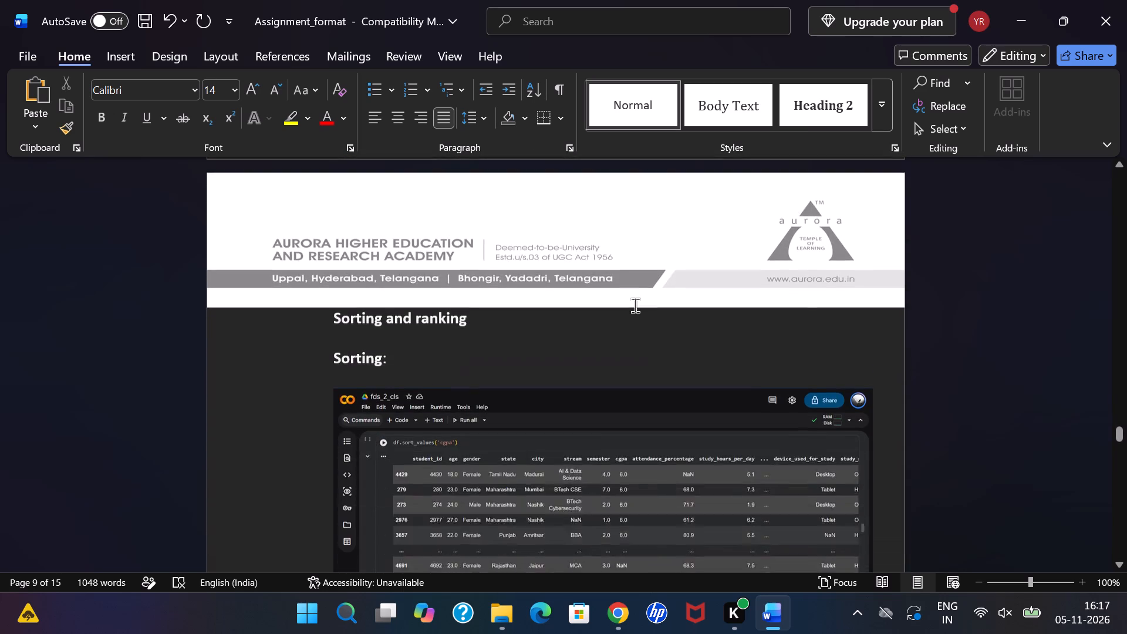
{"action": "scroll", "coordinate": [635, 305], "scroll_direction": "down", "scroll_amount": 5}
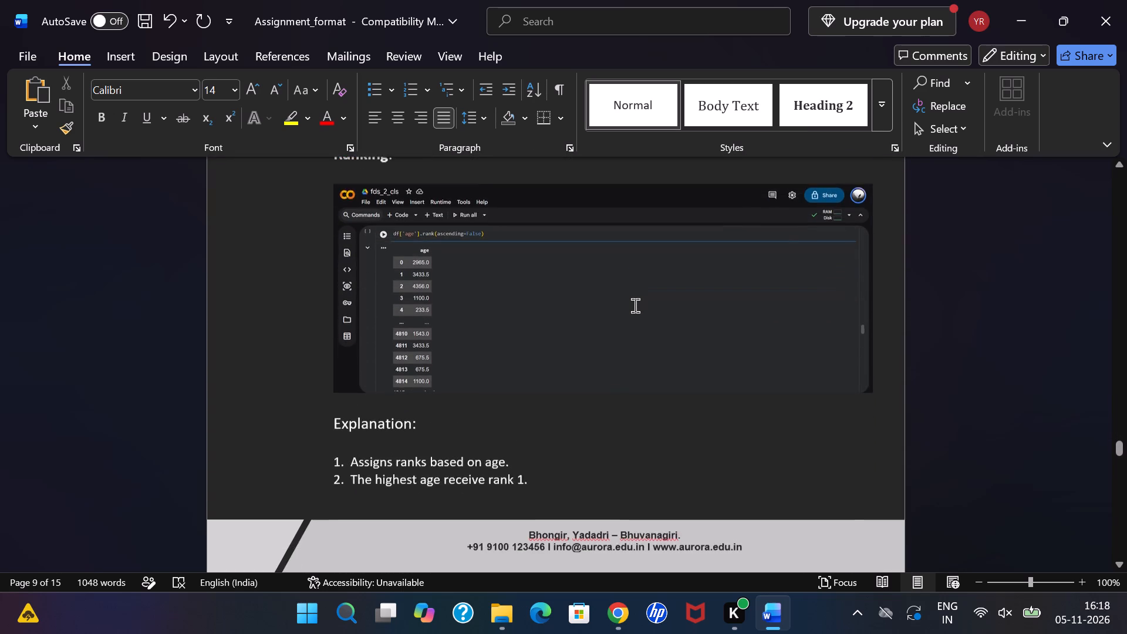
{"action": "scroll", "coordinate": [635, 305], "scroll_direction": "down", "scroll_amount": 4}
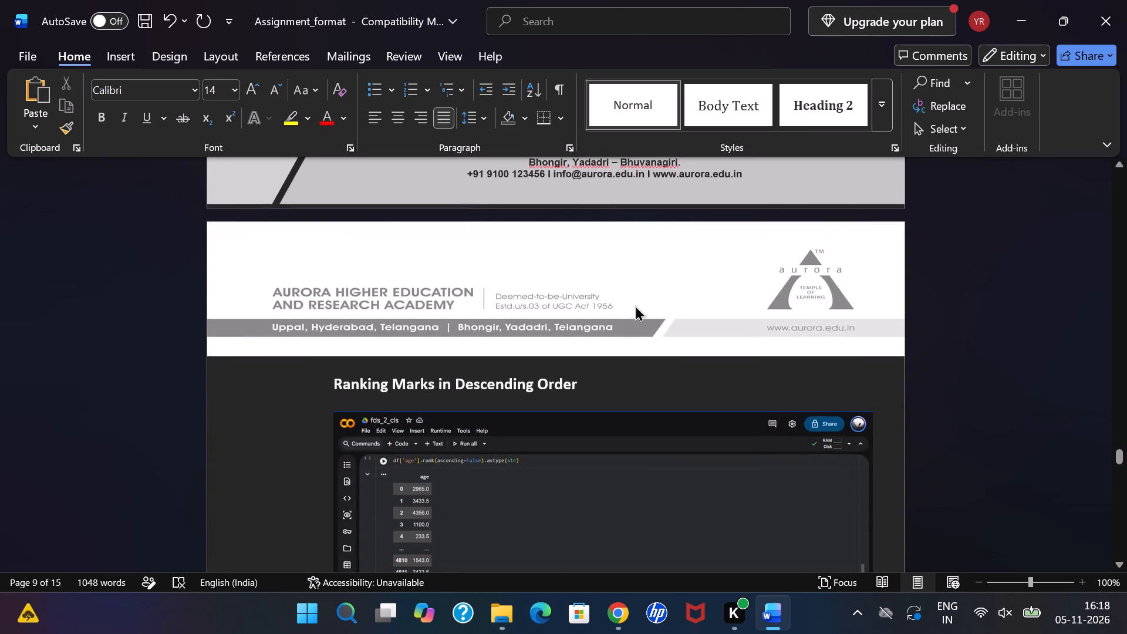
{"action": "scroll", "coordinate": [635, 305], "scroll_direction": "down", "scroll_amount": 4}
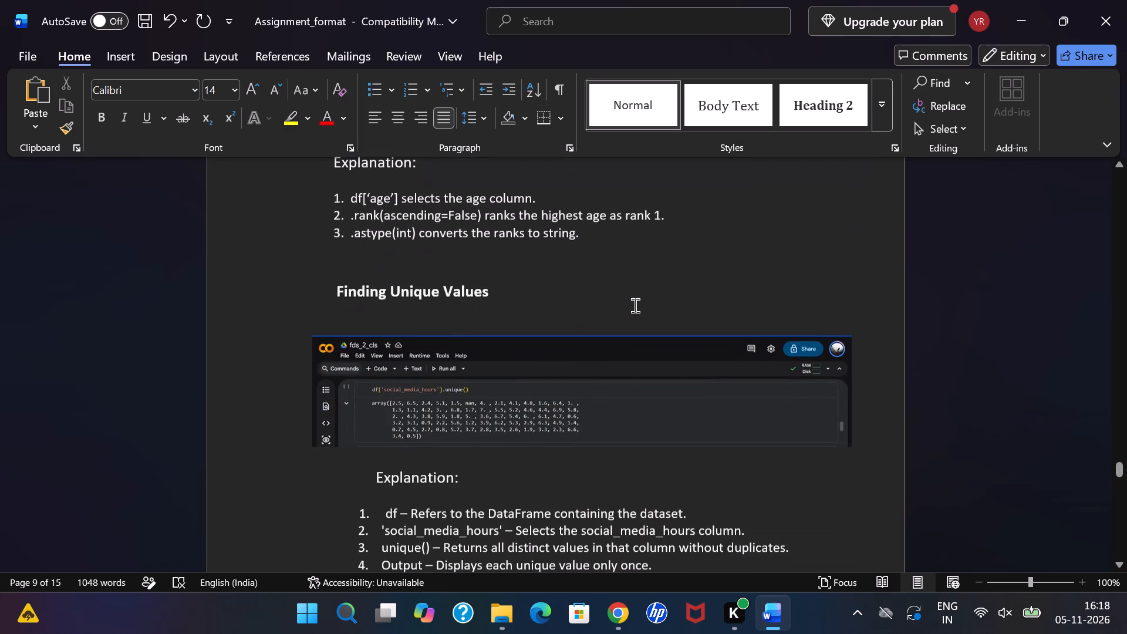
Add a blank line above the Finding Unique Values heading and remove the extra space between it and its screenshot.
{"action": "left_click", "coordinate": [565, 229]}
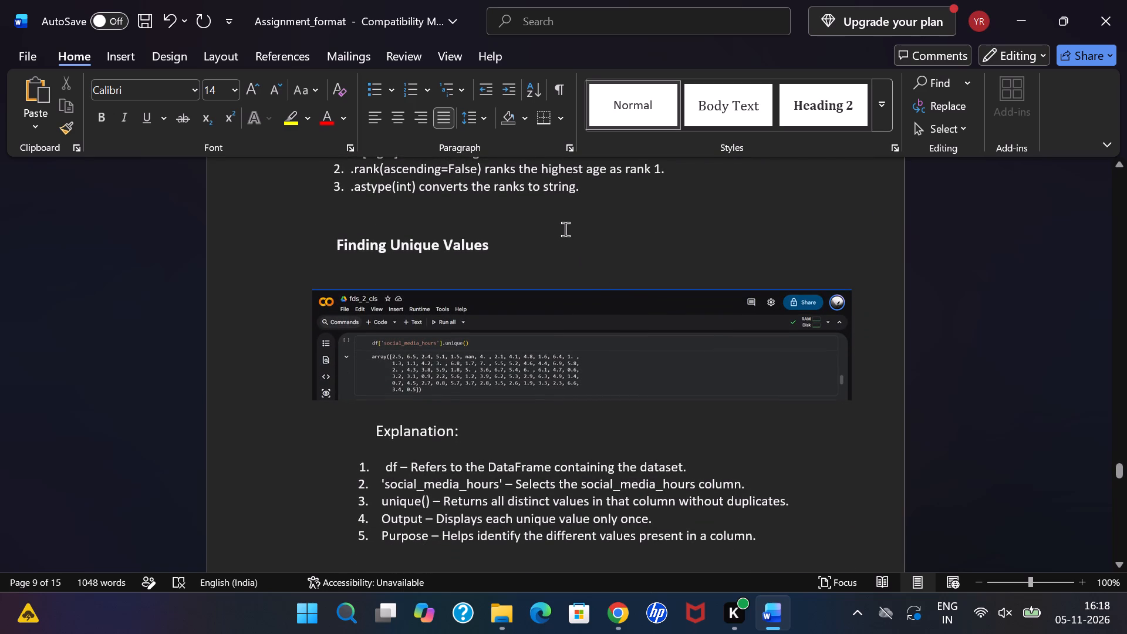
{"action": "key", "text": "Return"}
{"action": "left_click", "coordinate": [461, 282]}
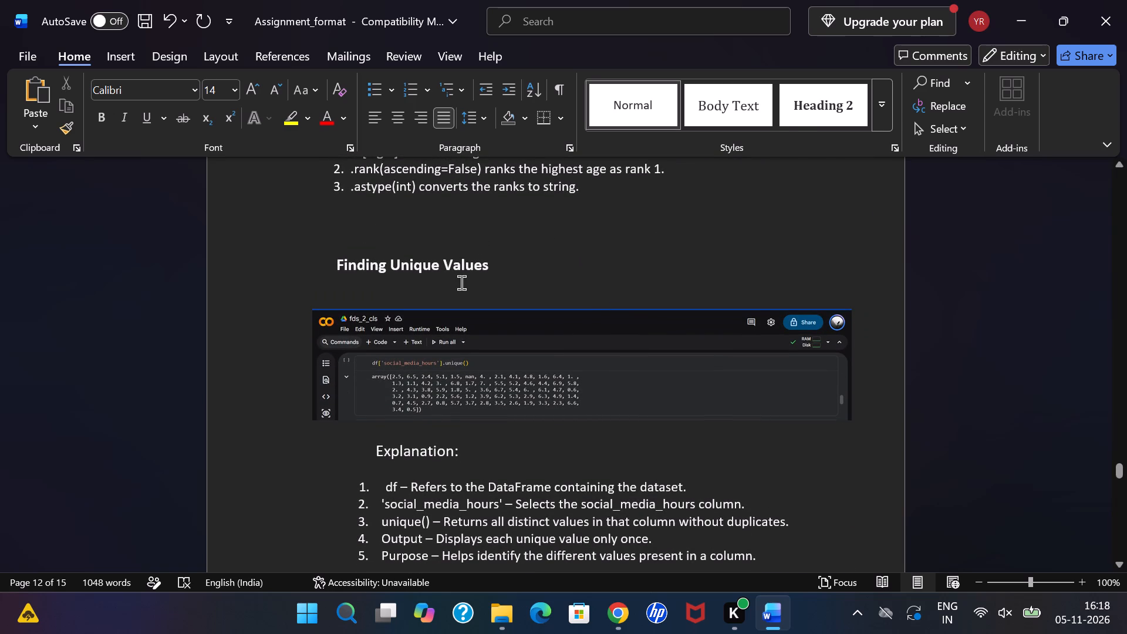
{"action": "key", "text": "BackSpace"}
{"action": "key", "text": "BackSpace"}
{"action": "key", "text": "BackSpace"}
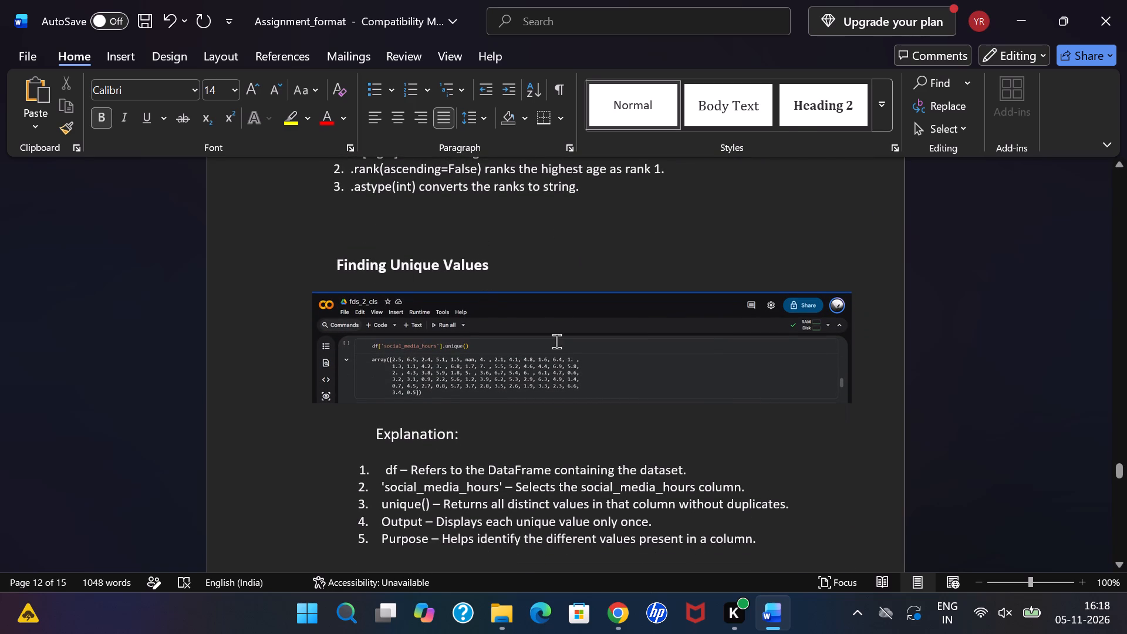
Insert two line breaks before the Grouping and summarising data heading to move it down from the page header.
{"action": "scroll", "coordinate": [556, 341], "scroll_direction": "down", "scroll_amount": 4}
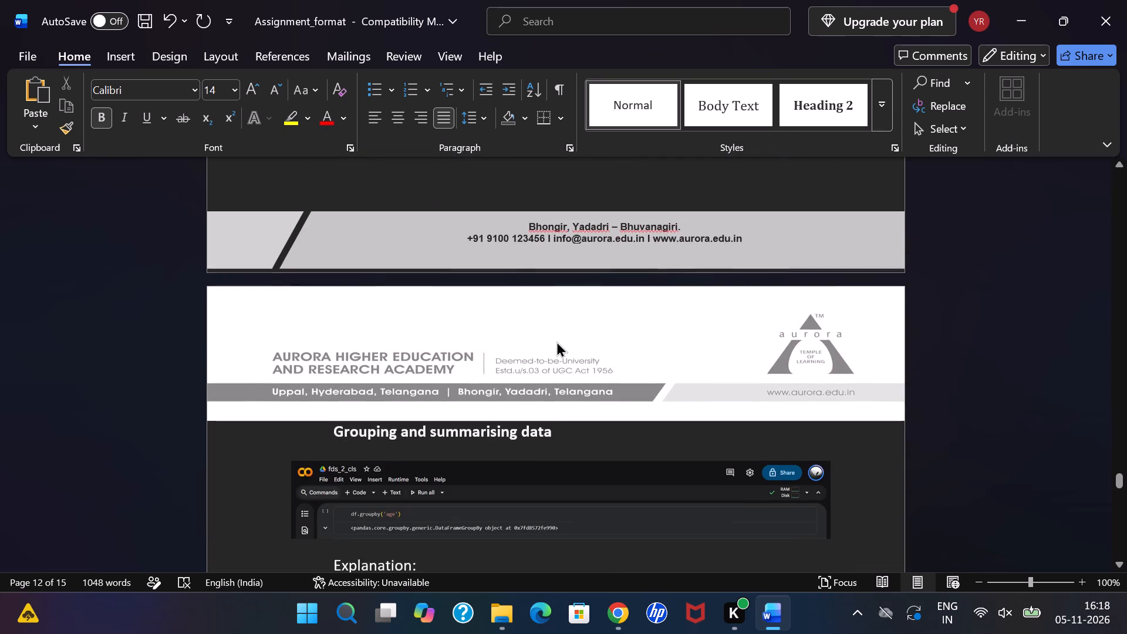
{"action": "scroll", "coordinate": [556, 341], "scroll_direction": "down", "scroll_amount": 1}
{"action": "left_click", "coordinate": [310, 363]}
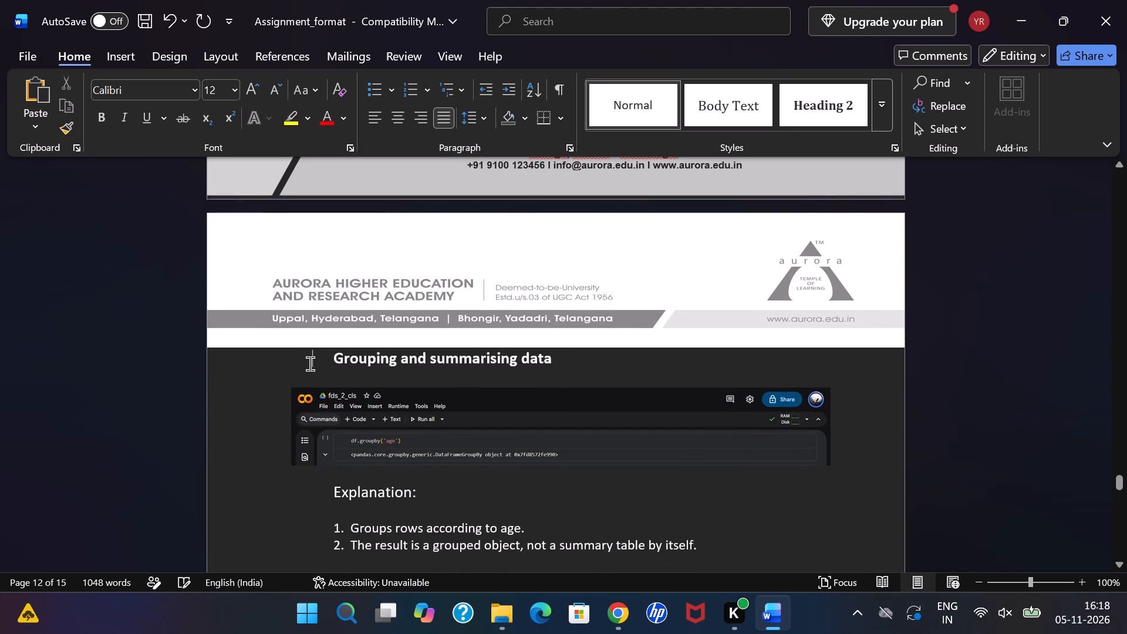
{"action": "key", "text": "Return"}
{"action": "key", "text": "Return"}
Resize the screenshot under Calculating Average Social Media Hours by City to be slightly smaller so it fits within the page.
{"action": "scroll", "coordinate": [310, 363], "scroll_direction": "down", "scroll_amount": 1}
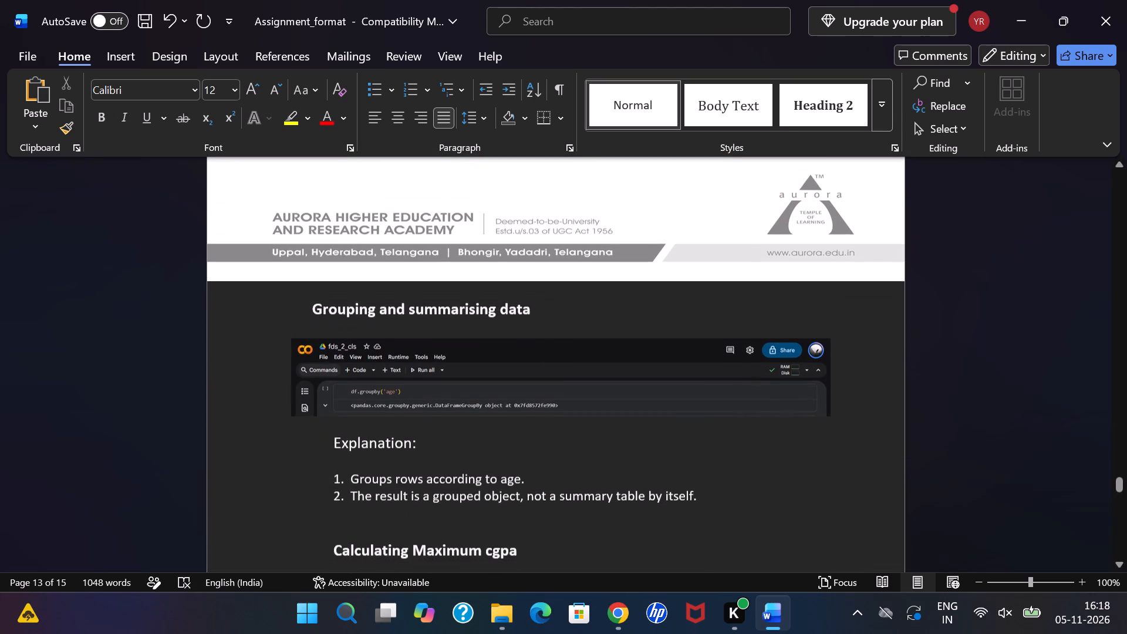
{"action": "scroll", "coordinate": [310, 363], "scroll_direction": "down", "scroll_amount": 1}
{"action": "scroll", "coordinate": [415, 410], "scroll_direction": "down", "scroll_amount": 3}
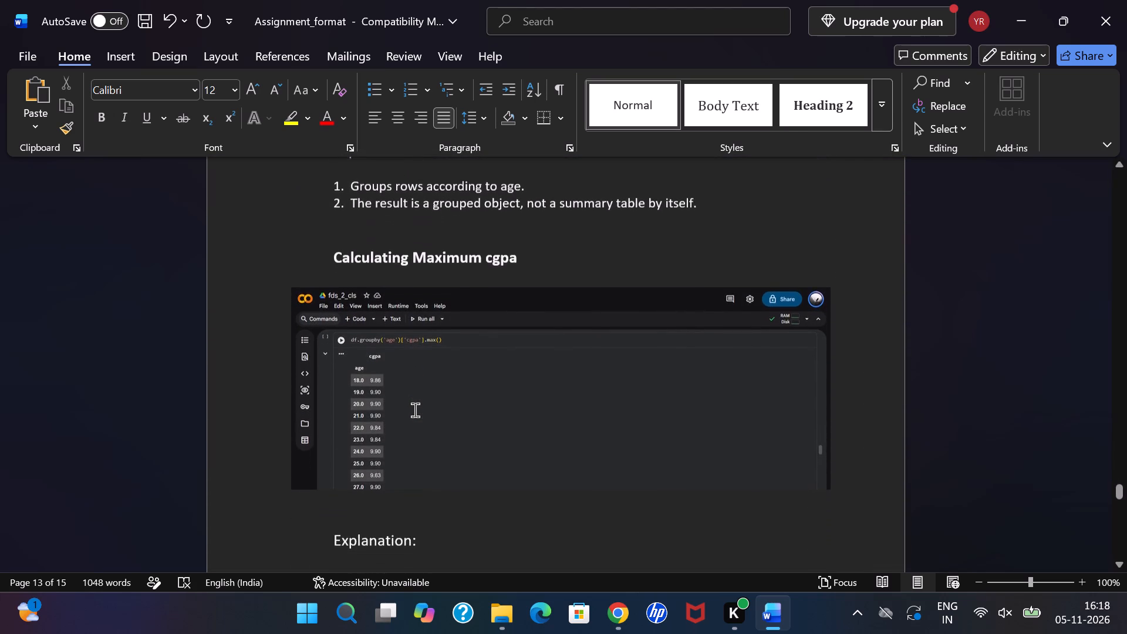
{"action": "scroll", "coordinate": [415, 410], "scroll_direction": "down", "scroll_amount": 4}
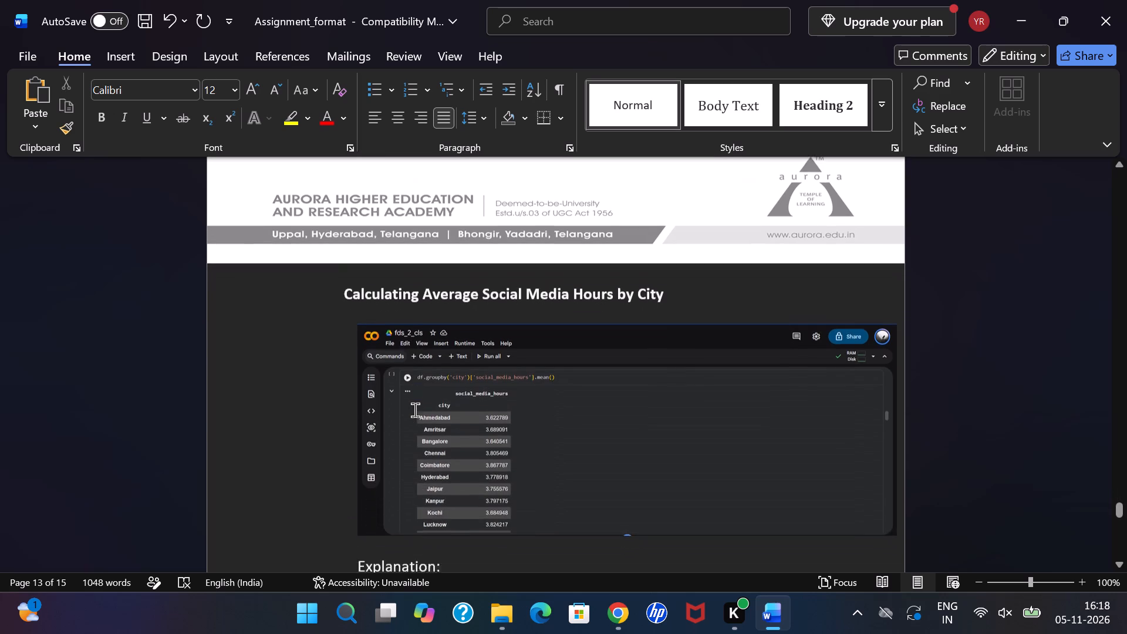
{"action": "left_click", "coordinate": [415, 410]}
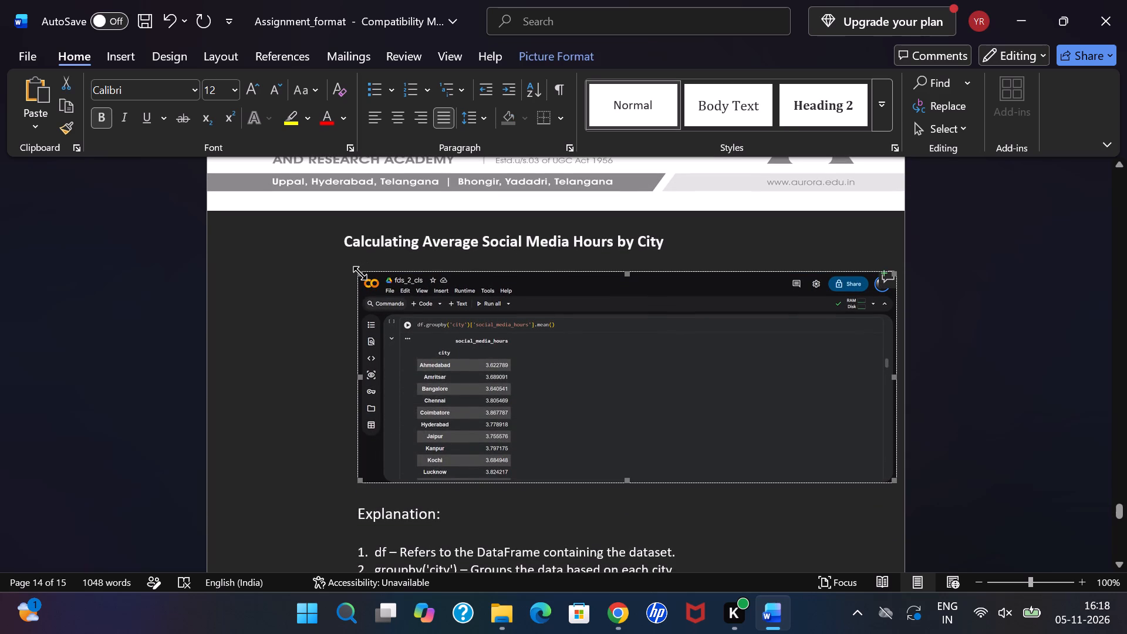
{"action": "left_click_drag", "start_coordinate": [360, 273], "coordinate": [322, 279]}
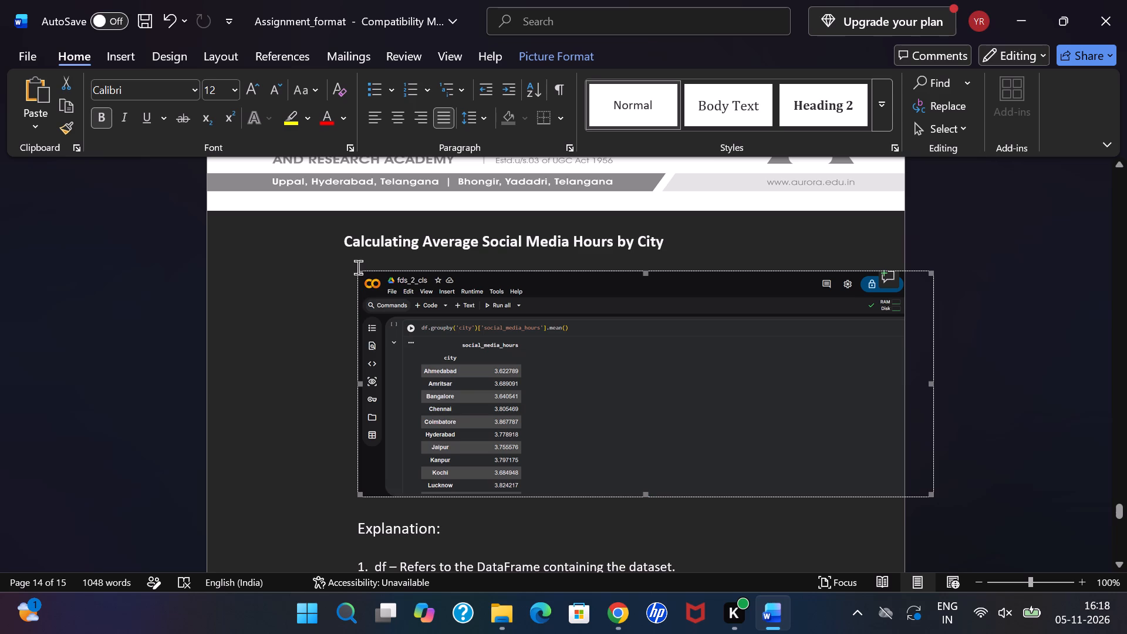
{"action": "left_click_drag", "start_coordinate": [358, 272], "coordinate": [402, 298]}
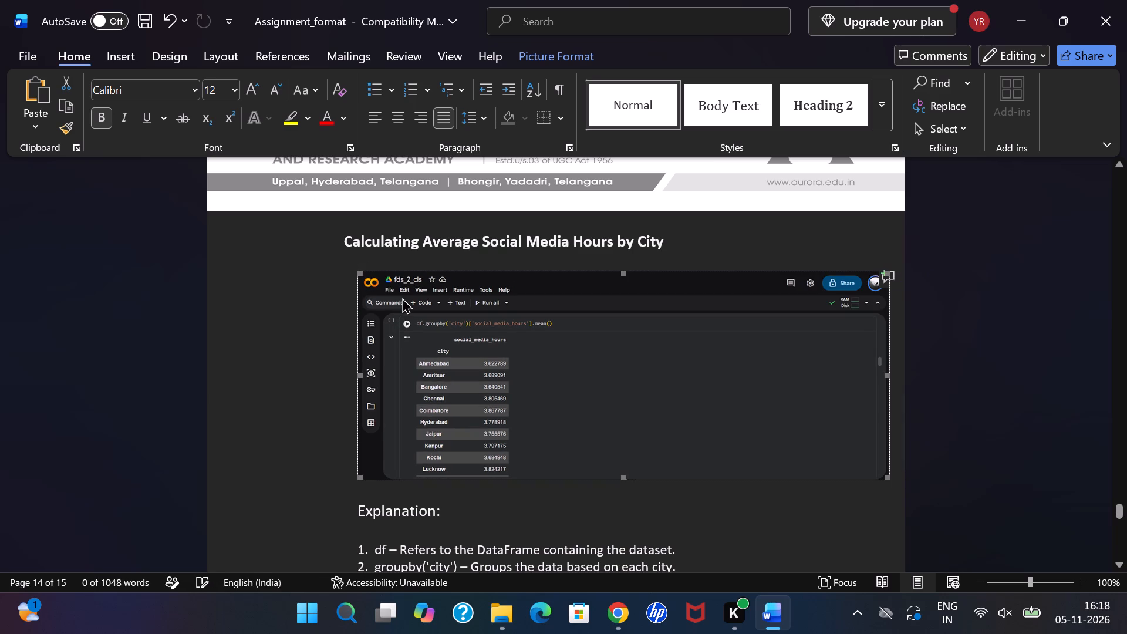
{"action": "left_click", "coordinate": [934, 346]}
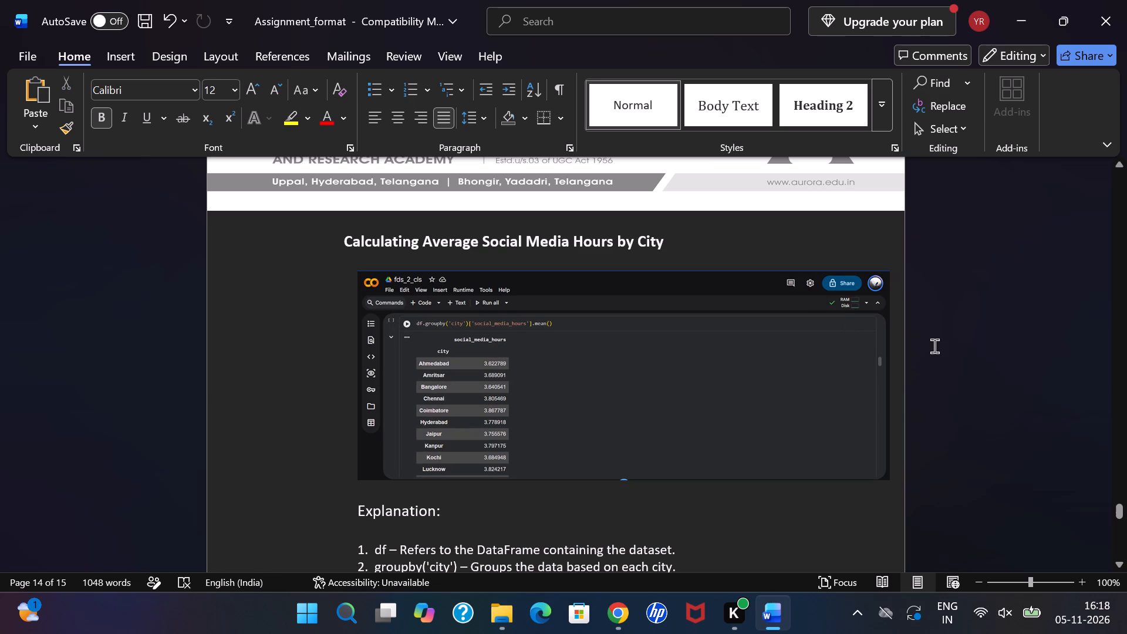
Shift the Calculating Average Social Media Hours by City heading over by three spaces to align with its screenshot.
{"action": "left_click", "coordinate": [333, 247]}
{"action": "key", "text": "space"}
{"action": "key", "text": "space"}
{"action": "key", "text": "space"}
Check the remaining pages through the coding hours explanation and save the document.
{"action": "scroll", "coordinate": [531, 379], "scroll_direction": "down", "scroll_amount": 2}
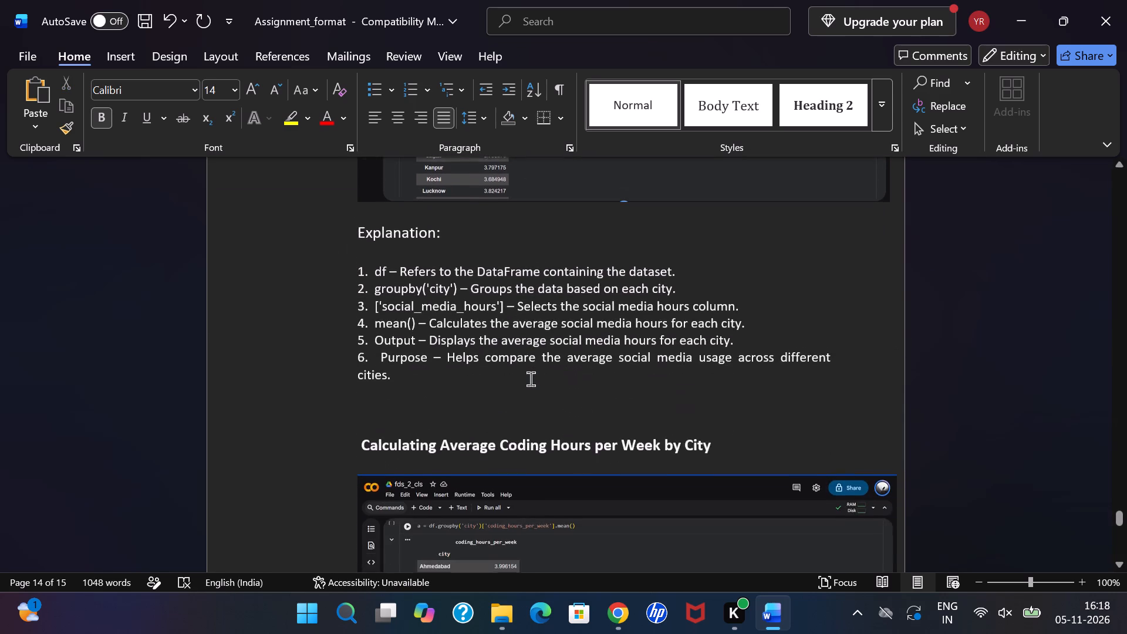
{"action": "scroll", "coordinate": [531, 379], "scroll_direction": "down", "scroll_amount": 3}
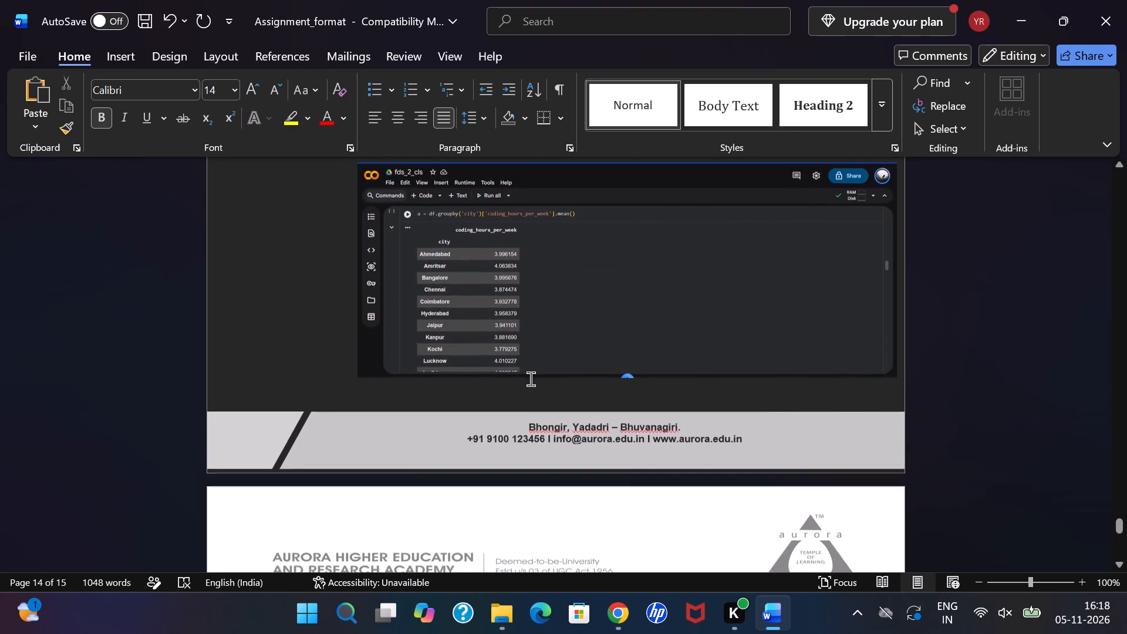
{"action": "scroll", "coordinate": [531, 379], "scroll_direction": "down", "scroll_amount": 4}
{"action": "scroll", "coordinate": [554, 319], "scroll_direction": "down", "scroll_amount": 1}
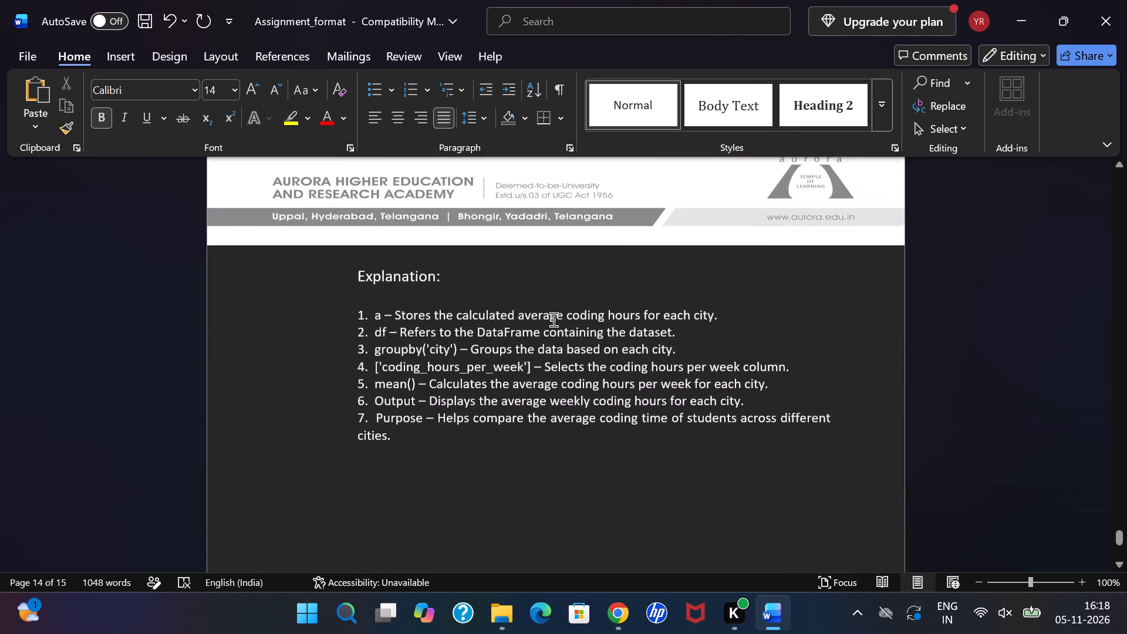
{"action": "scroll", "coordinate": [554, 319], "scroll_direction": "down", "scroll_amount": 2}
{"action": "key", "text": "ctrl+s"}
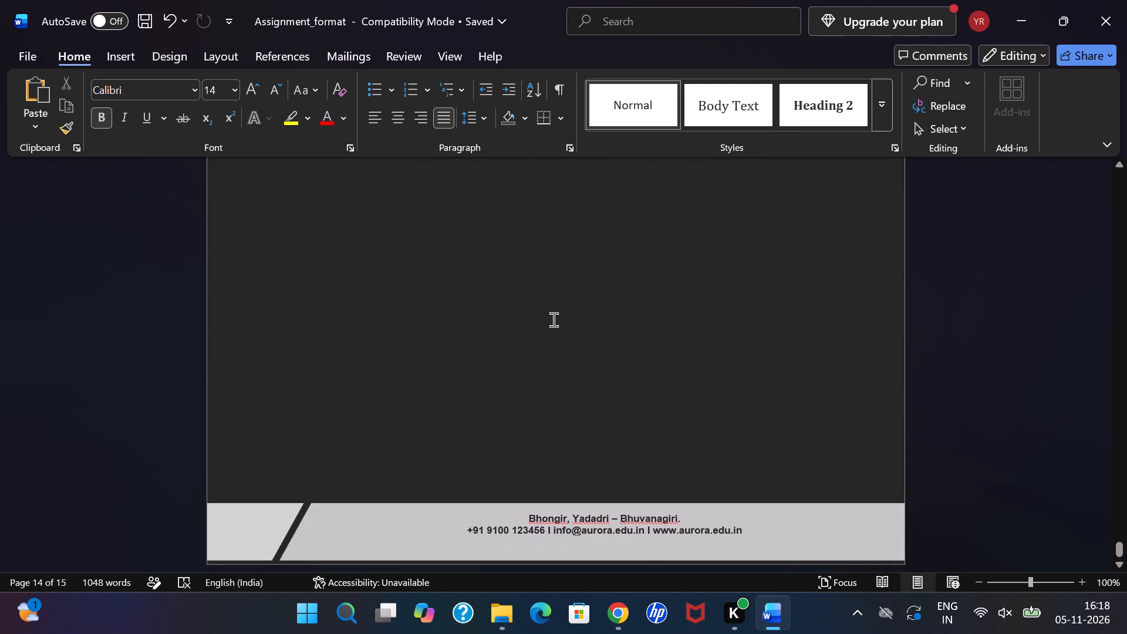
Print the document to PDF in the maths folder, trying the file name FDS_LAB_2_NEW, and decline to replace the existing file.
{"action": "left_click", "coordinate": [25, 50]}
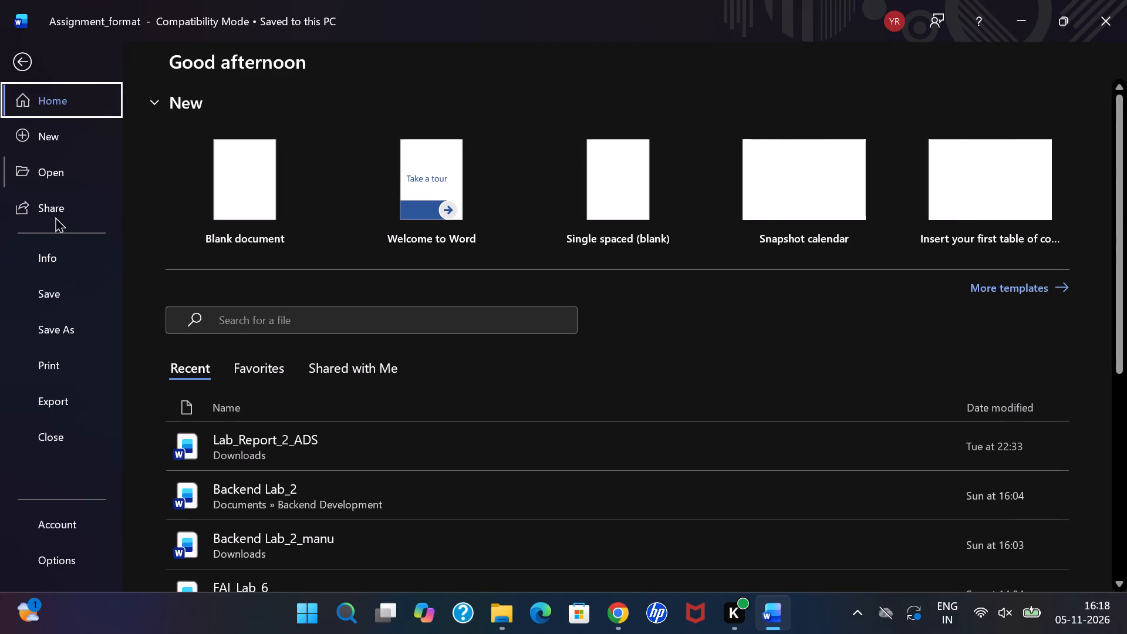
{"action": "left_click", "coordinate": [65, 367]}
{"action": "left_click", "coordinate": [203, 130]}
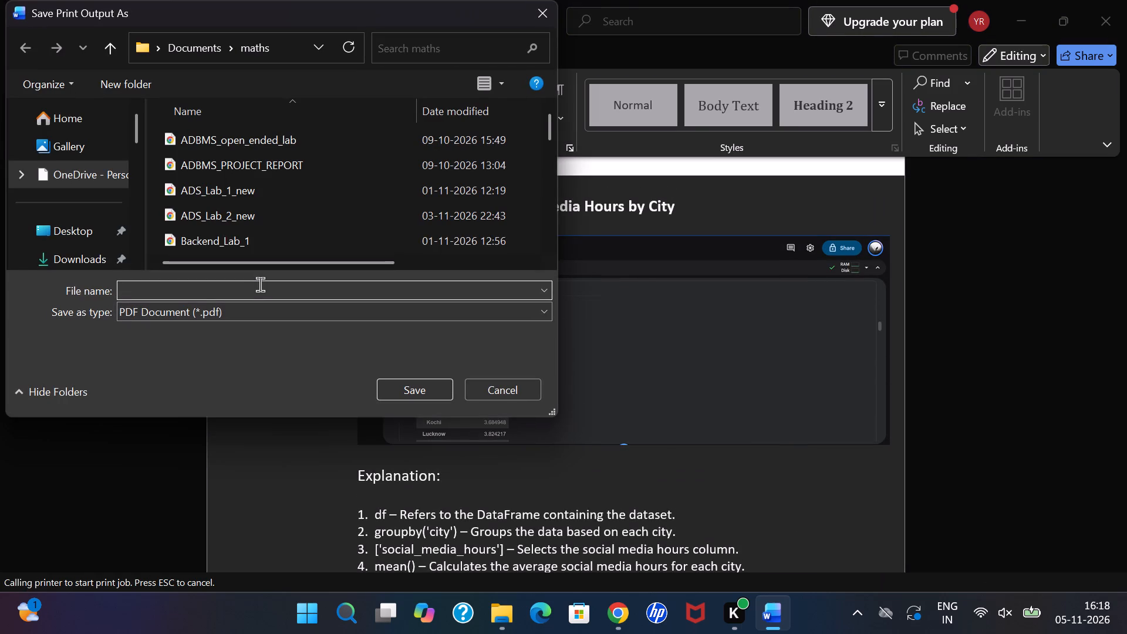
{"action": "type", "text": "FDS"}
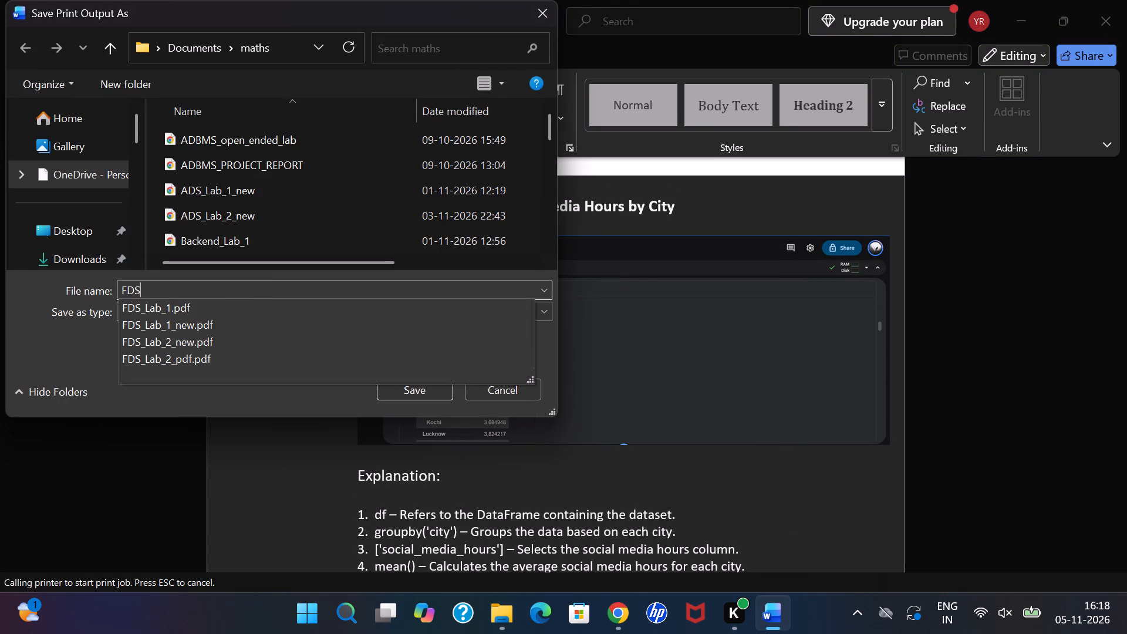
{"action": "type", "text": "_2"}
{"action": "key", "text": "BackSpace"}
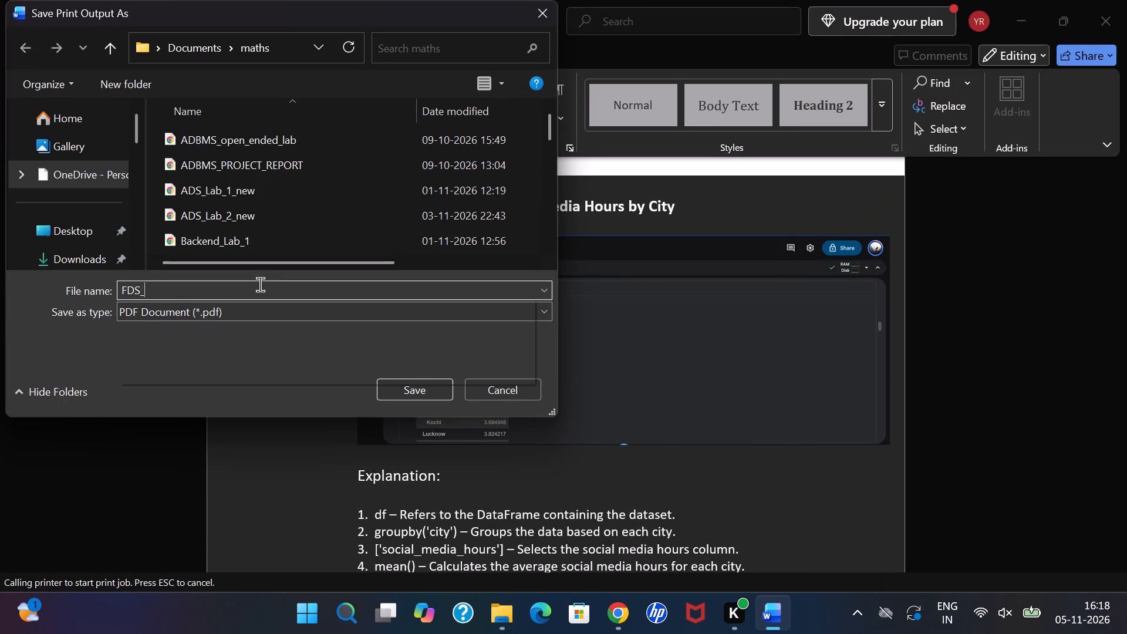
{"action": "type", "text": "LA"}
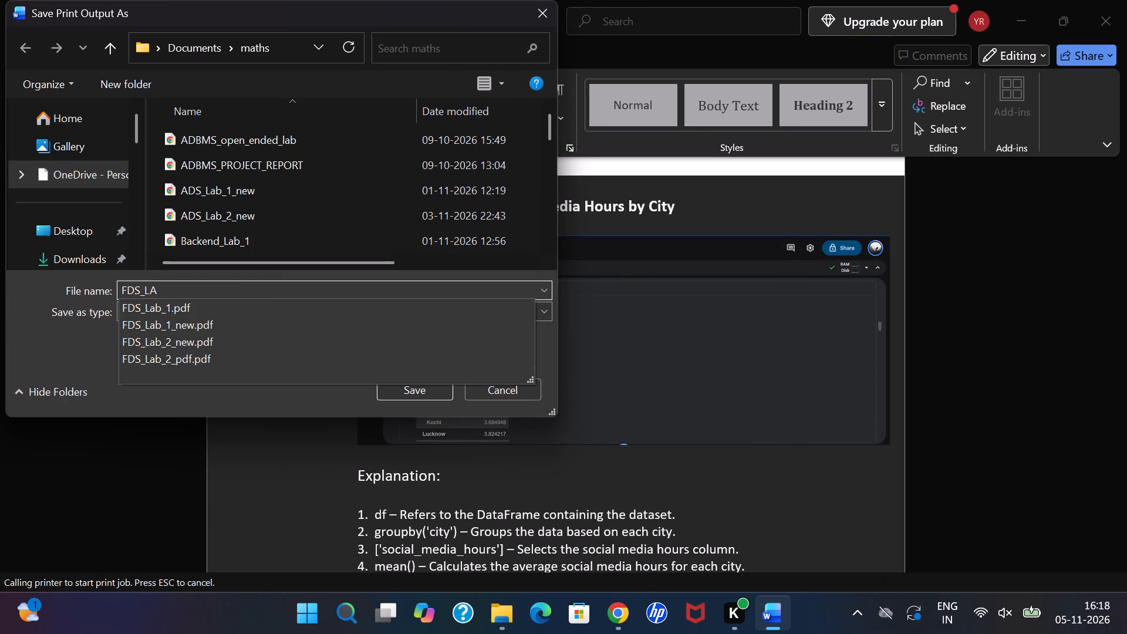
{"action": "type", "text": "B_2_NEW"}
{"action": "key", "text": "Return"}
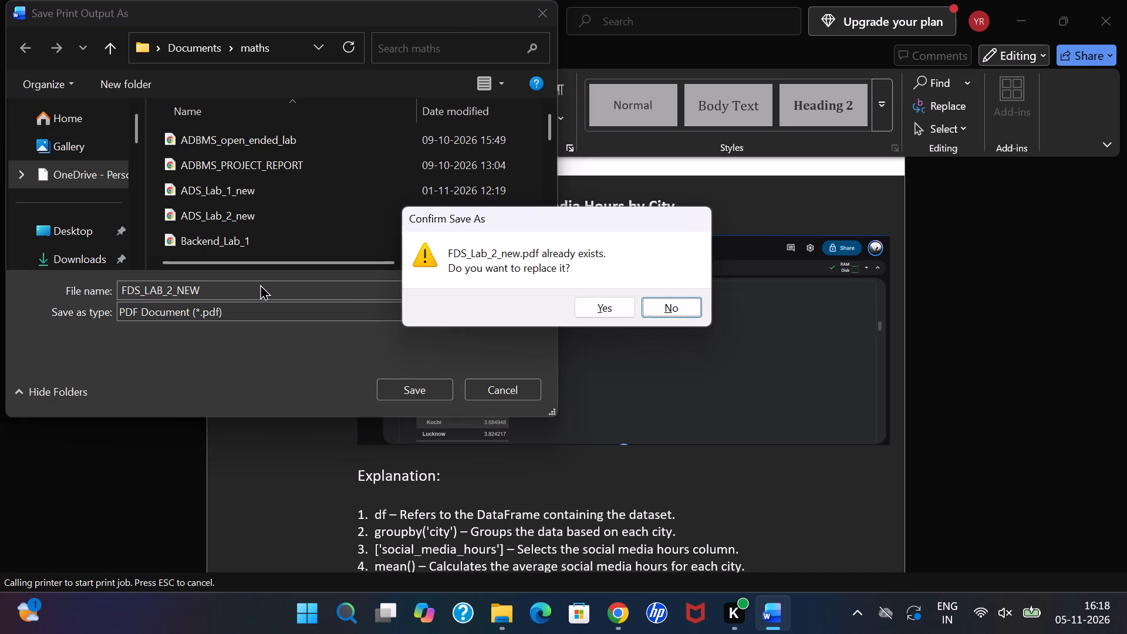
{"action": "left_click", "coordinate": [225, 290]}
{"action": "double_click", "coordinate": [225, 290]}
{"action": "left_click", "coordinate": [681, 294]}
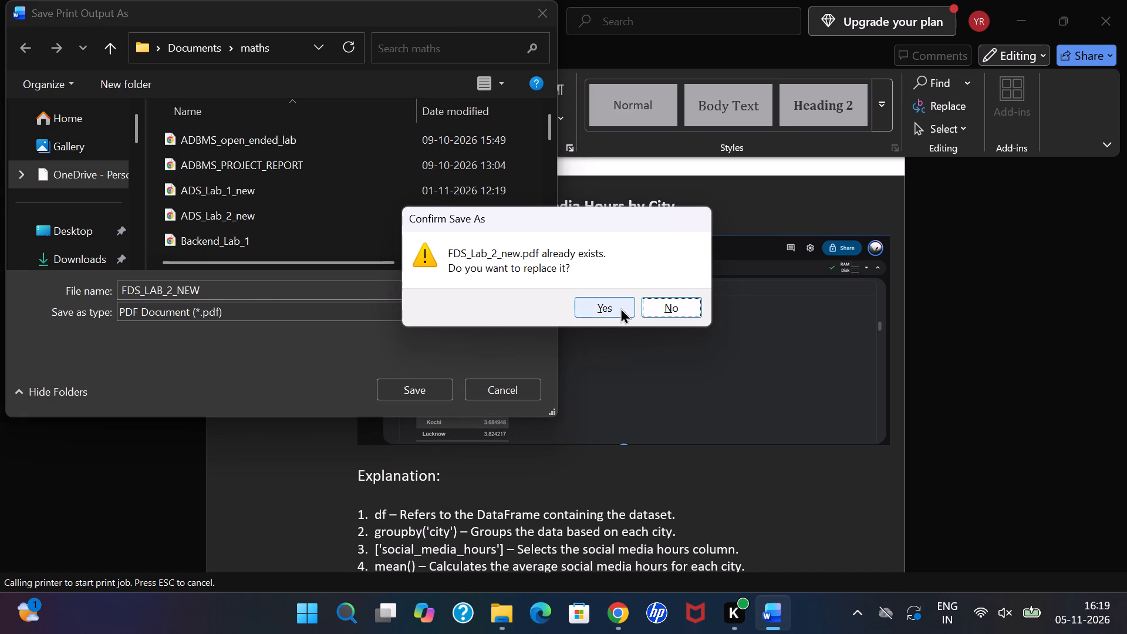
{"action": "left_click", "coordinate": [679, 300]}
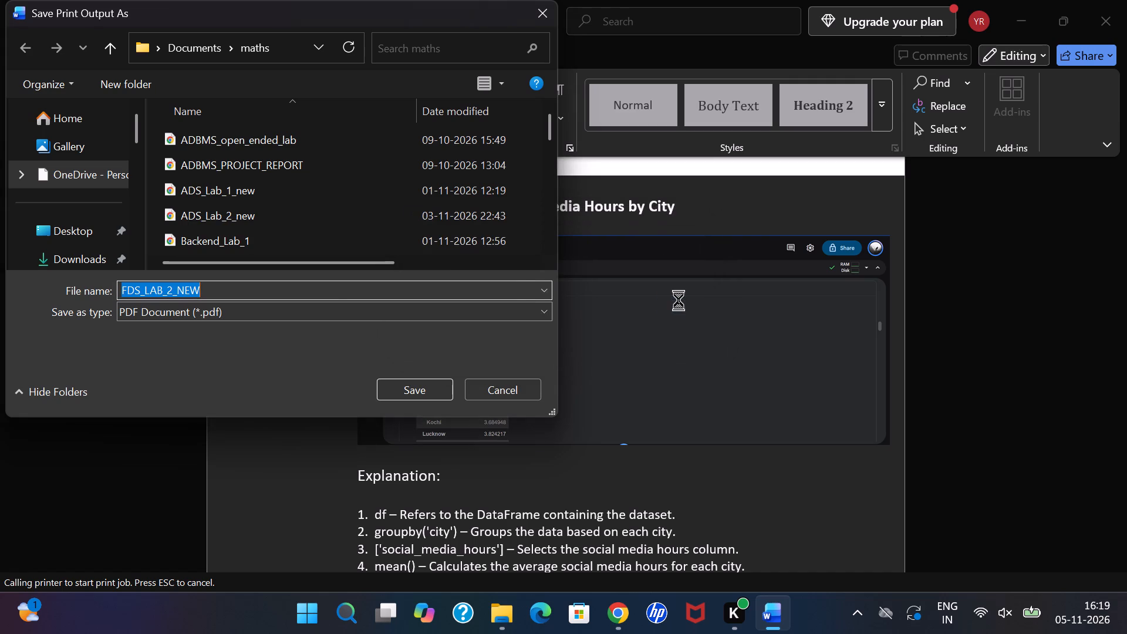
Save the PDF output as FDS_LAB_2 in the maths folder and close the Word document.
{"action": "left_click", "coordinate": [338, 282]}
{"action": "left_click", "coordinate": [338, 294]}
{"action": "key", "text": "BackSpace"}
{"action": "key", "text": "BackSpace"}
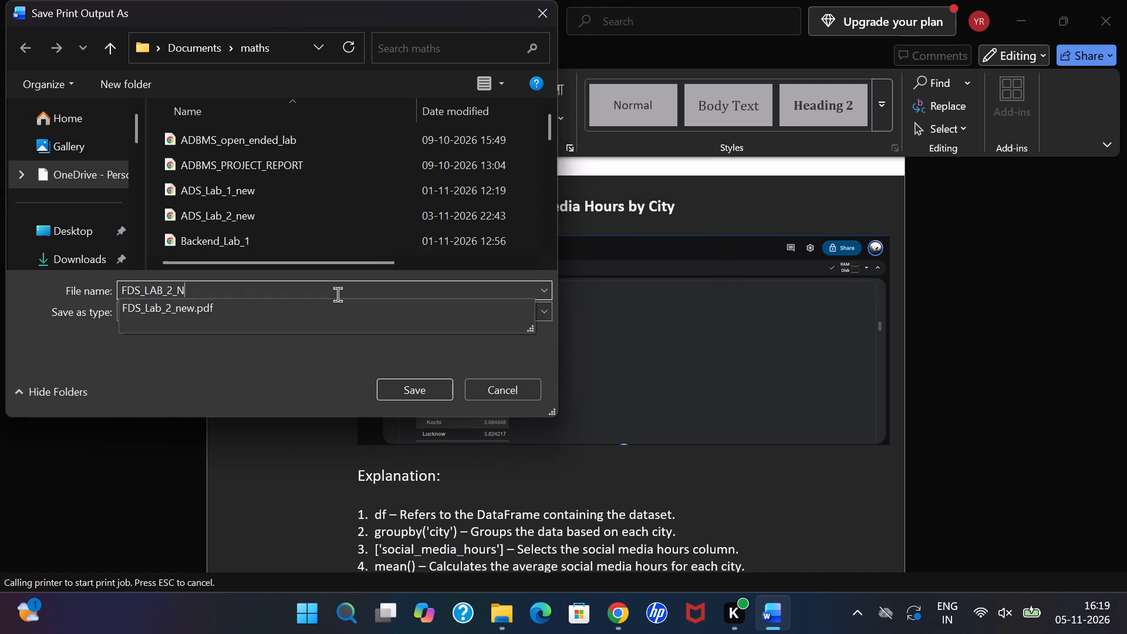
{"action": "key", "text": "BackSpace"}
{"action": "key", "text": "BackSpace"}
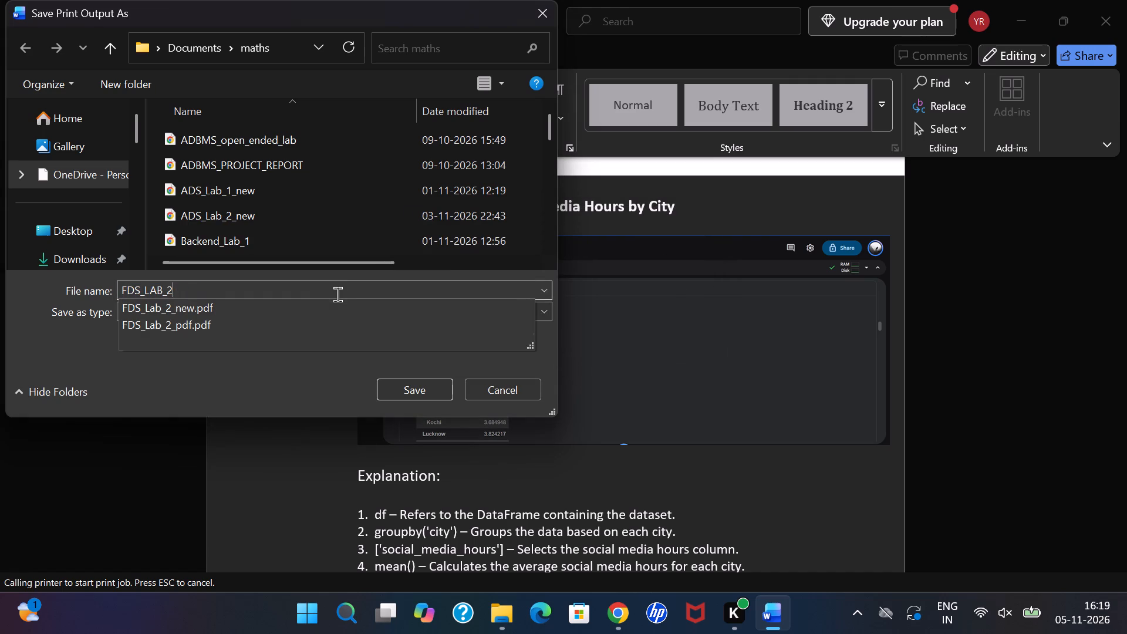
{"action": "left_click", "coordinate": [421, 393]}
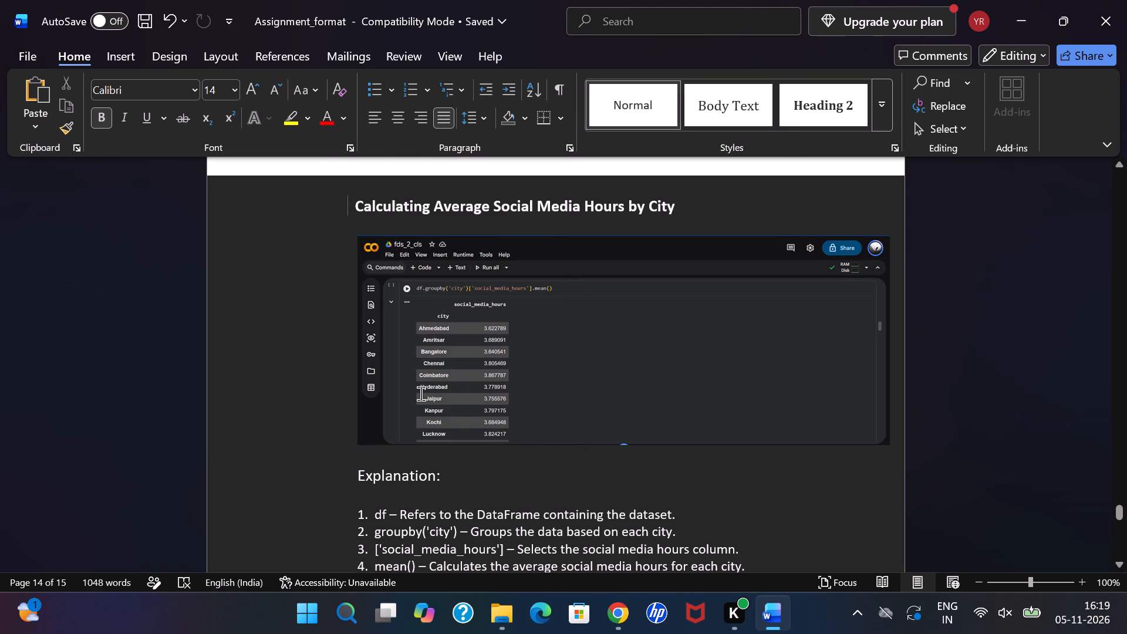
{"action": "scroll", "coordinate": [421, 393], "scroll_direction": "up", "scroll_amount": 20}
{"action": "scroll", "coordinate": [421, 393], "scroll_direction": "up", "scroll_amount": 8}
{"action": "left_click", "coordinate": [1104, 7]}
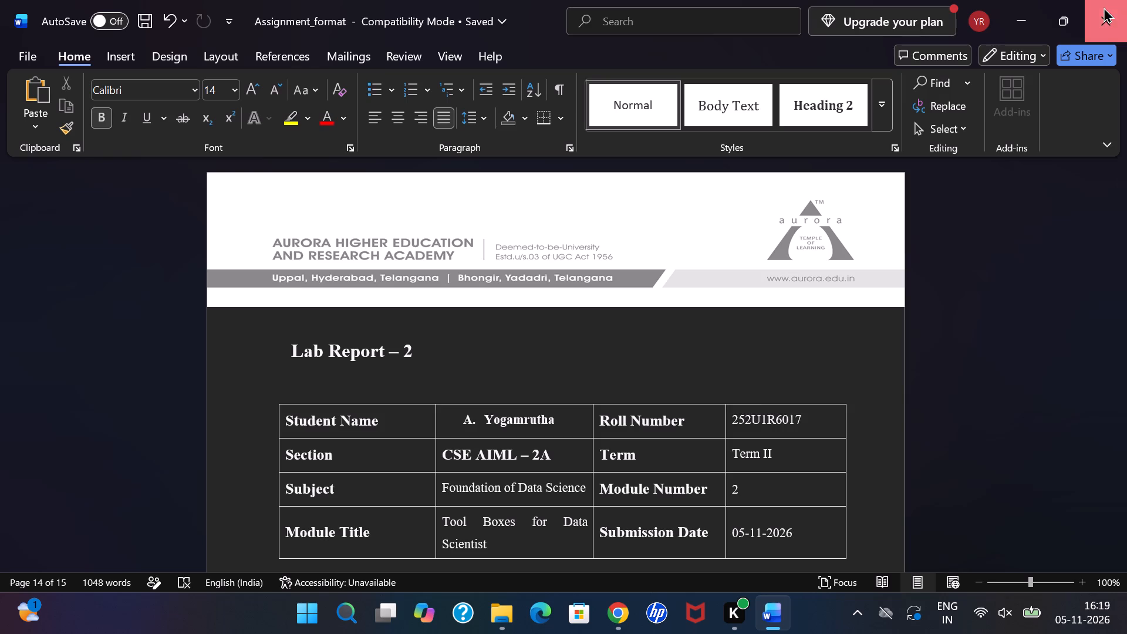
Switch to File Explorer and delete the old FDS_Lab_2_new PDF from the FDS folder in Downloads.
{"action": "double_click", "coordinate": [541, 621]}
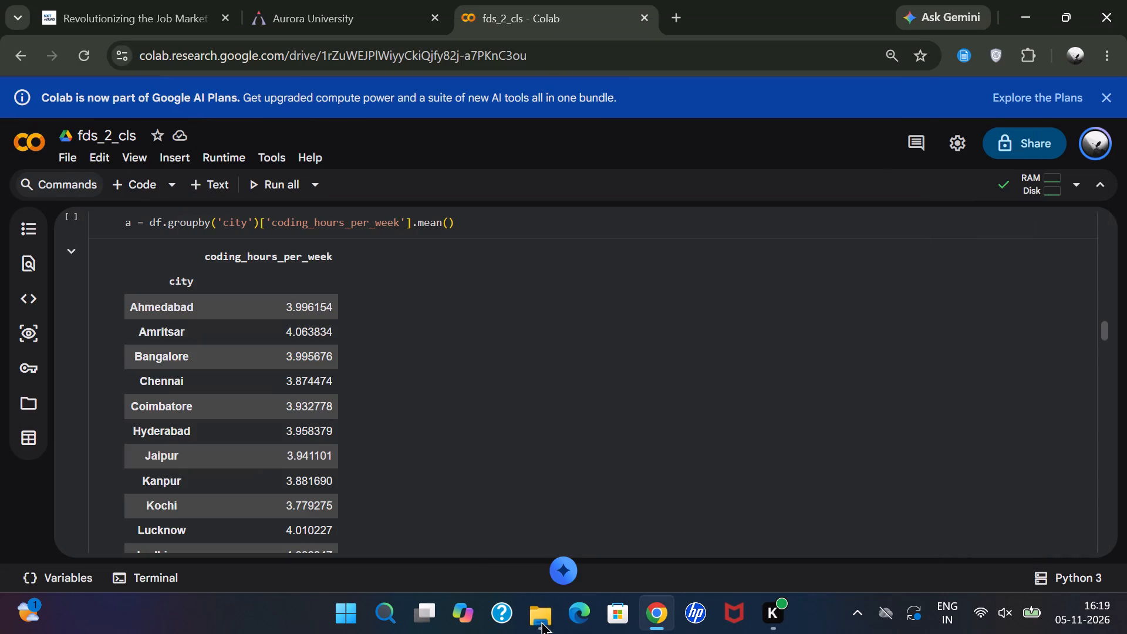
{"action": "left_click", "coordinate": [543, 630]}
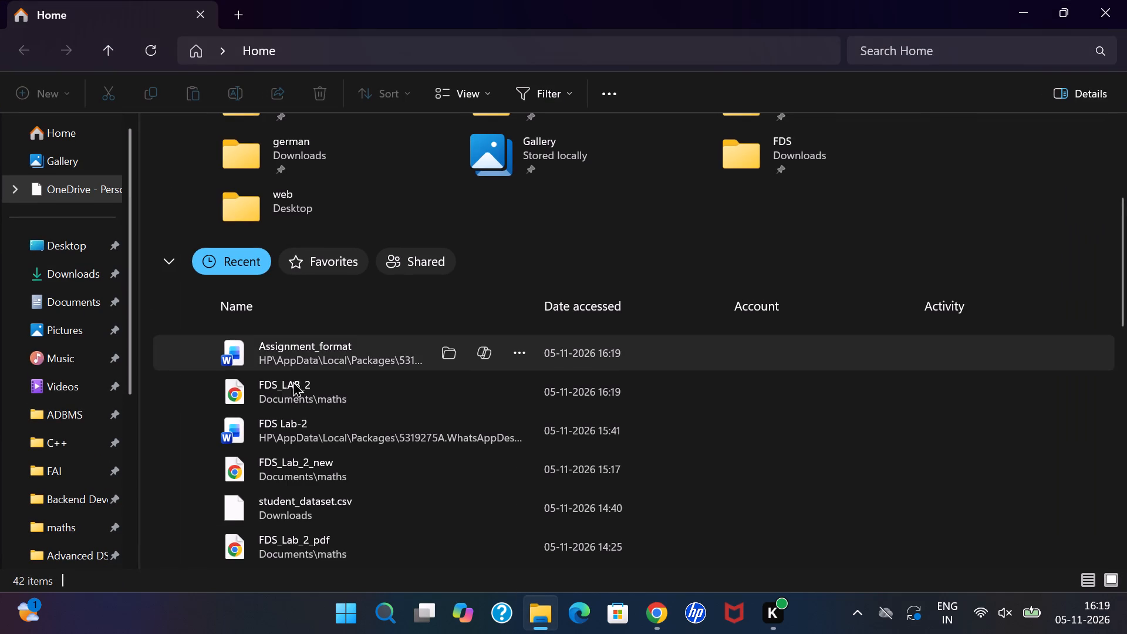
{"action": "scroll", "coordinate": [80, 478], "scroll_direction": "down", "scroll_amount": 1}
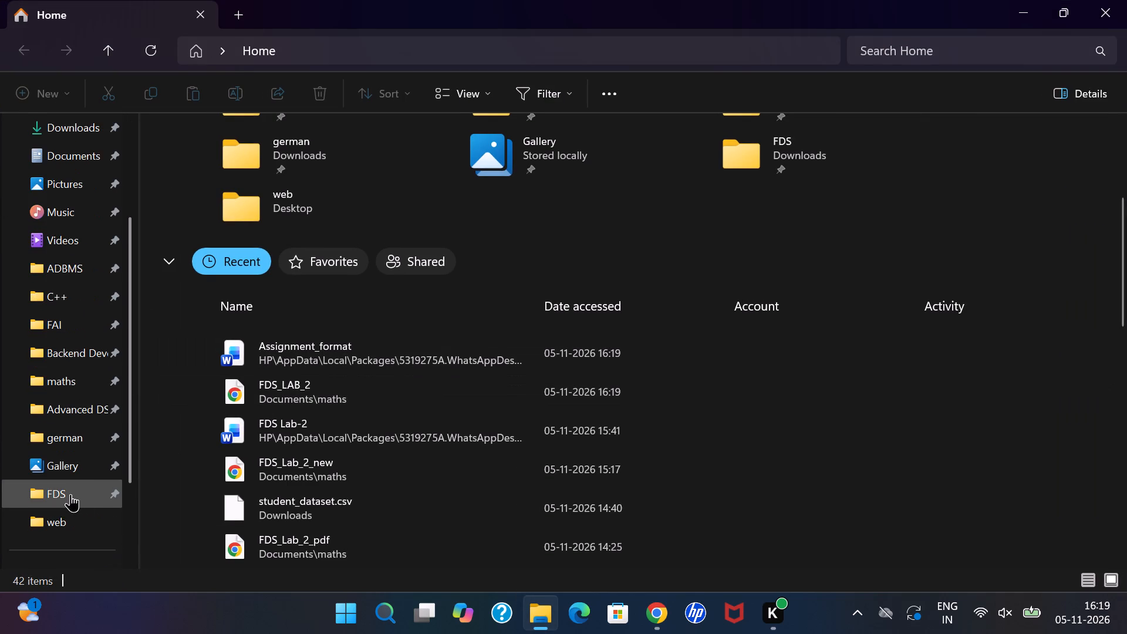
{"action": "left_click", "coordinate": [70, 494]}
{"action": "left_click", "coordinate": [294, 177]}
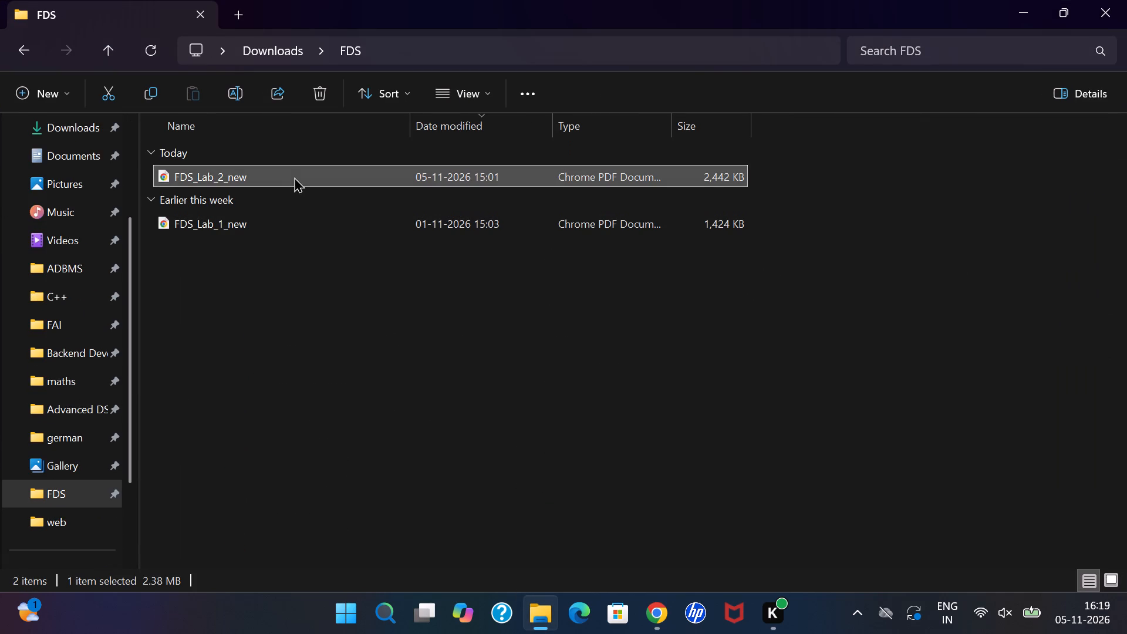
{"action": "left_click", "coordinate": [313, 108]}
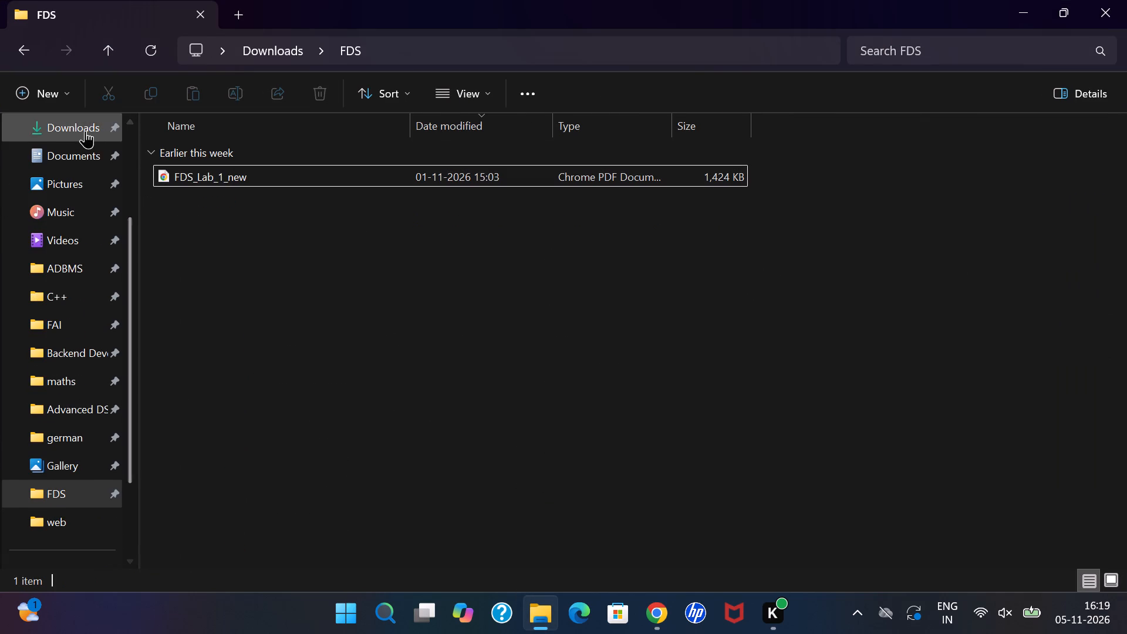
Return to the Home location to find the new FDS_LAB_2 PDF.
{"action": "scroll", "coordinate": [85, 130], "scroll_direction": "up", "scroll_amount": 6}
{"action": "scroll", "coordinate": [93, 429], "scroll_direction": "down", "scroll_amount": 2}
{"action": "scroll", "coordinate": [93, 429], "scroll_direction": "up", "scroll_amount": 4}
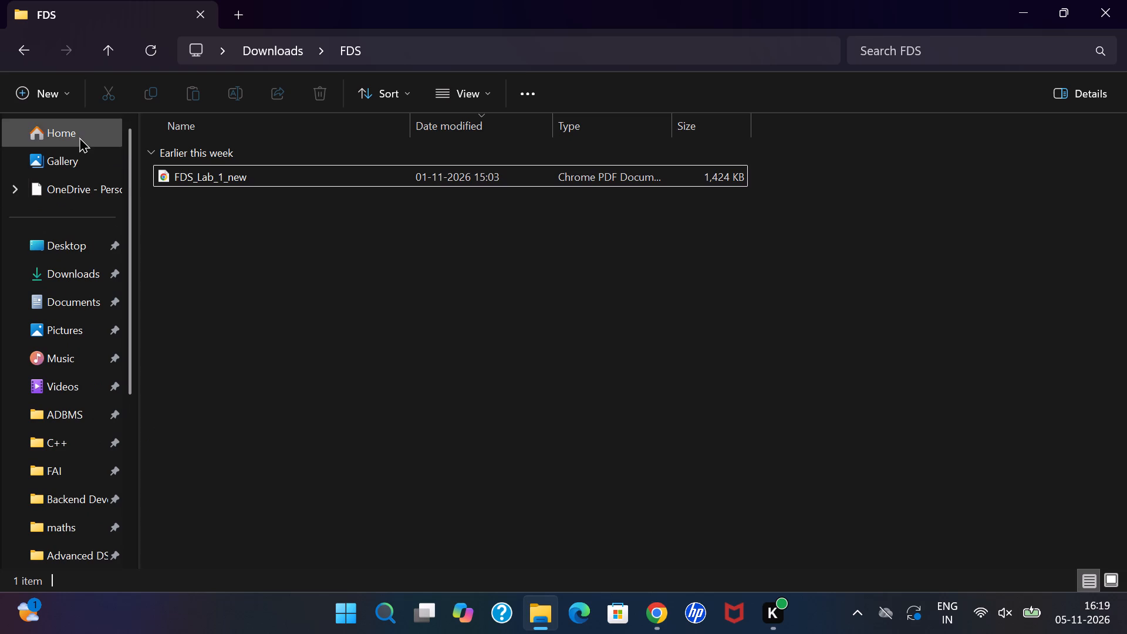
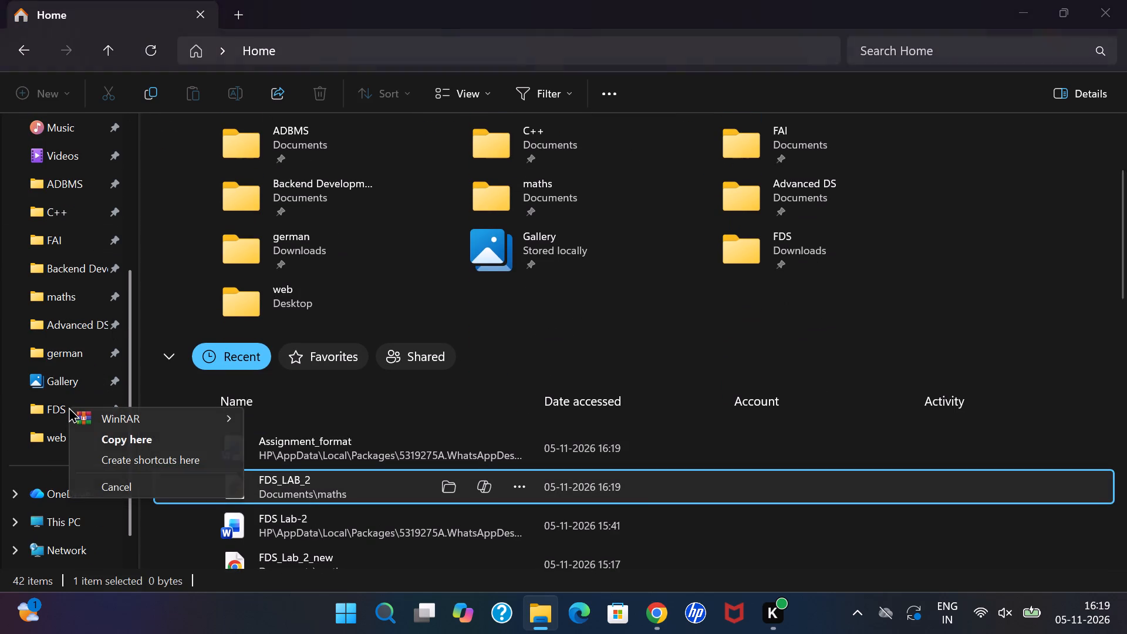
Copy the FDS_LAB_2 PDF into the FDS folder.
{"action": "left_click", "coordinate": [117, 440]}
Open the FDS folder and view the copied FDS_LAB_2 PDF.
{"action": "left_click", "coordinate": [83, 414]}
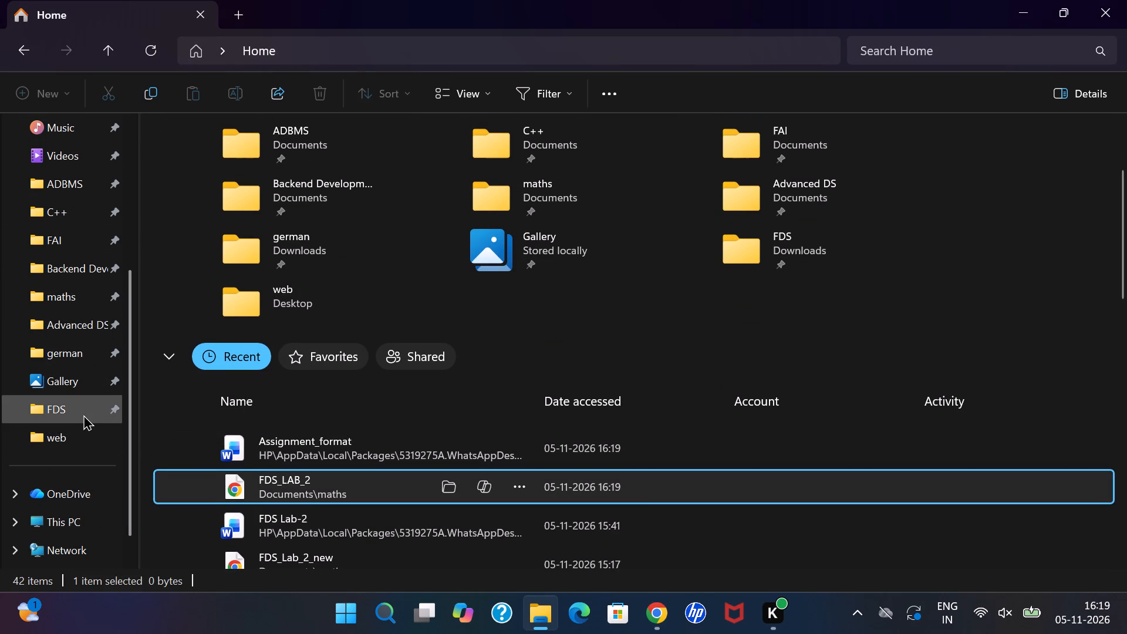
{"action": "double_click", "coordinate": [390, 170]}
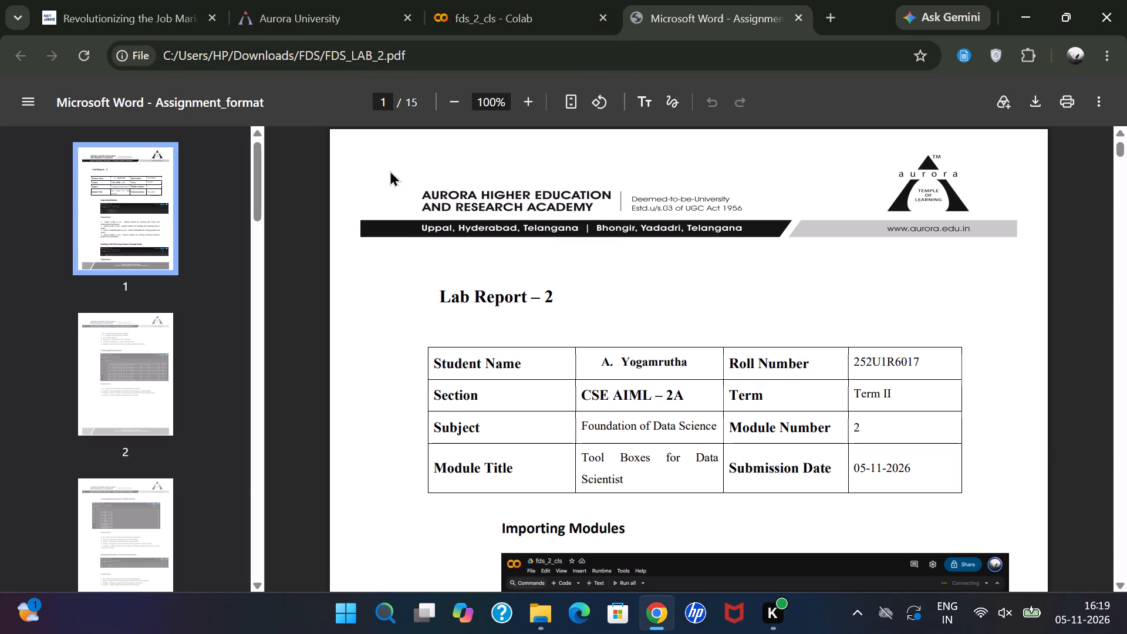
Review the Lab Report 2 PDF from the first page to page 15, checking screenshots, headings and explanations, and close it.
{"action": "scroll", "coordinate": [745, 276], "scroll_direction": "down", "scroll_amount": 5}
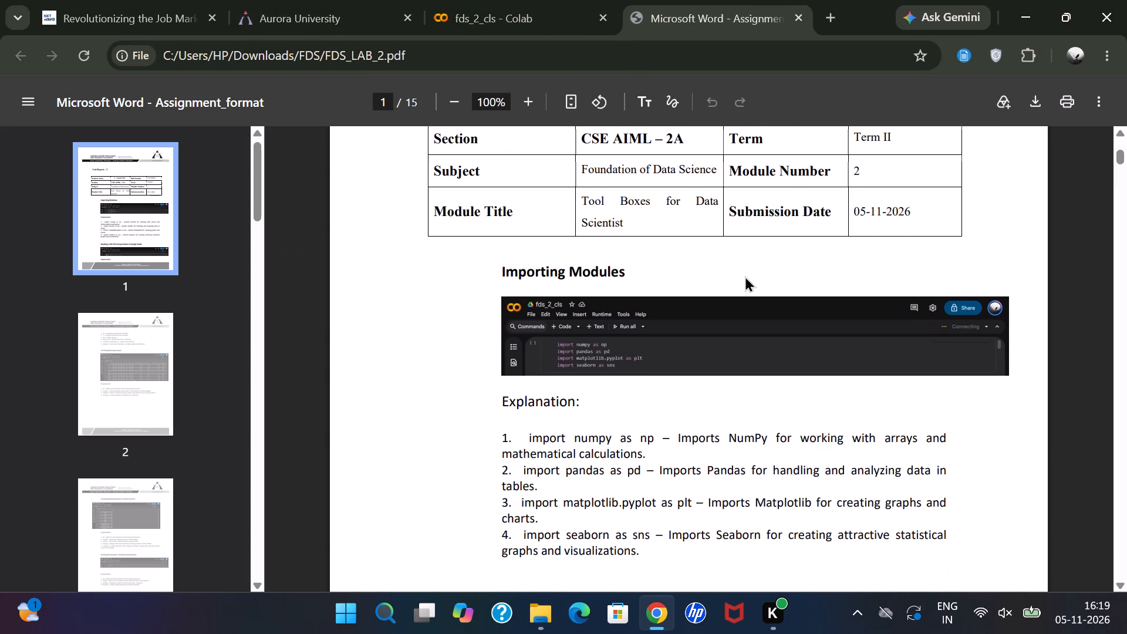
{"action": "scroll", "coordinate": [745, 276], "scroll_direction": "down", "scroll_amount": 6}
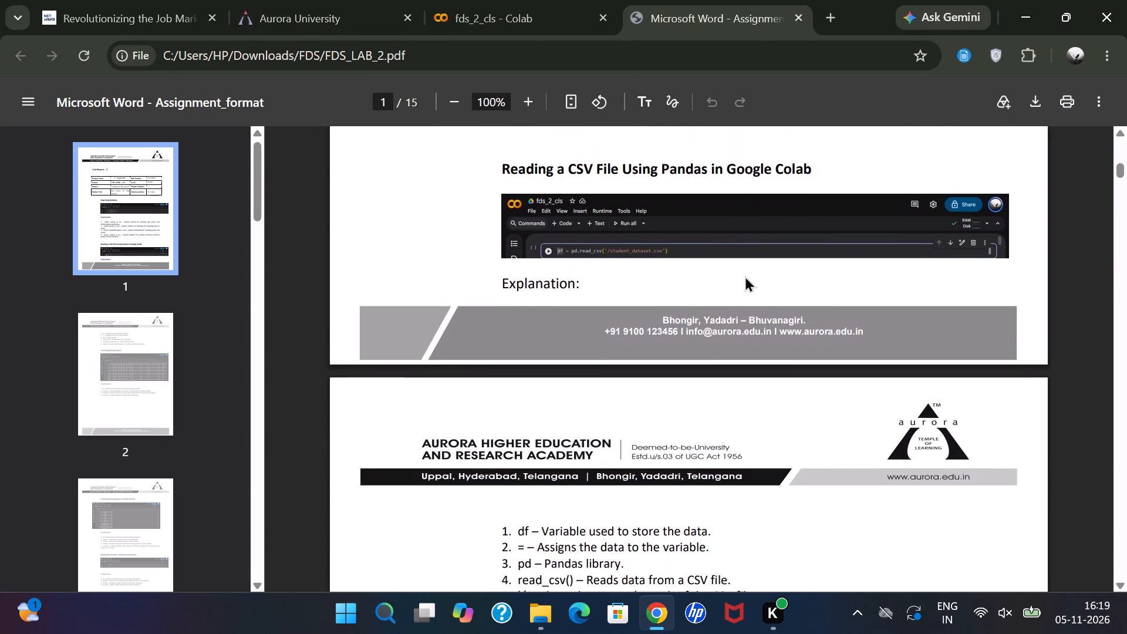
{"action": "scroll", "coordinate": [745, 276], "scroll_direction": "down", "scroll_amount": 5}
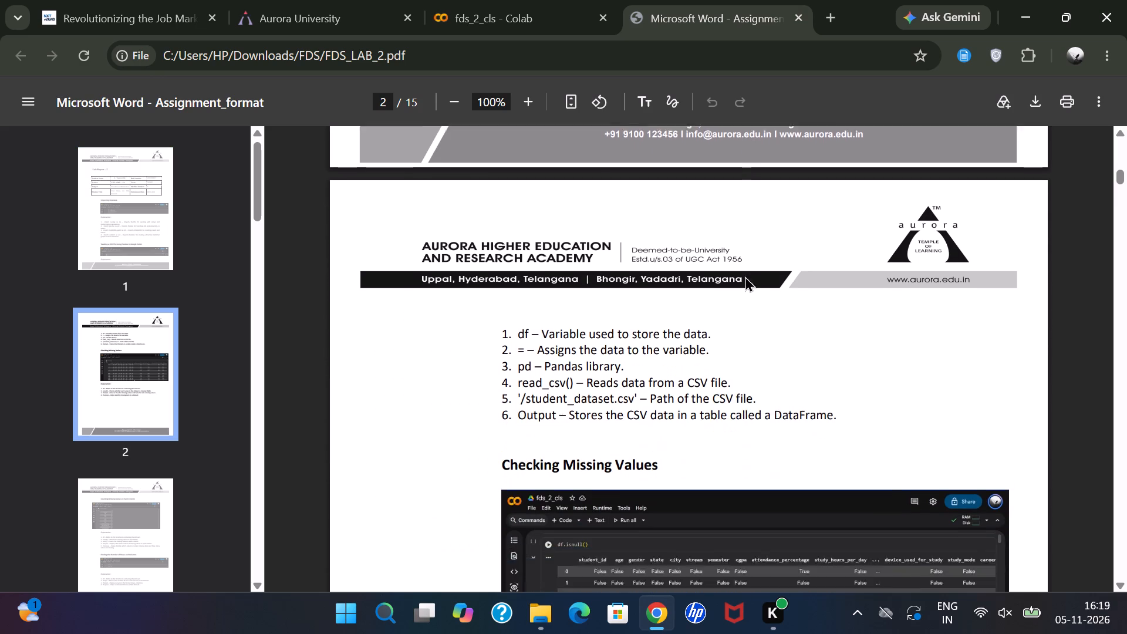
{"action": "scroll", "coordinate": [745, 276], "scroll_direction": "down", "scroll_amount": 4}
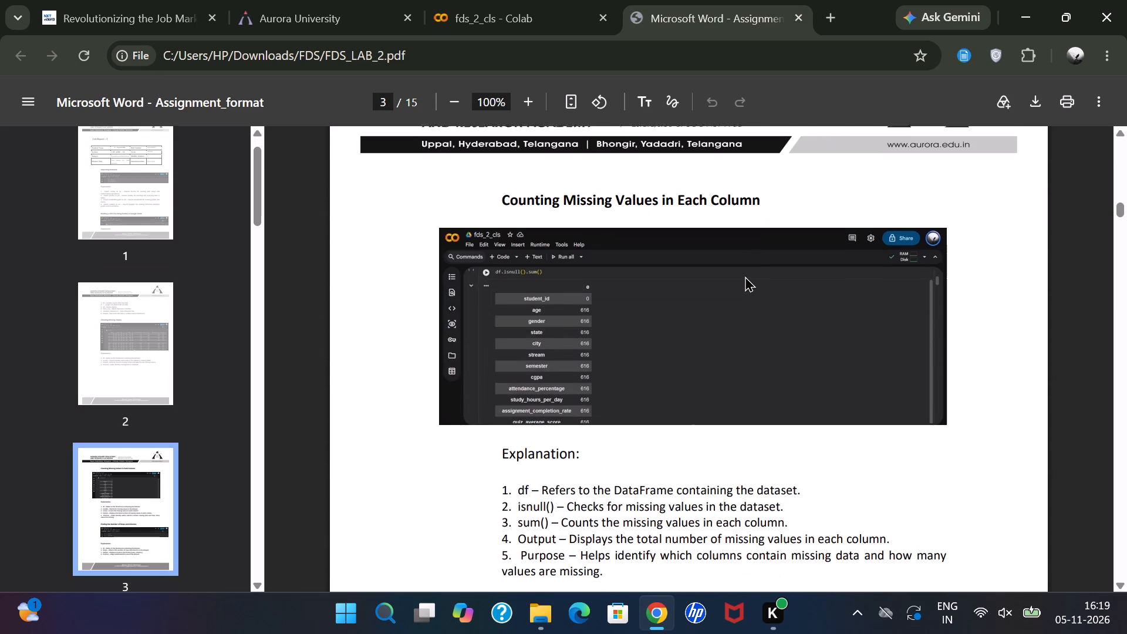
{"action": "scroll", "coordinate": [745, 276], "scroll_direction": "down", "scroll_amount": 1}
{"action": "scroll", "coordinate": [745, 276], "scroll_direction": "right", "scroll_amount": 4}
{"action": "scroll", "coordinate": [745, 276], "scroll_direction": "down", "scroll_amount": 1}
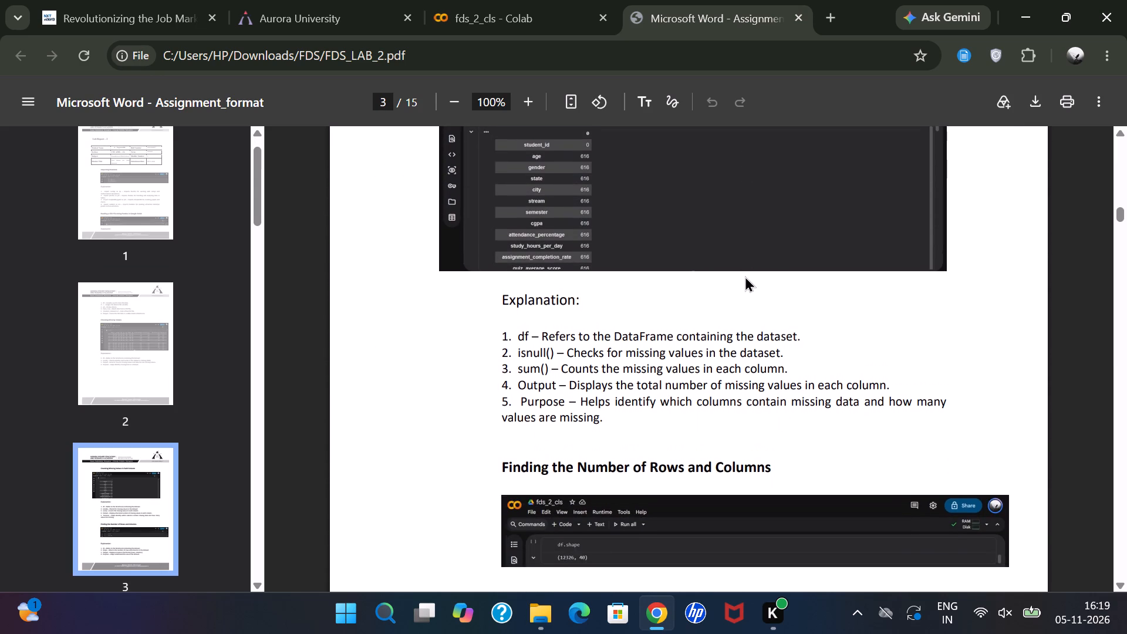
{"action": "scroll", "coordinate": [745, 276], "scroll_direction": "down", "scroll_amount": 9}
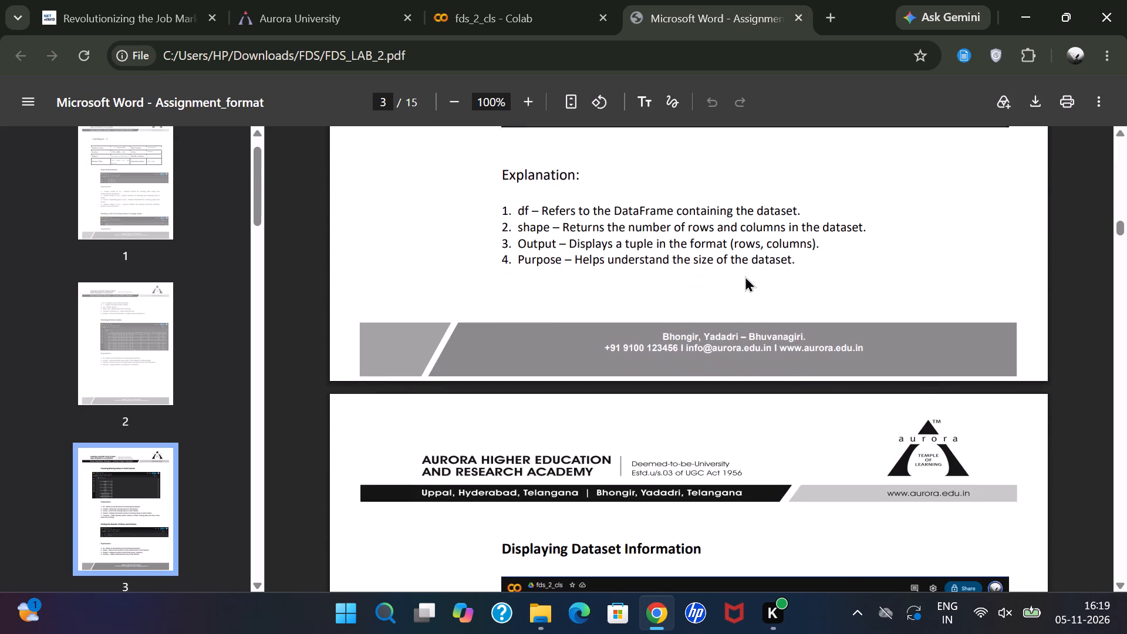
{"action": "scroll", "coordinate": [745, 276], "scroll_direction": "down", "scroll_amount": 7}
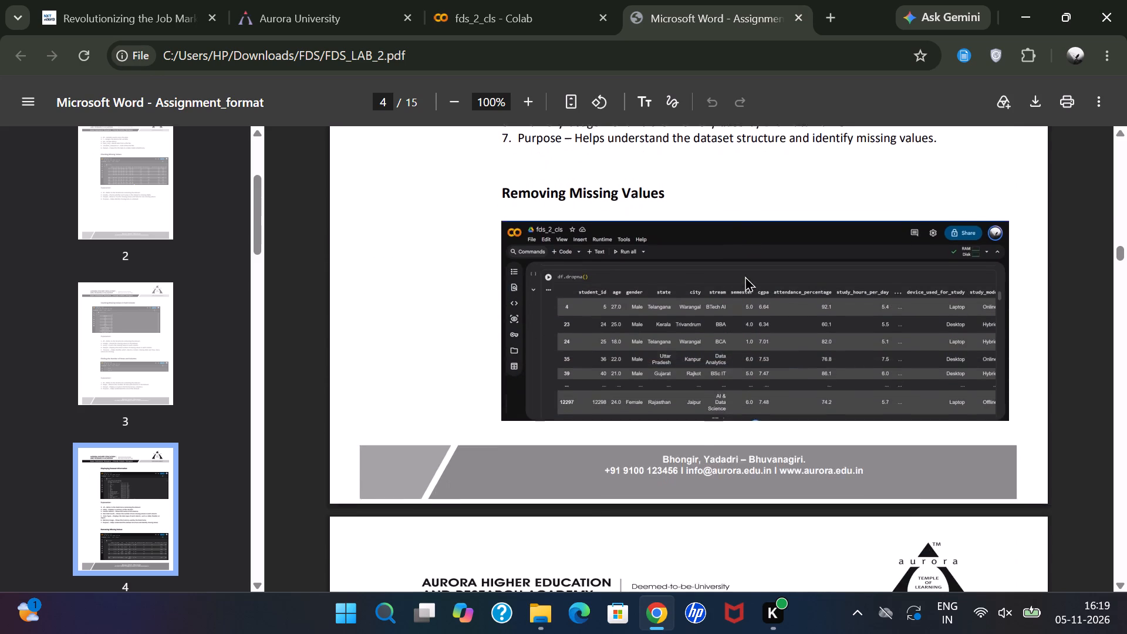
{"action": "scroll", "coordinate": [745, 276], "scroll_direction": "down", "scroll_amount": 3}
{"action": "scroll", "coordinate": [745, 276], "scroll_direction": "right", "scroll_amount": 2}
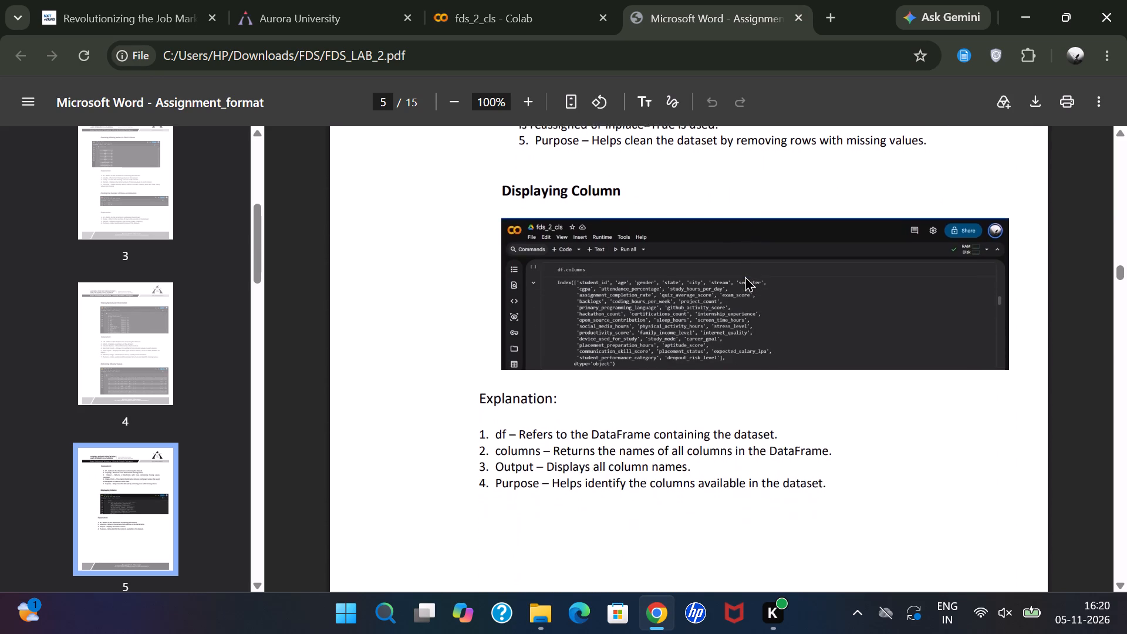
{"action": "scroll", "coordinate": [745, 276], "scroll_direction": "right", "scroll_amount": 2}
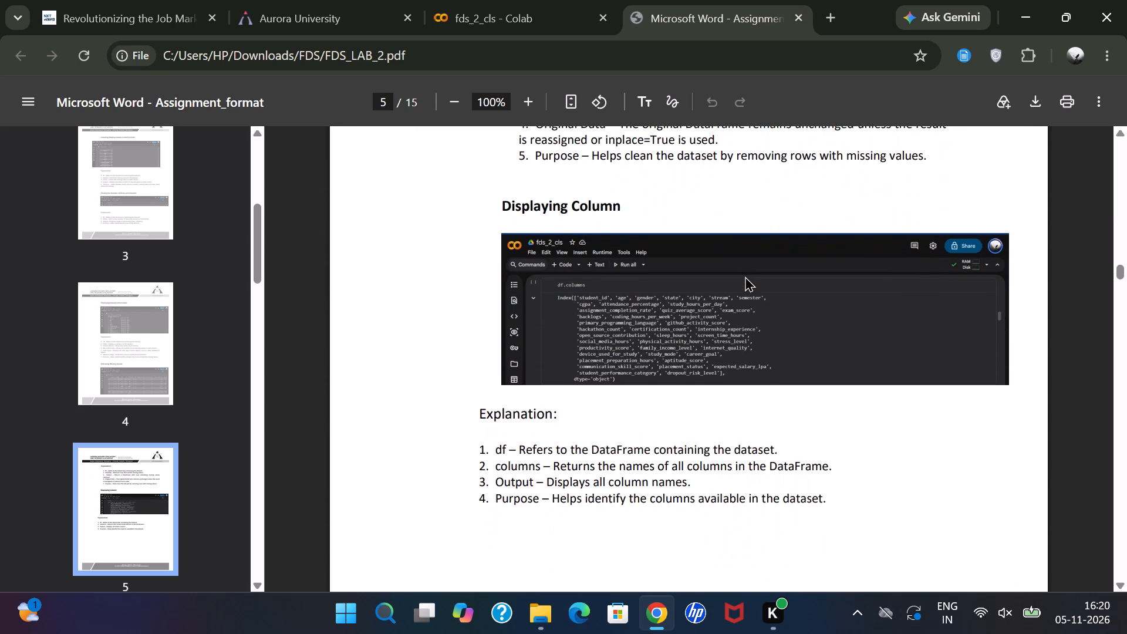
{"action": "scroll", "coordinate": [745, 276], "scroll_direction": "right", "scroll_amount": 2}
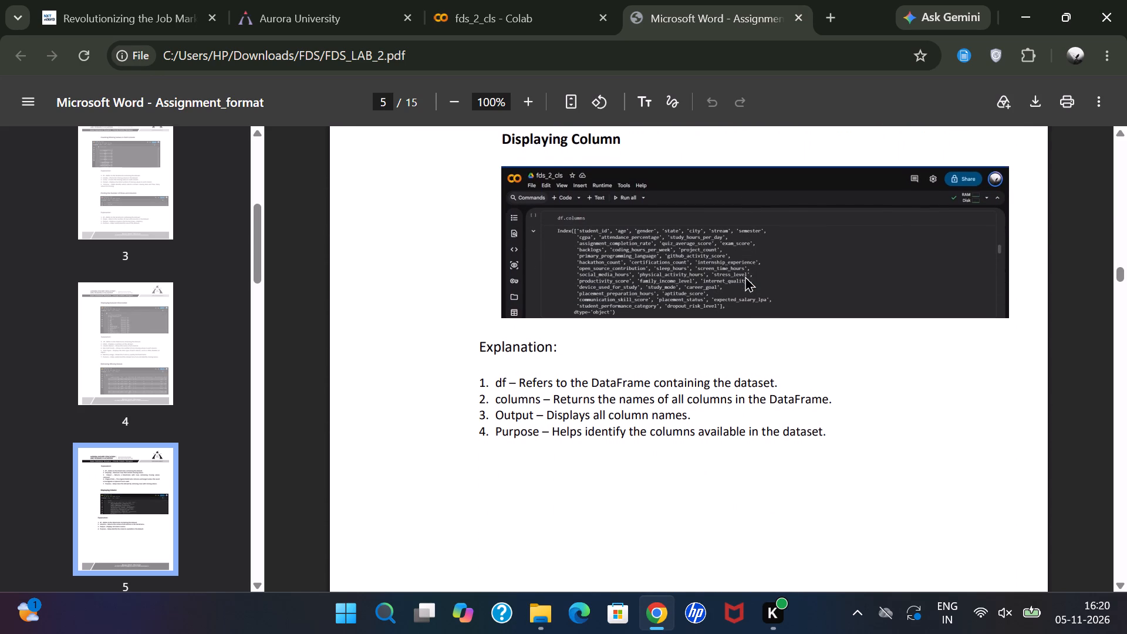
{"action": "scroll", "coordinate": [745, 276], "scroll_direction": "down", "scroll_amount": 7}
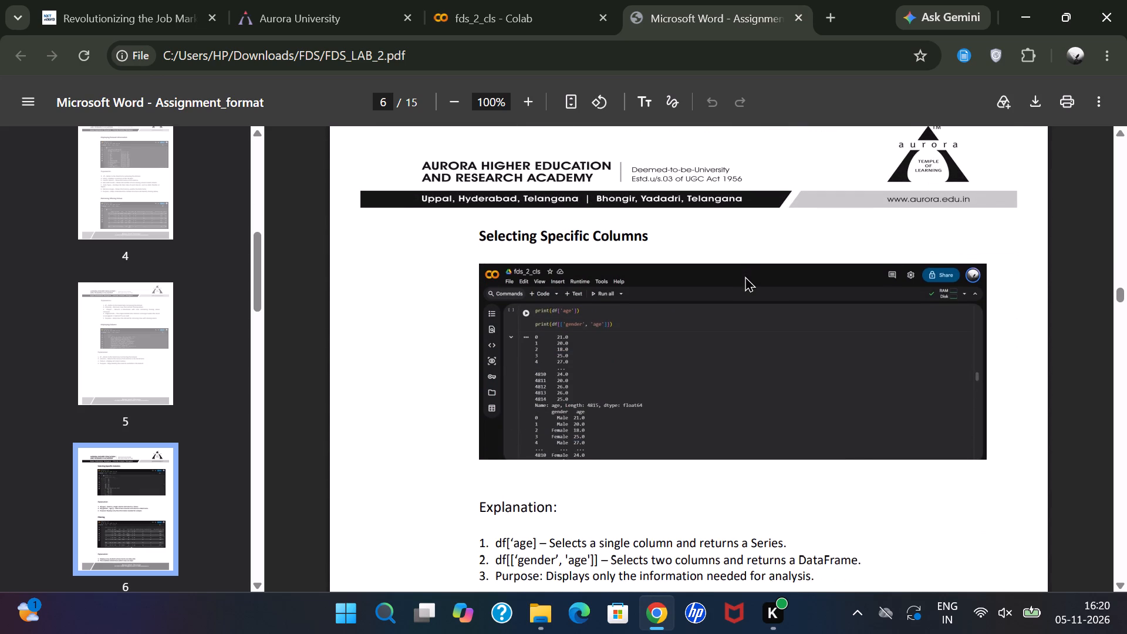
{"action": "scroll", "coordinate": [745, 276], "scroll_direction": "down", "scroll_amount": 8}
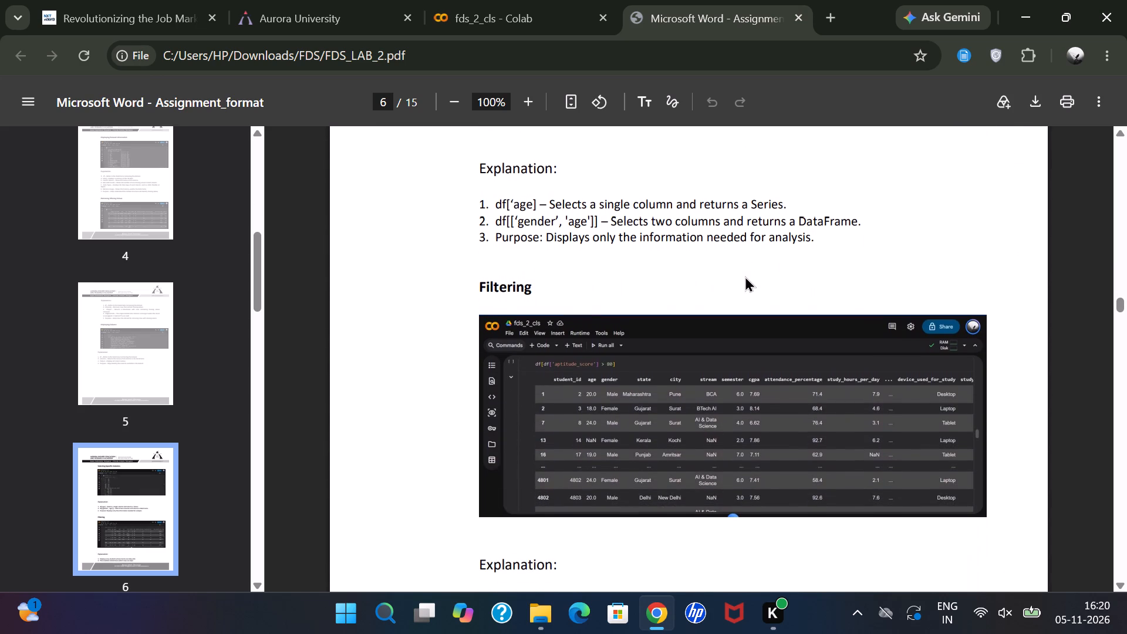
{"action": "scroll", "coordinate": [745, 276], "scroll_direction": "down", "scroll_amount": 2}
{"action": "scroll", "coordinate": [736, 352], "scroll_direction": "down", "scroll_amount": 3}
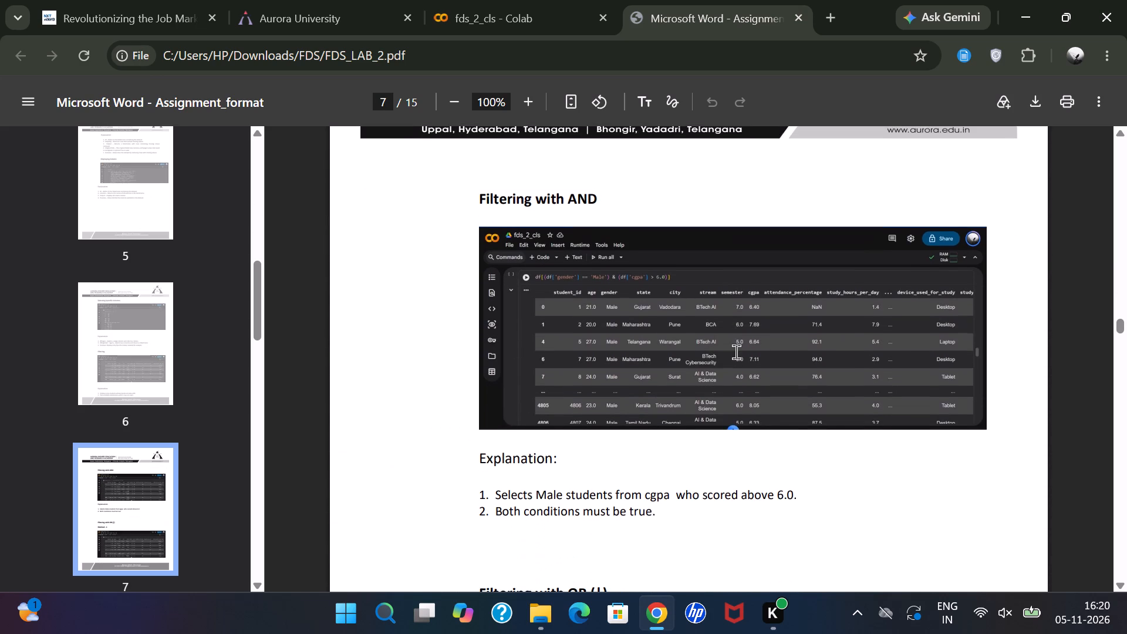
{"action": "scroll", "coordinate": [736, 352], "scroll_direction": "right", "scroll_amount": 2}
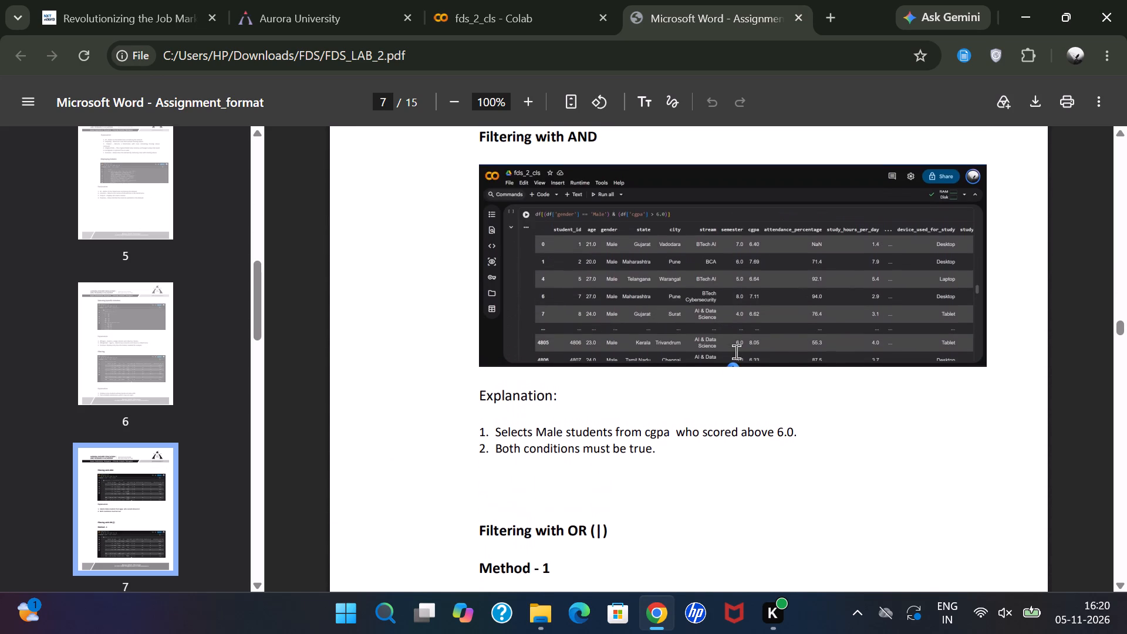
{"action": "scroll", "coordinate": [736, 352], "scroll_direction": "down", "scroll_amount": 7}
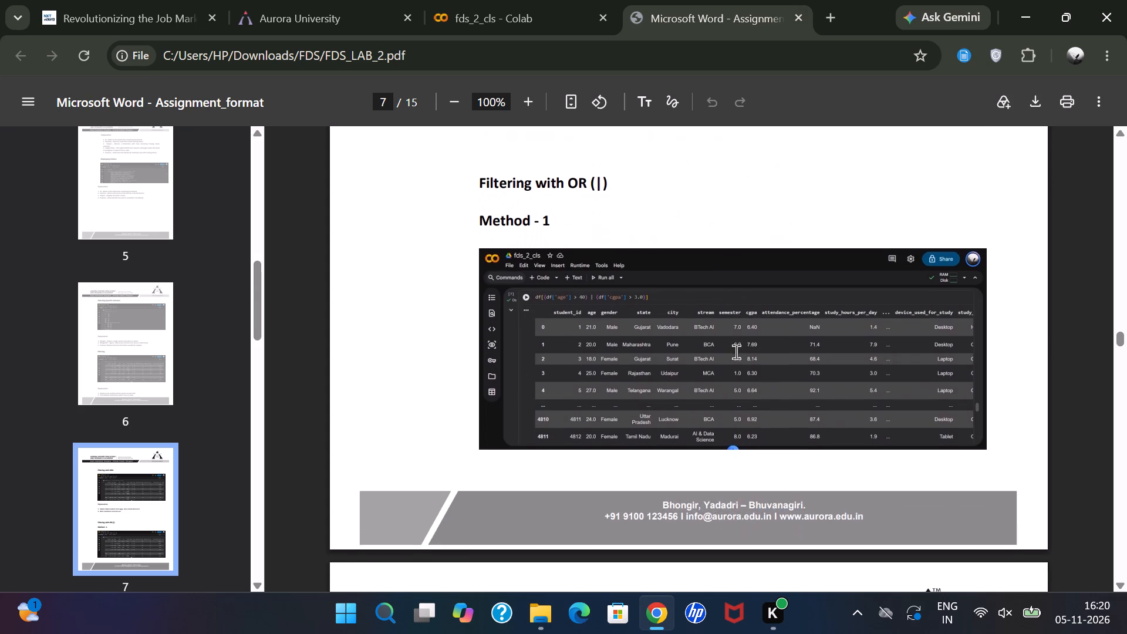
{"action": "scroll", "coordinate": [736, 352], "scroll_direction": "down", "scroll_amount": 7}
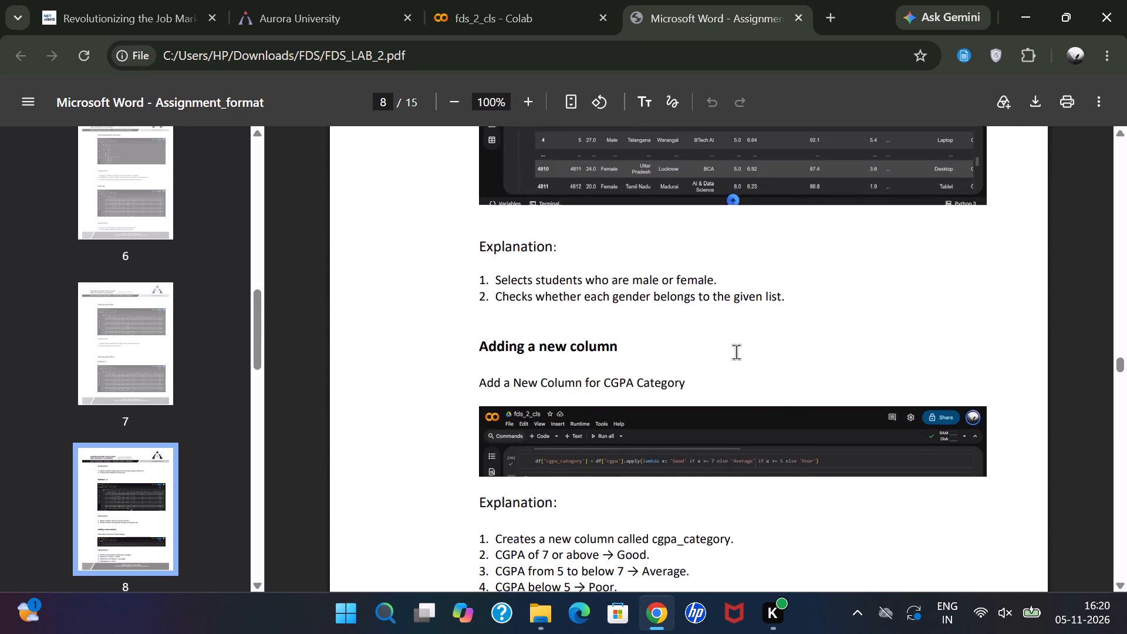
{"action": "scroll", "coordinate": [736, 352], "scroll_direction": "down", "scroll_amount": 5}
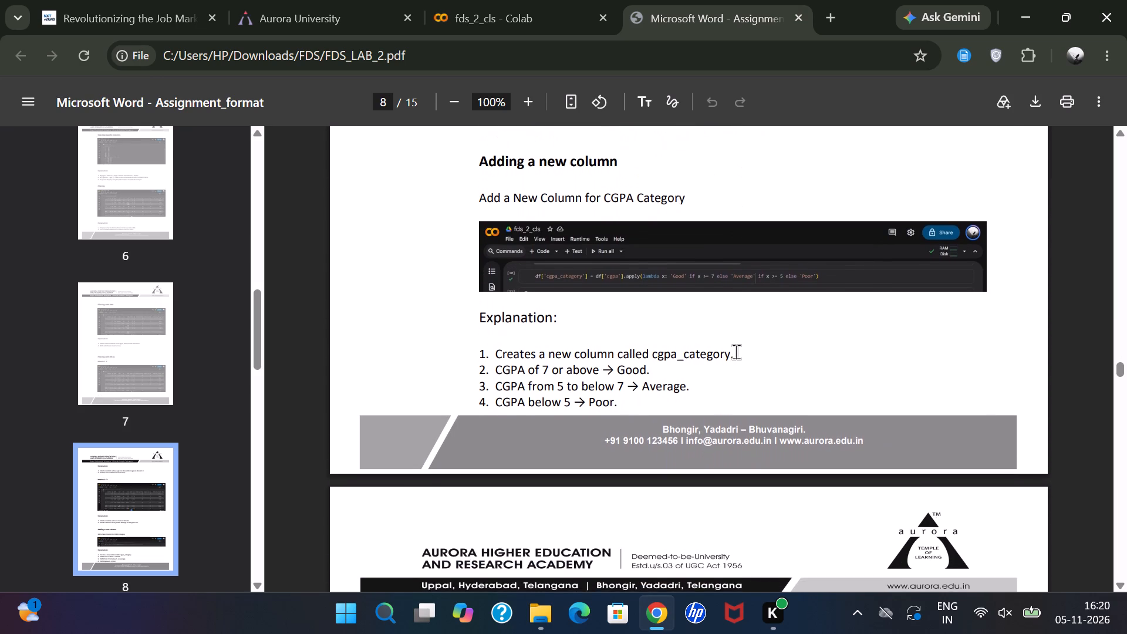
{"action": "scroll", "coordinate": [736, 352], "scroll_direction": "down", "scroll_amount": 3}
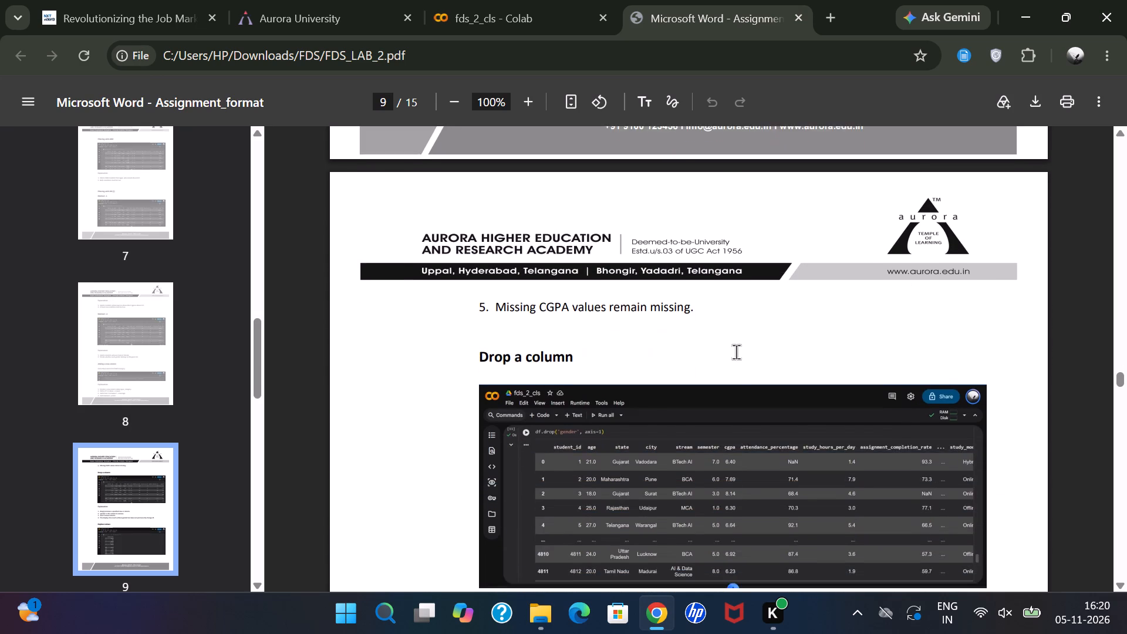
{"action": "scroll", "coordinate": [736, 352], "scroll_direction": "down", "scroll_amount": 2}
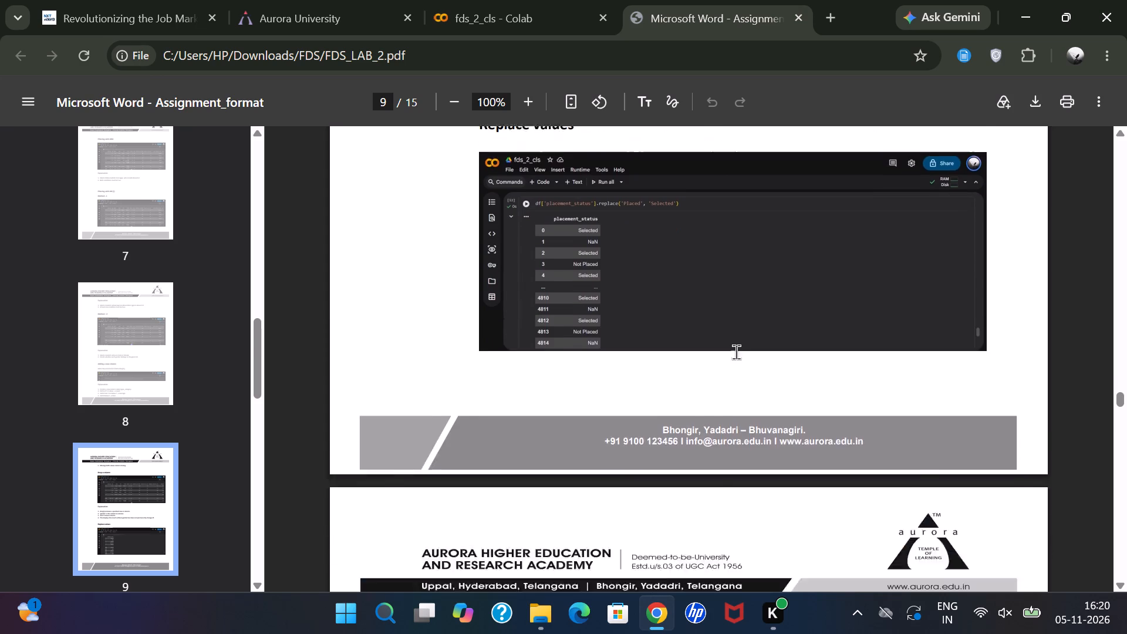
{"action": "scroll", "coordinate": [736, 352], "scroll_direction": "down", "scroll_amount": 17}
{"action": "scroll", "coordinate": [744, 340], "scroll_direction": "down", "scroll_amount": 6}
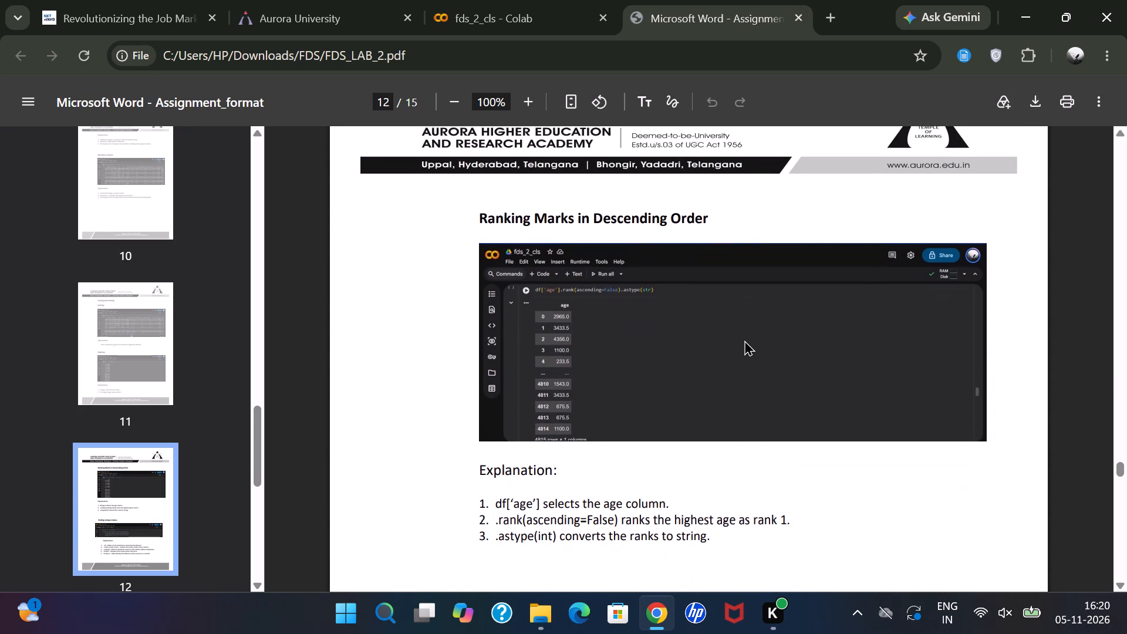
{"action": "scroll", "coordinate": [744, 340], "scroll_direction": "down", "scroll_amount": 5}
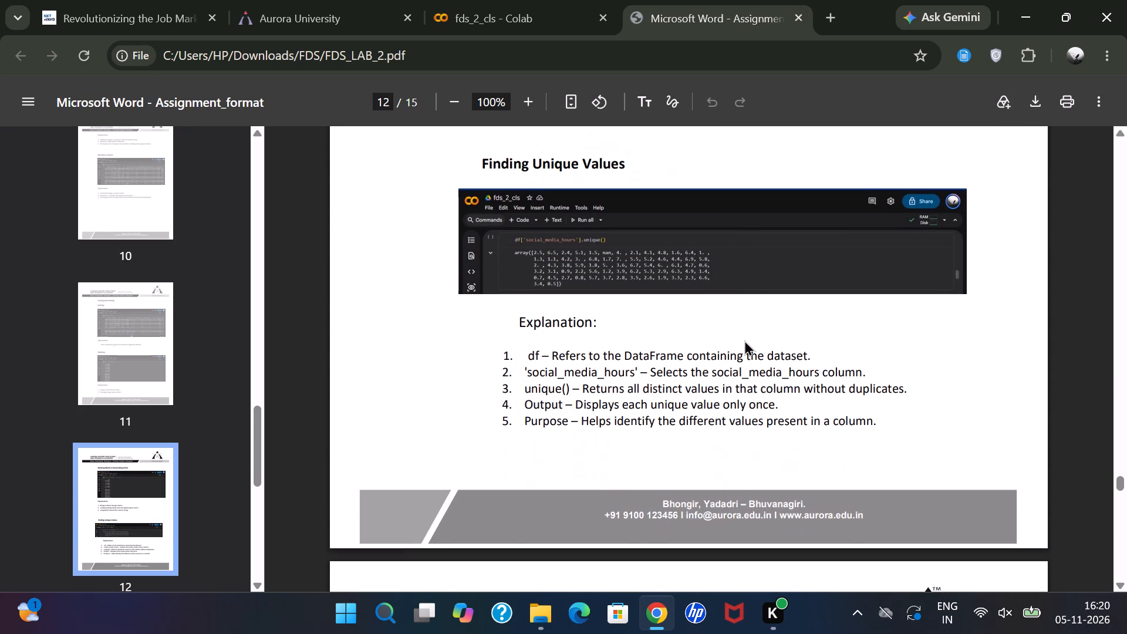
{"action": "scroll", "coordinate": [744, 340], "scroll_direction": "down", "scroll_amount": 5}
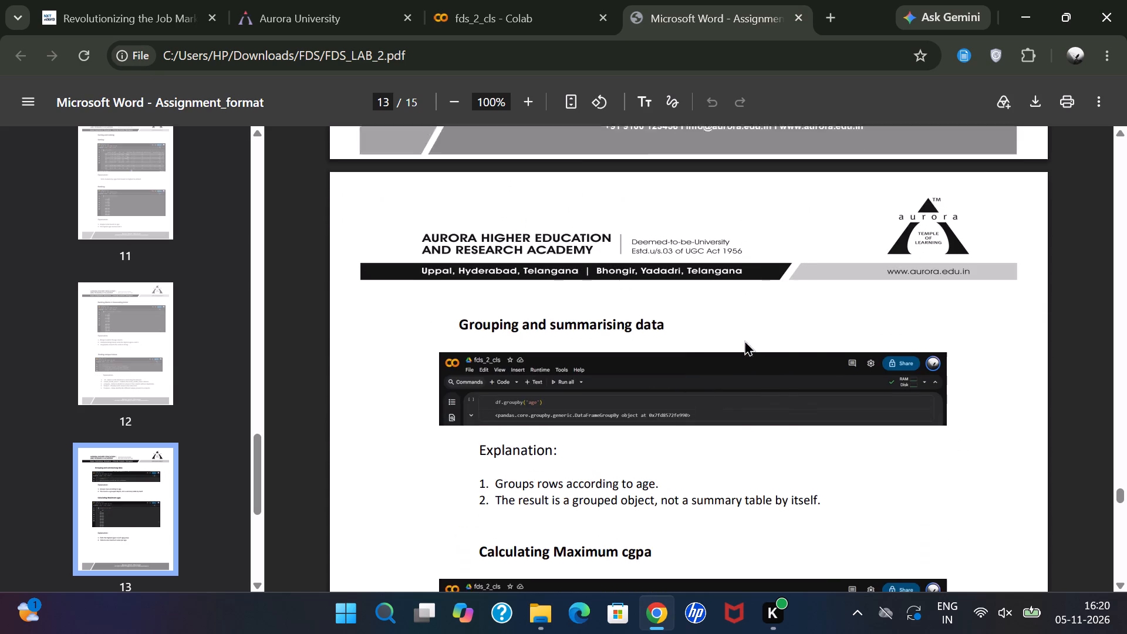
{"action": "scroll", "coordinate": [744, 340], "scroll_direction": "down", "scroll_amount": 2}
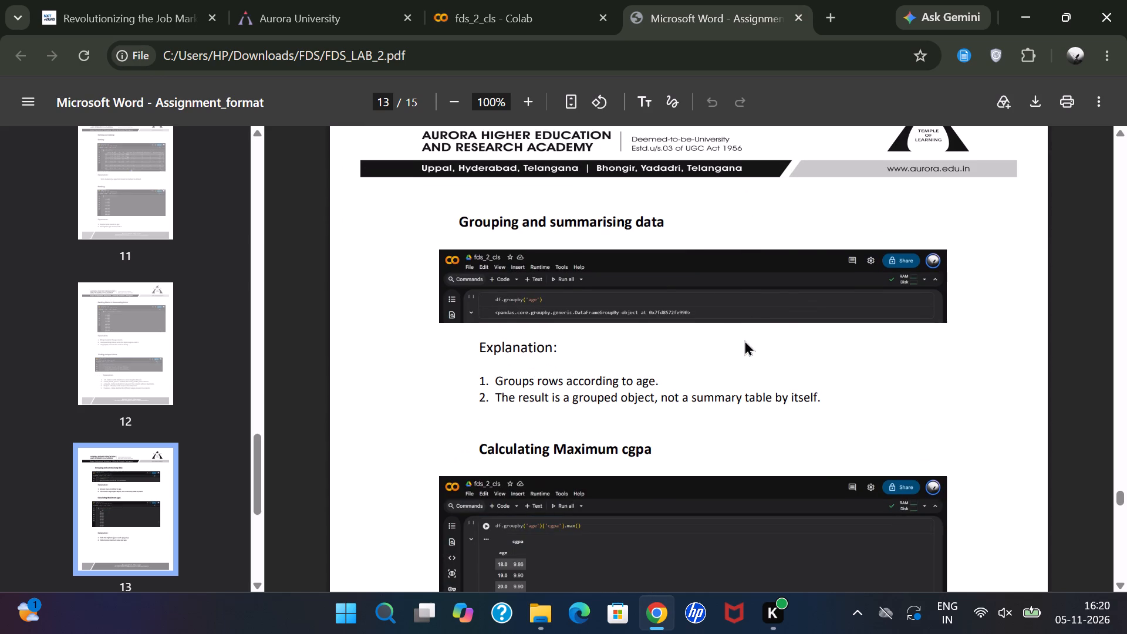
{"action": "scroll", "coordinate": [744, 340], "scroll_direction": "right", "scroll_amount": 1}
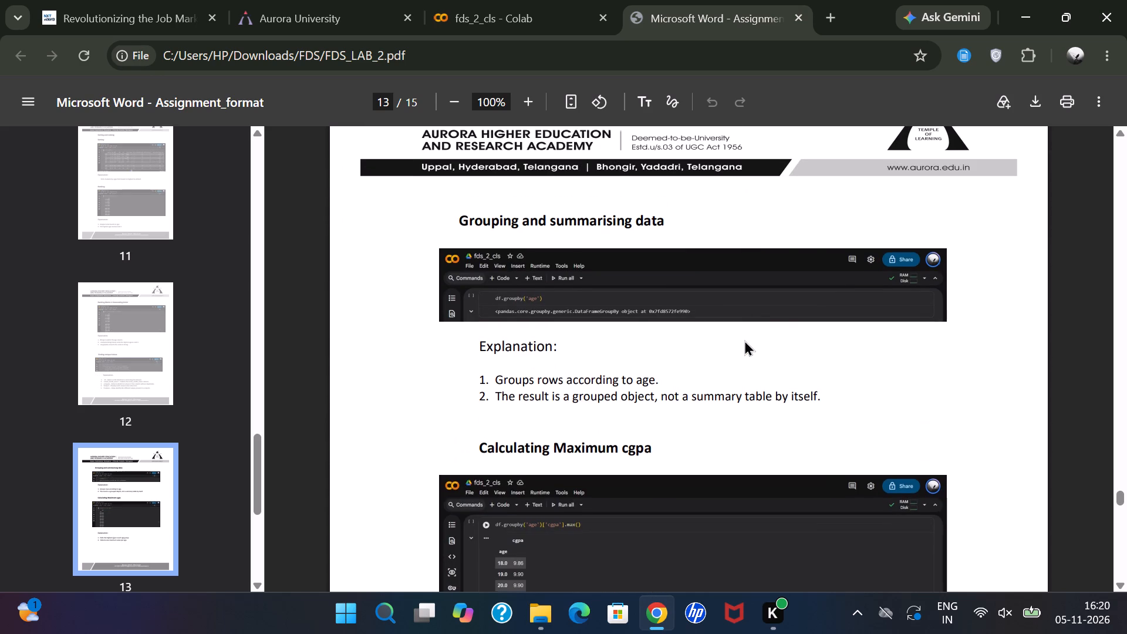
{"action": "scroll", "coordinate": [744, 340], "scroll_direction": "right", "scroll_amount": 1}
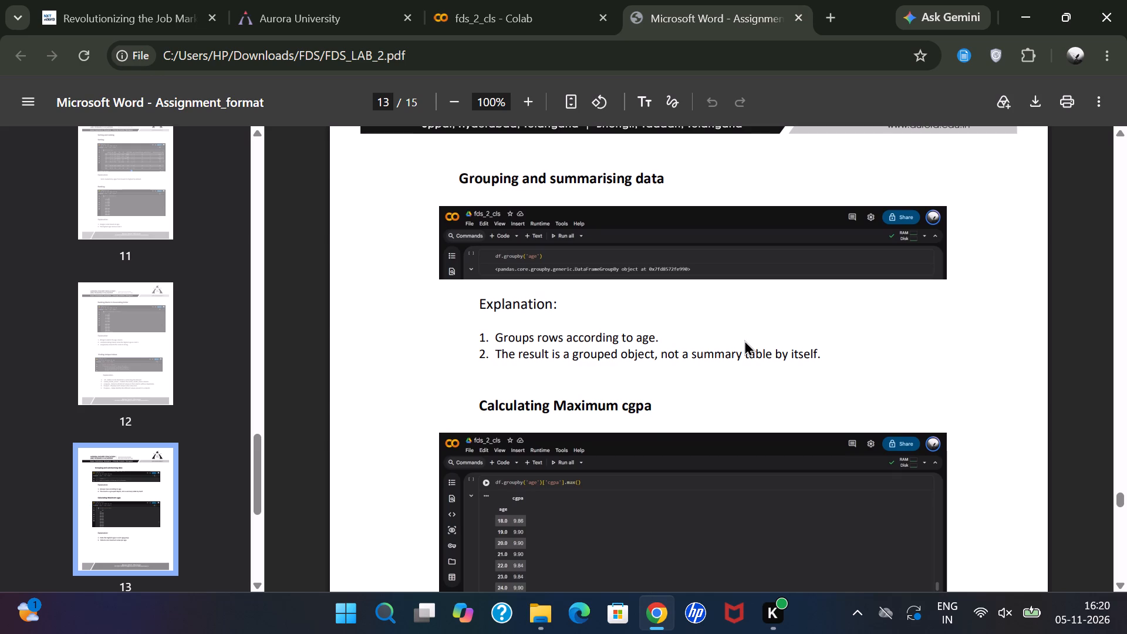
{"action": "scroll", "coordinate": [744, 340], "scroll_direction": "right", "scroll_amount": 4}
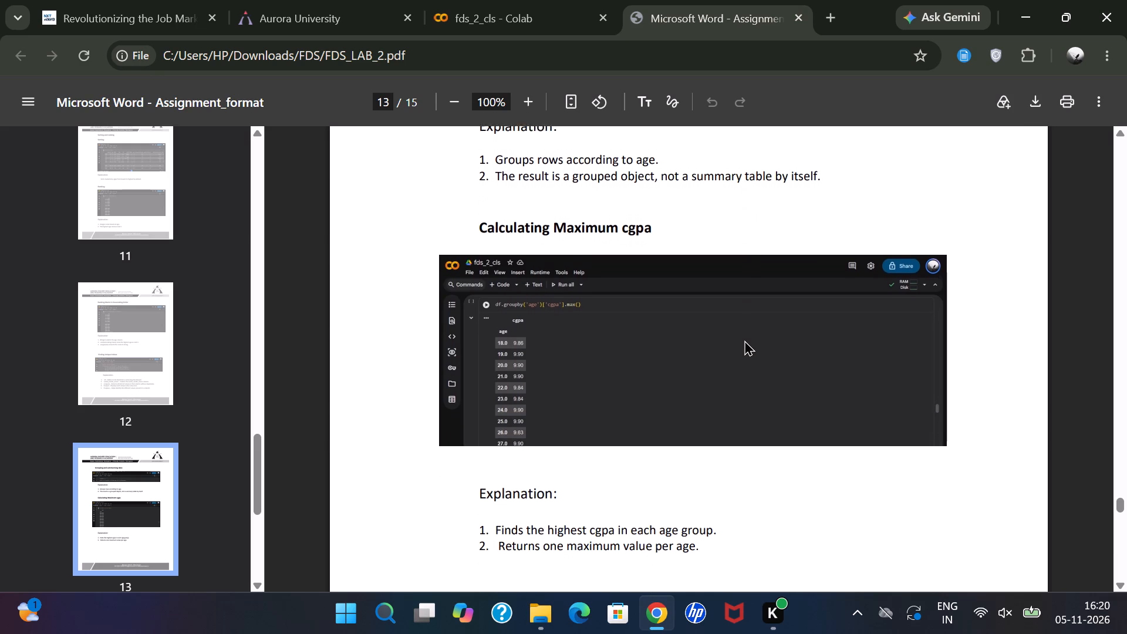
{"action": "scroll", "coordinate": [744, 340], "scroll_direction": "right", "scroll_amount": 6}
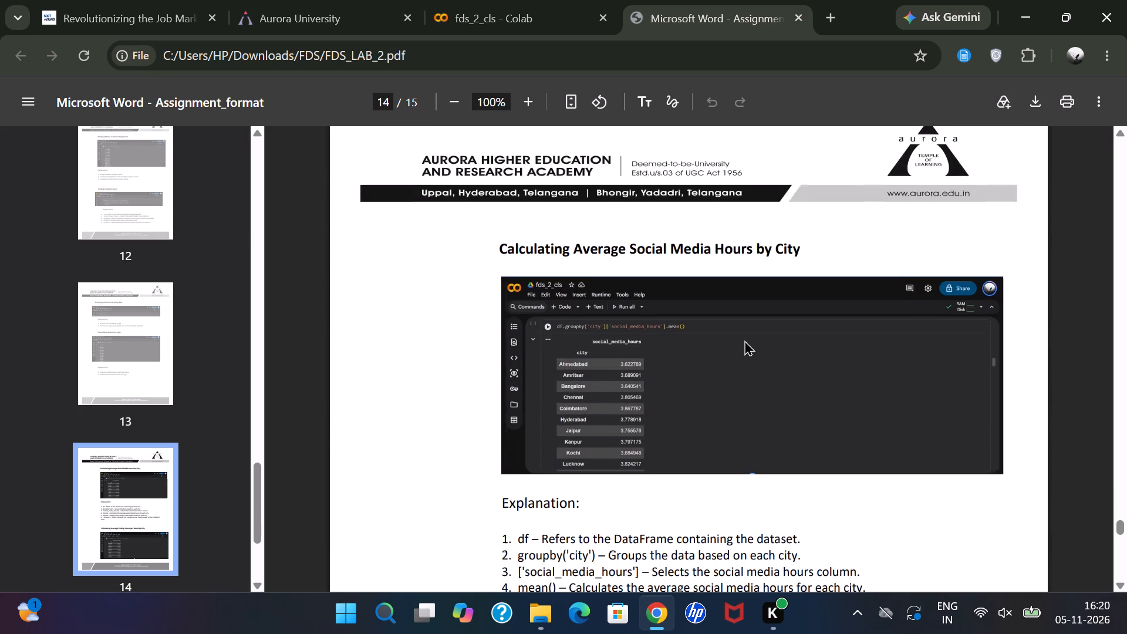
{"action": "scroll", "coordinate": [744, 340], "scroll_direction": "right", "scroll_amount": 4}
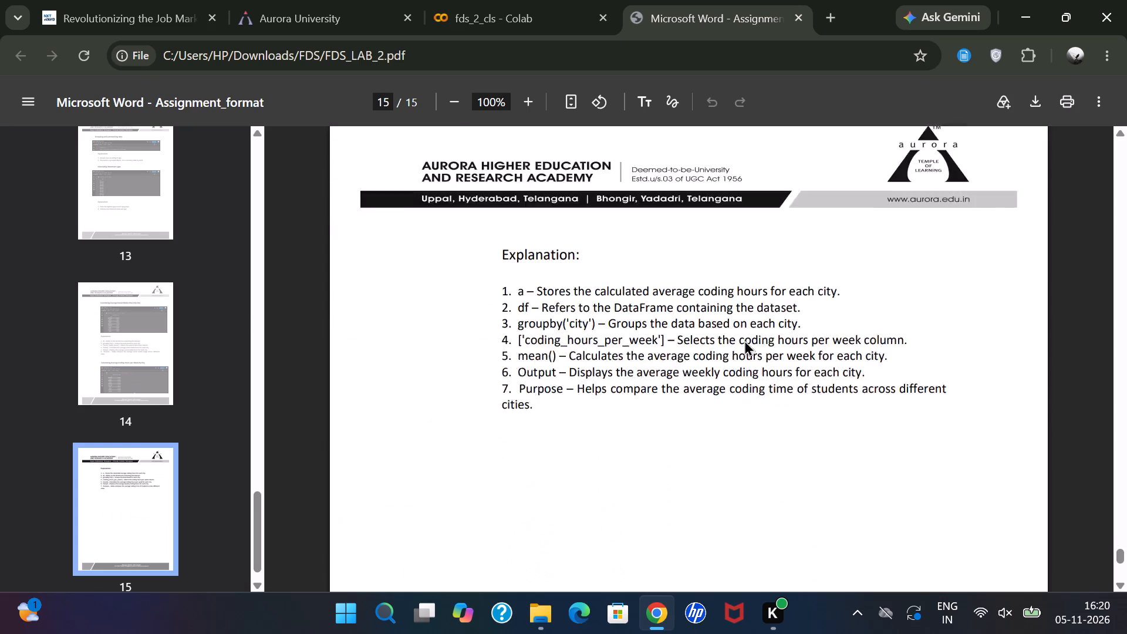
{"action": "scroll", "coordinate": [744, 340], "scroll_direction": "right", "scroll_amount": 2}
{"action": "scroll", "coordinate": [744, 340], "scroll_direction": "up", "scroll_amount": 5}
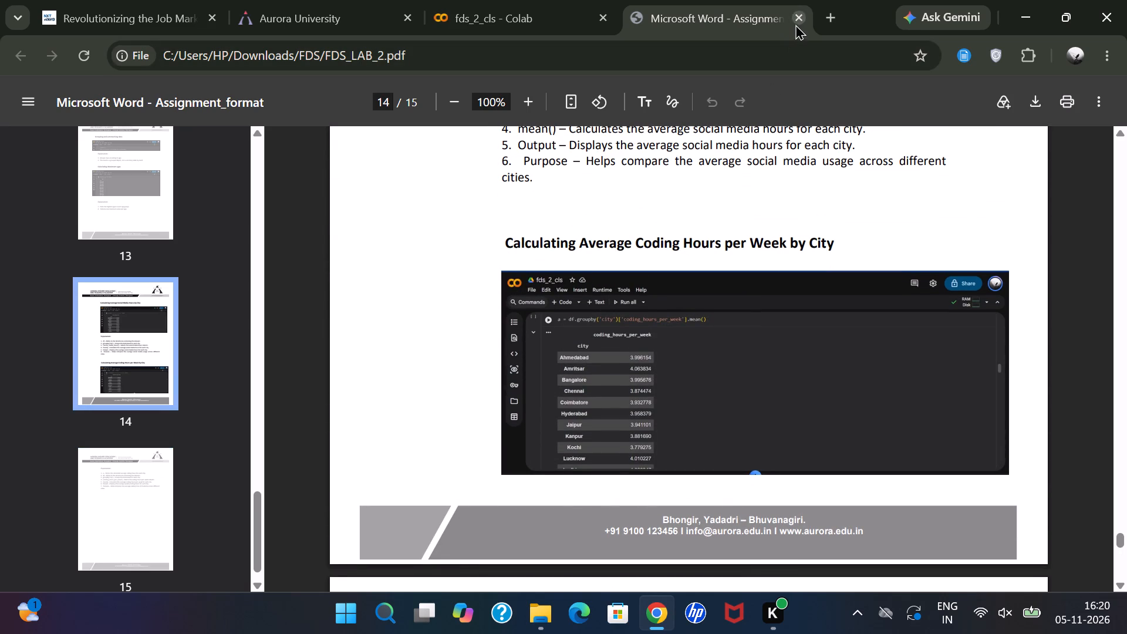
{"action": "left_click", "coordinate": [797, 23]}
Save the fds_2_cls Colab page as a complete webpage named fds_2_cls - Colab in Downloads and close the notebook.
{"action": "scroll", "coordinate": [461, 360], "scroll_direction": "up", "scroll_amount": 14}
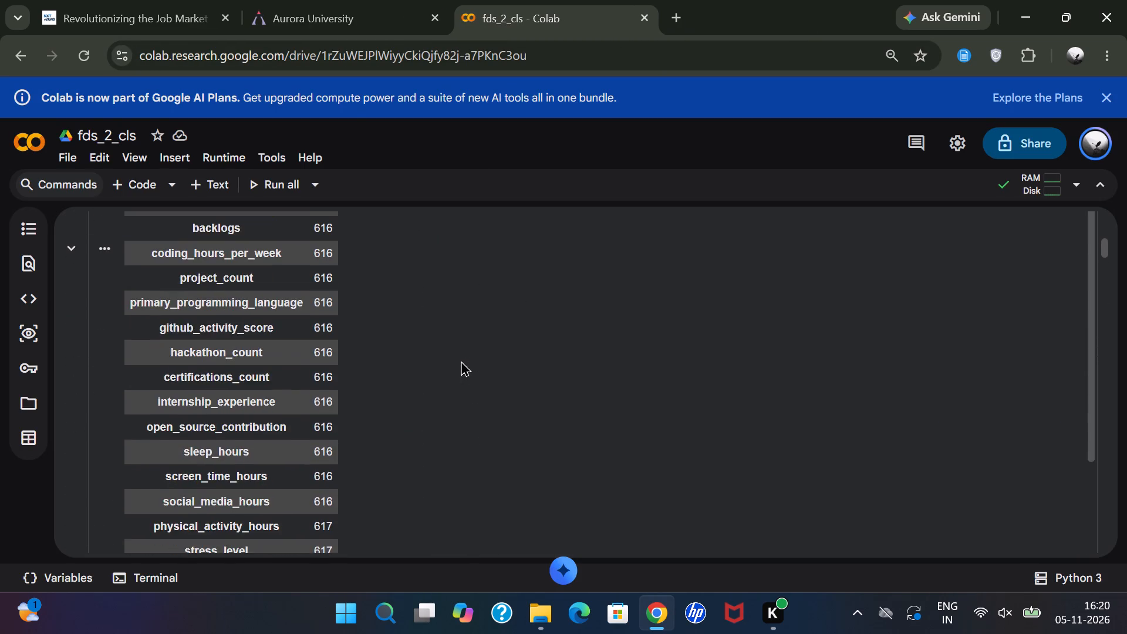
{"action": "scroll", "coordinate": [461, 360], "scroll_direction": "up", "scroll_amount": 2}
{"action": "key", "text": "ctrl+s"}
{"action": "scroll", "coordinate": [461, 360], "scroll_direction": "up", "scroll_amount": 1}
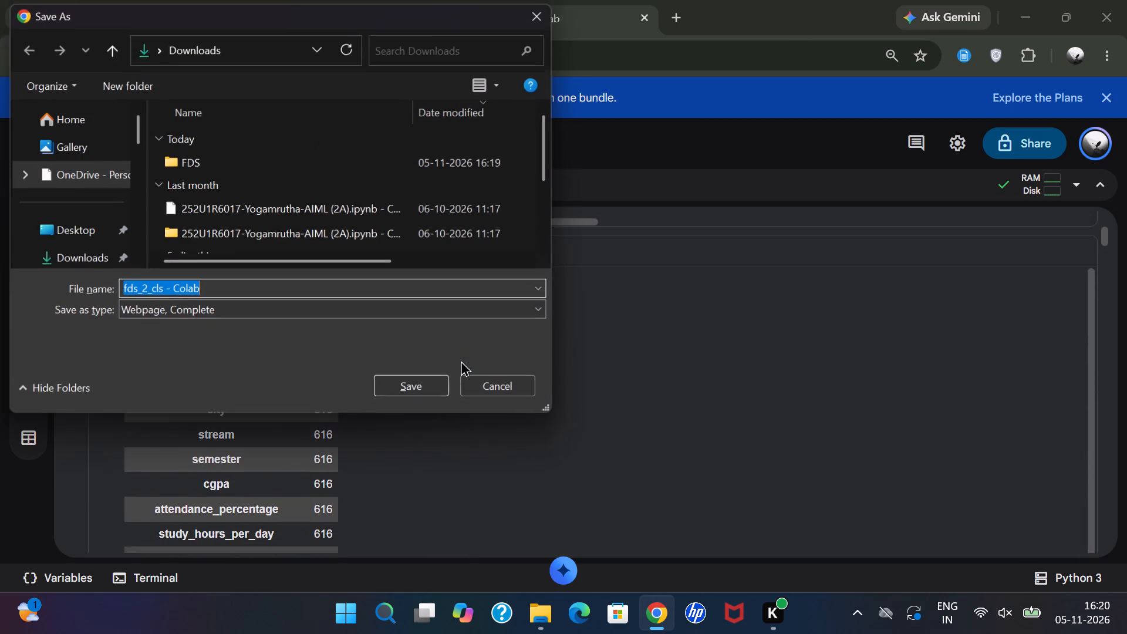
{"action": "left_click", "coordinate": [431, 394]}
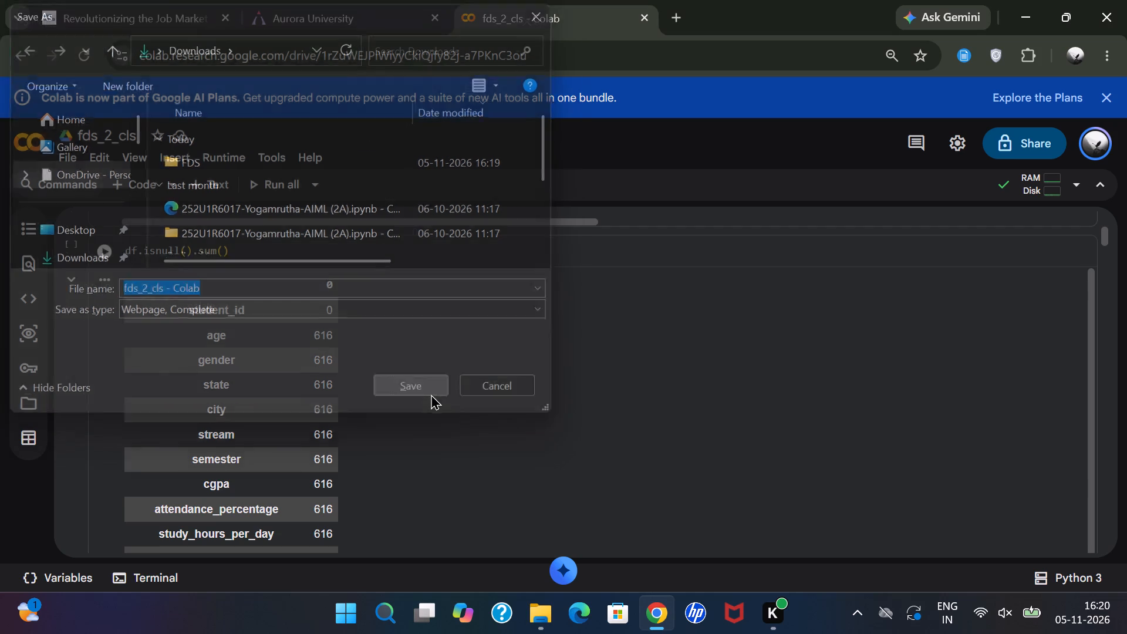
{"action": "left_click", "coordinate": [646, 16]}
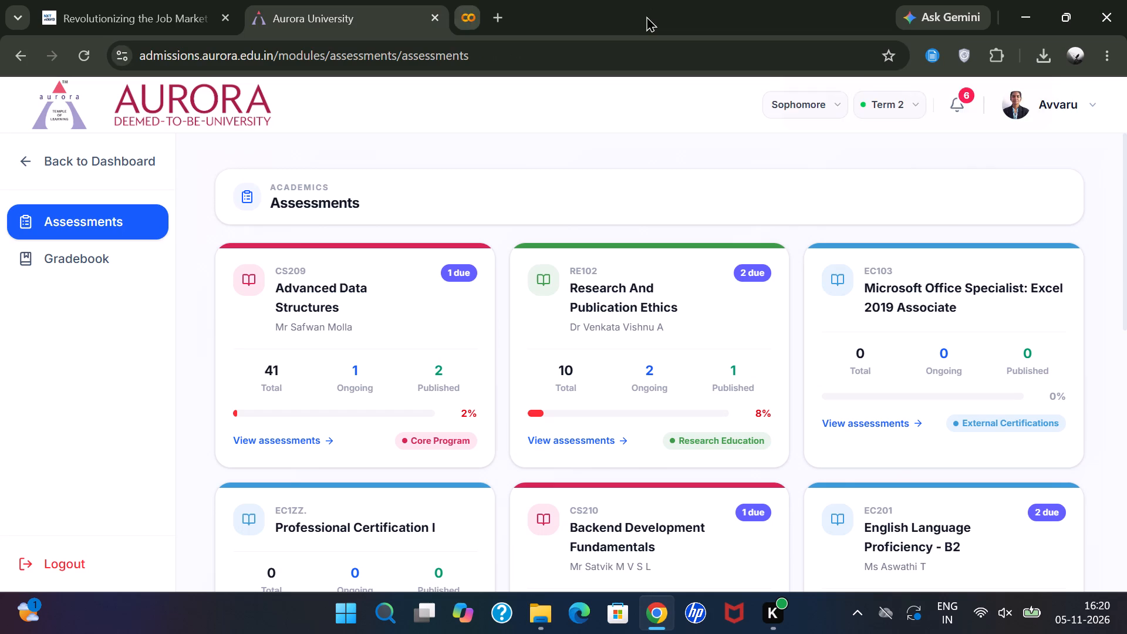
Open the assessments of the Foundations of Data Science course.
{"action": "left_click", "coordinate": [826, 168]}
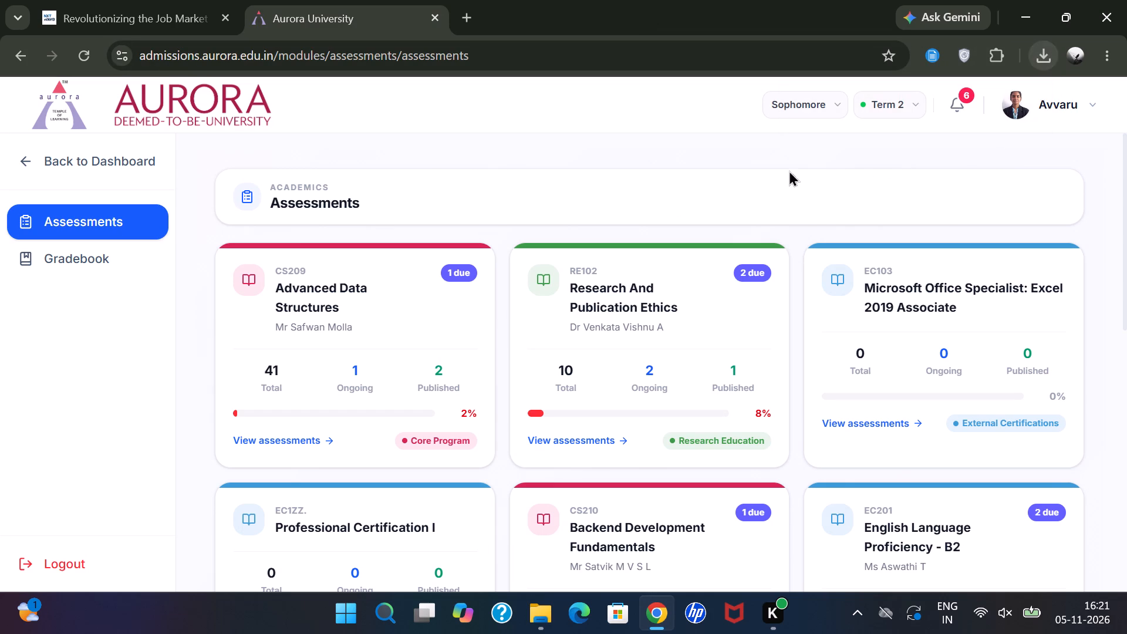
{"action": "scroll", "coordinate": [478, 423], "scroll_direction": "down", "scroll_amount": 1}
{"action": "scroll", "coordinate": [631, 389], "scroll_direction": "down", "scroll_amount": 2}
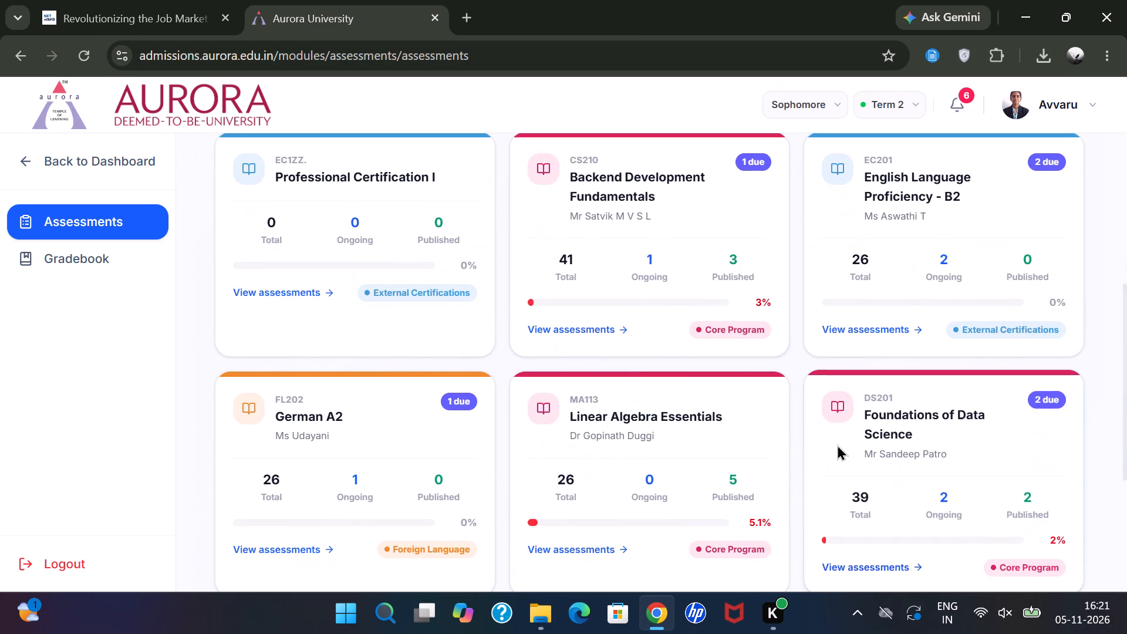
{"action": "left_click", "coordinate": [875, 448]}
Upload the recent FDS_LAB_2 PDF as the new submission for Lab Report 2.
{"action": "scroll", "coordinate": [653, 412], "scroll_direction": "right", "scroll_amount": 1}
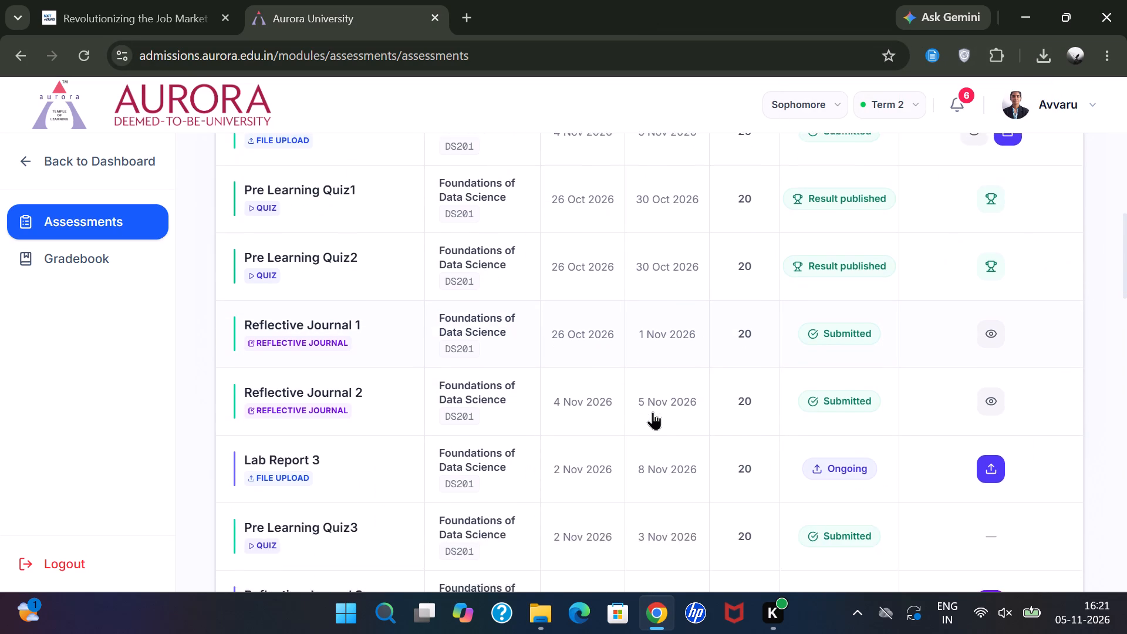
{"action": "scroll", "coordinate": [653, 412], "scroll_direction": "right", "scroll_amount": 1}
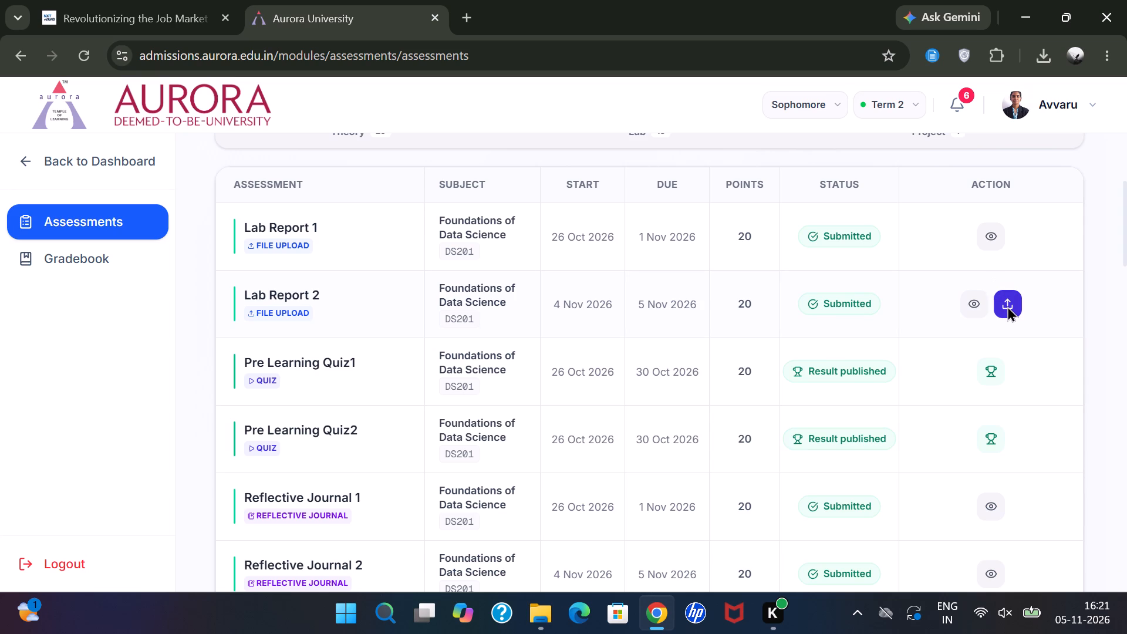
{"action": "left_click", "coordinate": [1008, 306]}
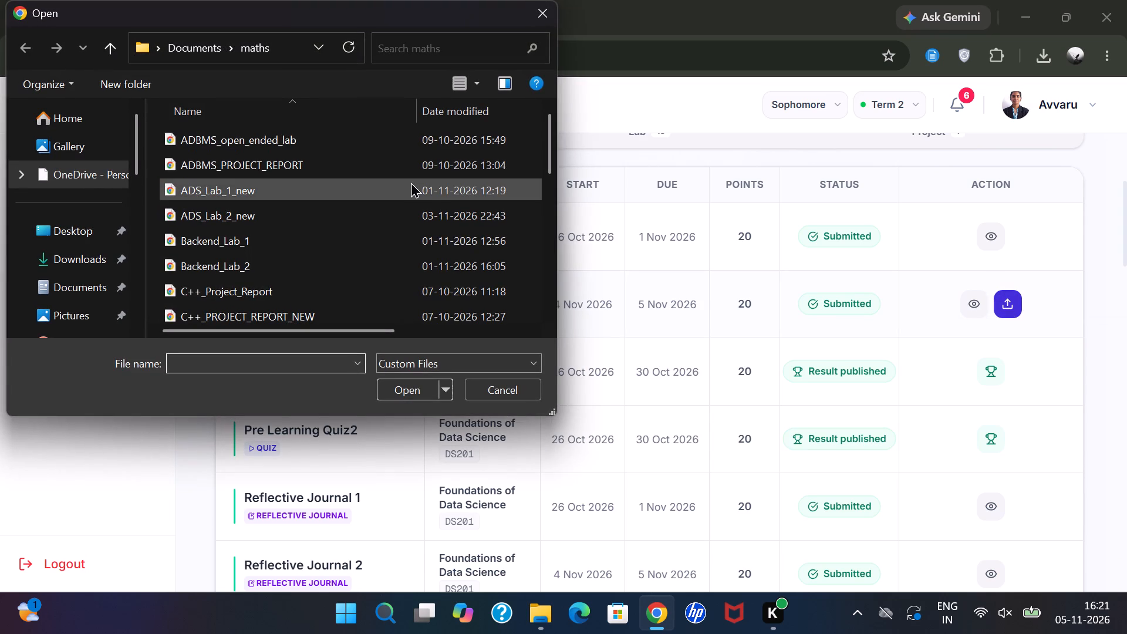
{"action": "left_click", "coordinate": [83, 128]}
{"action": "scroll", "coordinate": [332, 234], "scroll_direction": "down", "scroll_amount": 1}
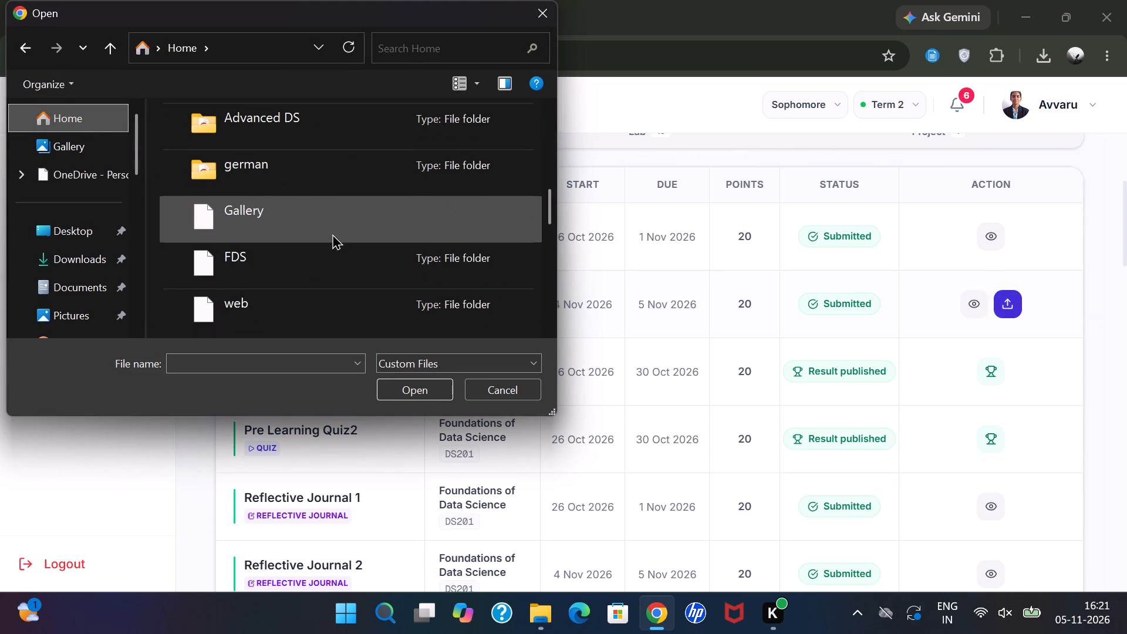
{"action": "scroll", "coordinate": [332, 234], "scroll_direction": "down", "scroll_amount": 1}
{"action": "left_click", "coordinate": [332, 234]}
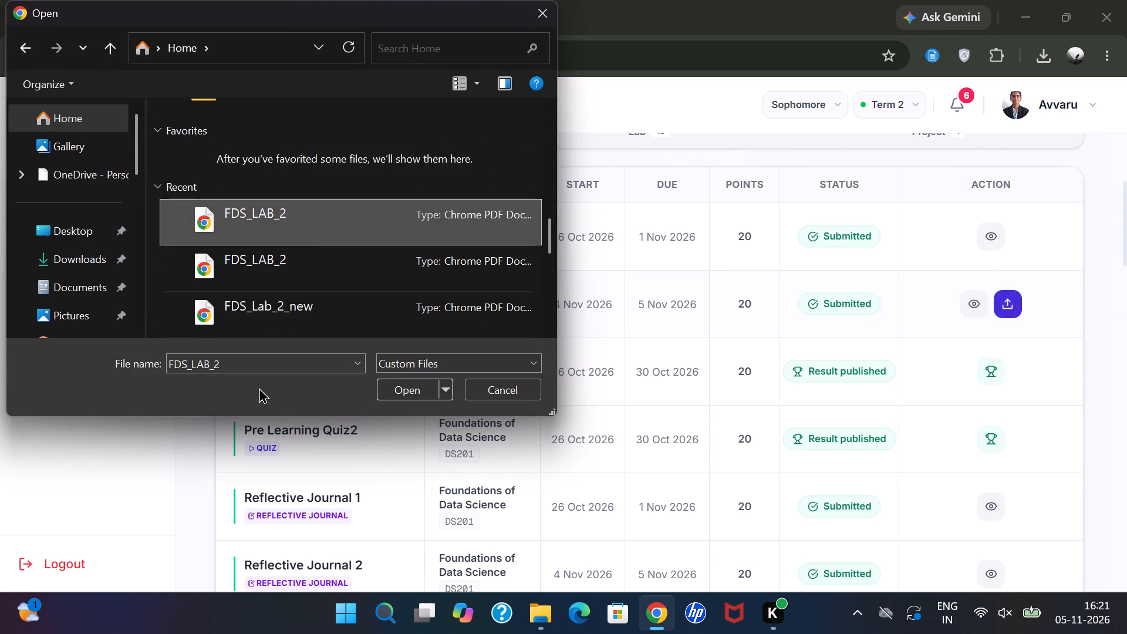
{"action": "left_click", "coordinate": [405, 394]}
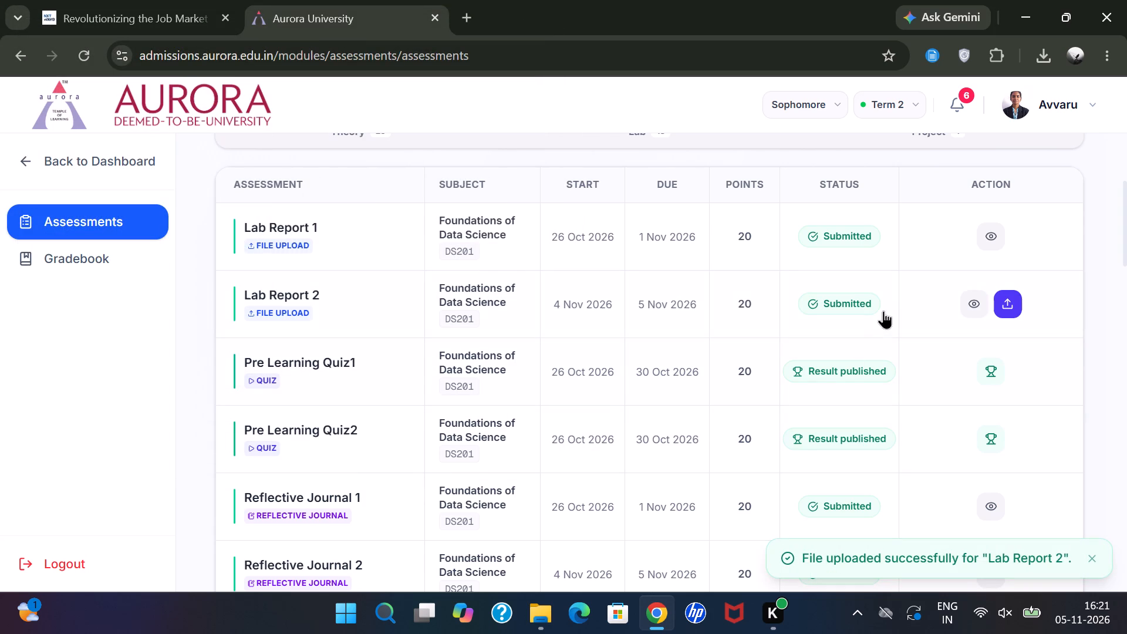
Open the uploaded Lab Report 2 document, skim it from the first page to page 15, and close it.
{"action": "left_click", "coordinate": [975, 305]}
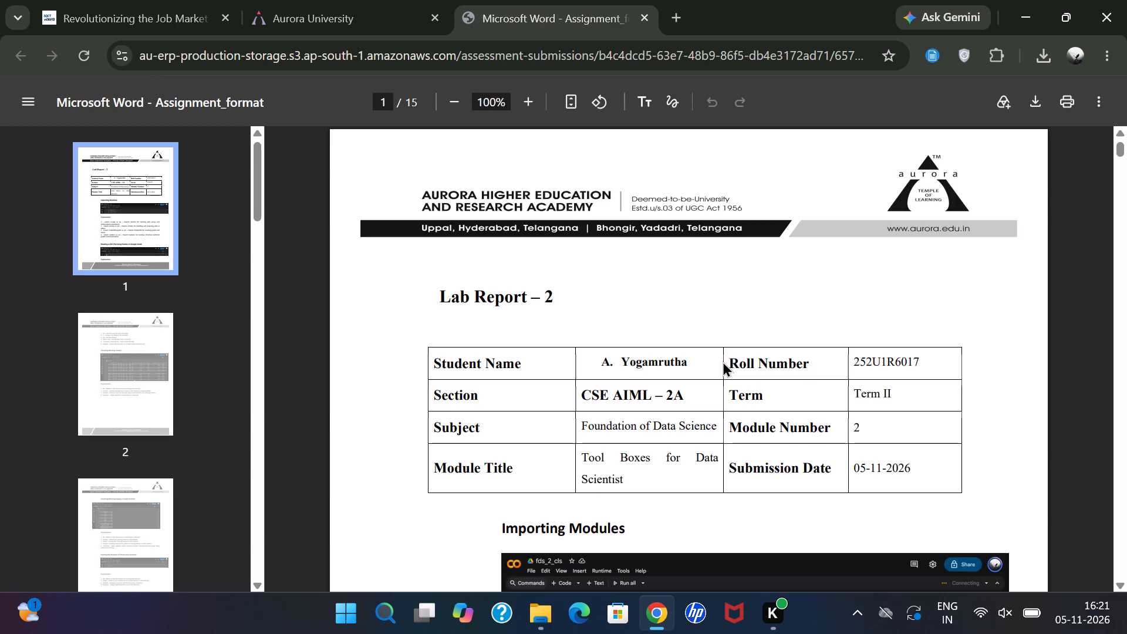
{"action": "scroll", "coordinate": [760, 403], "scroll_direction": "down", "scroll_amount": 3}
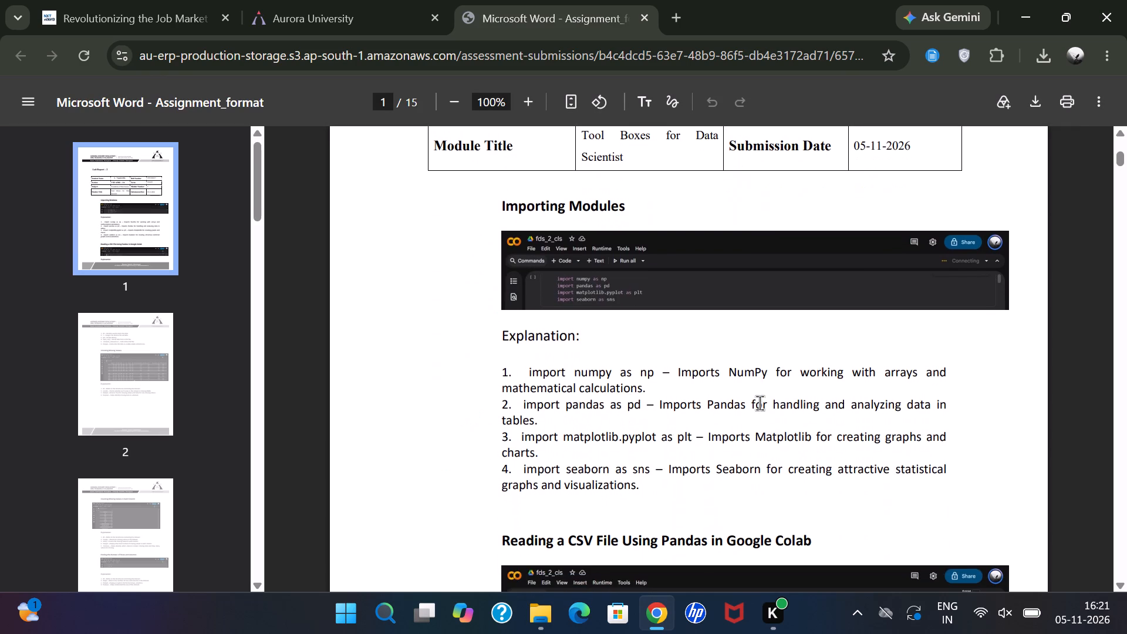
{"action": "scroll", "coordinate": [760, 403], "scroll_direction": "up", "scroll_amount": 1}
{"action": "scroll", "coordinate": [760, 403], "scroll_direction": "down", "scroll_amount": 20}
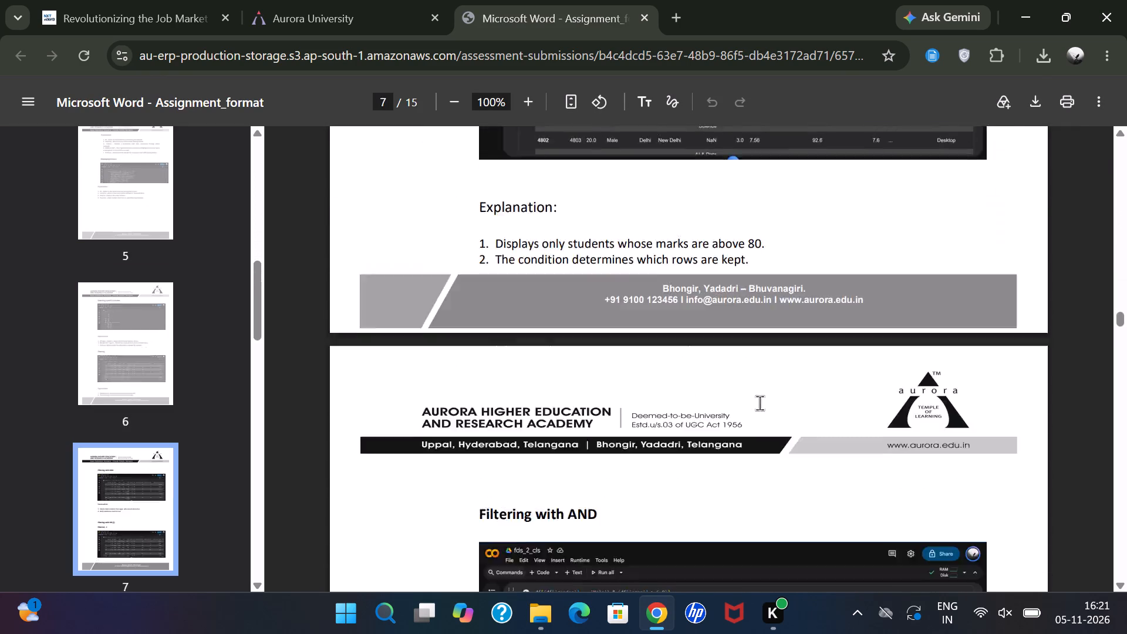
{"action": "scroll", "coordinate": [760, 403], "scroll_direction": "down", "scroll_amount": 15}
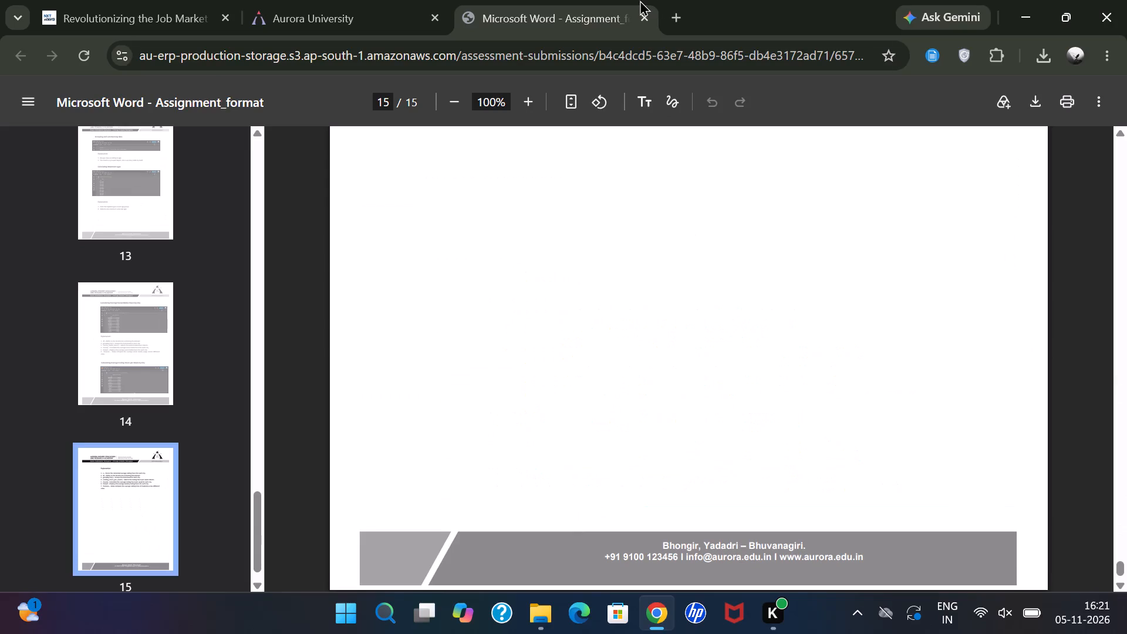
{"action": "left_click", "coordinate": [645, 24]}
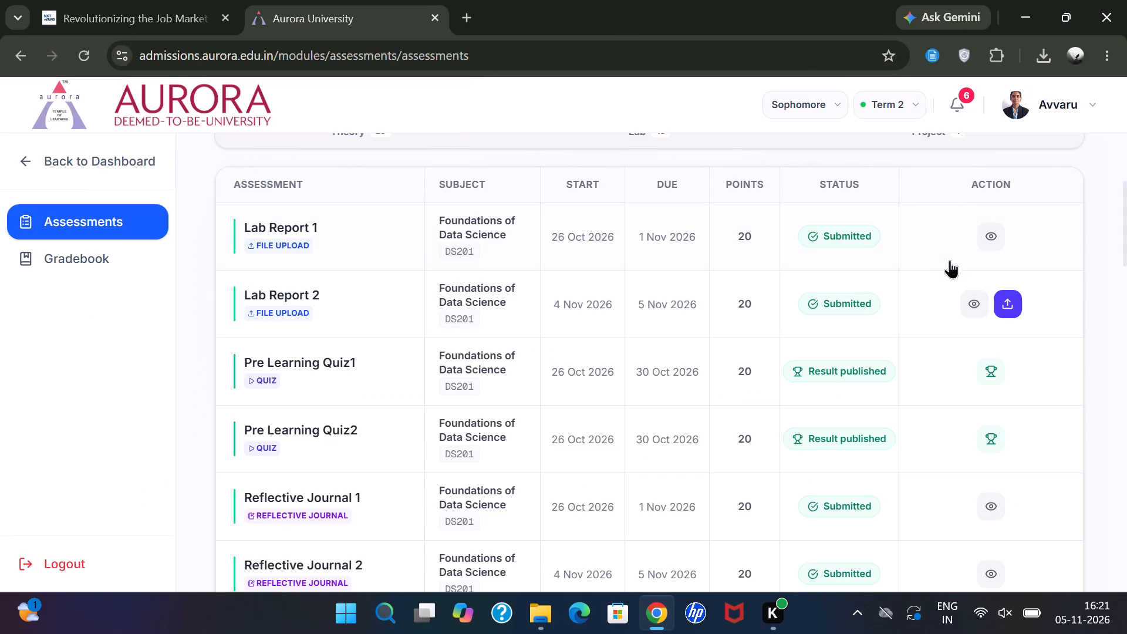
Open the submitted Lab Report 1 document and examine its NumPy sections, screenshots and explanations through page 6.
{"action": "left_click", "coordinate": [987, 235]}
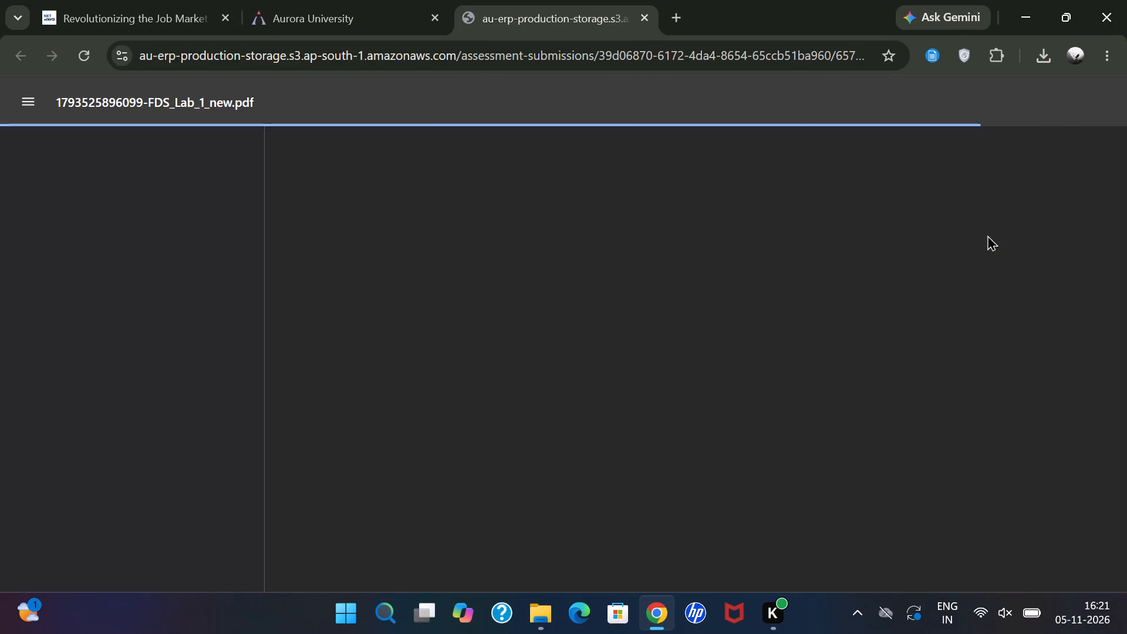
{"action": "scroll", "coordinate": [816, 257], "scroll_direction": "down", "scroll_amount": 3}
{"action": "scroll", "coordinate": [816, 257], "scroll_direction": "right", "scroll_amount": 1}
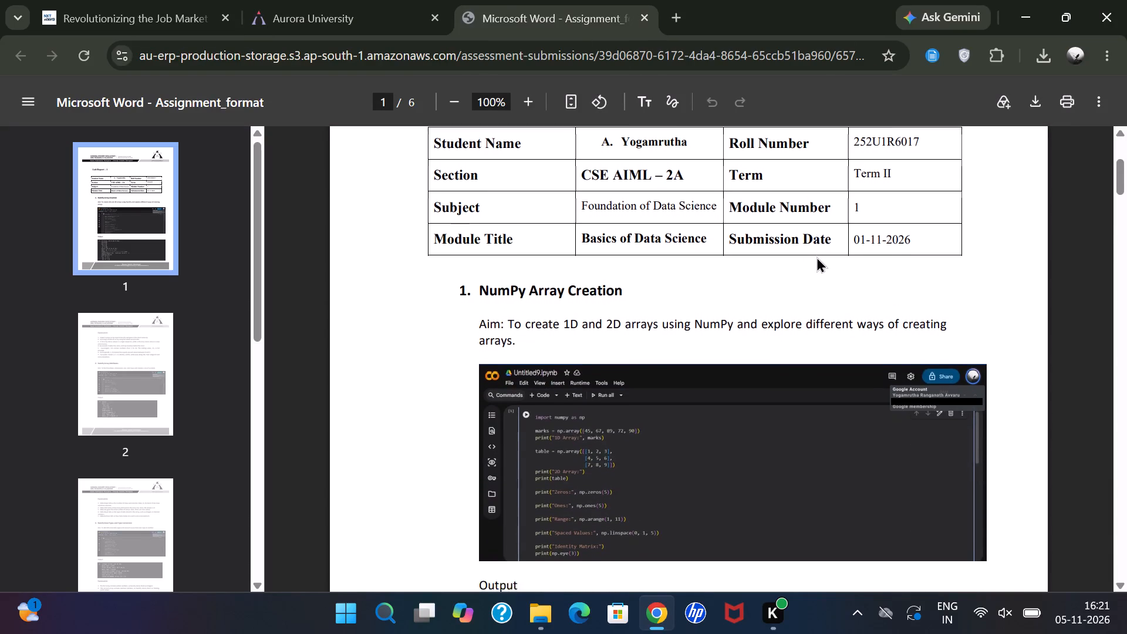
{"action": "scroll", "coordinate": [816, 257], "scroll_direction": "right", "scroll_amount": 2}
{"action": "scroll", "coordinate": [816, 257], "scroll_direction": "down", "scroll_amount": 1}
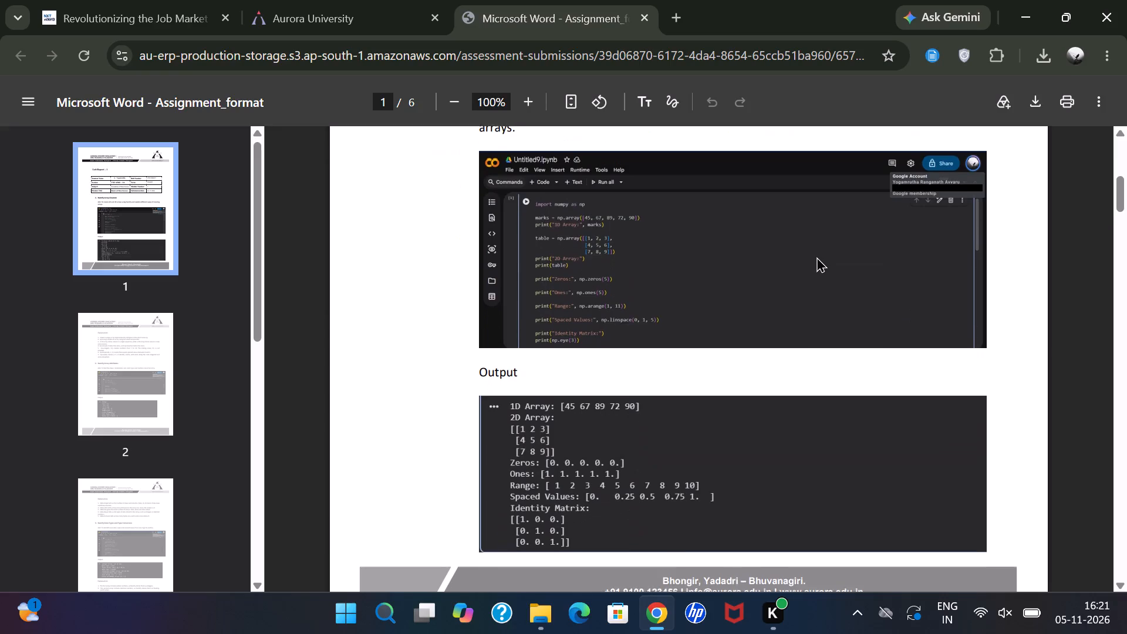
{"action": "scroll", "coordinate": [816, 257], "scroll_direction": "down", "scroll_amount": 1}
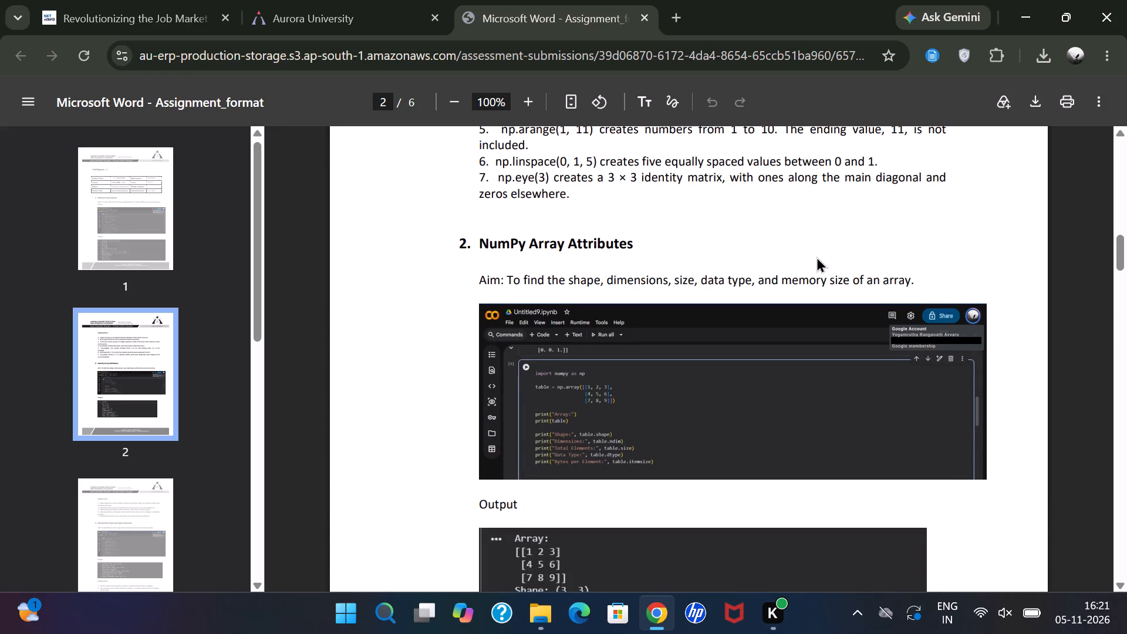
{"action": "scroll", "coordinate": [851, 201], "scroll_direction": "down", "scroll_amount": 1}
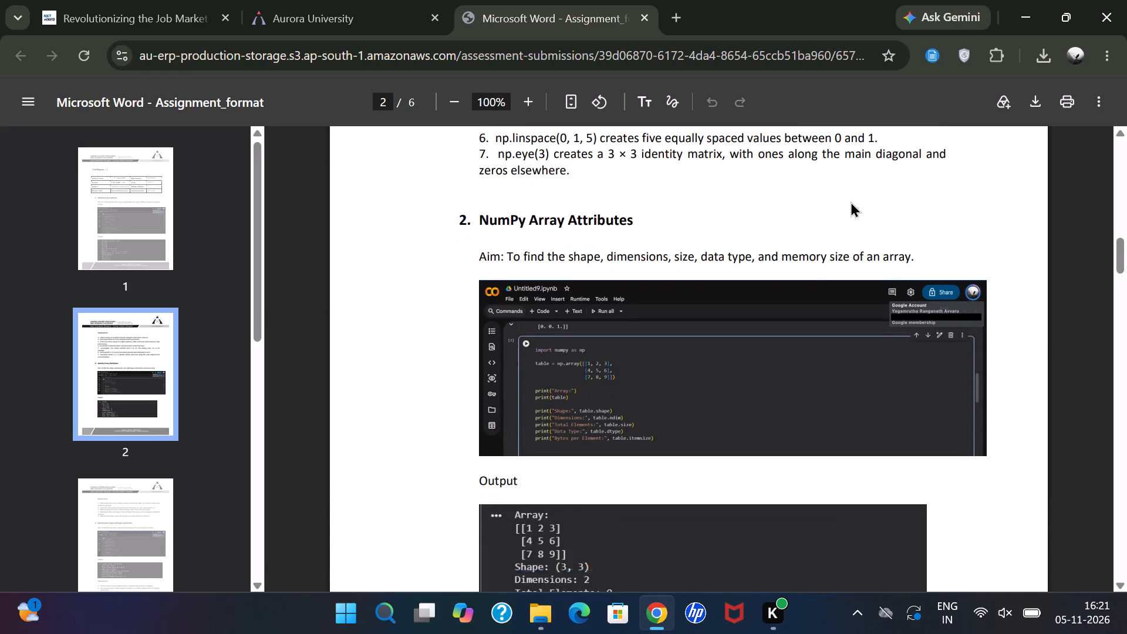
{"action": "scroll", "coordinate": [851, 201], "scroll_direction": "down", "scroll_amount": 1}
{"action": "scroll", "coordinate": [715, 311], "scroll_direction": "down", "scroll_amount": 5}
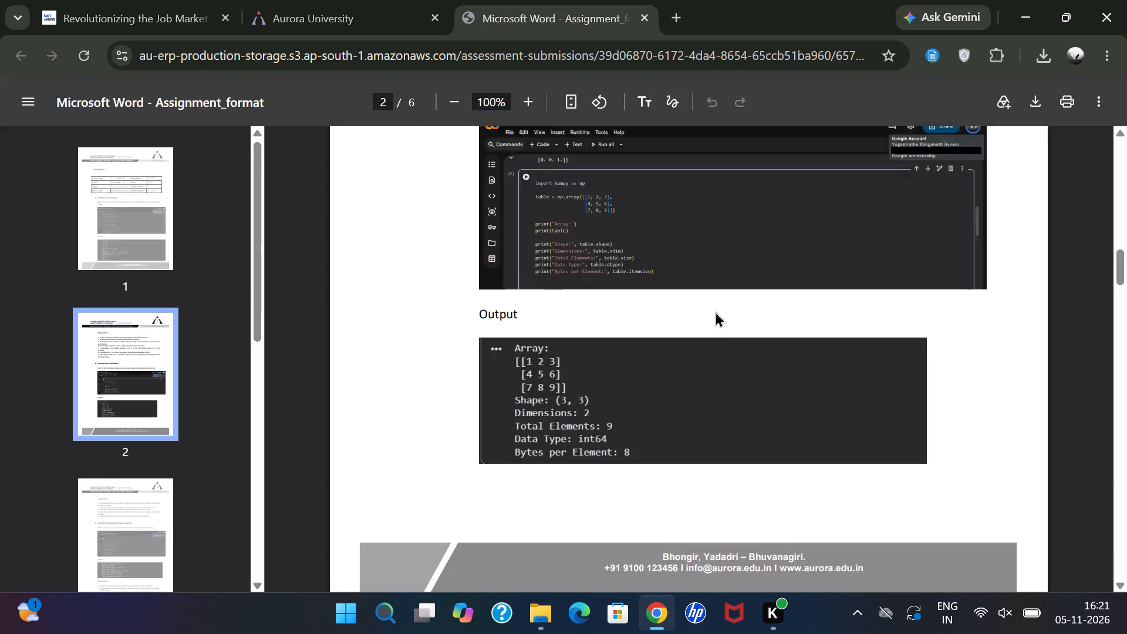
{"action": "scroll", "coordinate": [715, 311], "scroll_direction": "down", "scroll_amount": 7}
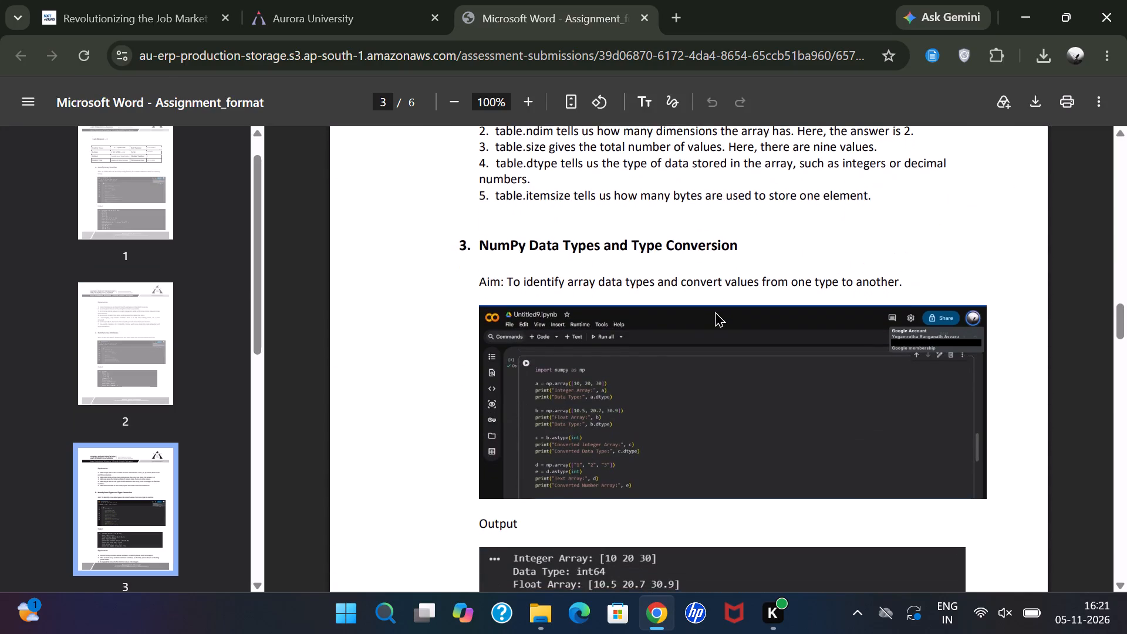
{"action": "scroll", "coordinate": [753, 372], "scroll_direction": "down", "scroll_amount": 1}
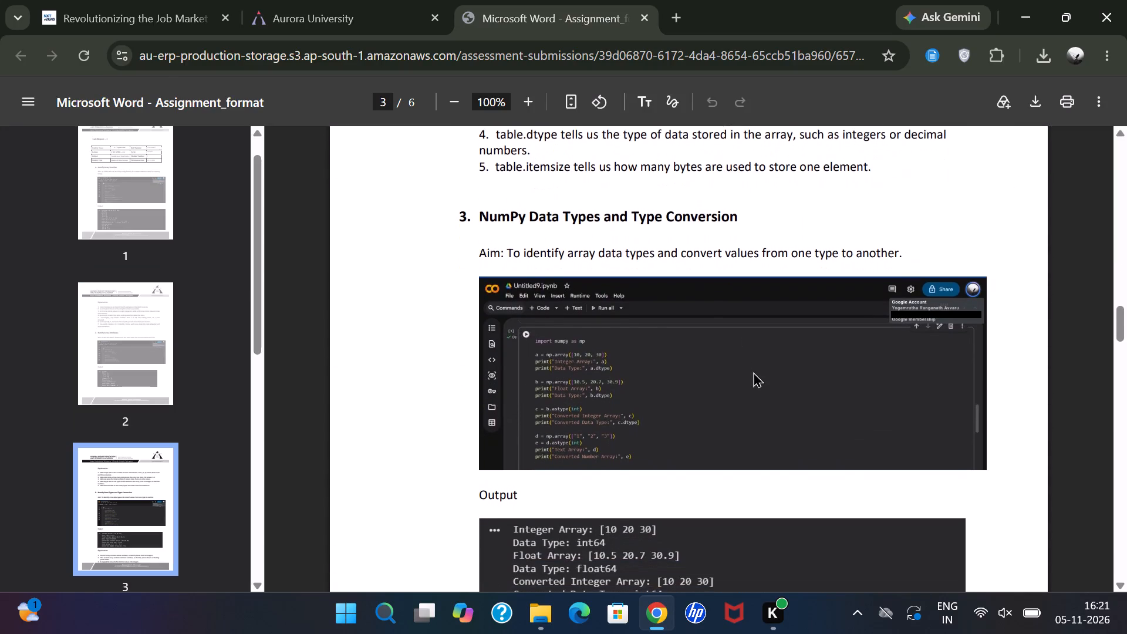
{"action": "scroll", "coordinate": [753, 372], "scroll_direction": "down", "scroll_amount": 4}
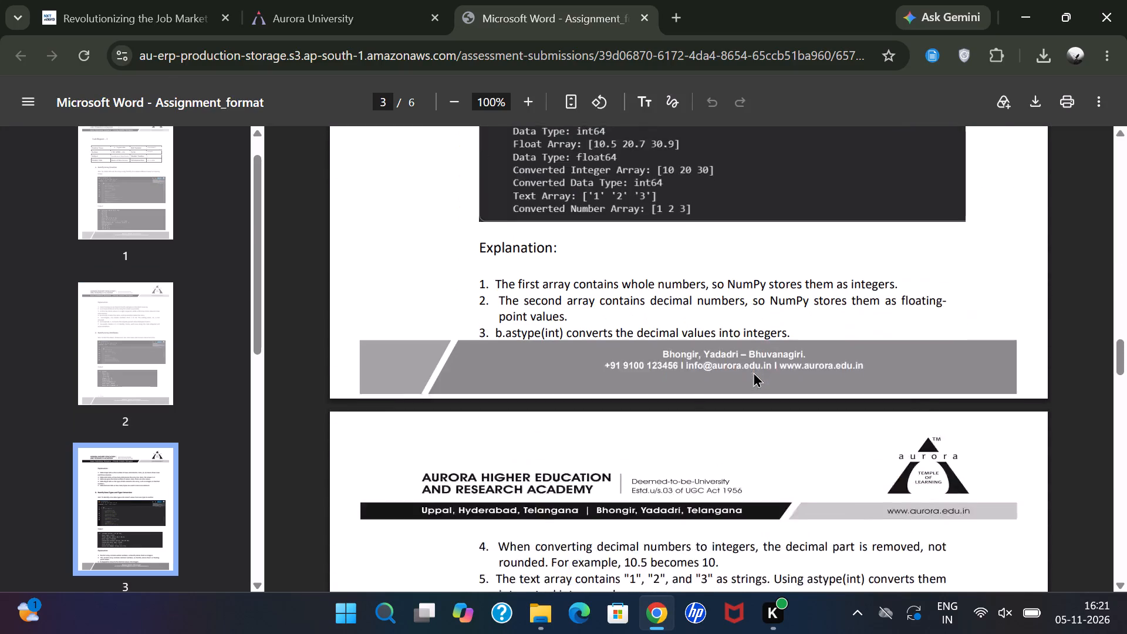
{"action": "scroll", "coordinate": [753, 372], "scroll_direction": "down", "scroll_amount": 5}
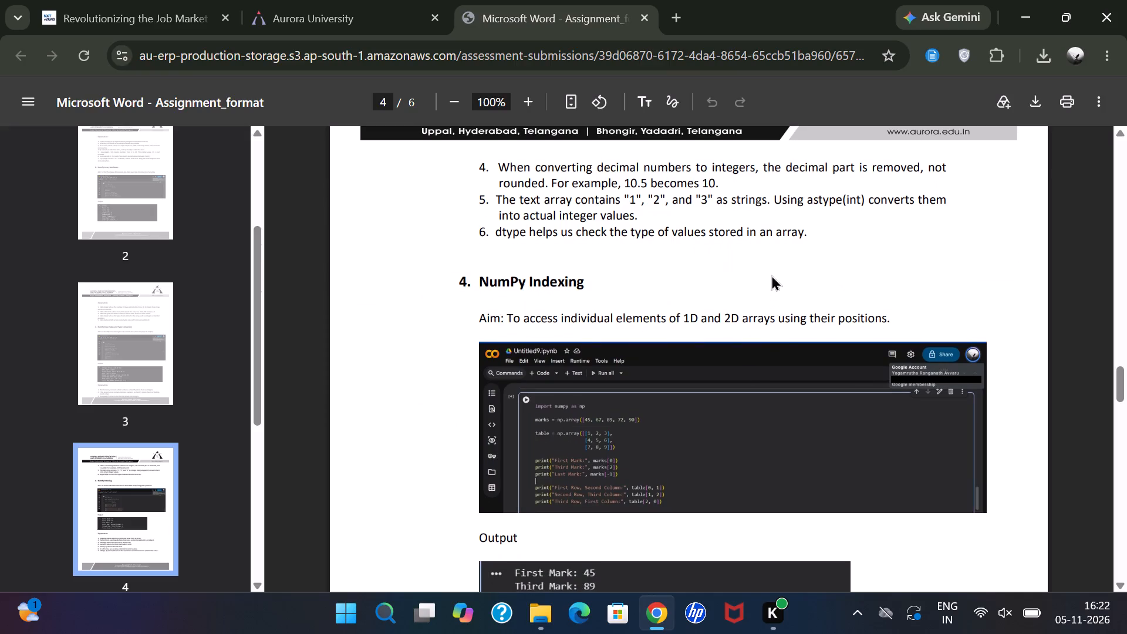
{"action": "scroll", "coordinate": [783, 331], "scroll_direction": "down", "scroll_amount": 4}
{"action": "scroll", "coordinate": [783, 331], "scroll_direction": "right", "scroll_amount": 4}
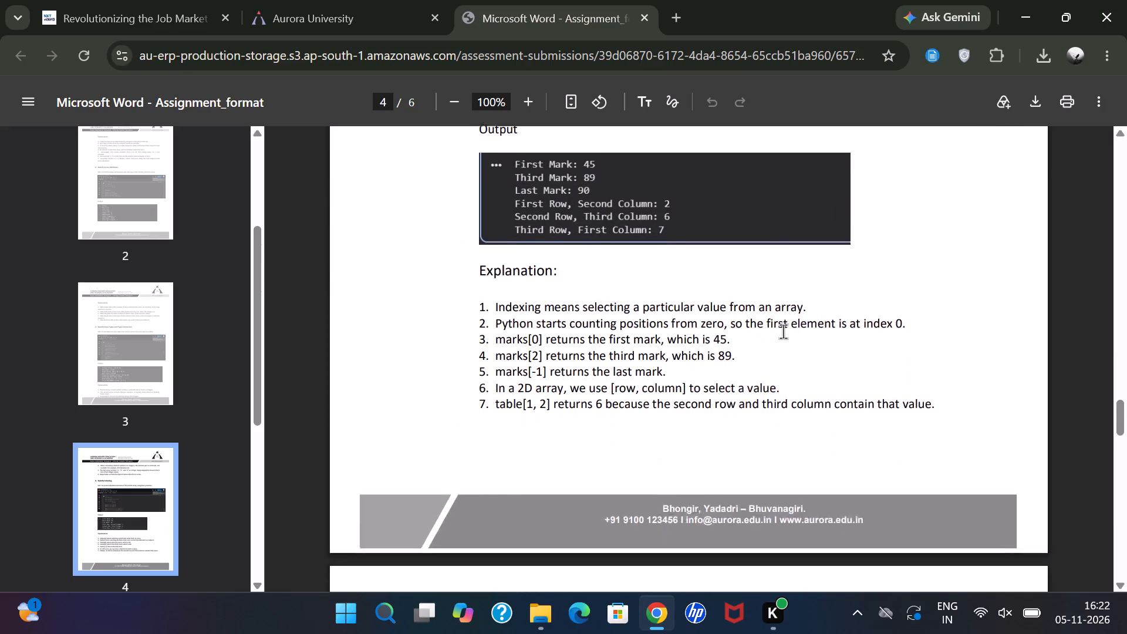
{"action": "scroll", "coordinate": [783, 331], "scroll_direction": "right", "scroll_amount": 6}
{"action": "scroll", "coordinate": [783, 331], "scroll_direction": "down", "scroll_amount": 1}
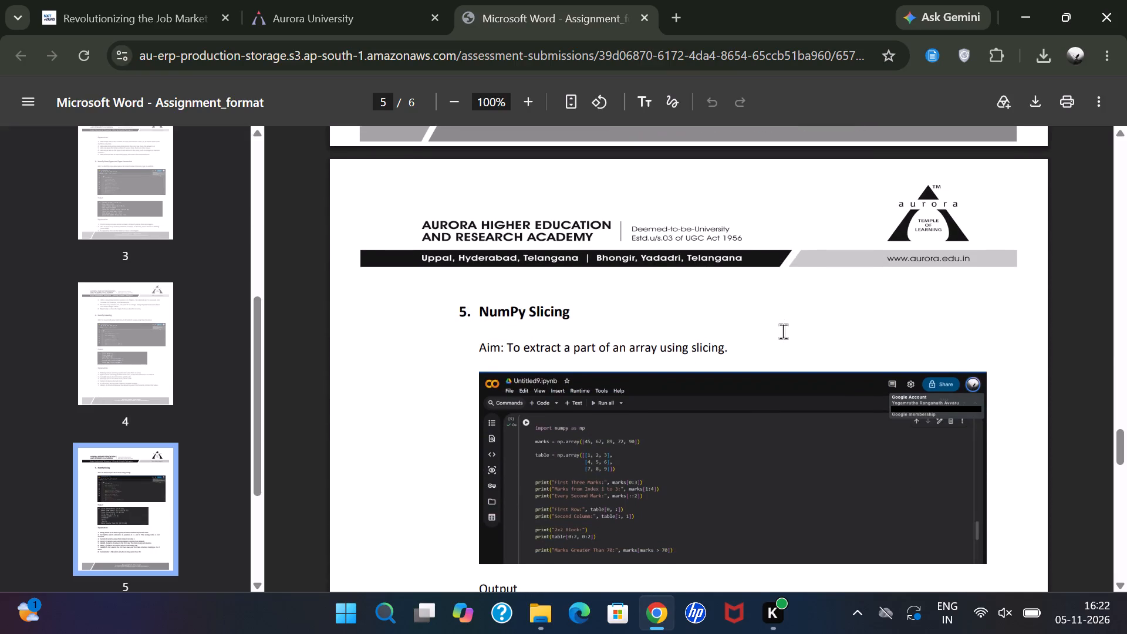
{"action": "scroll", "coordinate": [783, 331], "scroll_direction": "down", "scroll_amount": 7}
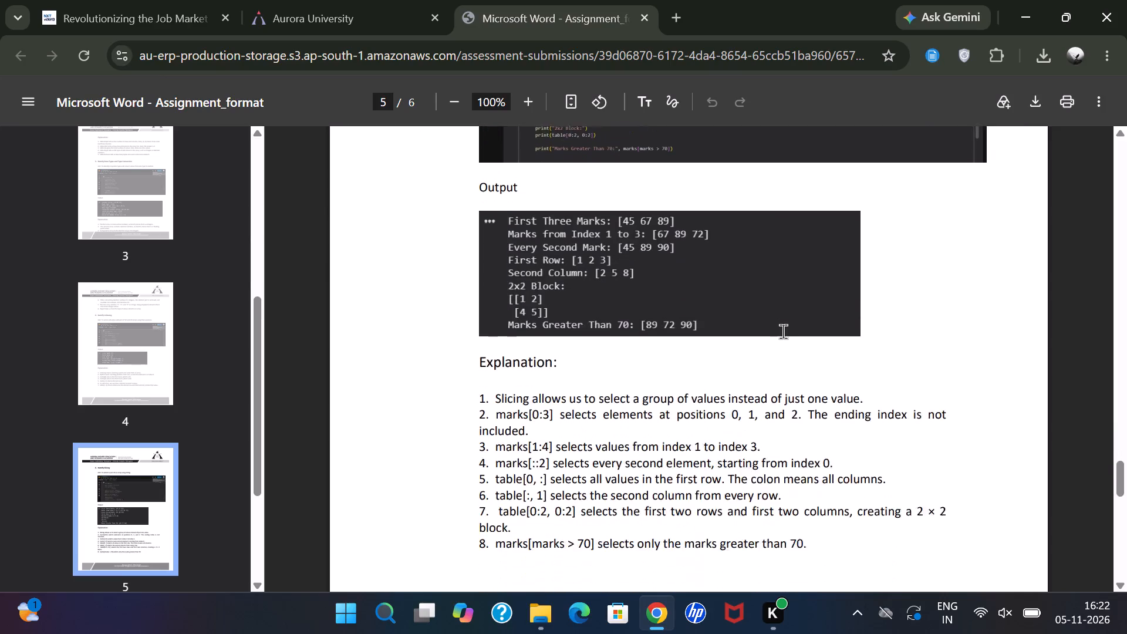
{"action": "scroll", "coordinate": [783, 331], "scroll_direction": "down", "scroll_amount": 8}
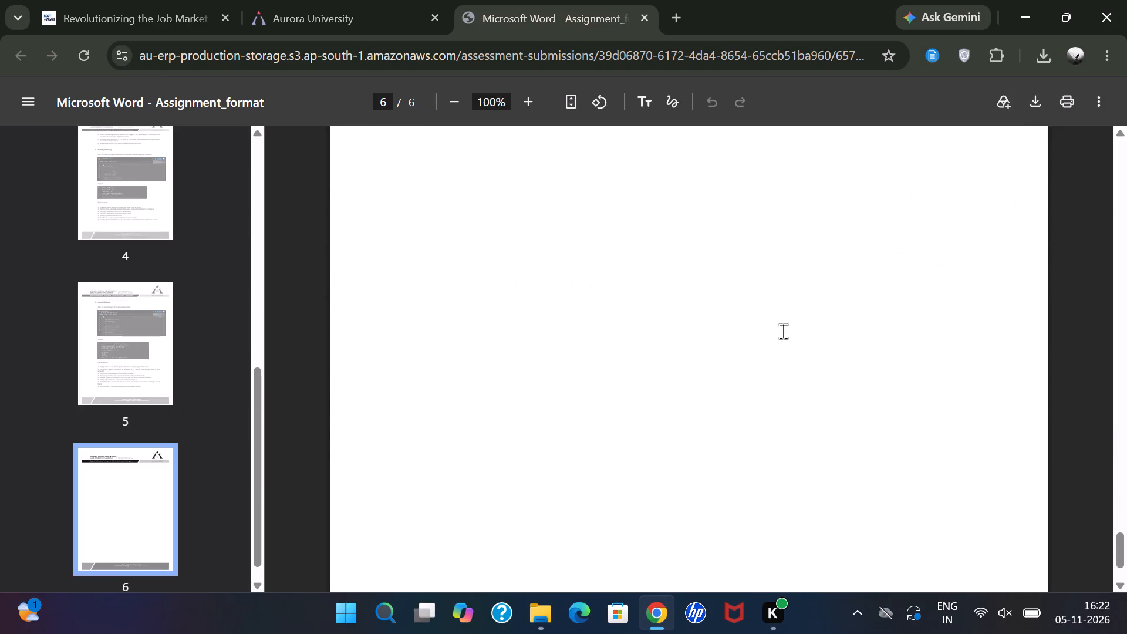
{"action": "scroll", "coordinate": [783, 331], "scroll_direction": "down", "scroll_amount": 2}
Recheck the NumPy Slicing section on page 5 of Lab Report 1, return towards the start, and close the document.
{"action": "scroll", "coordinate": [783, 331], "scroll_direction": "up", "scroll_amount": 8}
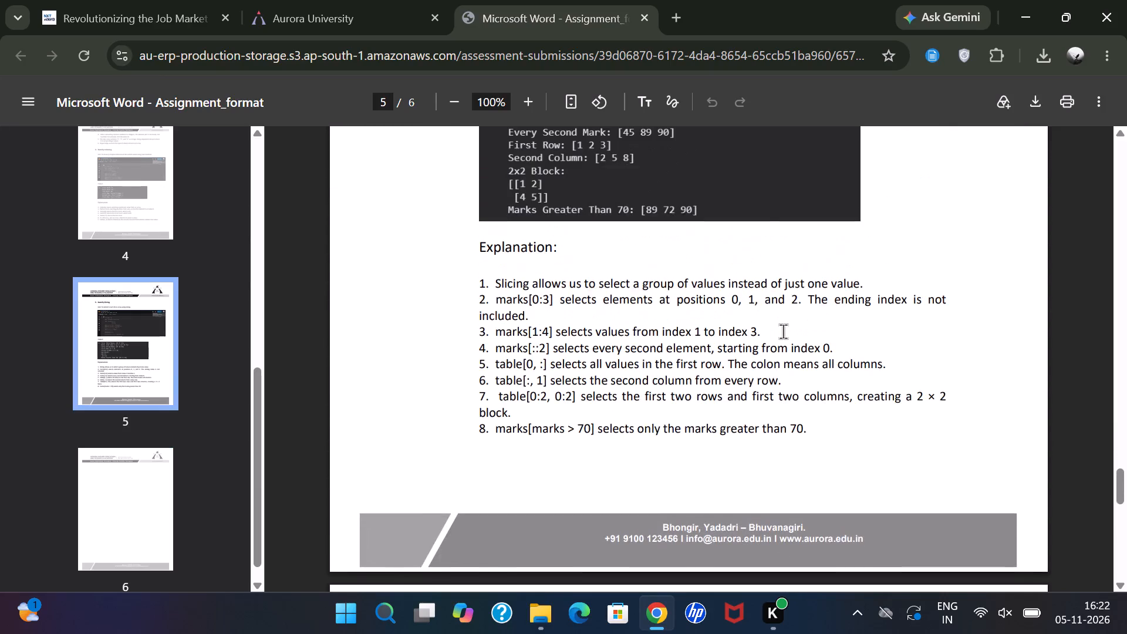
{"action": "scroll", "coordinate": [783, 331], "scroll_direction": "up", "scroll_amount": 2}
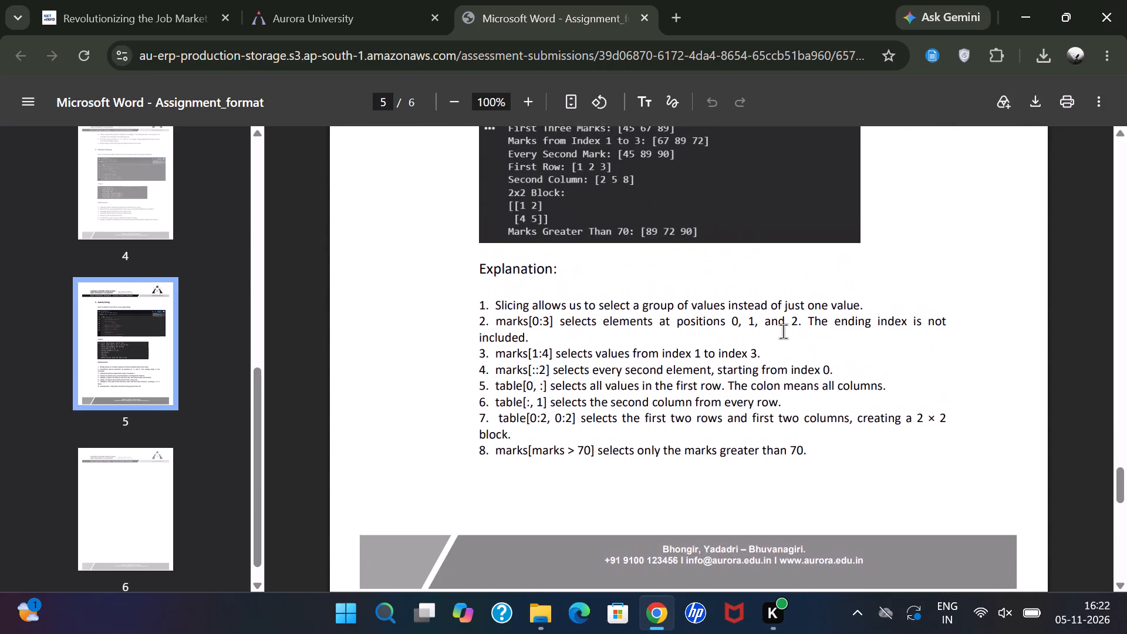
{"action": "scroll", "coordinate": [783, 331], "scroll_direction": "up", "scroll_amount": 4}
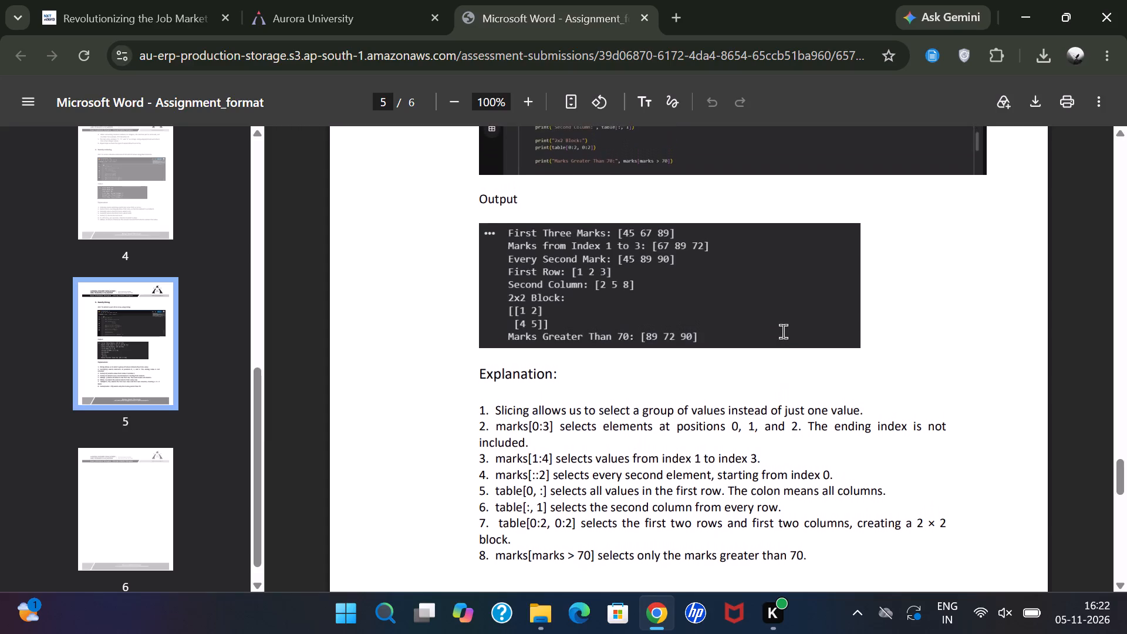
{"action": "scroll", "coordinate": [783, 331], "scroll_direction": "up", "scroll_amount": 7}
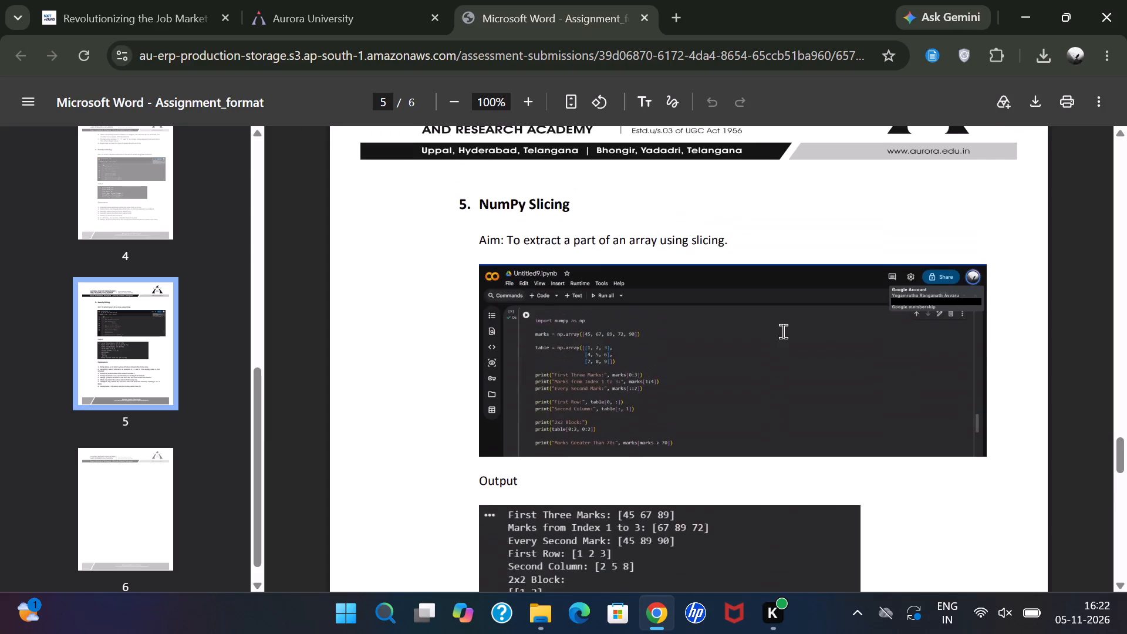
{"action": "scroll", "coordinate": [783, 331], "scroll_direction": "up", "scroll_amount": 10}
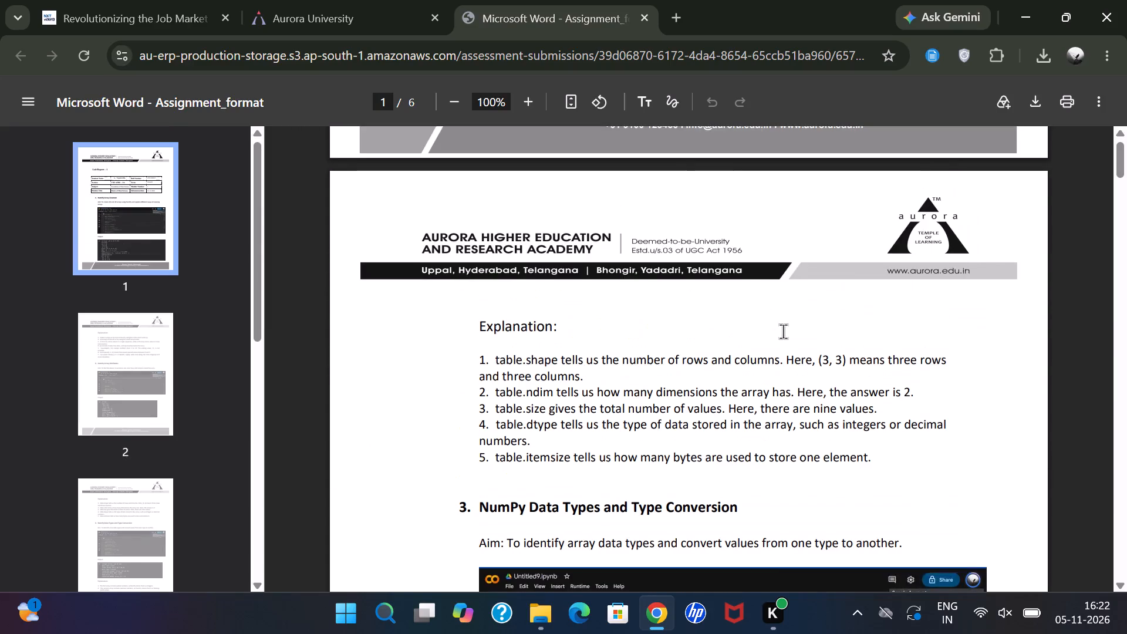
{"action": "left_click", "coordinate": [640, 13]}
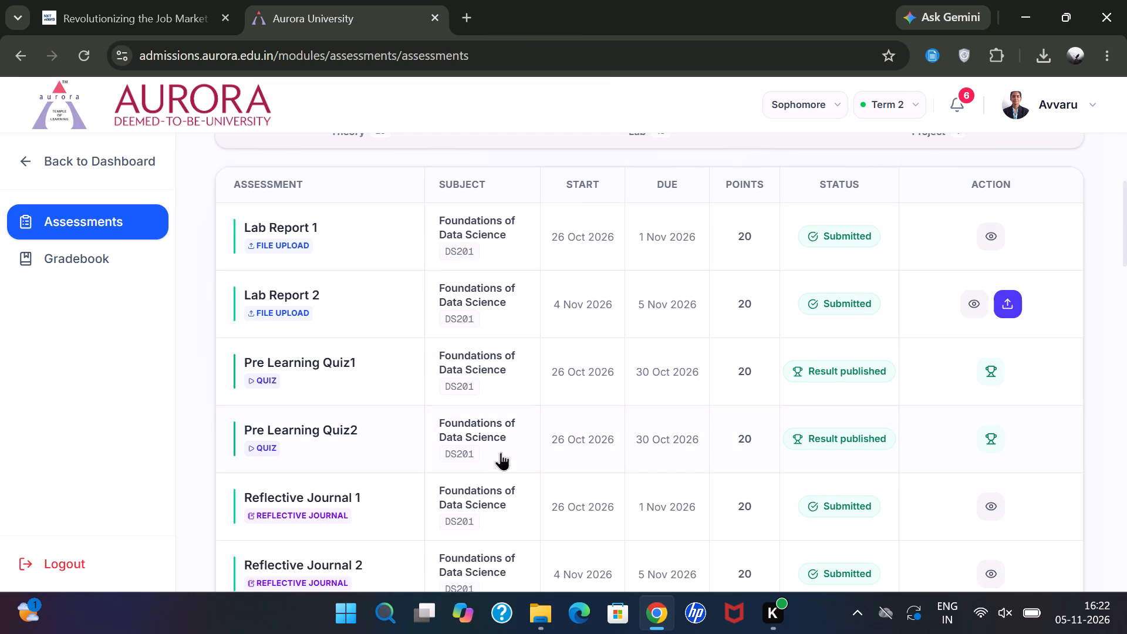
Open the submitted Lab Report 2 document again, skim it from the first page past page 5, and close it.
{"action": "scroll", "coordinate": [501, 452], "scroll_direction": "down", "scroll_amount": 2}
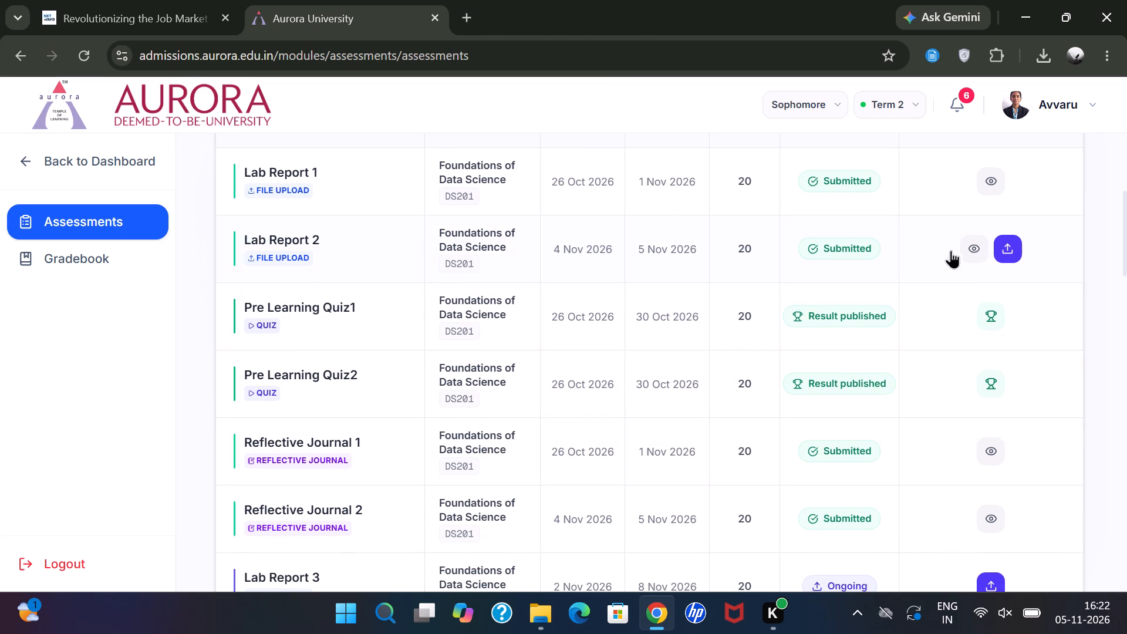
{"action": "left_click", "coordinate": [975, 248]}
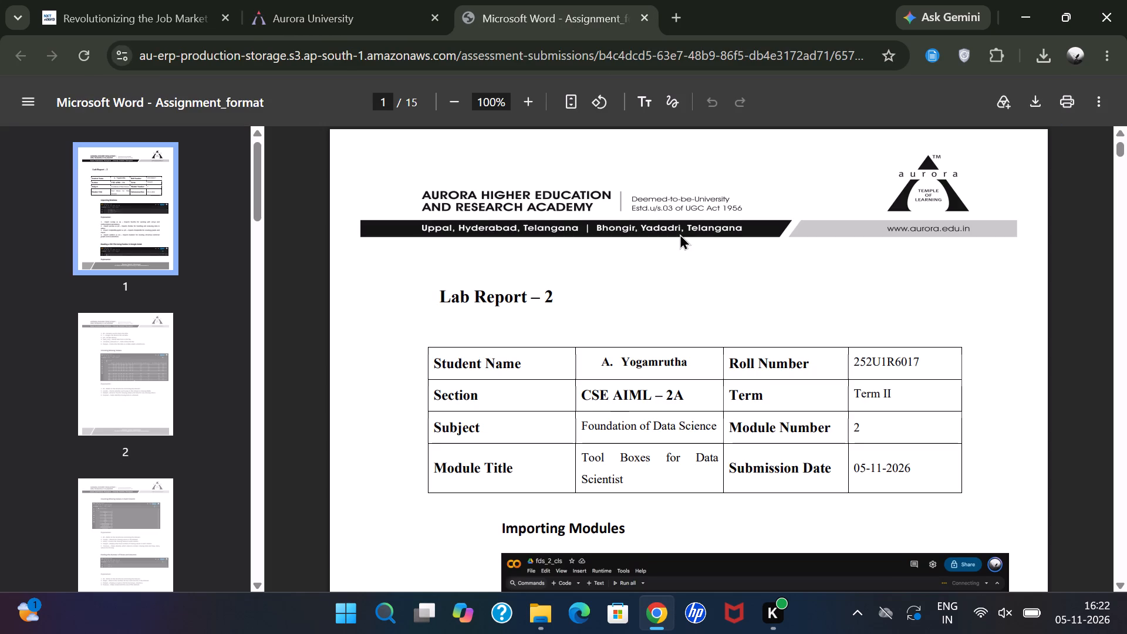
{"action": "scroll", "coordinate": [724, 303], "scroll_direction": "down", "scroll_amount": 3}
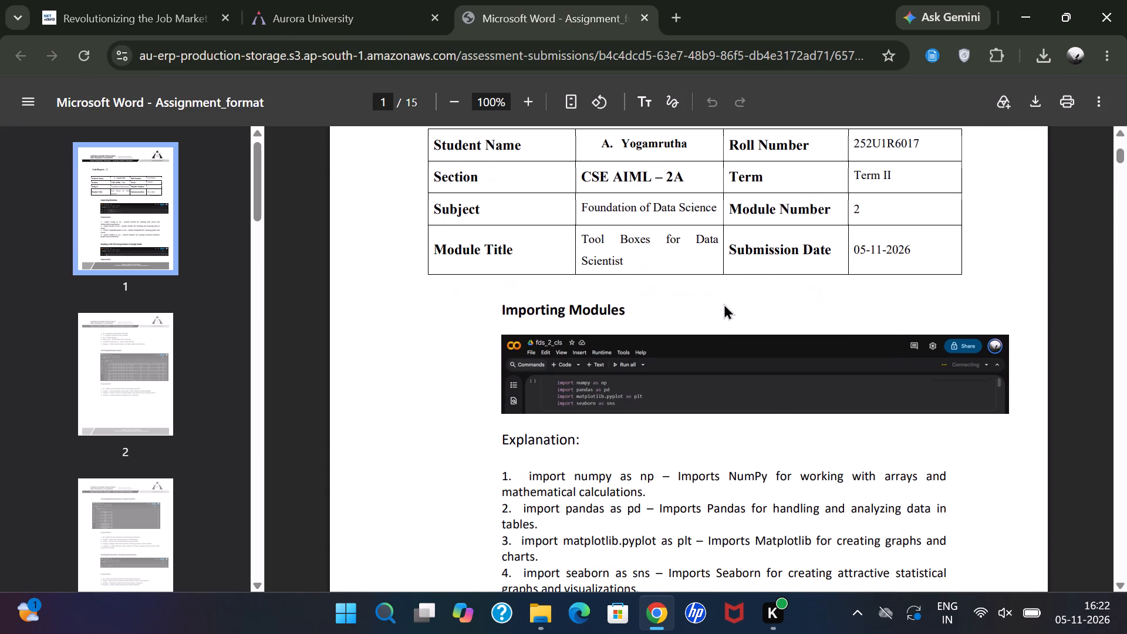
{"action": "scroll", "coordinate": [724, 303], "scroll_direction": "down", "scroll_amount": 1}
{"action": "scroll", "coordinate": [724, 303], "scroll_direction": "right", "scroll_amount": 1}
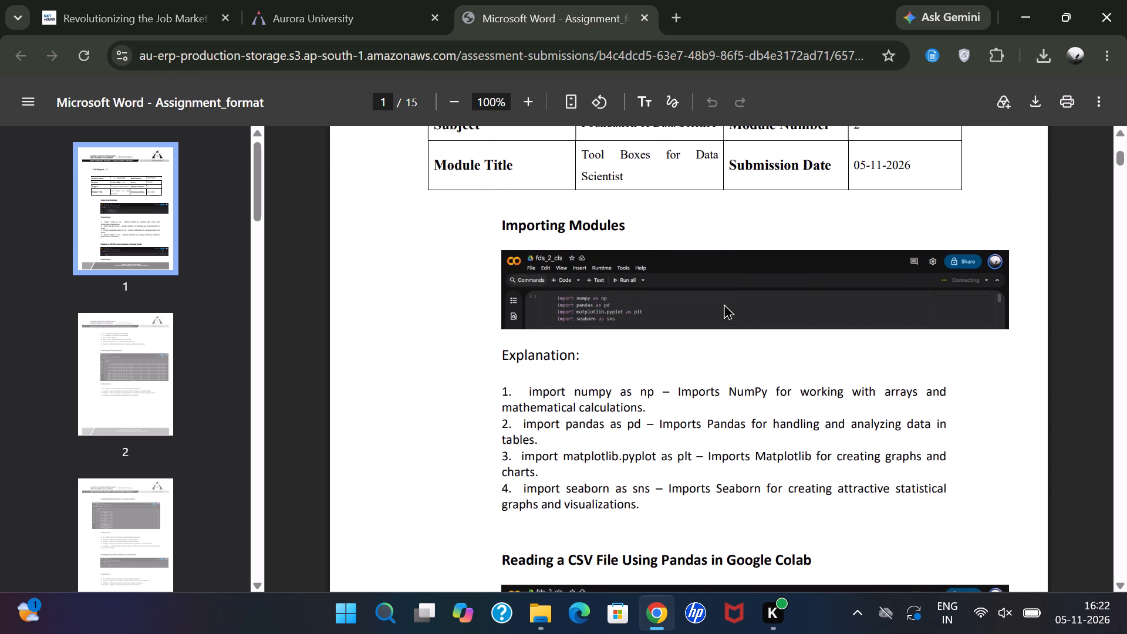
{"action": "scroll", "coordinate": [724, 303], "scroll_direction": "down", "scroll_amount": 8}
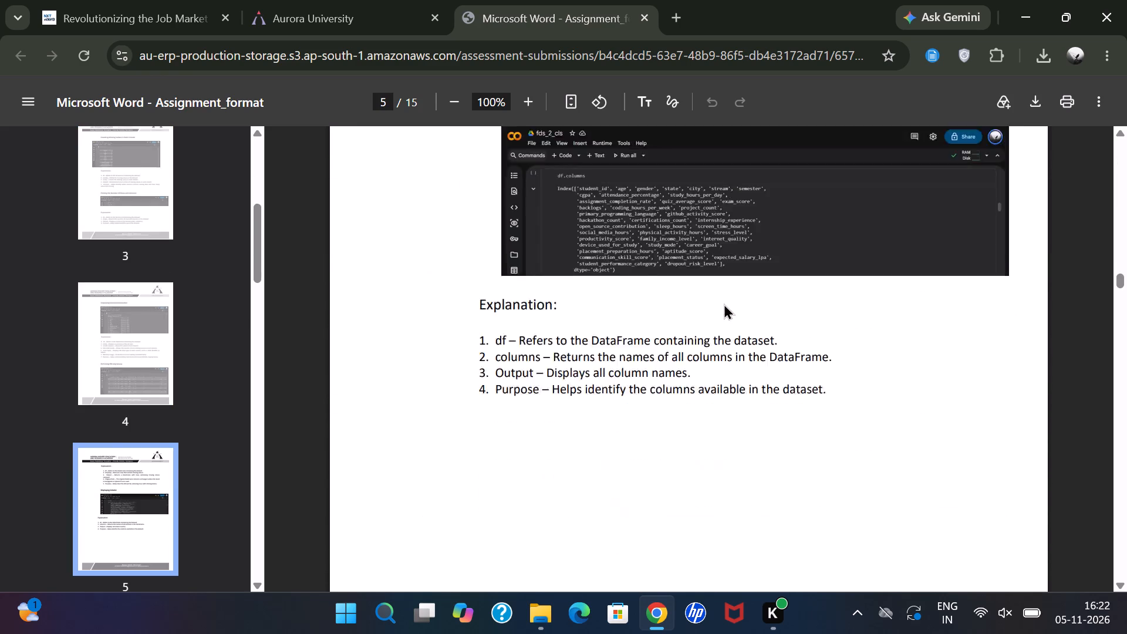
{"action": "scroll", "coordinate": [724, 303], "scroll_direction": "down", "scroll_amount": 9}
{"action": "left_click", "coordinate": [641, 15]}
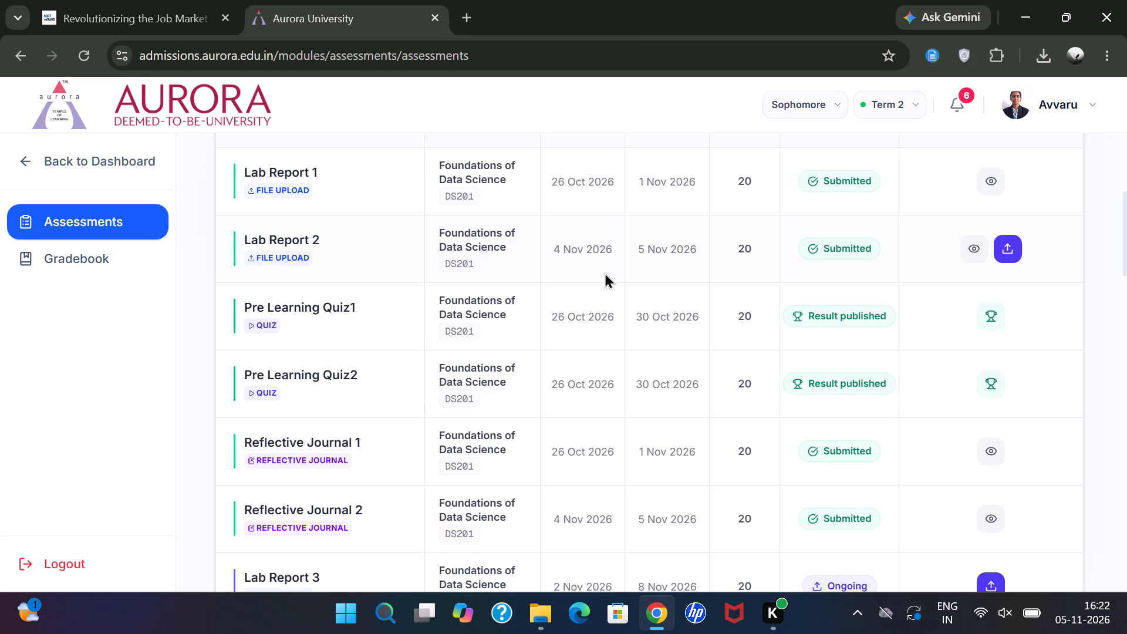
Examine the Foundations of Data Science assessment list for dates and submission statuses.
{"action": "scroll", "coordinate": [605, 272], "scroll_direction": "right", "scroll_amount": 3}
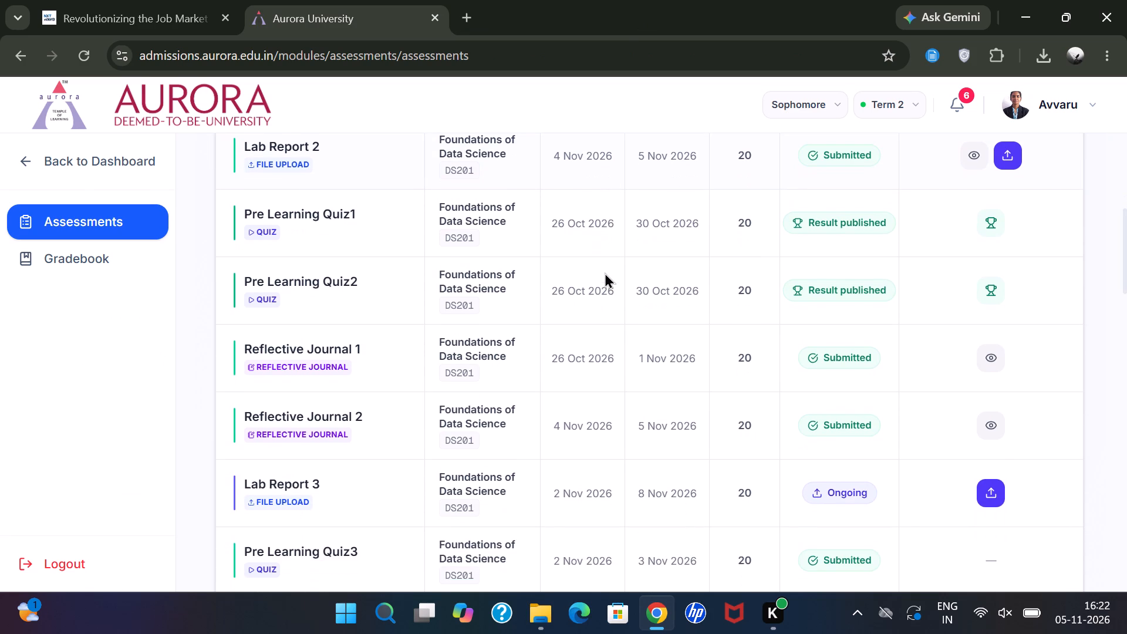
{"action": "scroll", "coordinate": [605, 272], "scroll_direction": "right", "scroll_amount": 1}
{"action": "scroll", "coordinate": [605, 272], "scroll_direction": "up", "scroll_amount": 2}
{"action": "scroll", "coordinate": [605, 272], "scroll_direction": "down", "scroll_amount": 1}
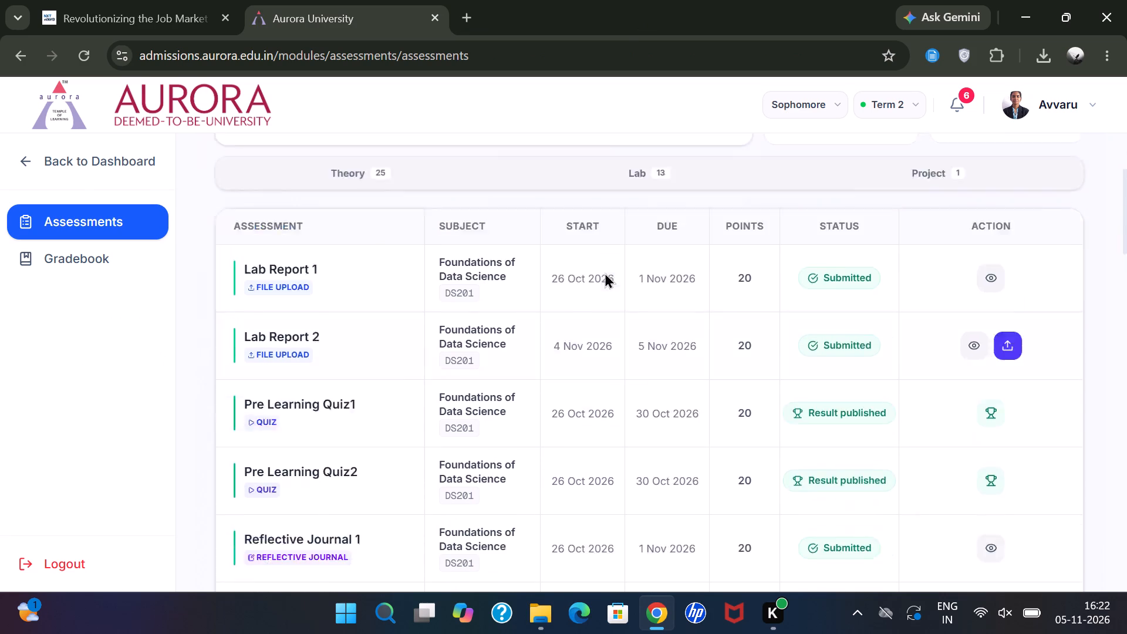
{"action": "scroll", "coordinate": [605, 272], "scroll_direction": "down", "scroll_amount": 5}
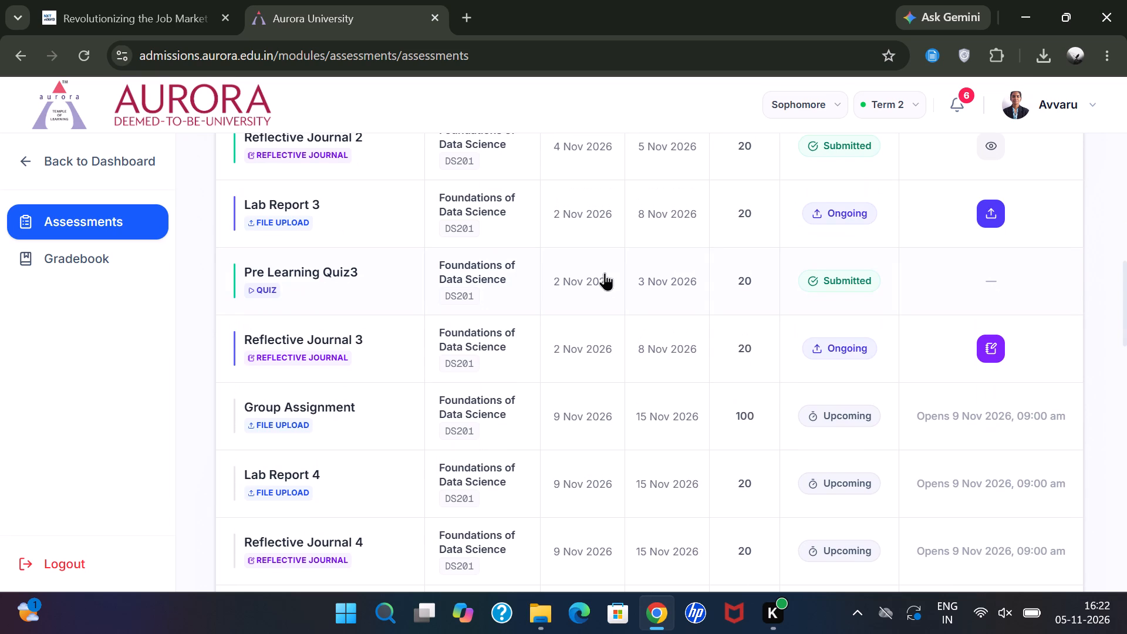
{"action": "scroll", "coordinate": [605, 272], "scroll_direction": "up", "scroll_amount": 8}
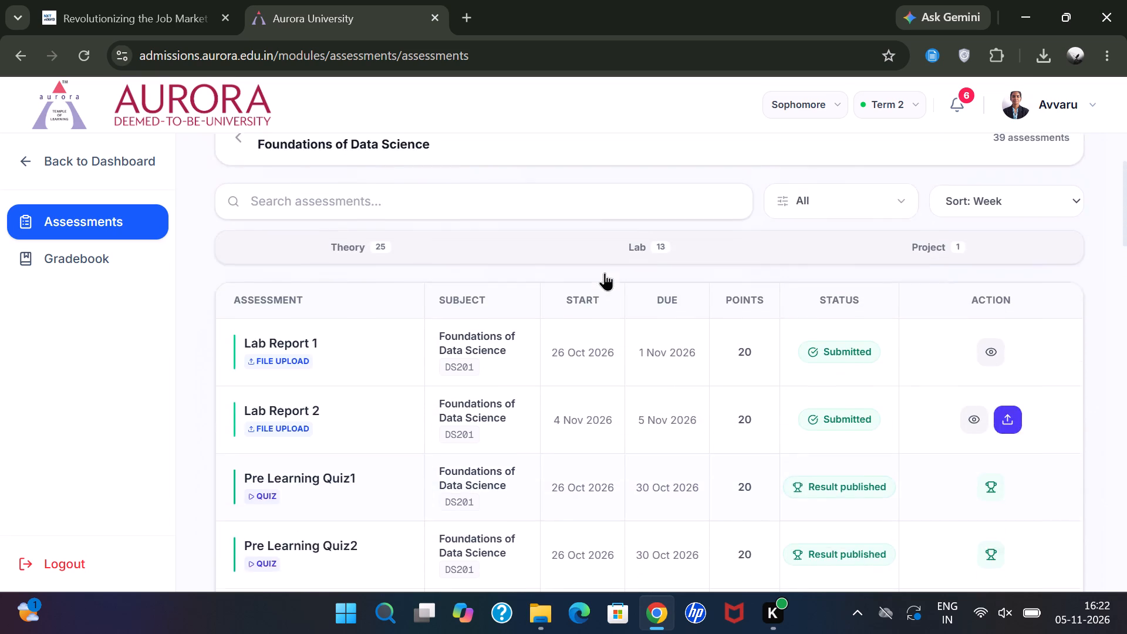
{"action": "scroll", "coordinate": [605, 272], "scroll_direction": "up", "scroll_amount": 2}
View the published result of Pre Learning Quiz1 for Foundations of Data Science and return to the assessments.
{"action": "scroll", "coordinate": [605, 272], "scroll_direction": "down", "scroll_amount": 2}
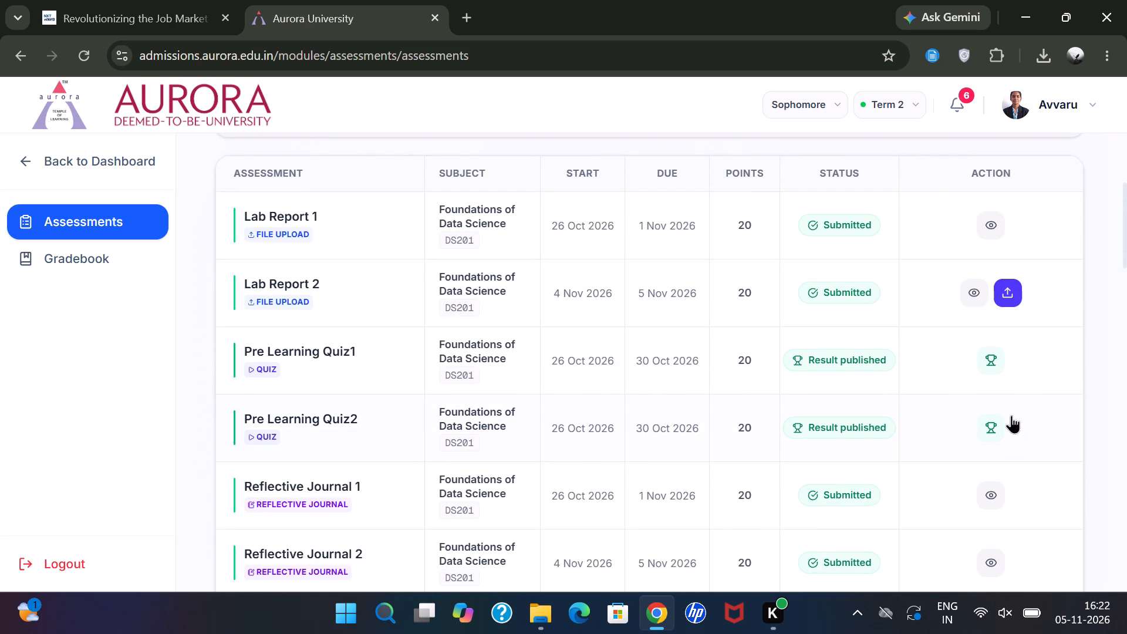
{"action": "left_click", "coordinate": [989, 367]}
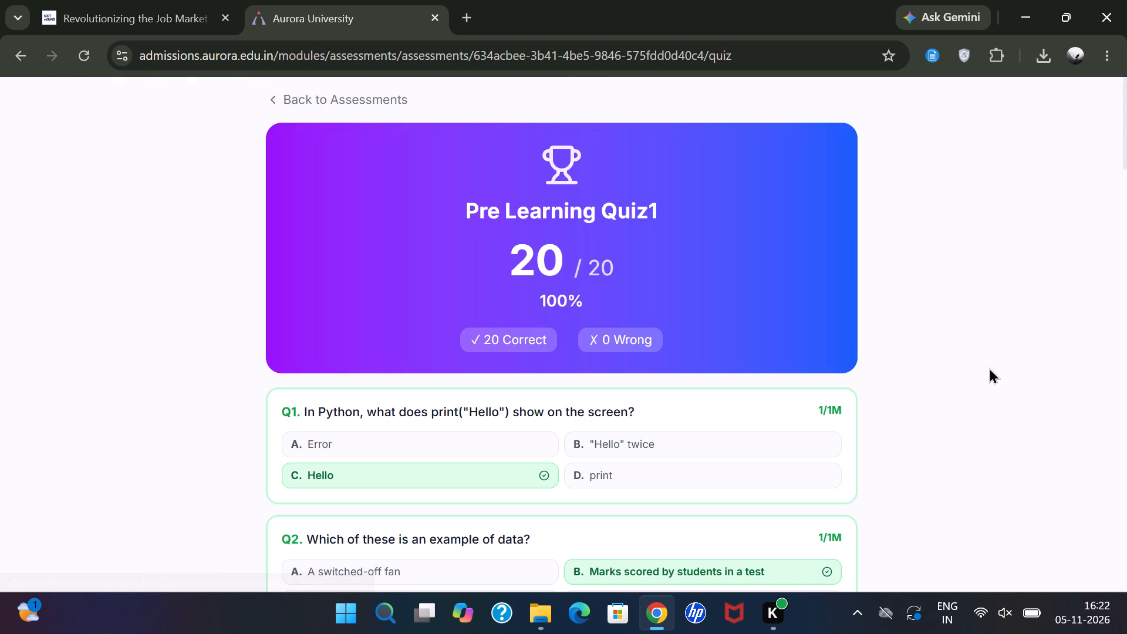
{"action": "scroll", "coordinate": [724, 349], "scroll_direction": "down", "scroll_amount": 2}
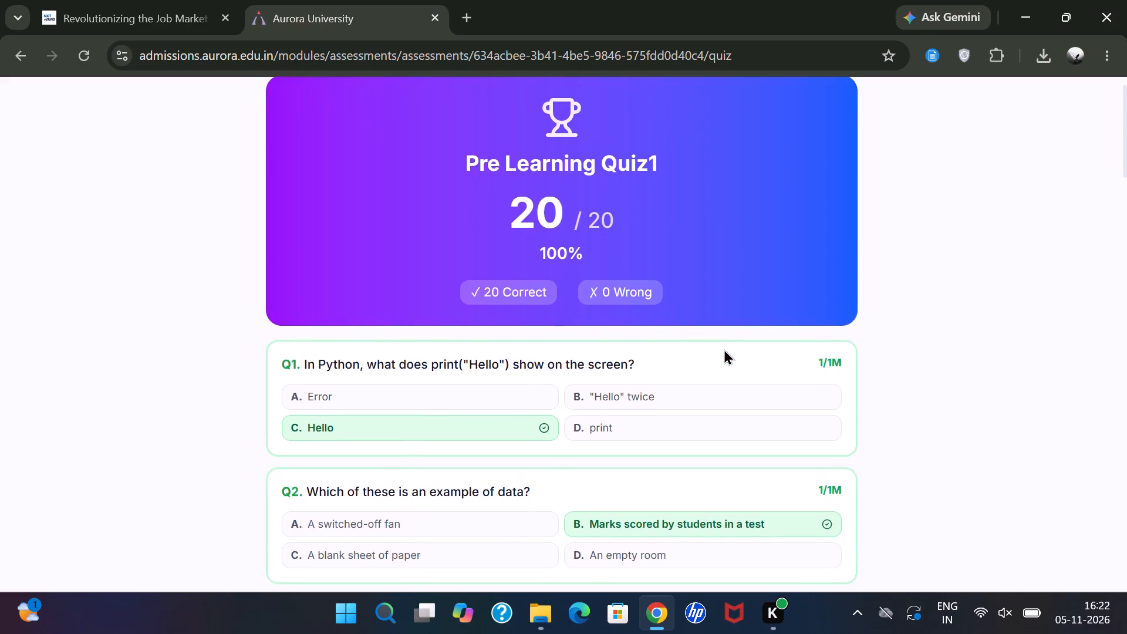
{"action": "scroll", "coordinate": [724, 349], "scroll_direction": "down", "scroll_amount": 3}
{"action": "scroll", "coordinate": [724, 349], "scroll_direction": "right", "scroll_amount": 9}
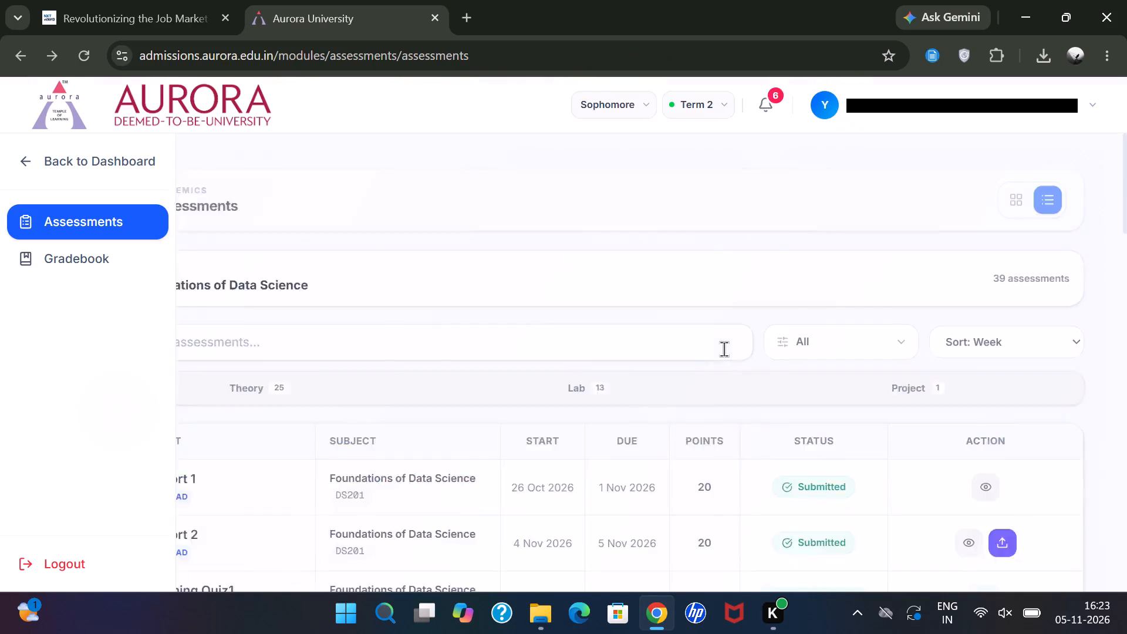
View the published result of Pre Learning Quiz2 for Foundations of Data Science and return to the assessments.
{"action": "scroll", "coordinate": [902, 421], "scroll_direction": "down", "scroll_amount": 4}
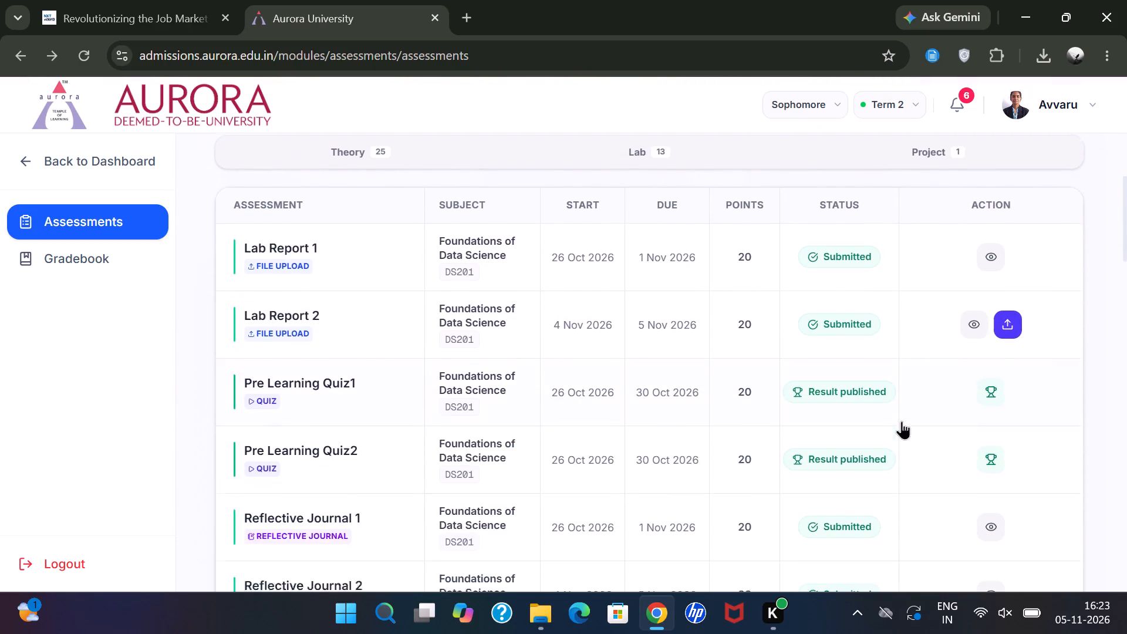
{"action": "scroll", "coordinate": [902, 421], "scroll_direction": "down", "scroll_amount": 1}
{"action": "left_click", "coordinate": [991, 439]}
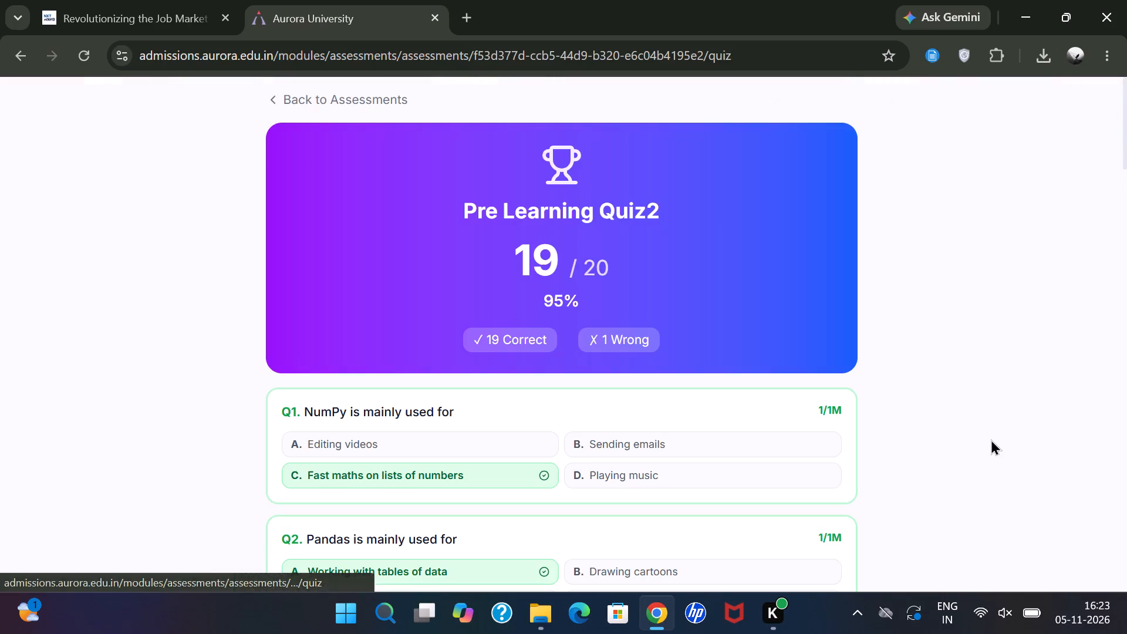
{"action": "scroll", "coordinate": [643, 283], "scroll_direction": "up", "scroll_amount": 1}
{"action": "scroll", "coordinate": [643, 283], "scroll_direction": "right", "scroll_amount": 5}
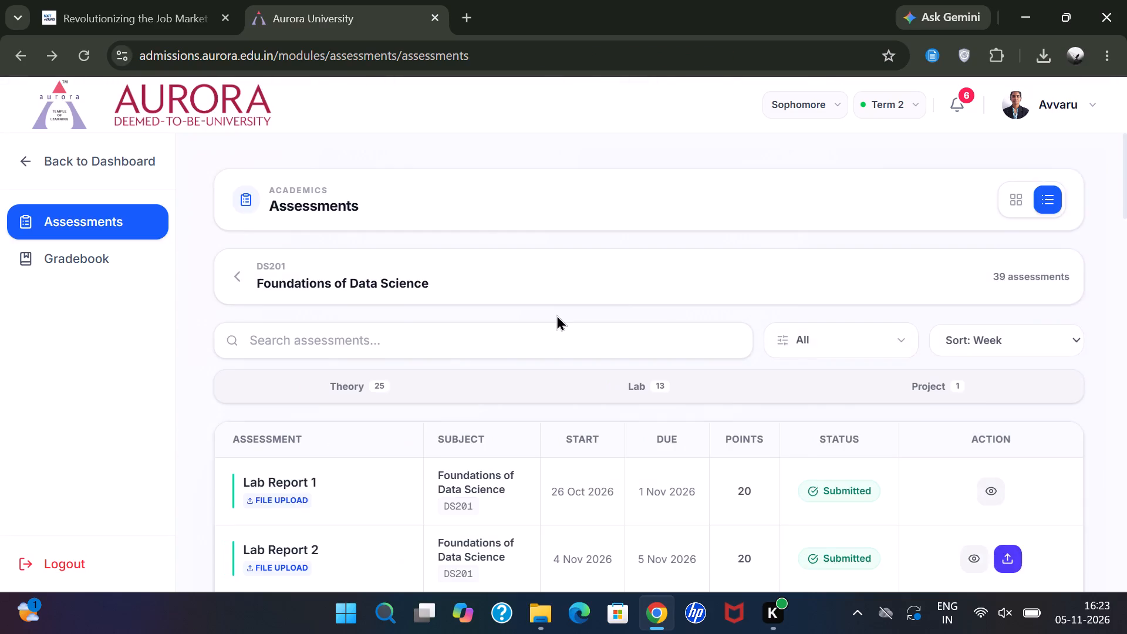
Leave the Foundations of Data Science list and open the Advanced Data Structures assessments.
{"action": "scroll", "coordinate": [556, 315], "scroll_direction": "down", "scroll_amount": 5}
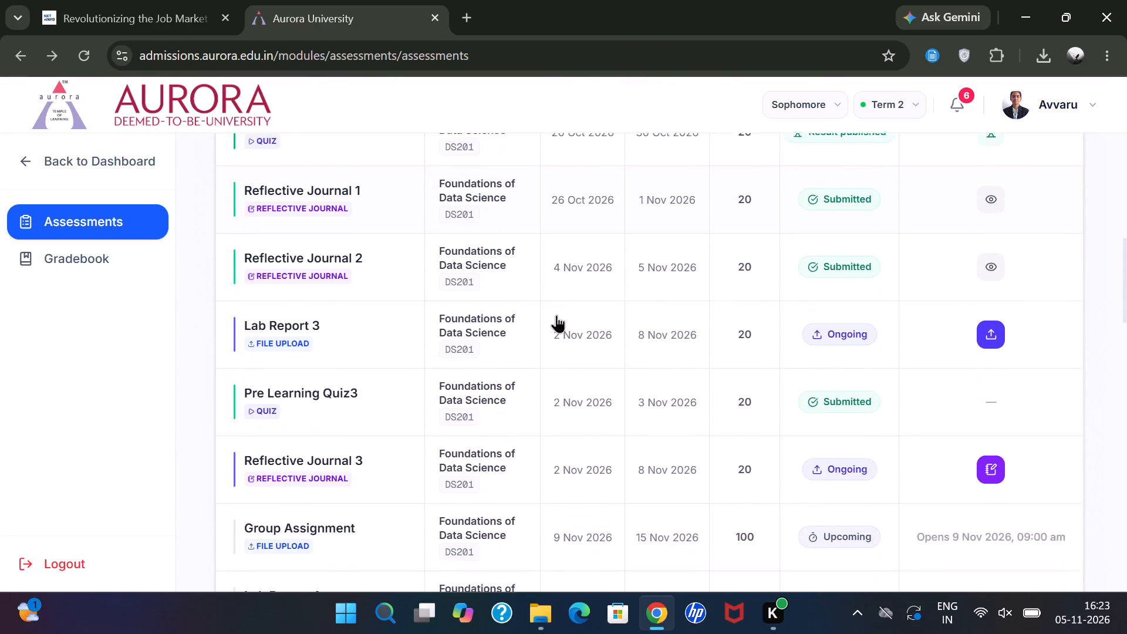
{"action": "scroll", "coordinate": [556, 315], "scroll_direction": "up", "scroll_amount": 5}
{"action": "left_click", "coordinate": [240, 279]}
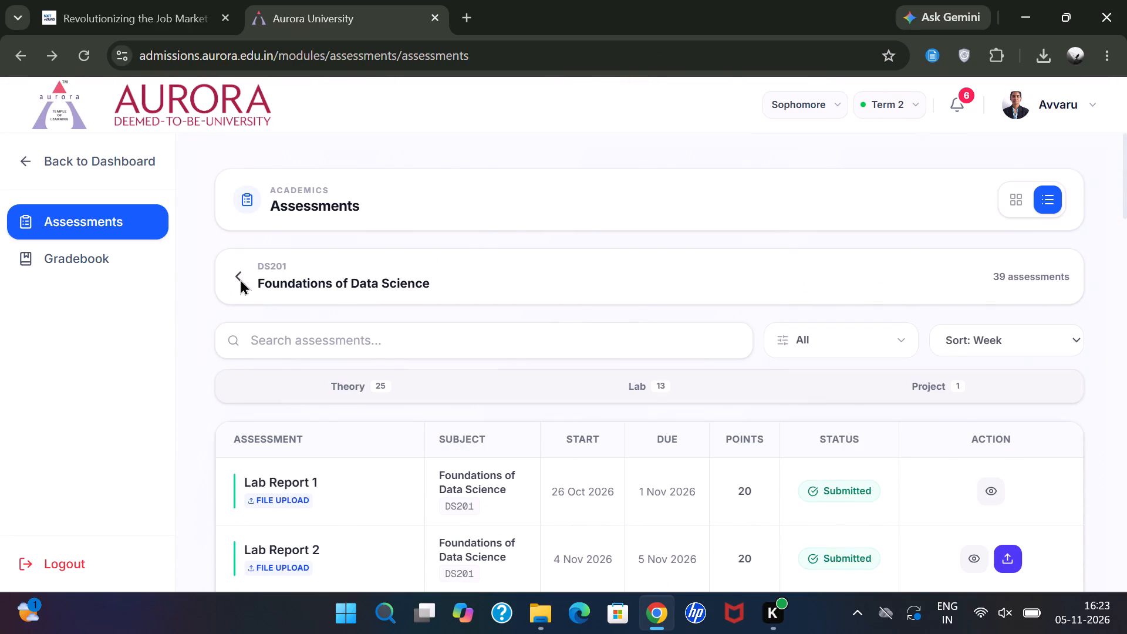
{"action": "left_click", "coordinate": [374, 335]}
{"action": "scroll", "coordinate": [570, 456], "scroll_direction": "down", "scroll_amount": 2}
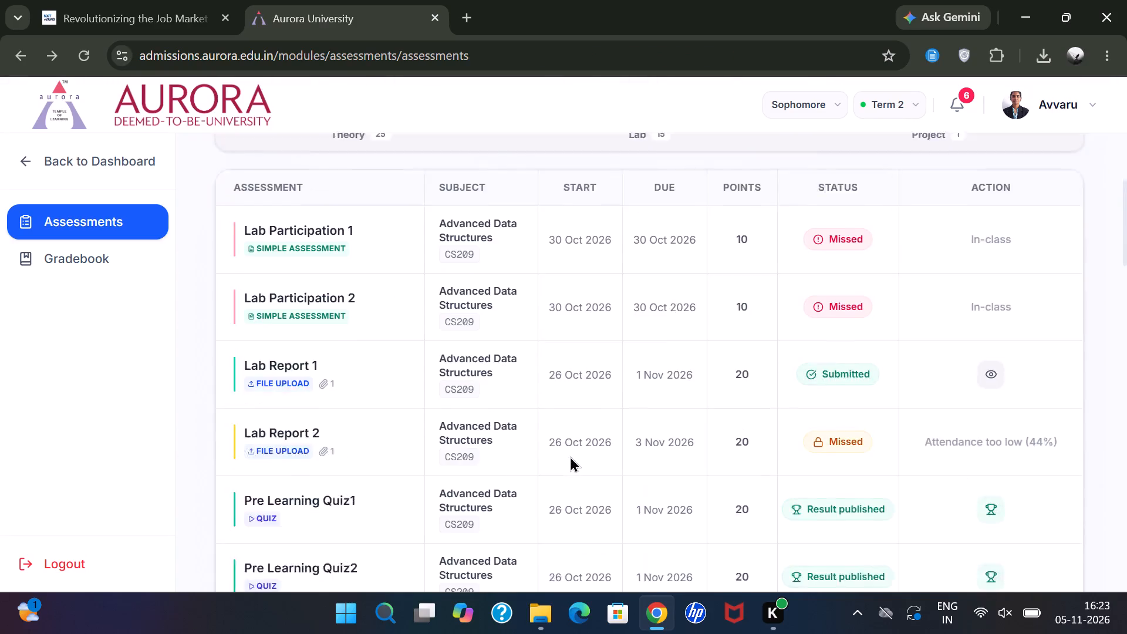
View the published results of Pre Learning Quiz1 and Quiz2 for Advanced Data Structures, returning to the assessments after each.
{"action": "left_click", "coordinate": [981, 401]}
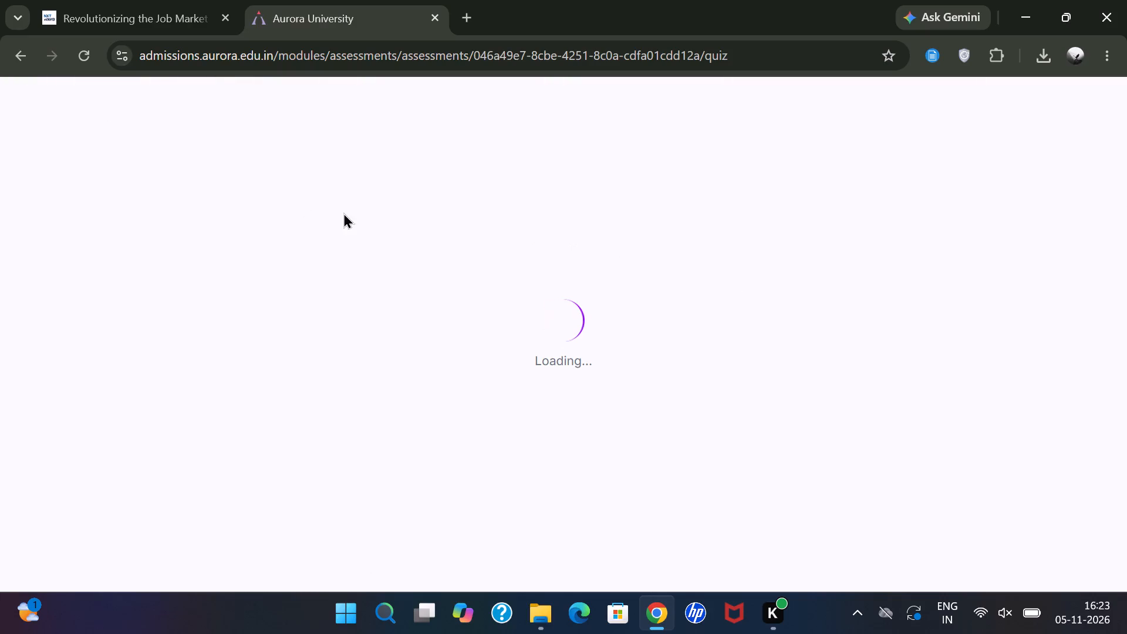
{"action": "left_click", "coordinate": [329, 87]}
{"action": "left_click", "coordinate": [332, 92]}
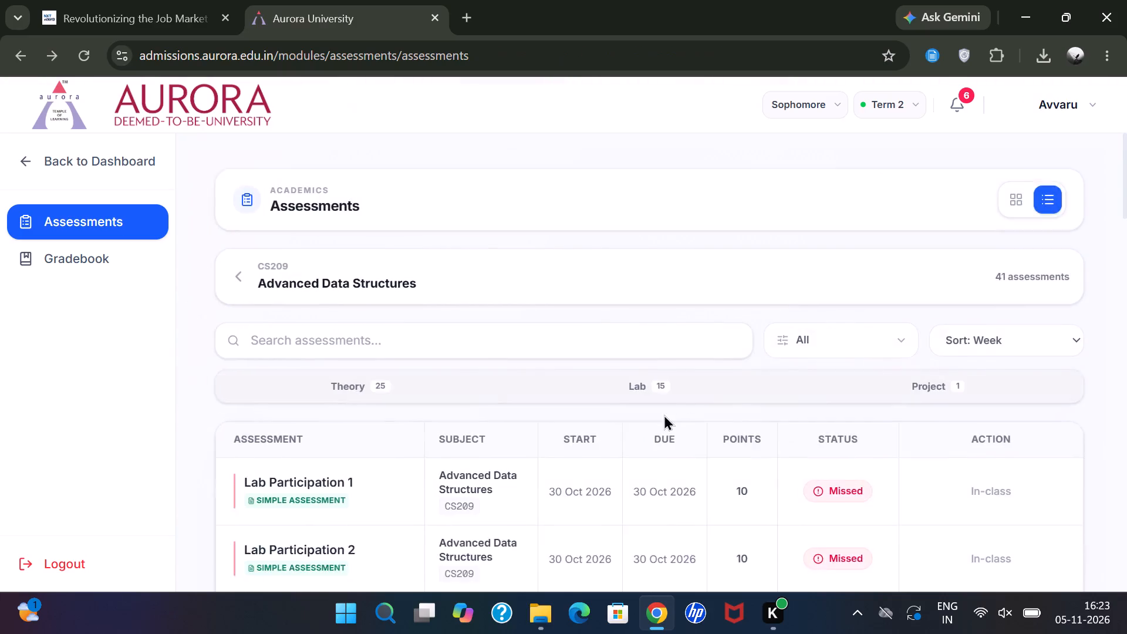
{"action": "scroll", "coordinate": [664, 414], "scroll_direction": "down", "scroll_amount": 2}
{"action": "left_click", "coordinate": [996, 449]}
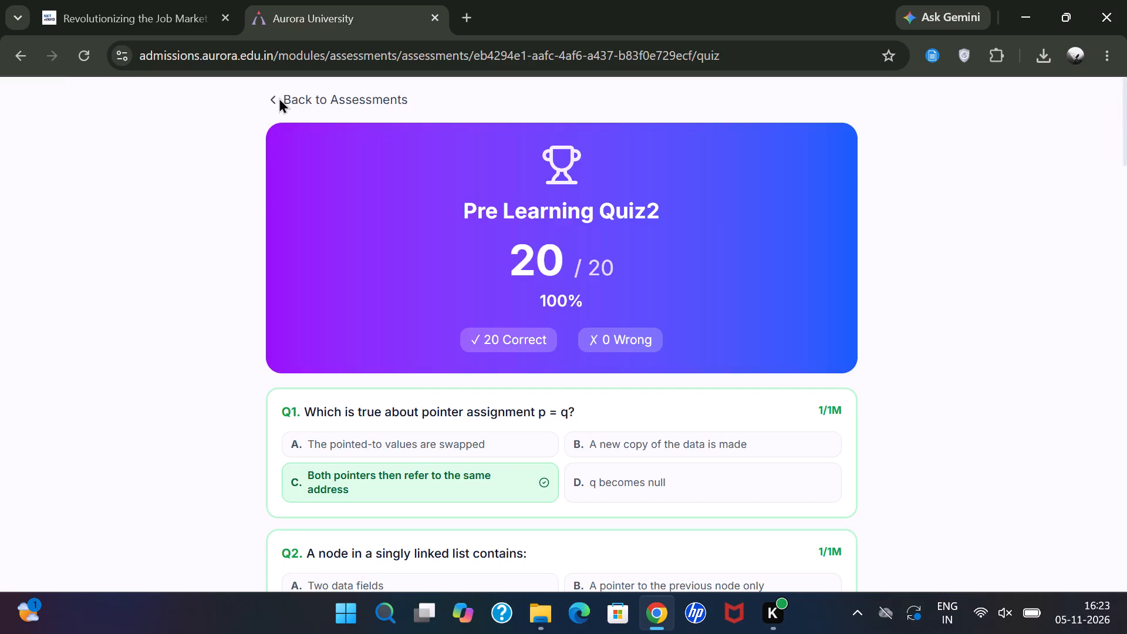
{"action": "left_click", "coordinate": [279, 97]}
Review the Advanced Data Structures assessment statuses, and go back through the browsing history to the Reflective Journal 2 submission page.
{"action": "scroll", "coordinate": [581, 318], "scroll_direction": "down", "scroll_amount": 3}
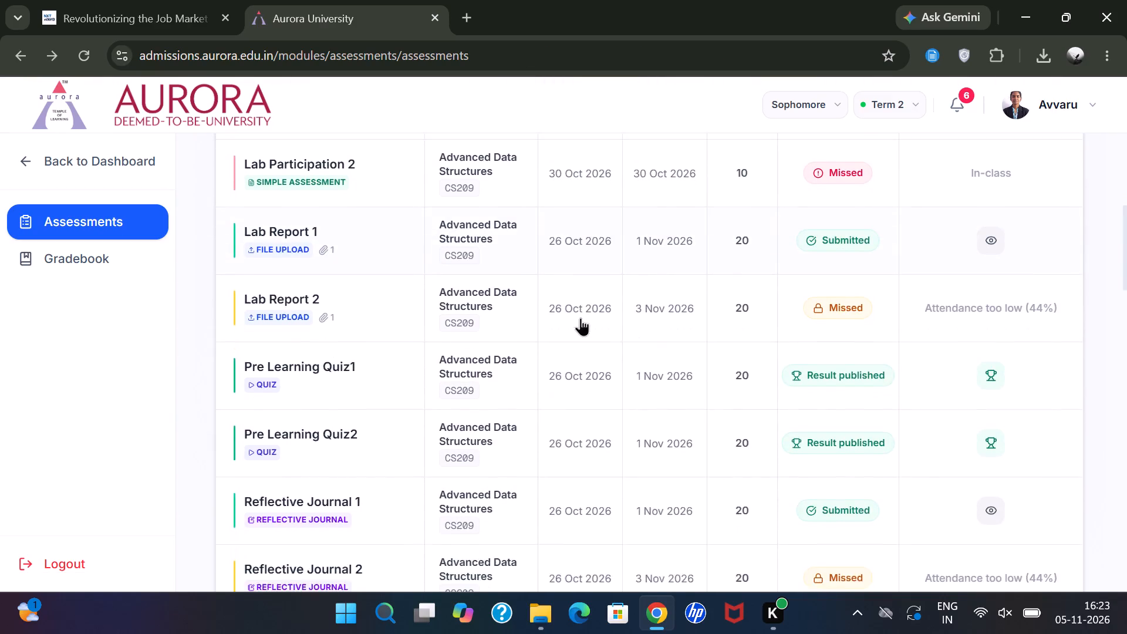
{"action": "scroll", "coordinate": [581, 318], "scroll_direction": "down", "scroll_amount": 4}
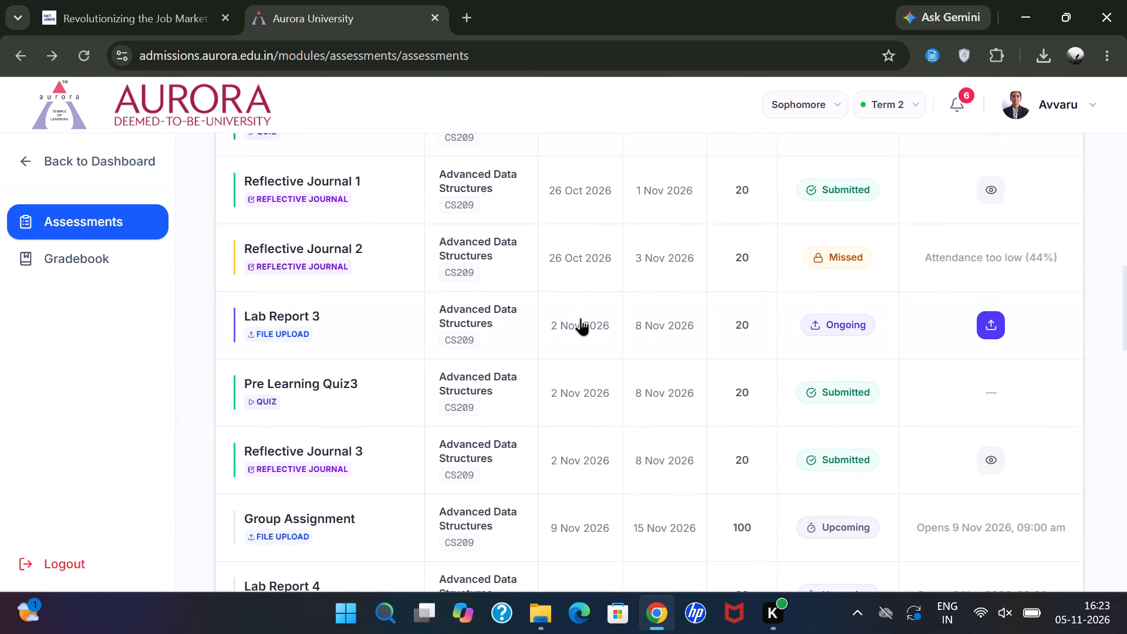
{"action": "scroll", "coordinate": [581, 318], "scroll_direction": "up", "scroll_amount": 1}
{"action": "scroll", "coordinate": [626, 302], "scroll_direction": "right", "scroll_amount": 3}
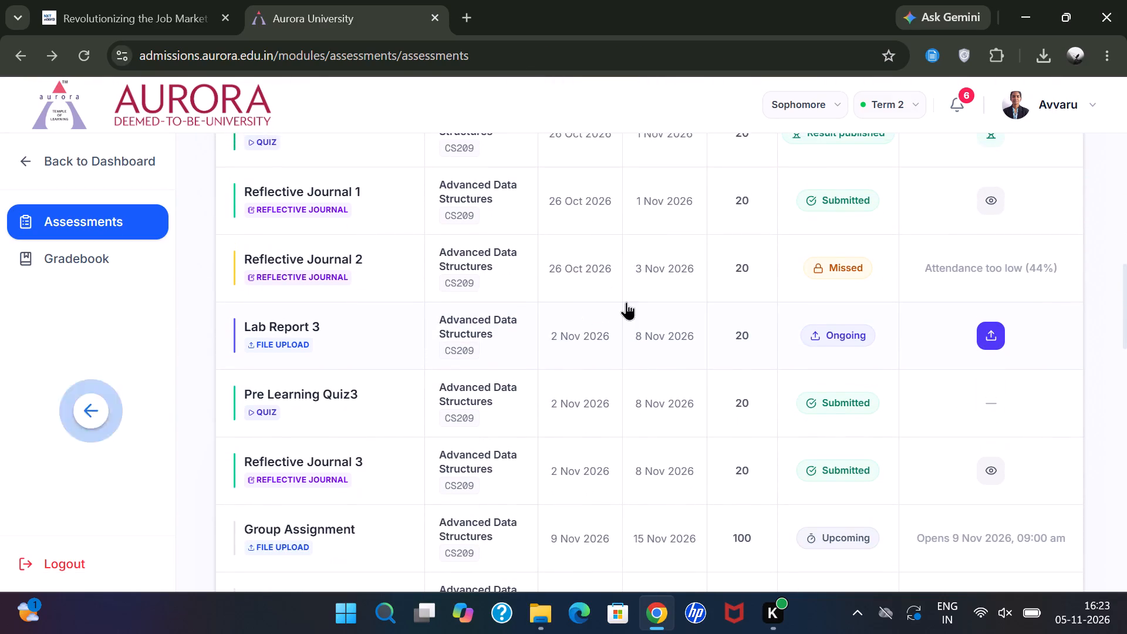
{"action": "scroll", "coordinate": [1113, 190], "scroll_direction": "right", "scroll_amount": 1}
{"action": "scroll", "coordinate": [562, 305], "scroll_direction": "right", "scroll_amount": 7}
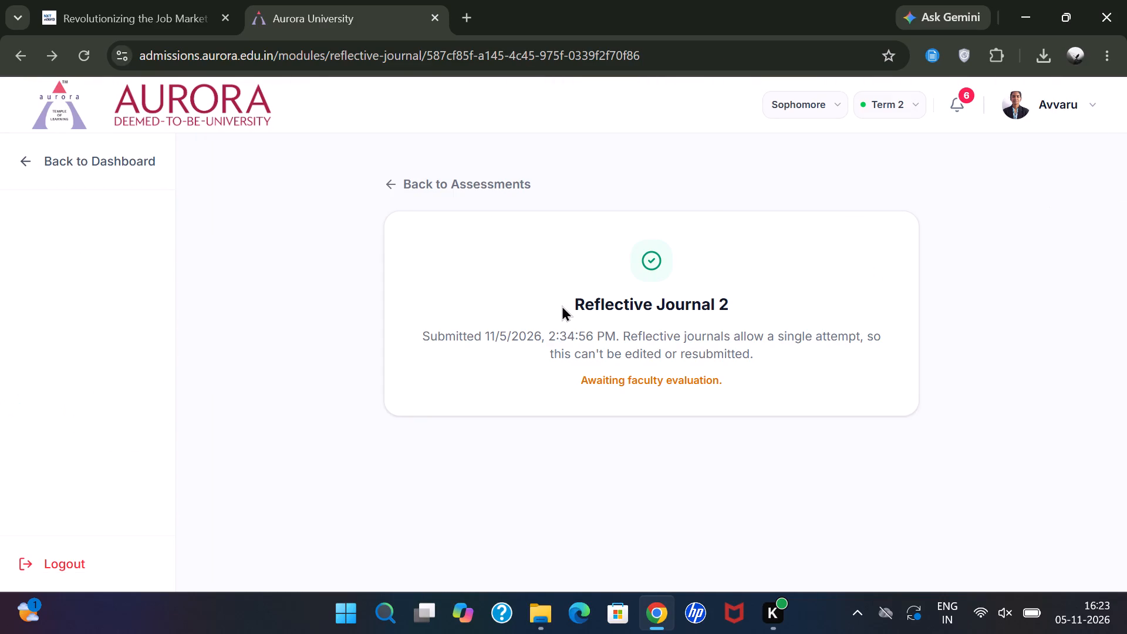
{"action": "scroll", "coordinate": [562, 305], "scroll_direction": "right", "scroll_amount": 8}
{"action": "left_click", "coordinate": [390, 178]}
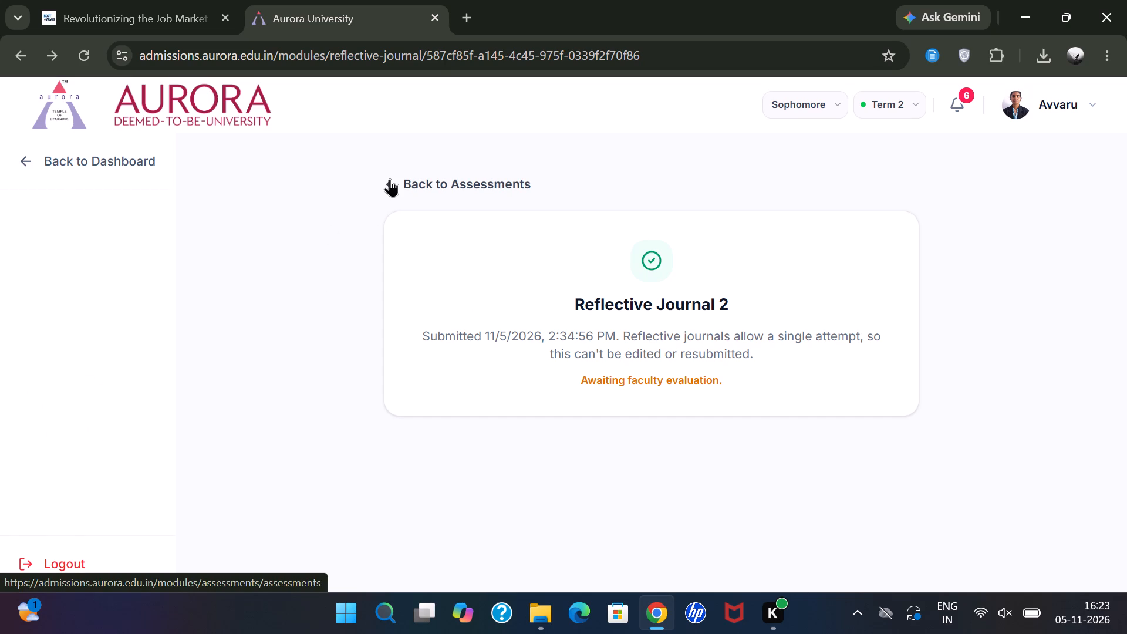
Return to the dashboard, open the attendance page under Academics, and review the subject-wise attendance table.
{"action": "left_click", "coordinate": [60, 175]}
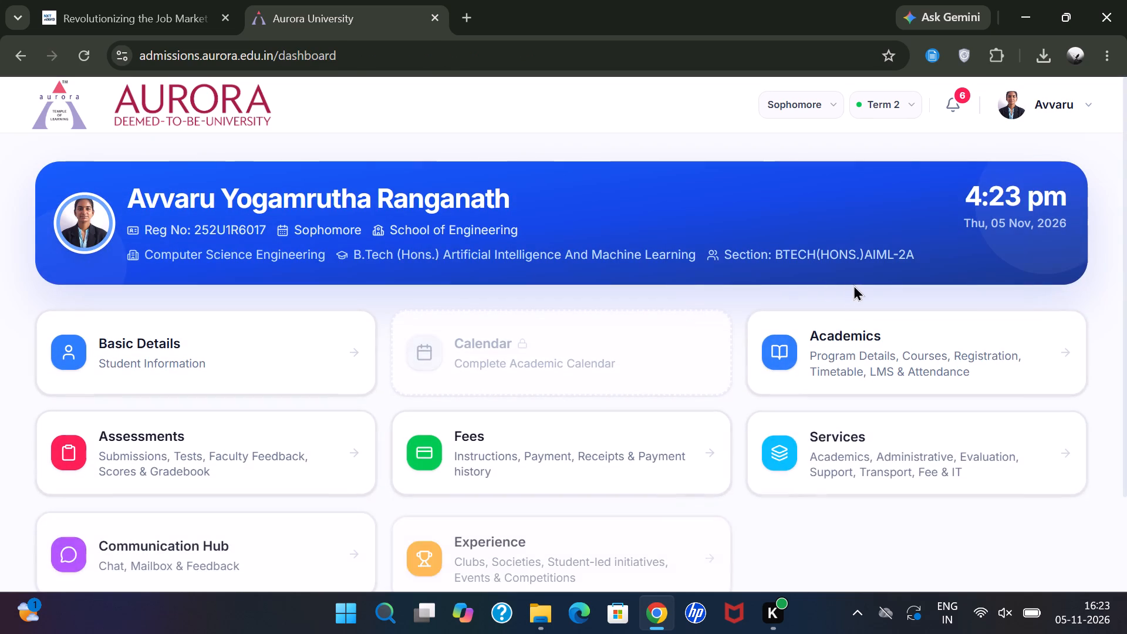
{"action": "left_click", "coordinate": [856, 328]}
{"action": "left_click", "coordinate": [102, 374]}
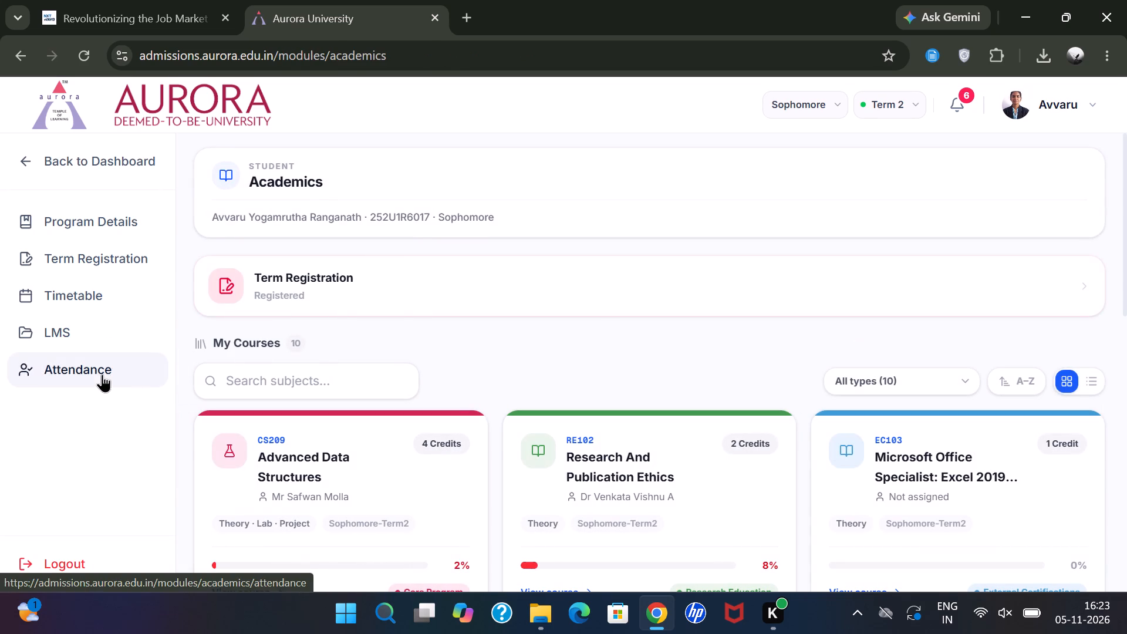
{"action": "scroll", "coordinate": [458, 404], "scroll_direction": "down", "scroll_amount": 2}
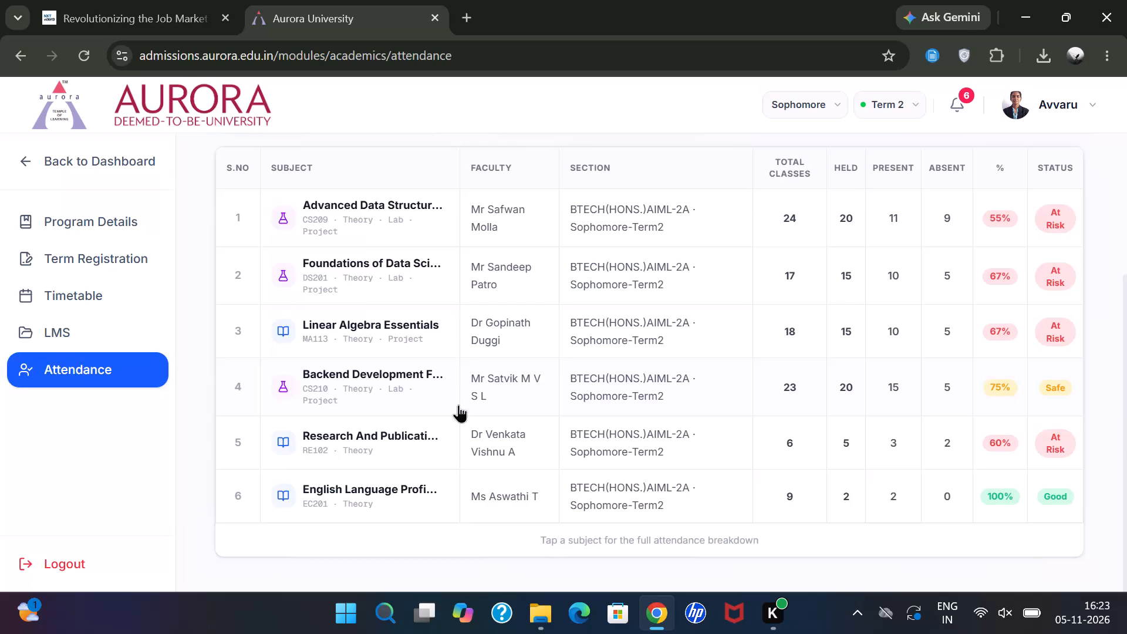
Close the Aurora University tab and the remaining article tab in the browser.
{"action": "left_click", "coordinate": [432, 22]}
{"action": "left_click", "coordinate": [224, 15]}
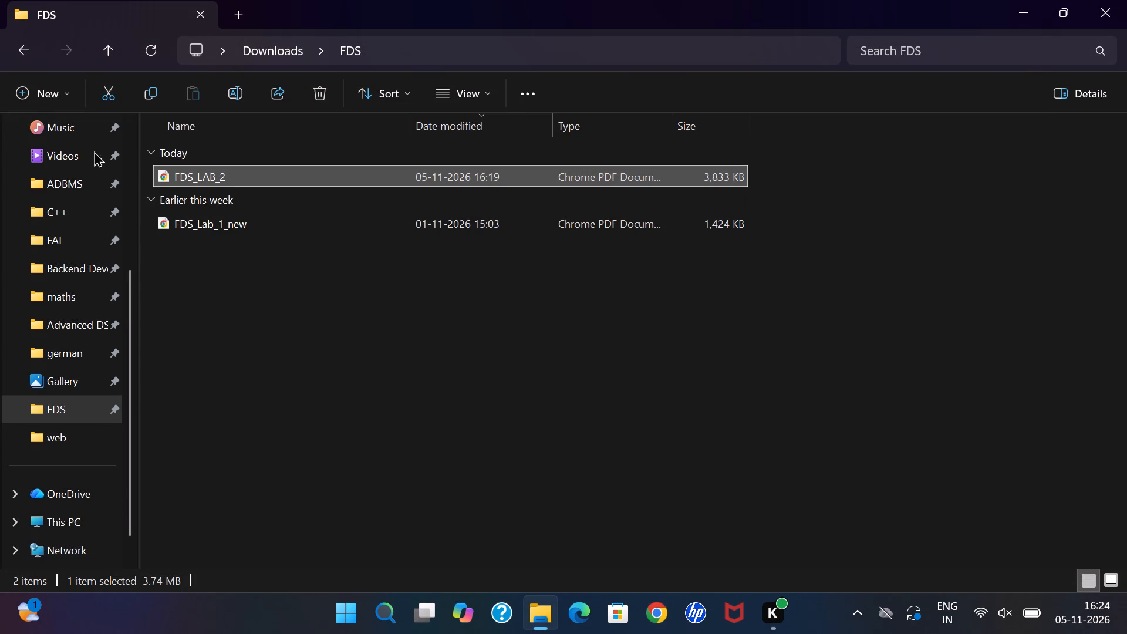
Remove FDS_LAB_2 (Documents\maths), FDS Lab-2, FDS_Lab_2_new and FDS_Lab_2_pdf from the recent files list on the Home page.
{"action": "scroll", "coordinate": [61, 171], "scroll_direction": "up", "scroll_amount": 8}
{"action": "left_click", "coordinate": [59, 139]}
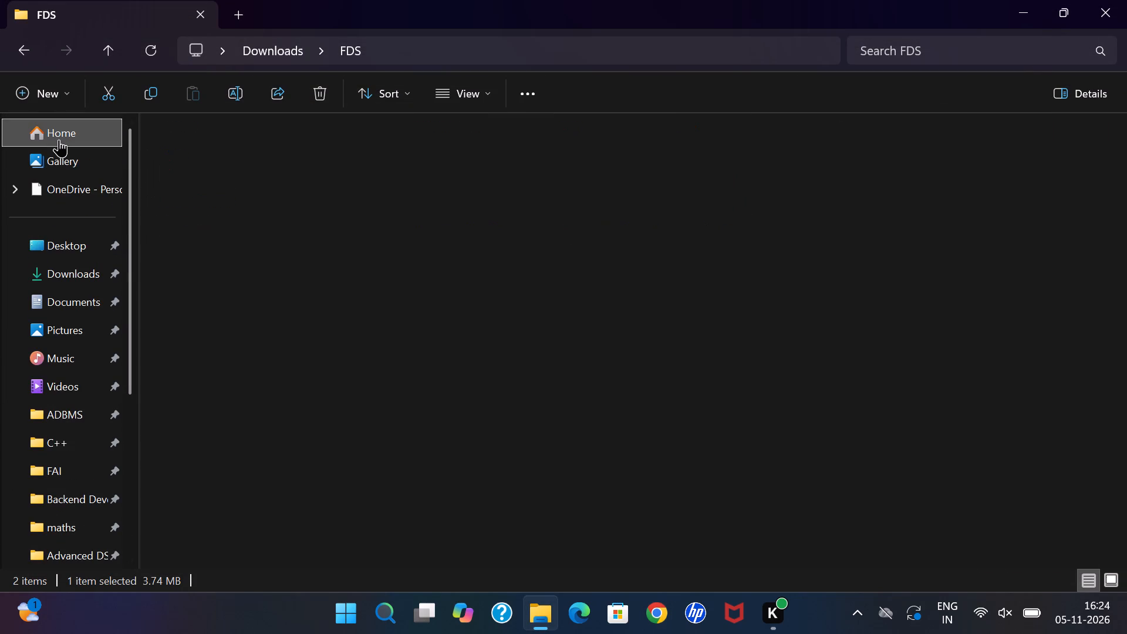
{"action": "scroll", "coordinate": [399, 289], "scroll_direction": "down", "scroll_amount": 3}
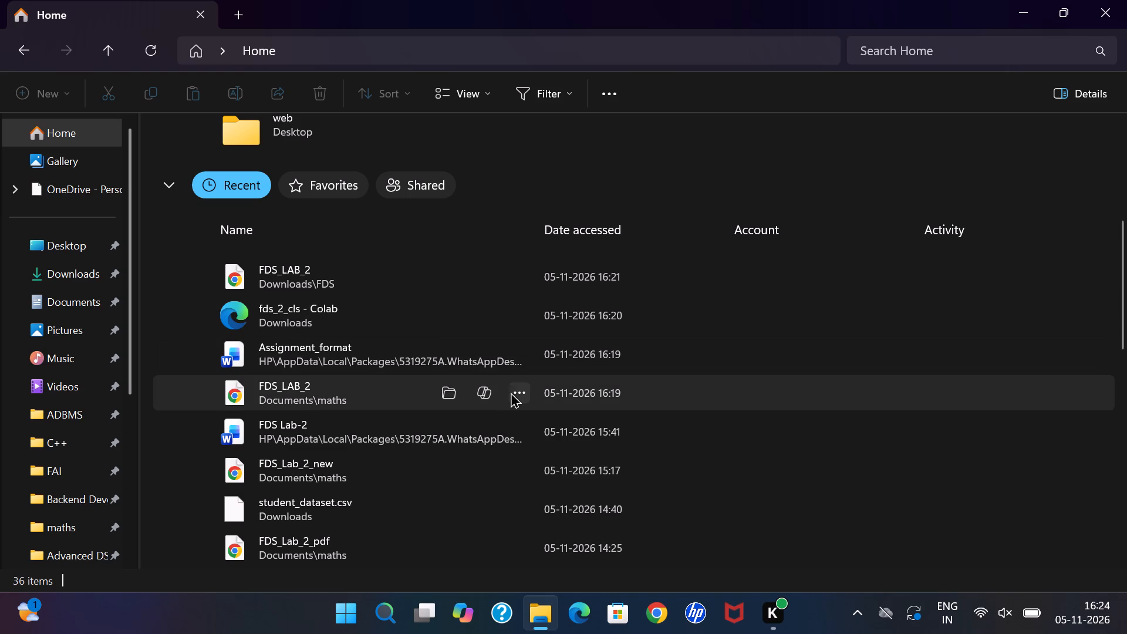
{"action": "left_click", "coordinate": [514, 392]}
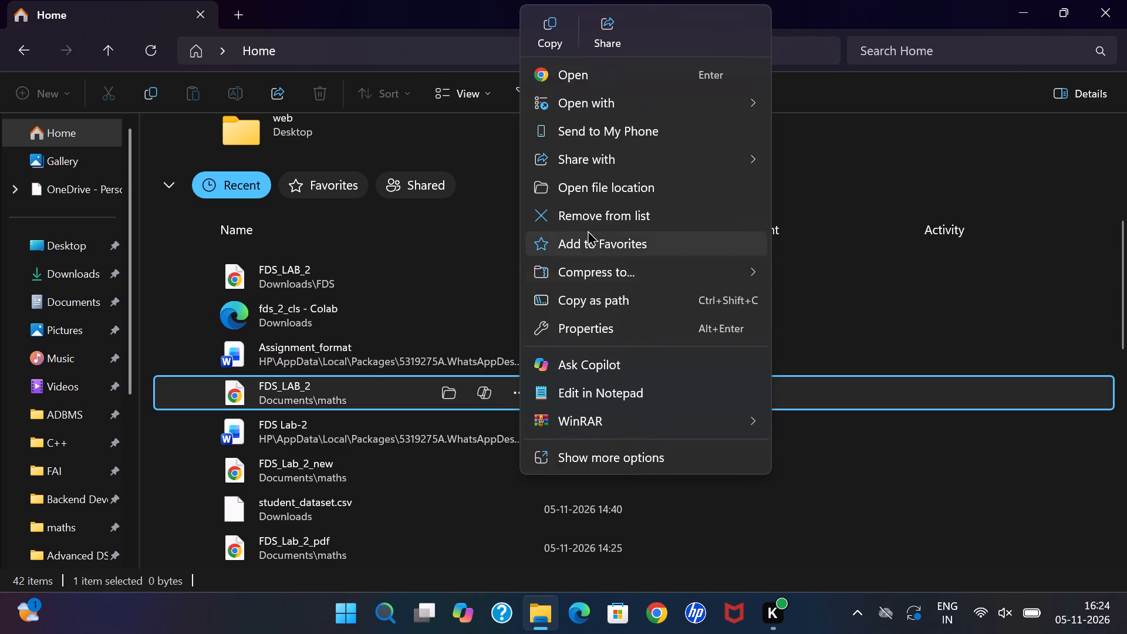
{"action": "left_click", "coordinate": [582, 209]}
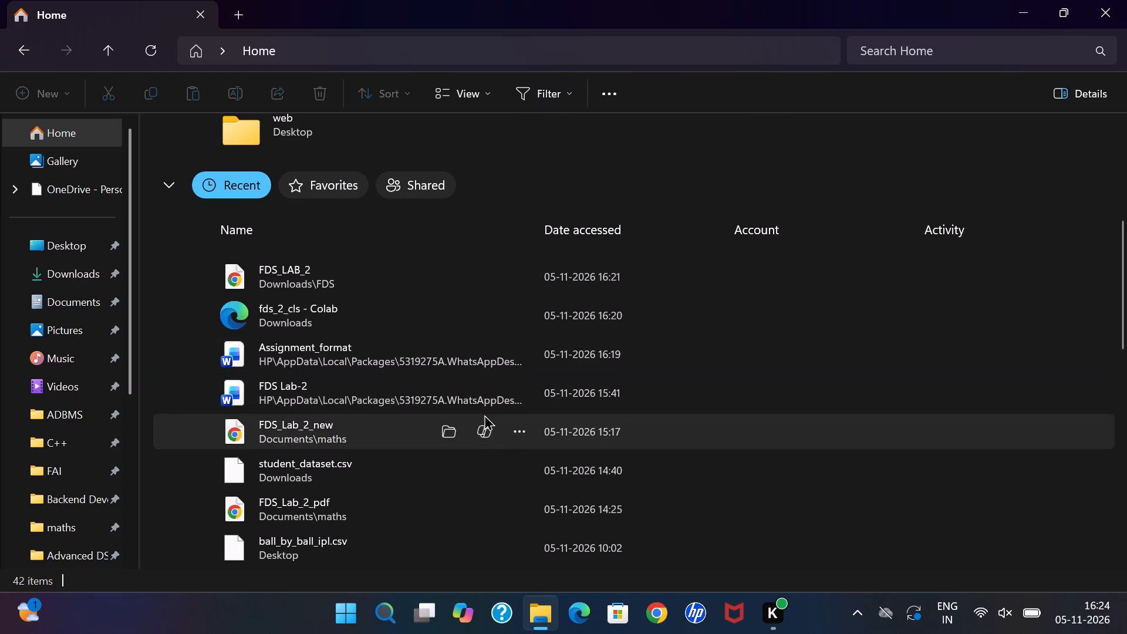
{"action": "left_click", "coordinate": [508, 392]}
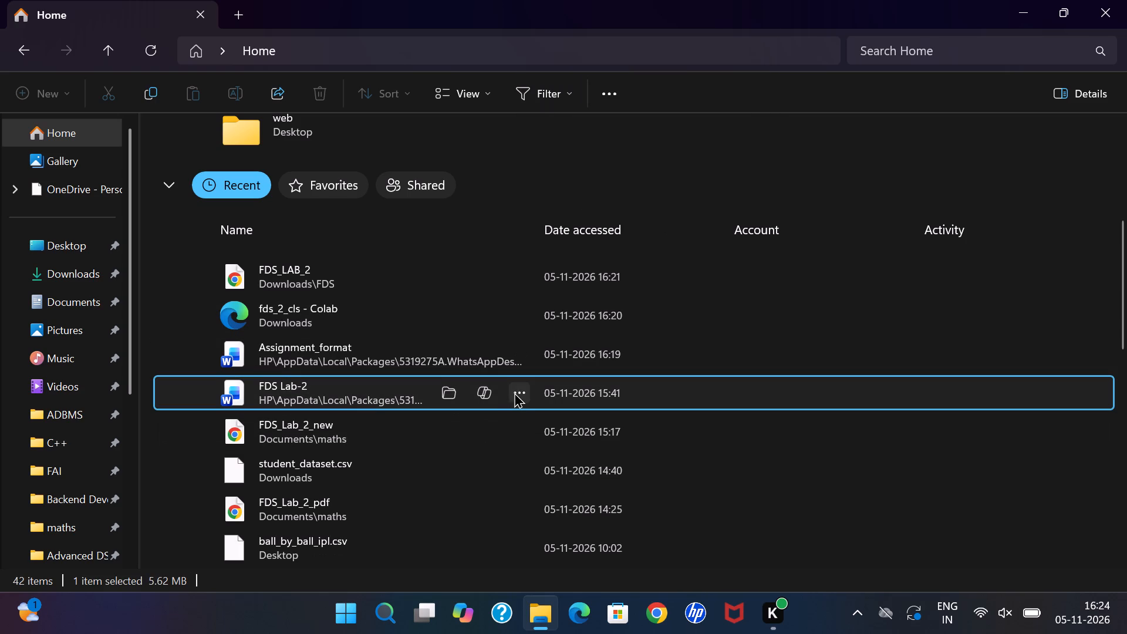
{"action": "left_click", "coordinate": [514, 392]}
{"action": "left_click", "coordinate": [596, 212]}
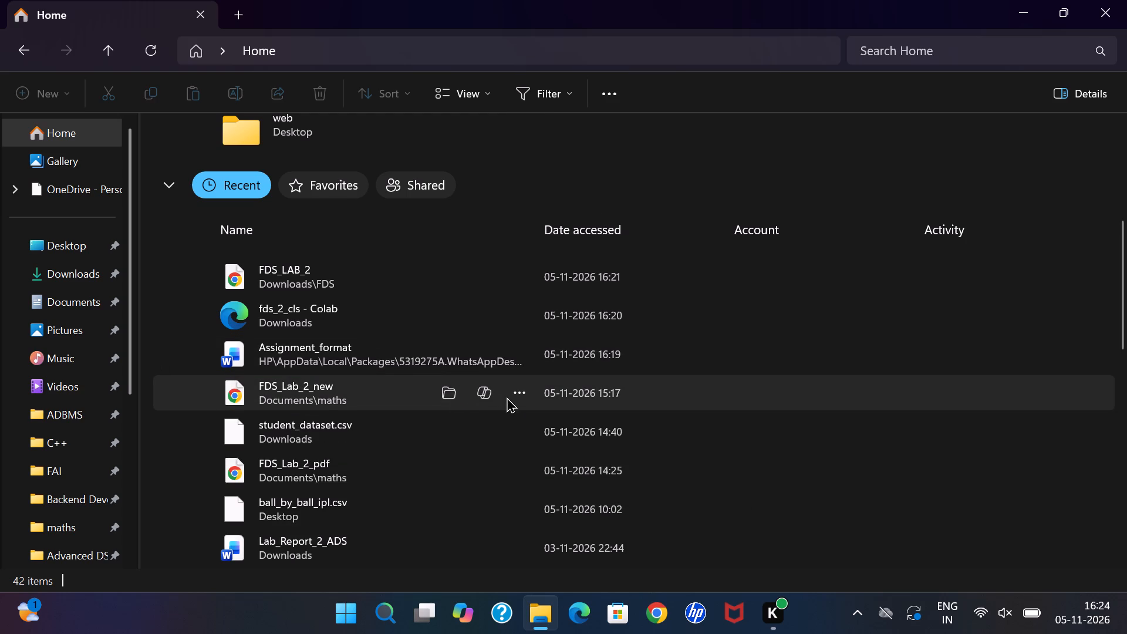
{"action": "left_click", "coordinate": [521, 394]}
{"action": "left_click", "coordinate": [608, 214]}
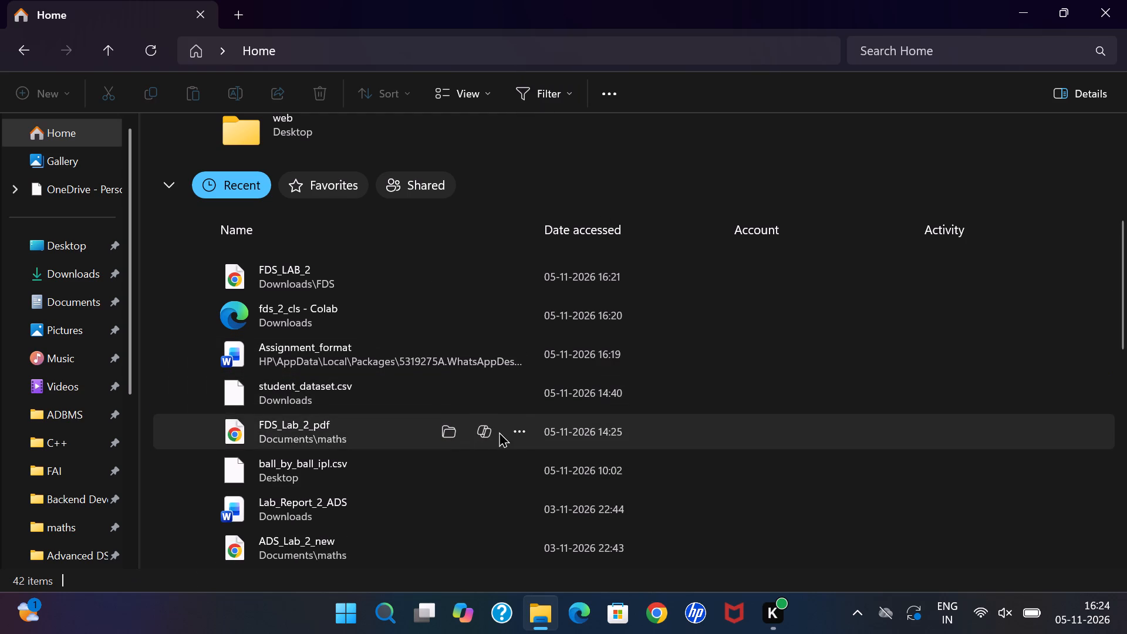
{"action": "left_click", "coordinate": [512, 431]}
{"action": "left_click", "coordinate": [628, 215]}
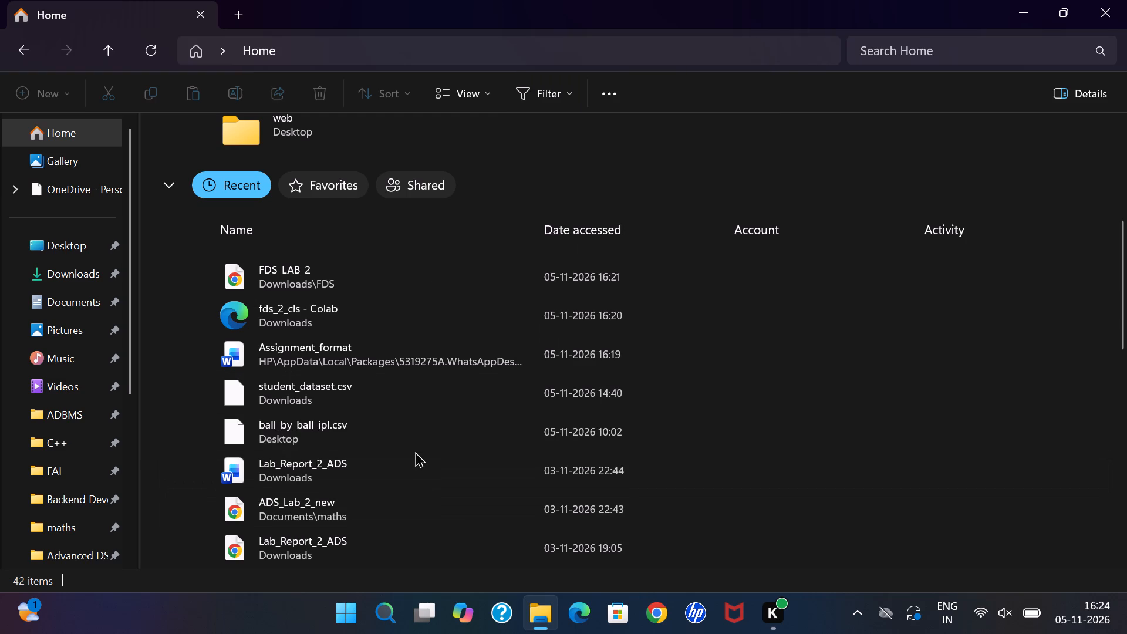
Open the FDS folder to check its files.
{"action": "scroll", "coordinate": [0, 460], "scroll_direction": "down", "scroll_amount": 3}
{"action": "left_click", "coordinate": [66, 462]}
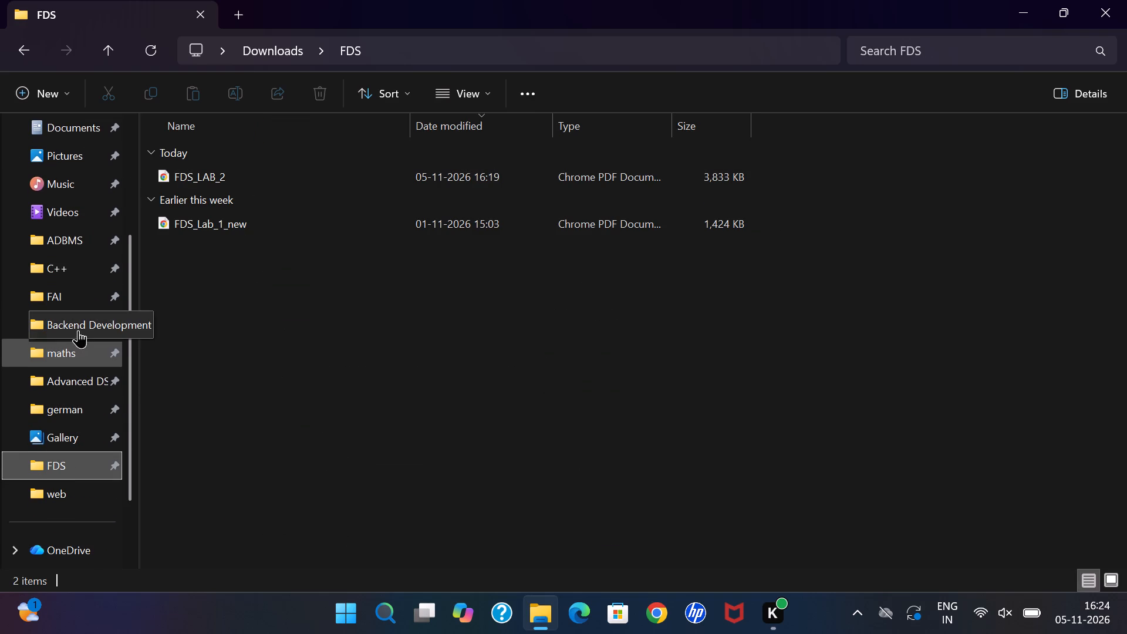
Open ADS_Lab_2_new from the Advanced DS folder, look through the PDF to its last page, and close it.
{"action": "left_click", "coordinate": [82, 393]}
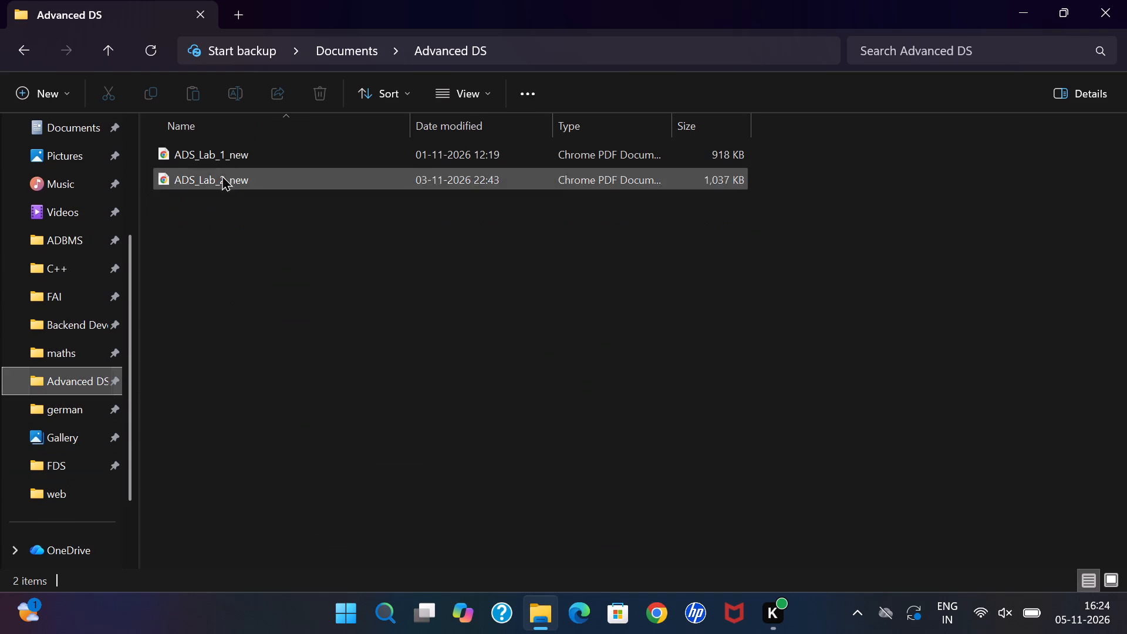
{"action": "double_click", "coordinate": [238, 183]}
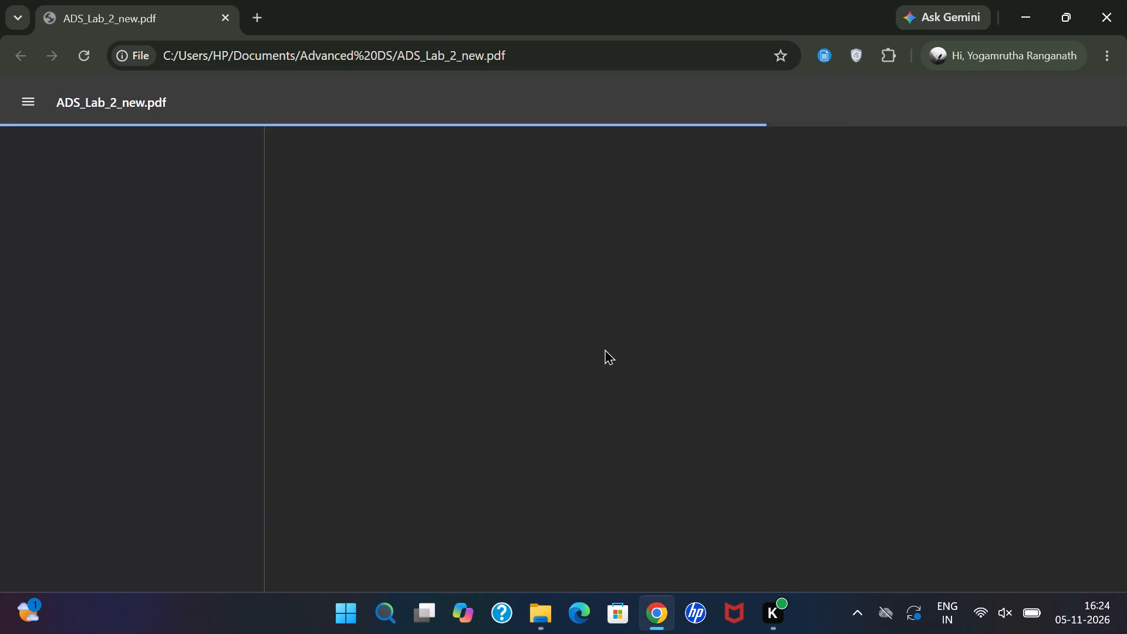
{"action": "scroll", "coordinate": [605, 349], "scroll_direction": "down", "scroll_amount": 10}
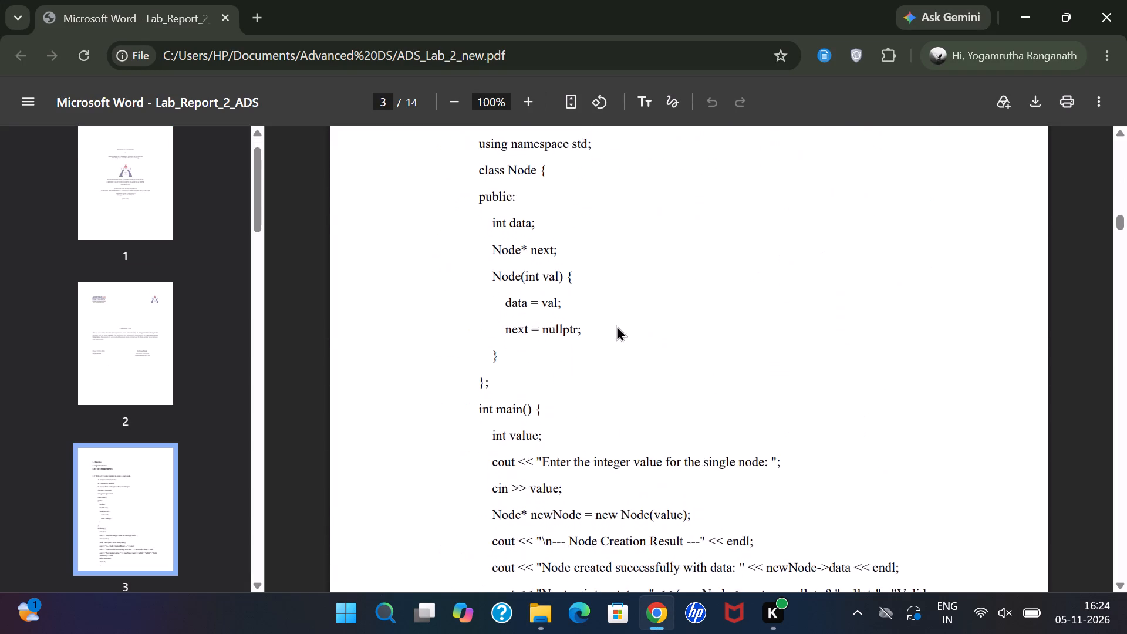
{"action": "scroll", "coordinate": [616, 325], "scroll_direction": "down", "scroll_amount": 16}
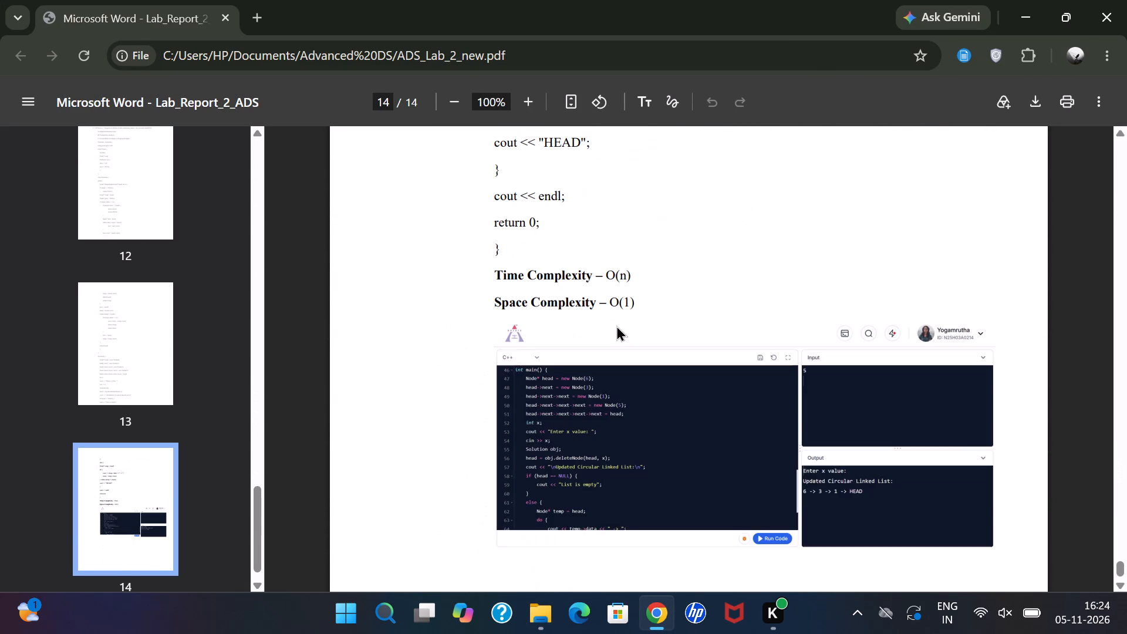
{"action": "scroll", "coordinate": [616, 325], "scroll_direction": "down", "scroll_amount": 4}
{"action": "scroll", "coordinate": [616, 325], "scroll_direction": "up", "scroll_amount": 1}
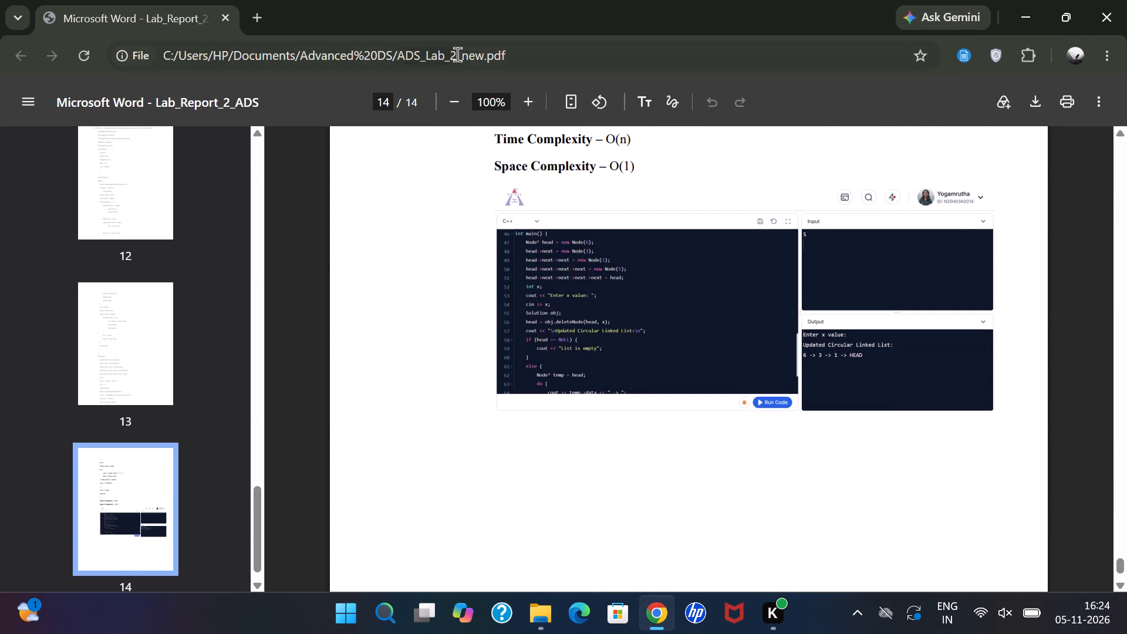
{"action": "left_click", "coordinate": [230, 18]}
Open the Backend Development folder to check its lab files.
{"action": "scroll", "coordinate": [427, 360], "scroll_direction": "up", "scroll_amount": 2}
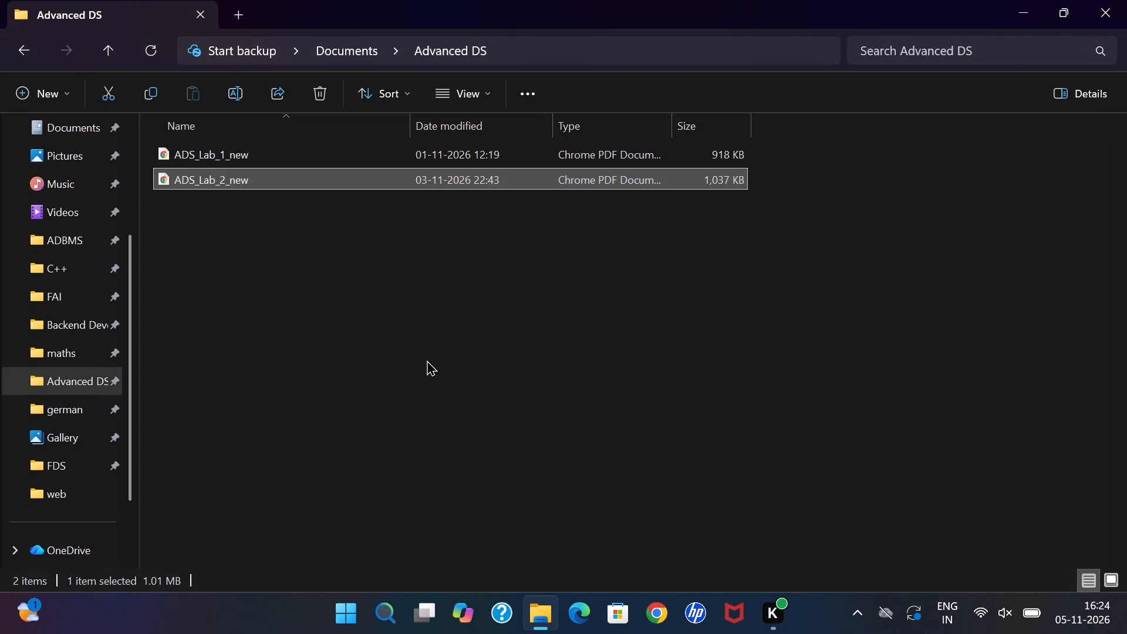
{"action": "left_click", "coordinate": [86, 324]}
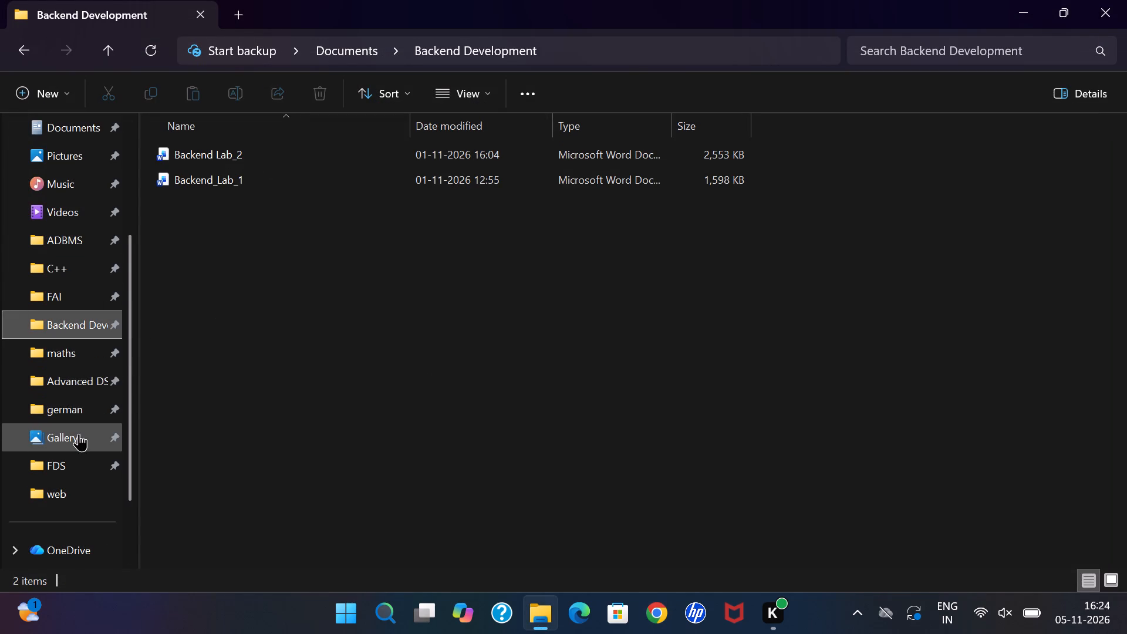
Return to Home, look through the recent files, try to open fds_2_cls - Colab, and close its browser window.
{"action": "scroll", "coordinate": [64, 276], "scroll_direction": "up", "scroll_amount": 6}
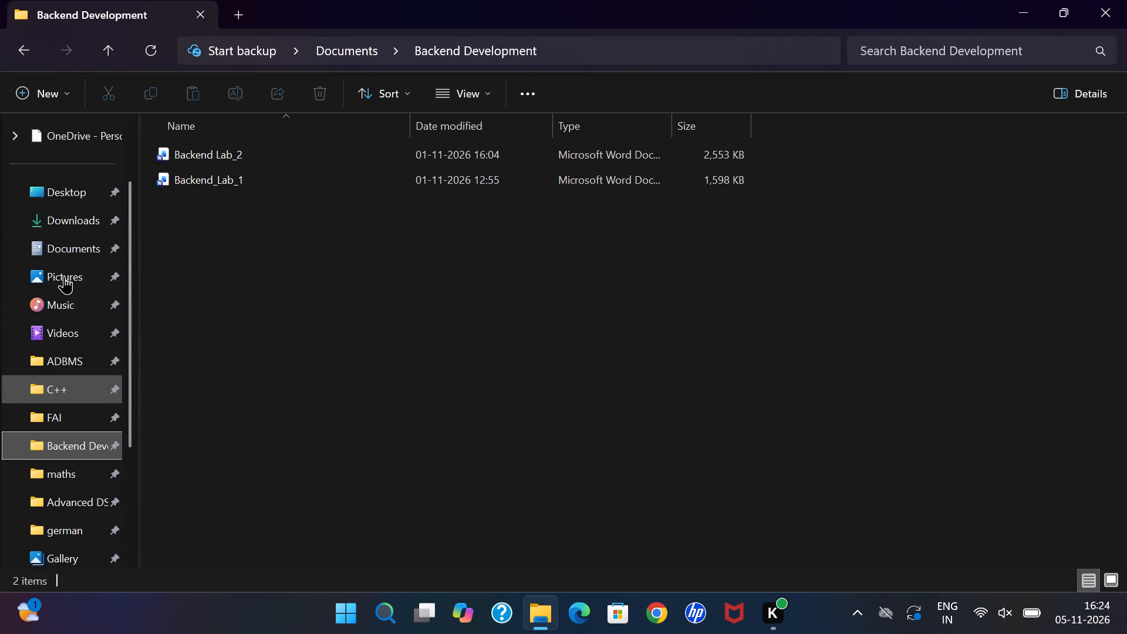
{"action": "scroll", "coordinate": [55, 119], "scroll_direction": "up", "scroll_amount": 5}
{"action": "left_click", "coordinate": [50, 122]}
{"action": "scroll", "coordinate": [347, 332], "scroll_direction": "down", "scroll_amount": 2}
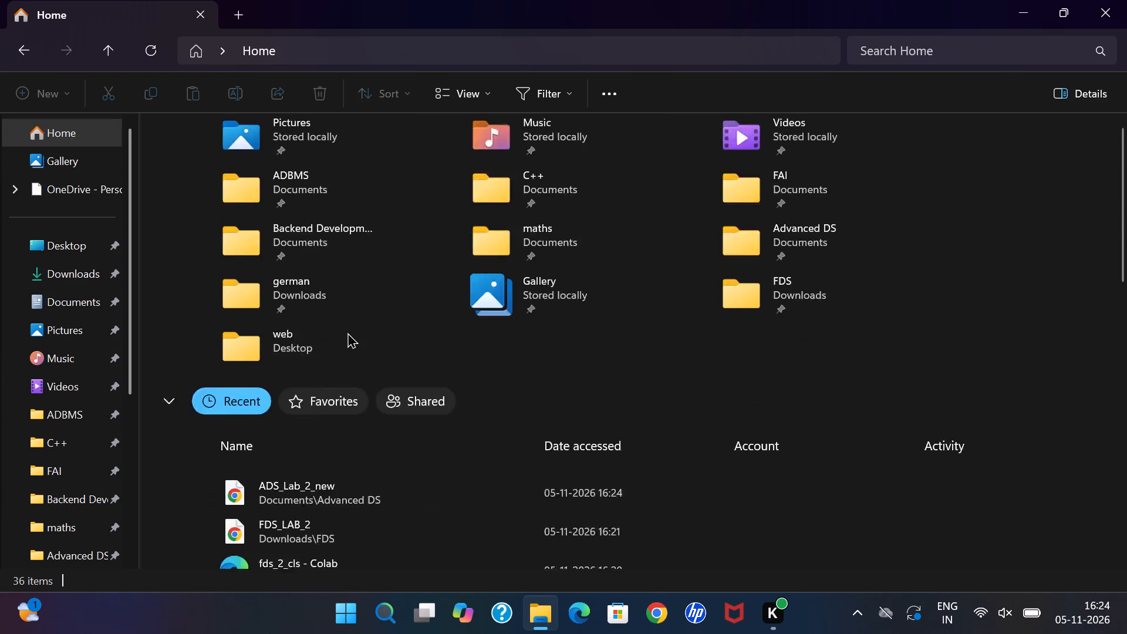
{"action": "scroll", "coordinate": [347, 332], "scroll_direction": "down", "scroll_amount": 2}
{"action": "scroll", "coordinate": [347, 332], "scroll_direction": "up", "scroll_amount": 2}
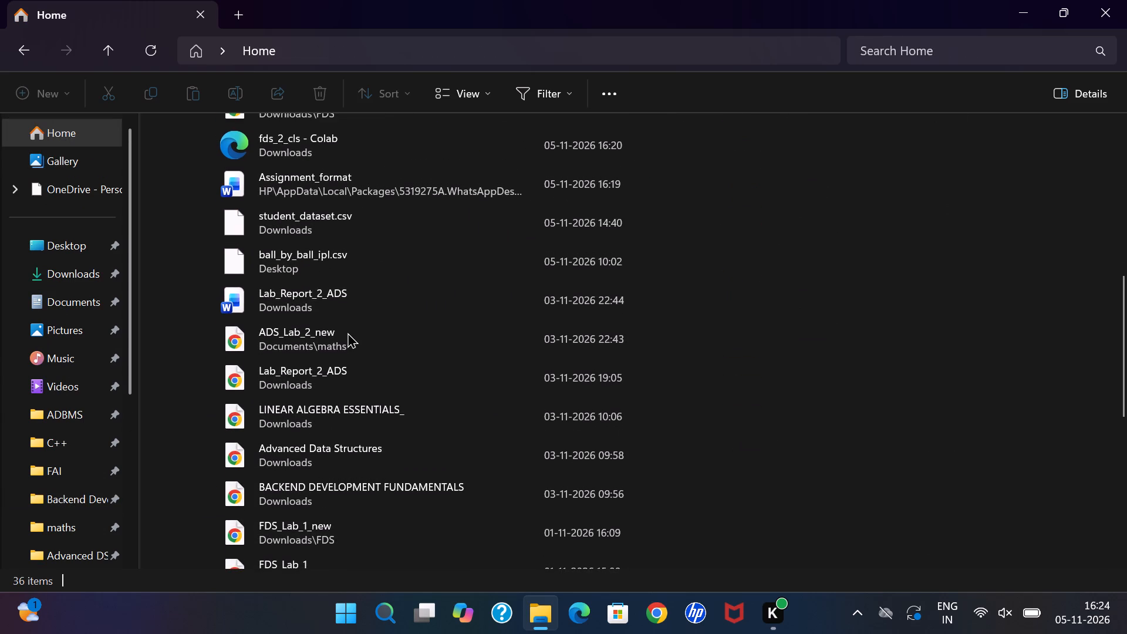
{"action": "left_click", "coordinate": [288, 139]}
{"action": "double_click", "coordinate": [288, 139]}
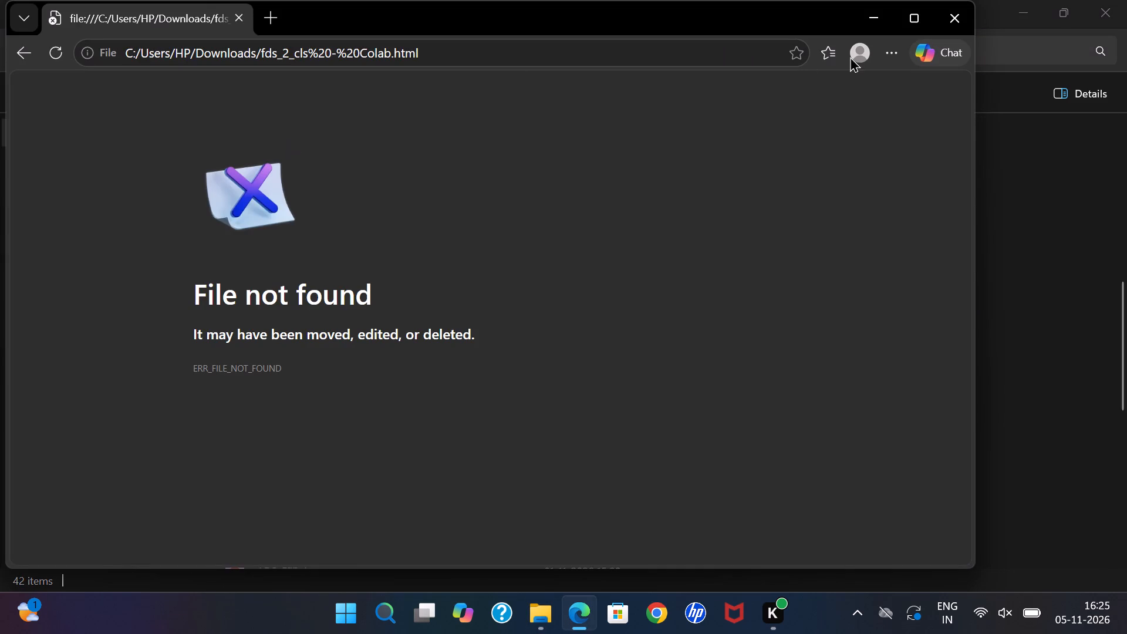
{"action": "left_click", "coordinate": [970, 15]}
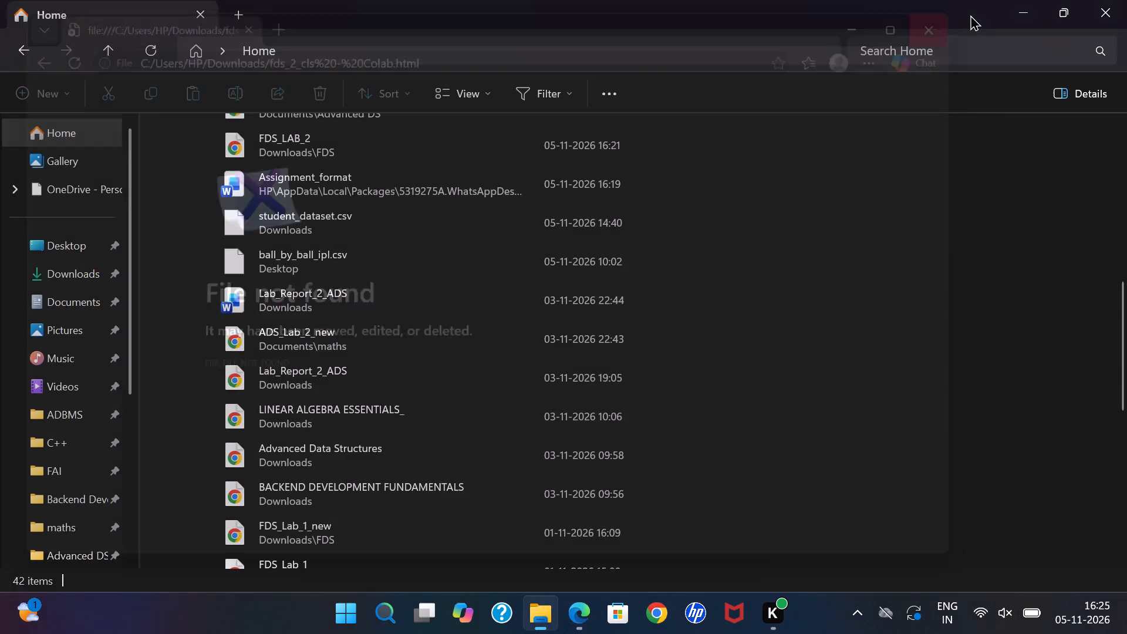